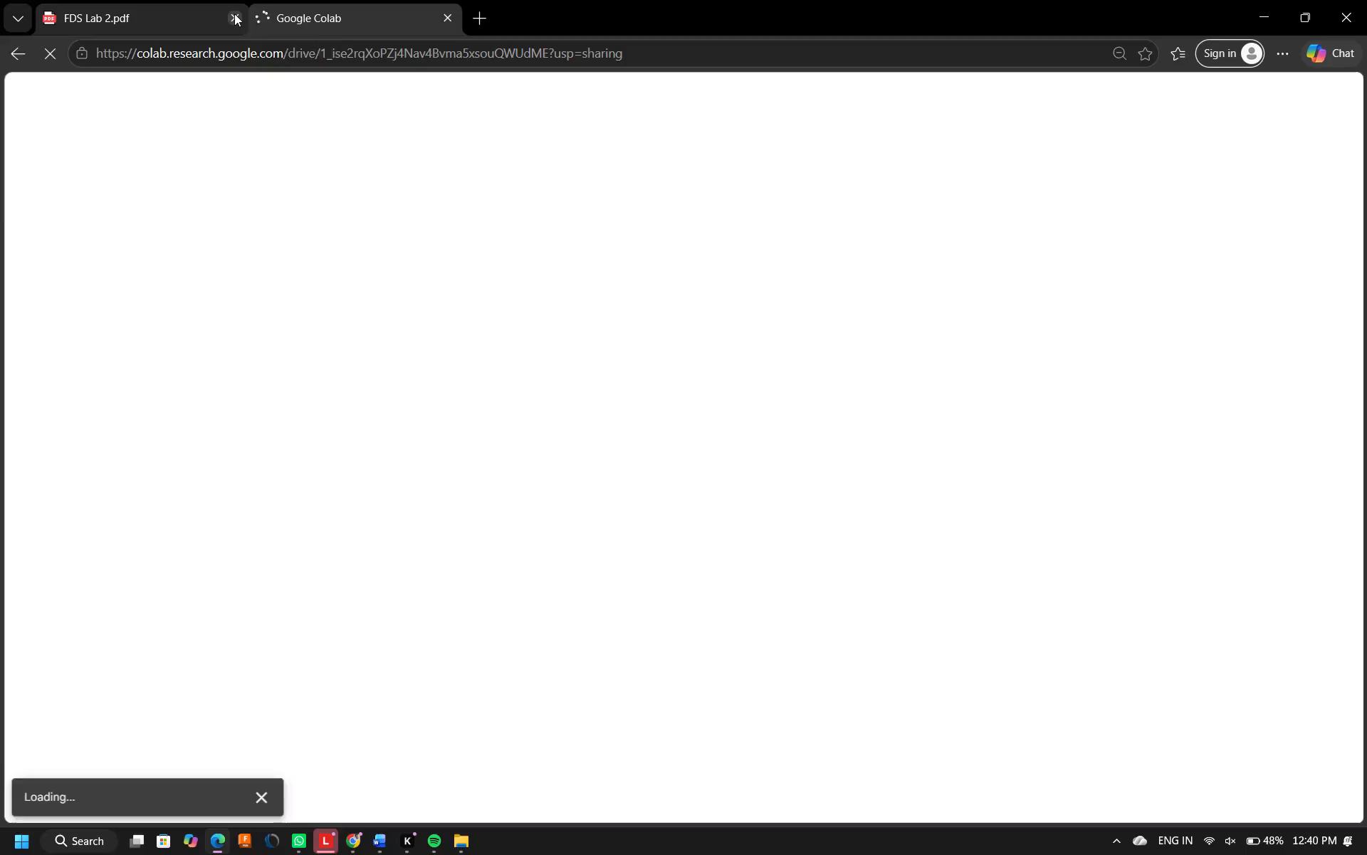
Close the FDS Lab 2.pdf browser tab.
click(234, 14)
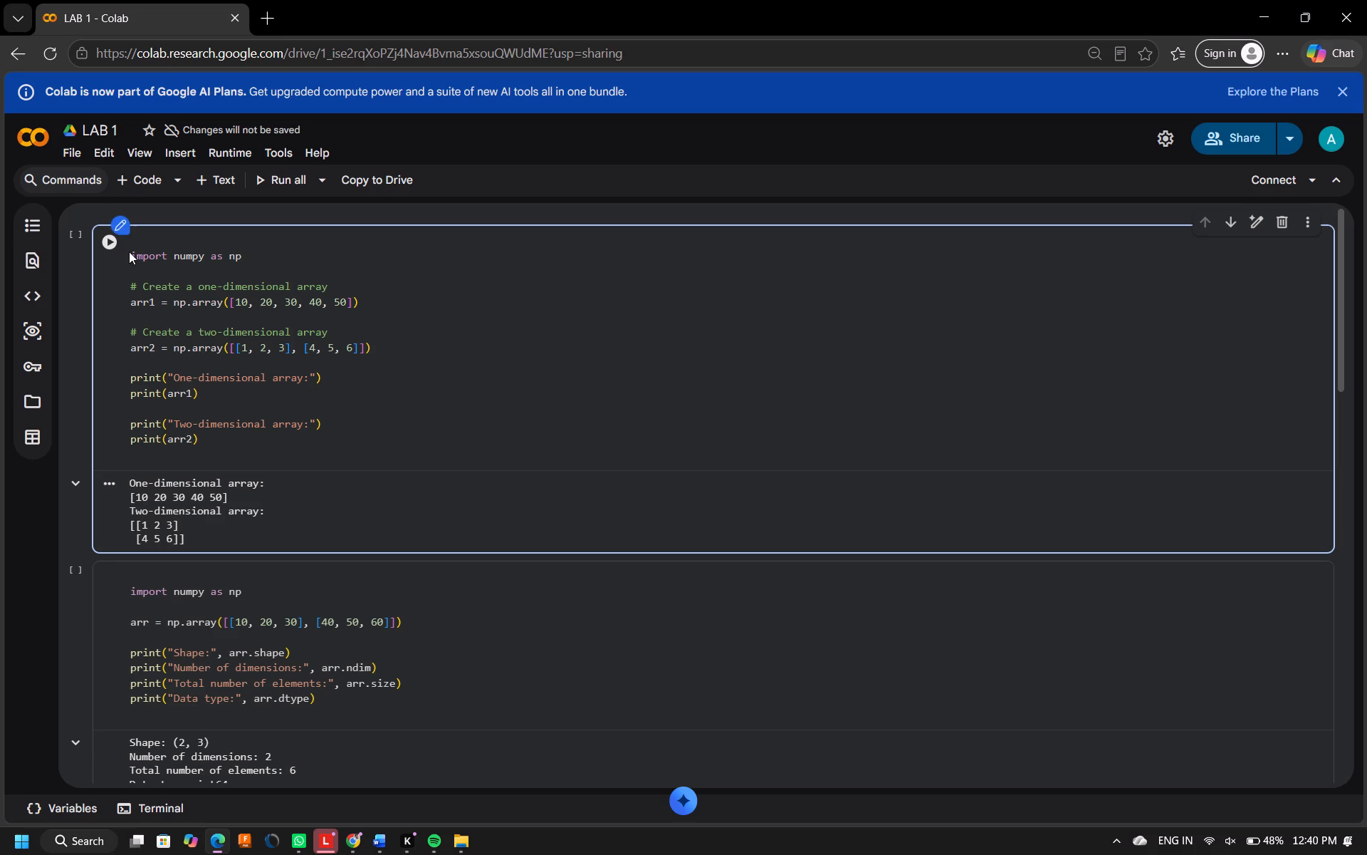
Copy the first cell's NumPy array code from the LAB 1 notebook and try to paste it into the FDS Lab 1 Word report.
drag(131, 252, 316, 537)
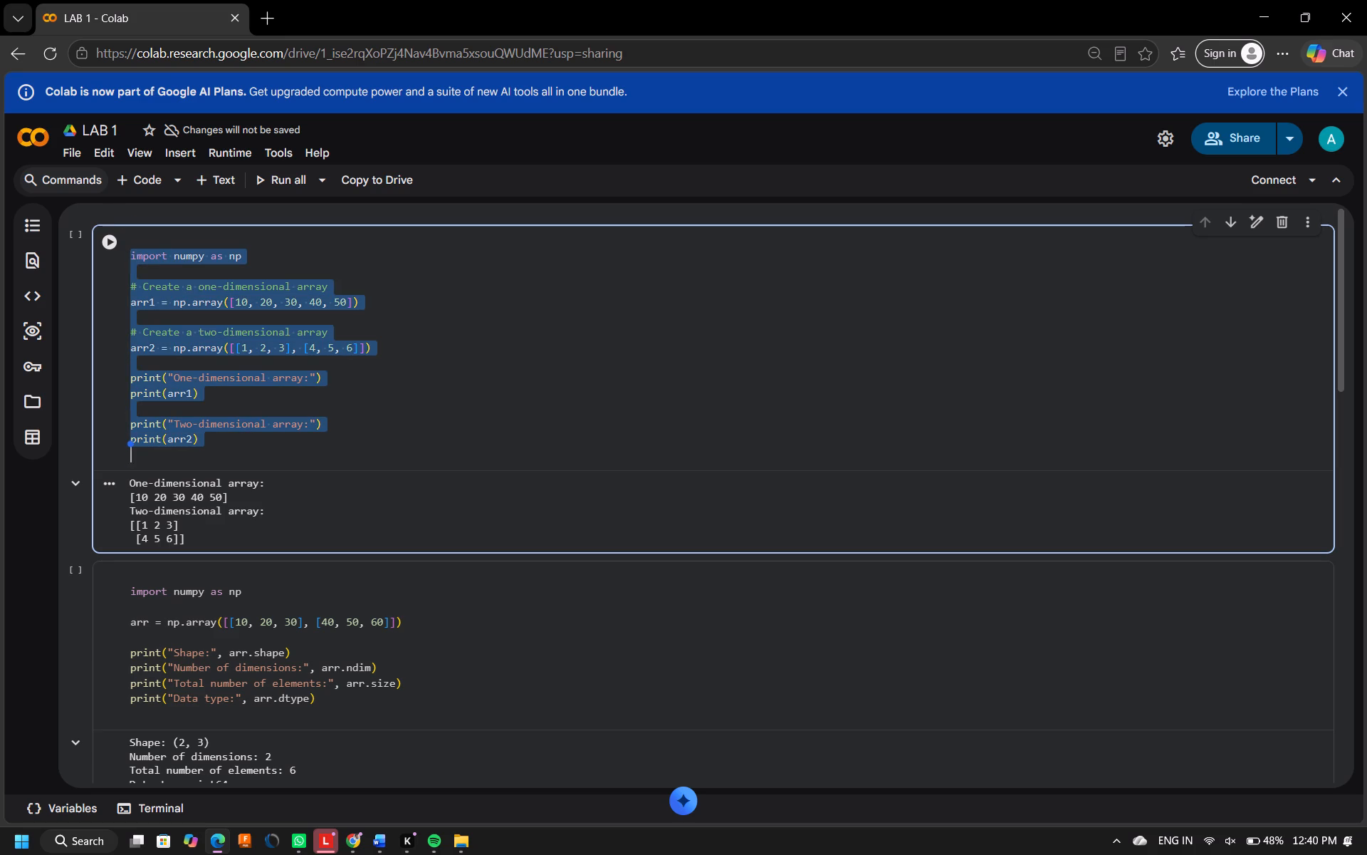
drag(316, 537, 304, 462)
key(ctrl+c)
key(ctrl+c)
key(alt+Tab)
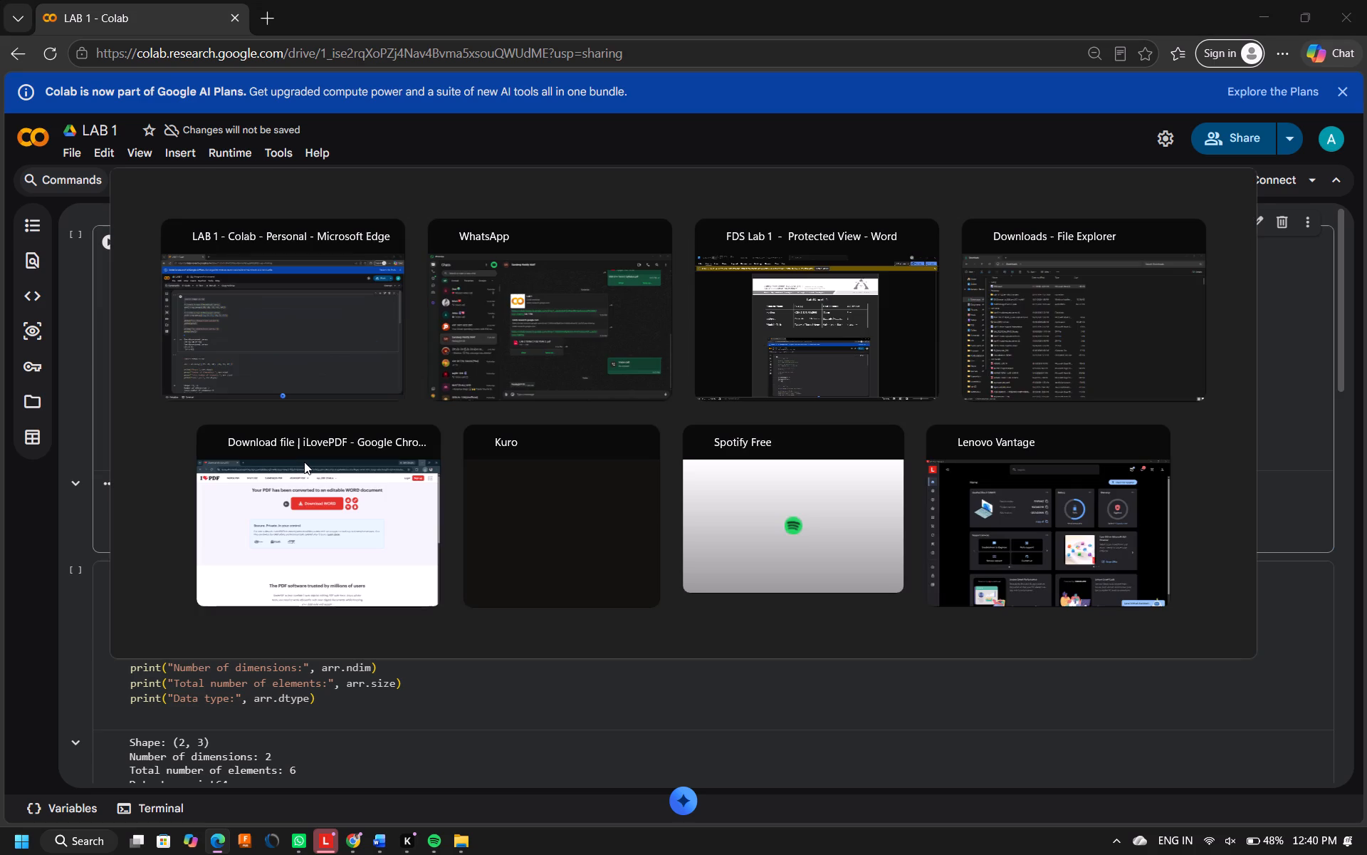
key(alt+Tab)
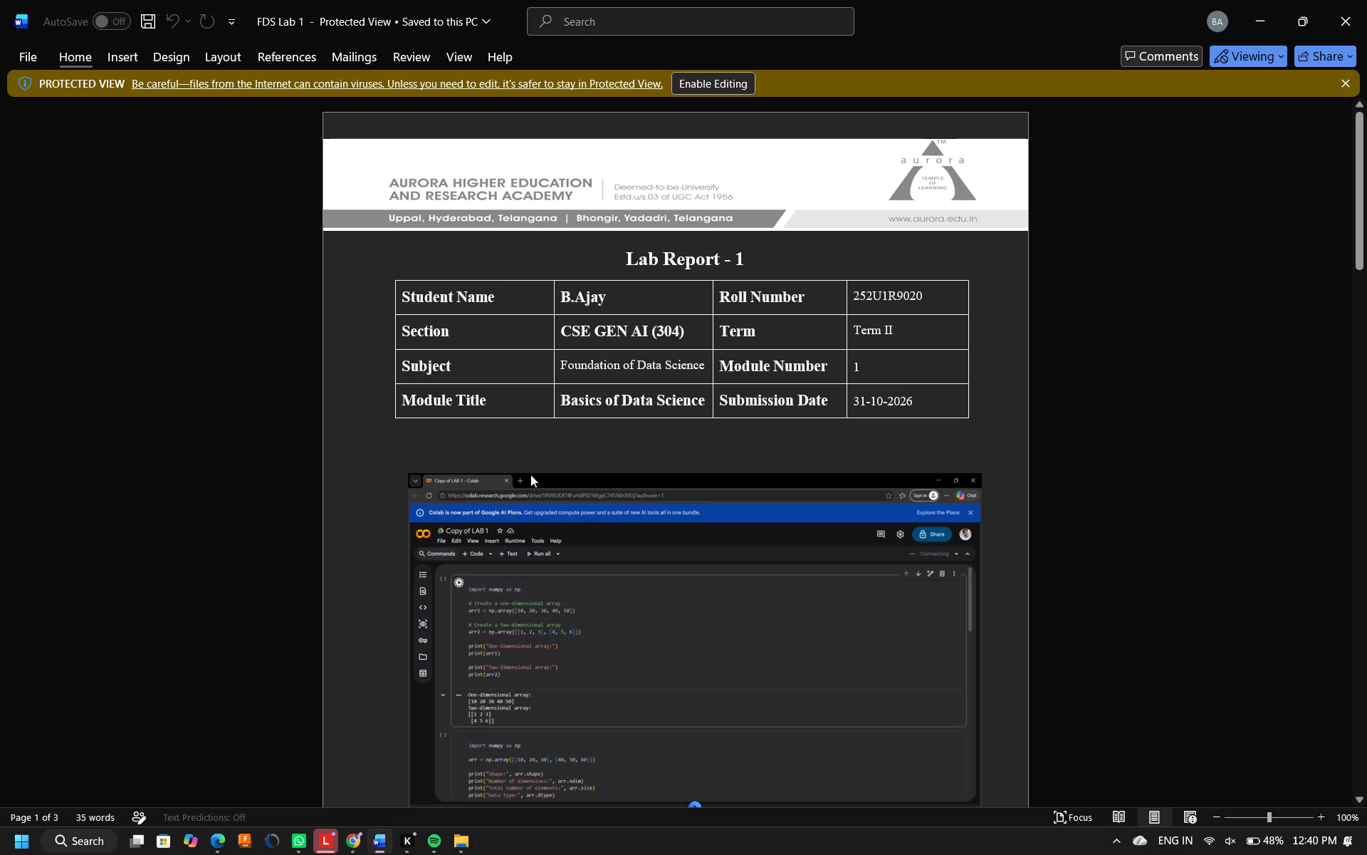
key(ctrl+v)
key(ctrl+v)
Return to the notebook in Edge, copy the first code cell again, and retry pasting it into the Word report.
key(alt+Tab)
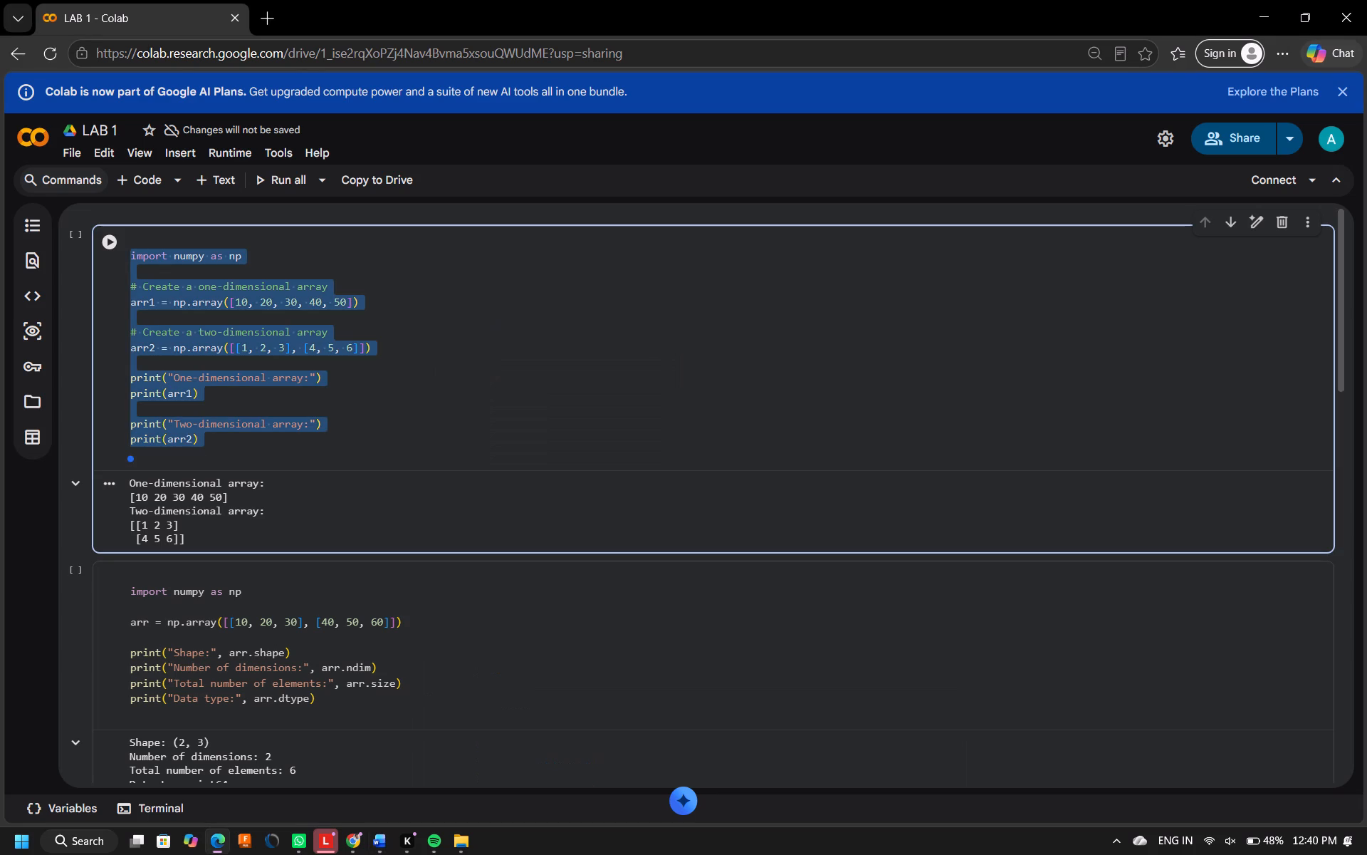
key(ctrl+c)
key(ctrl+c)
right_click(281, 374)
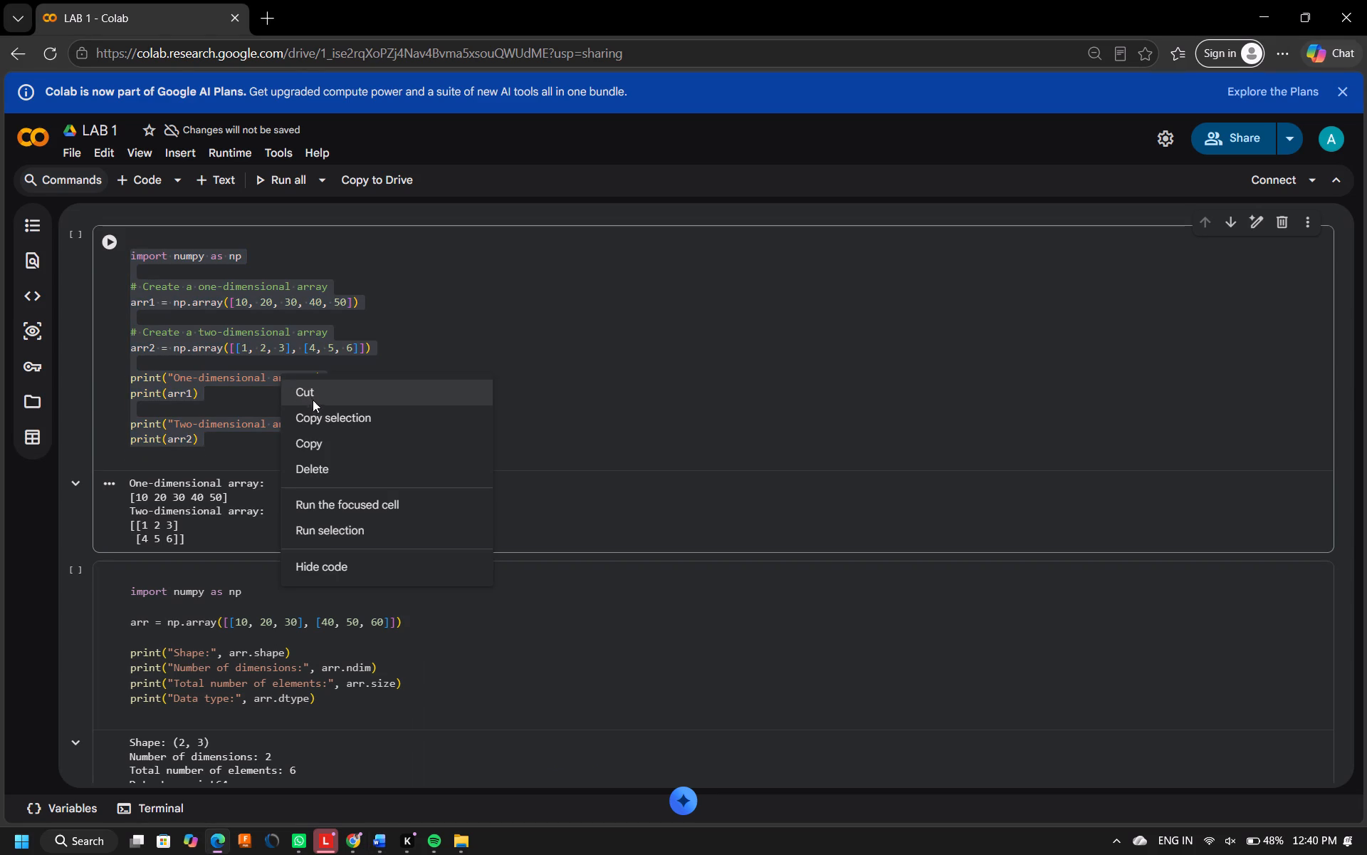
click(341, 441)
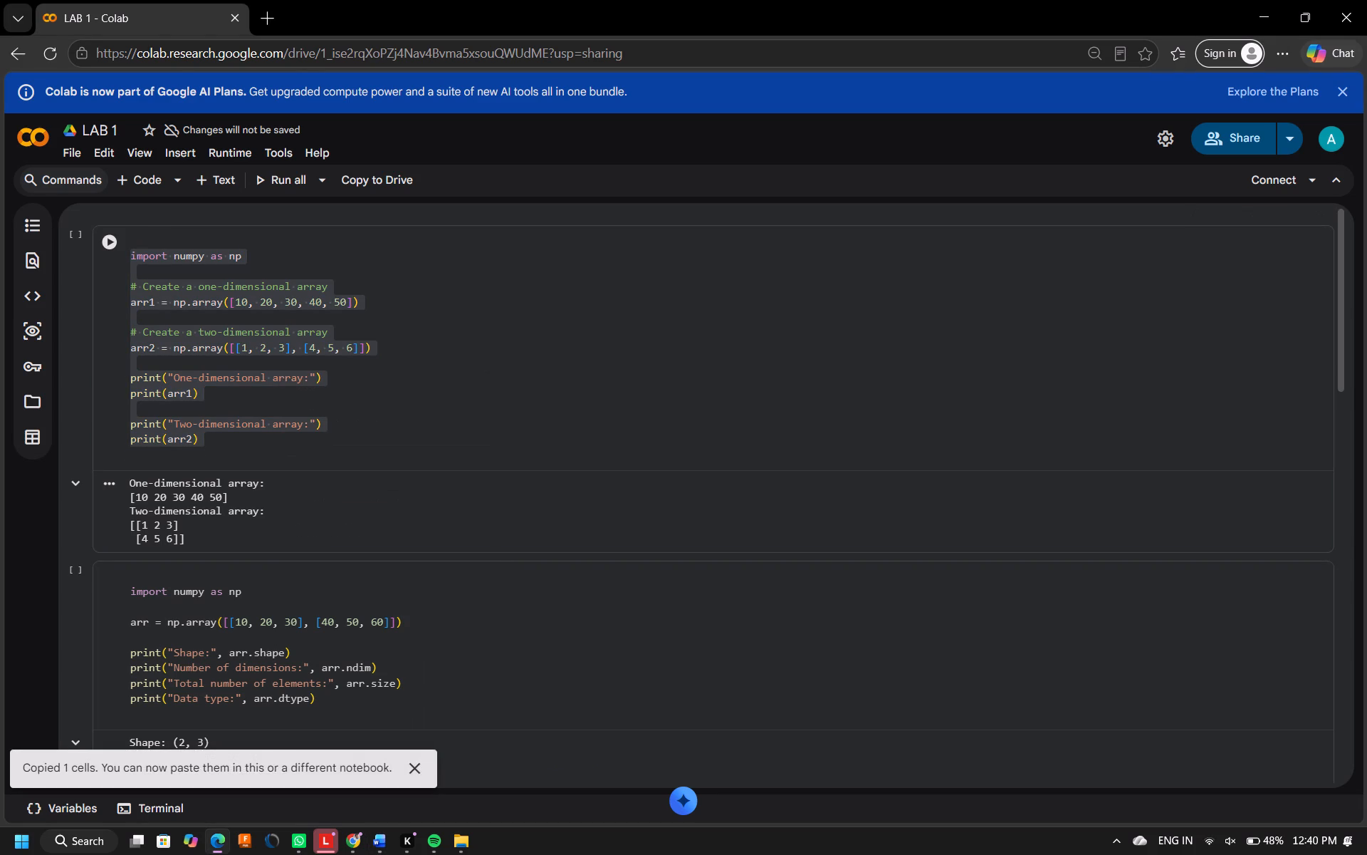
key(alt+Tab)
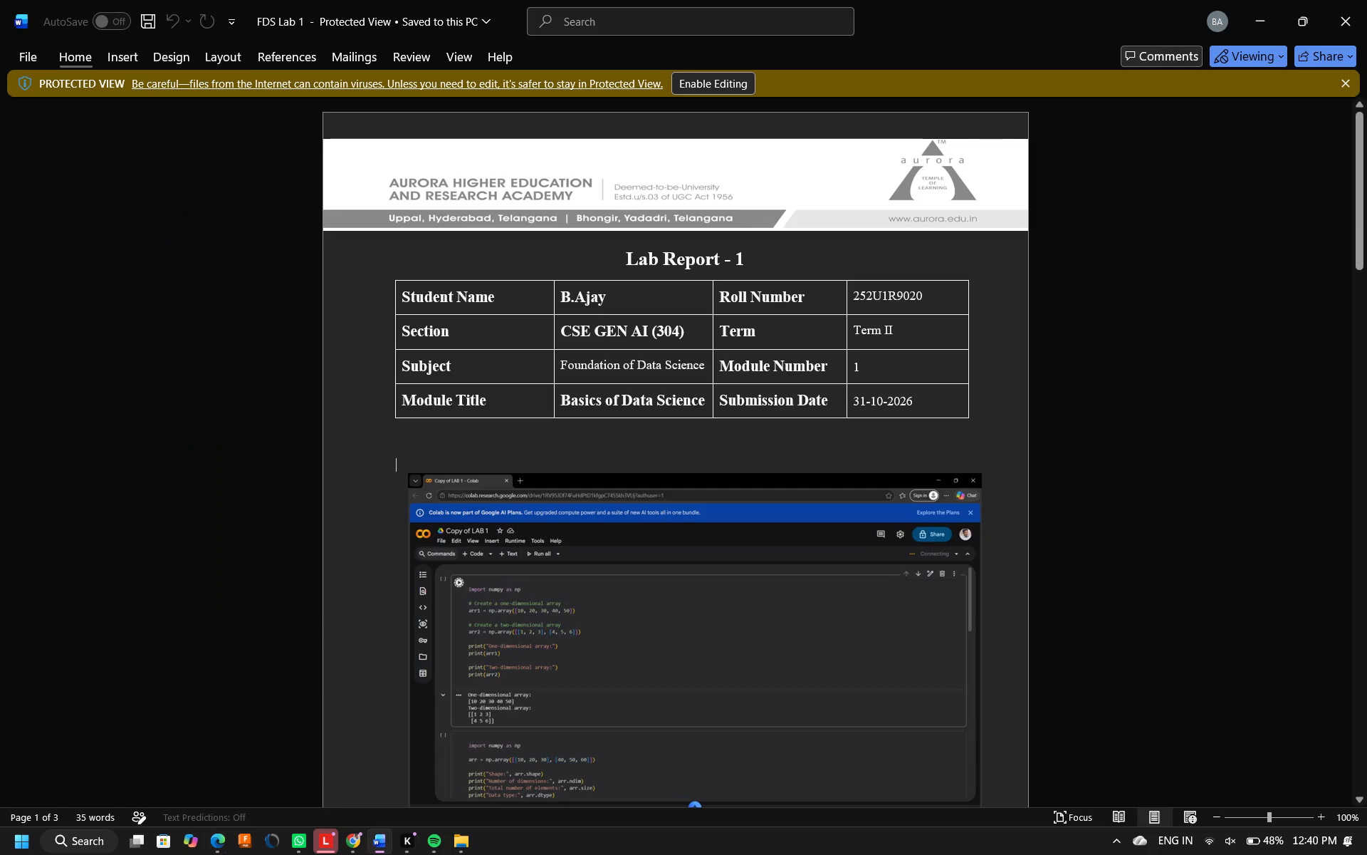
key(ctrl+v)
Enable editing of the protected FDS Lab 1 document.
click(723, 89)
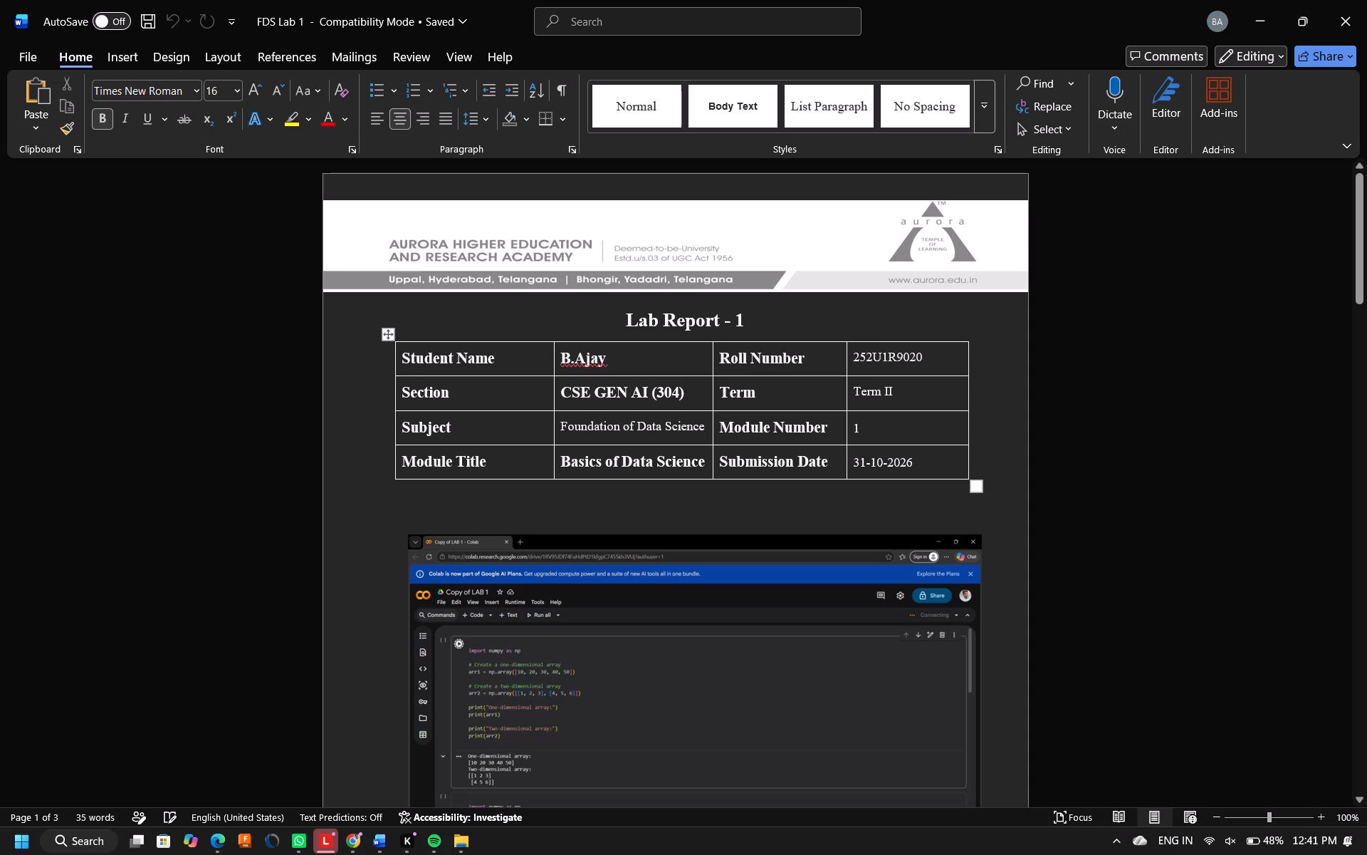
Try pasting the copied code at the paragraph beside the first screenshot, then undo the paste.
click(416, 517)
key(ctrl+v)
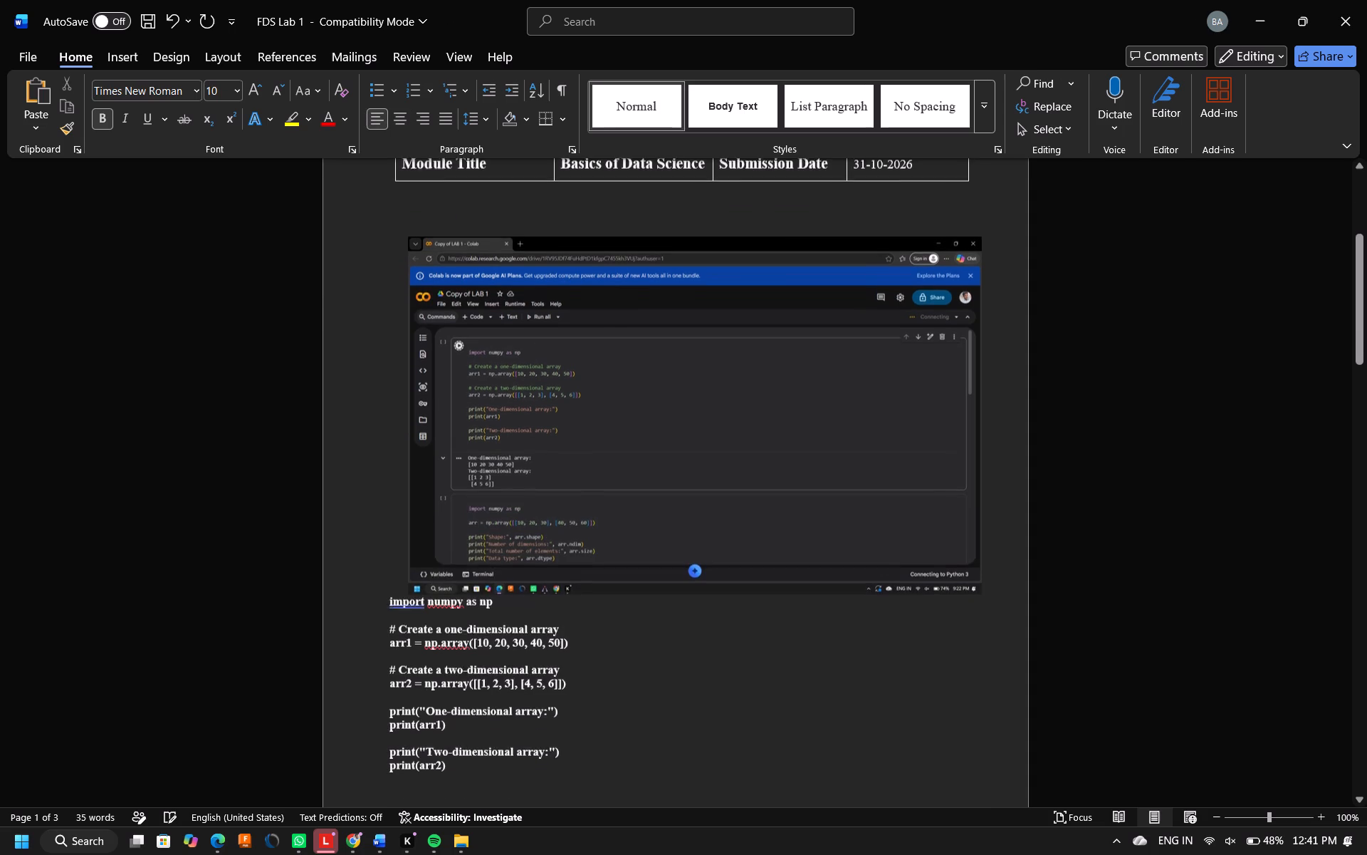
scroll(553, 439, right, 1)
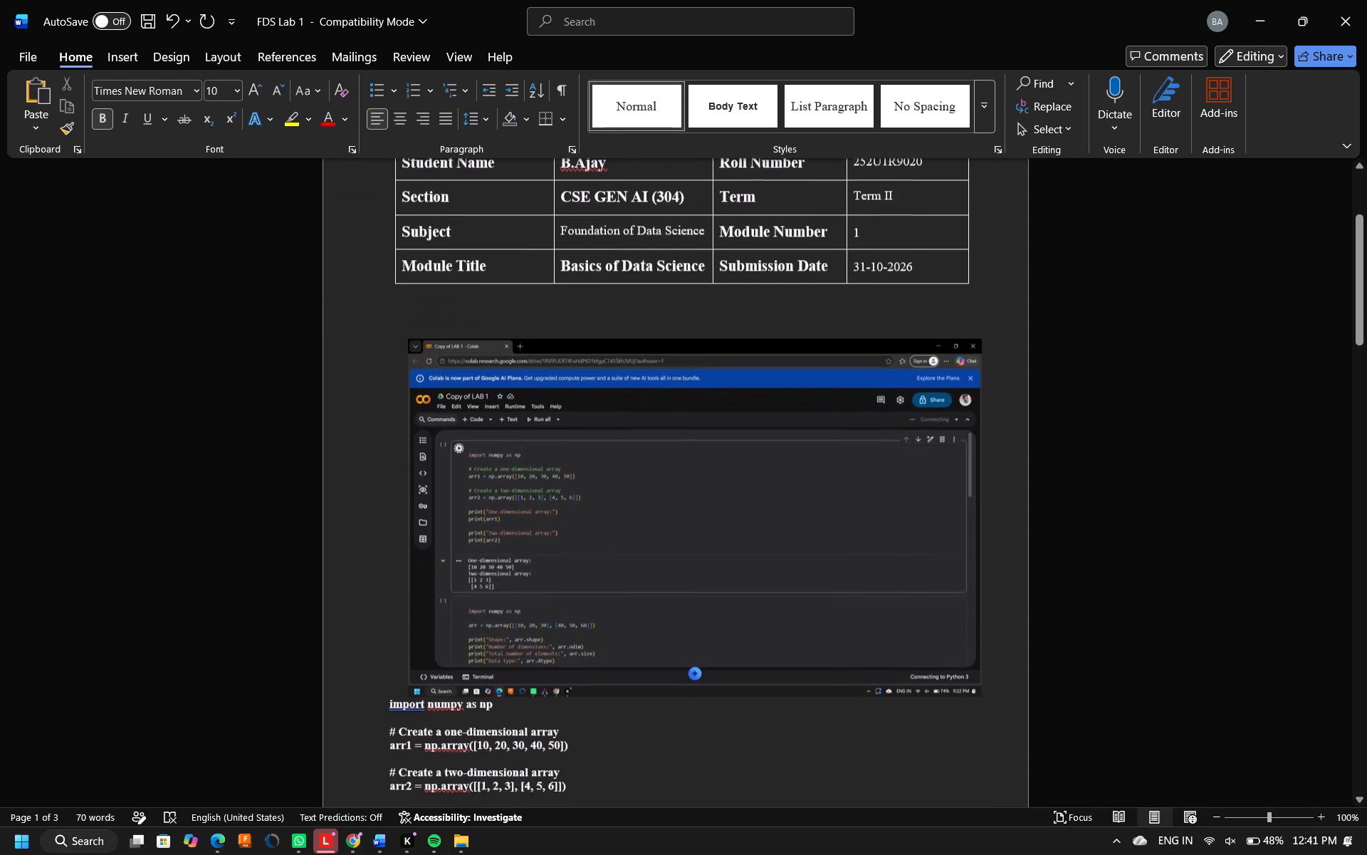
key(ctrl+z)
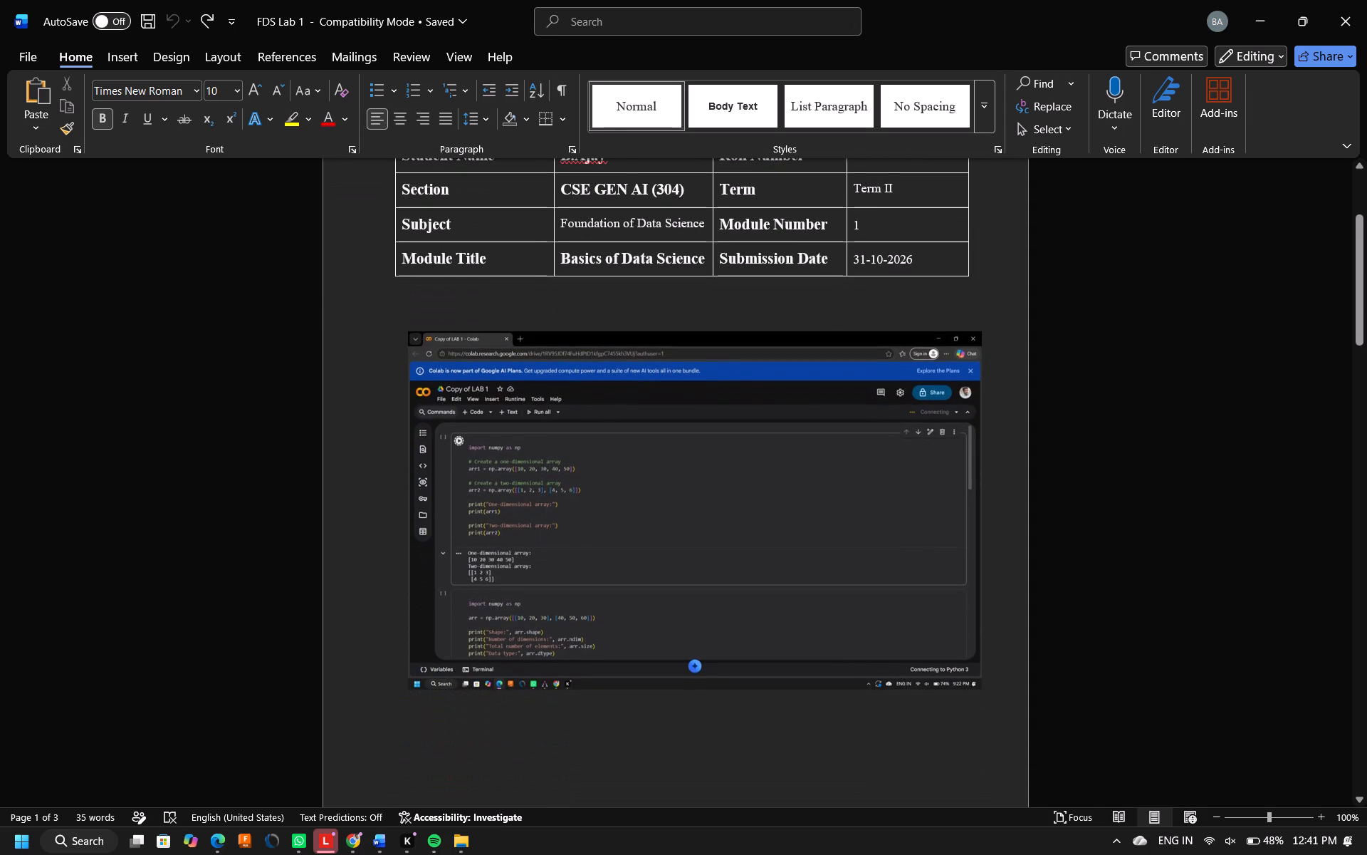
Add a line and paste the first cell's code between the student details table and the first screenshot.
key(Return)
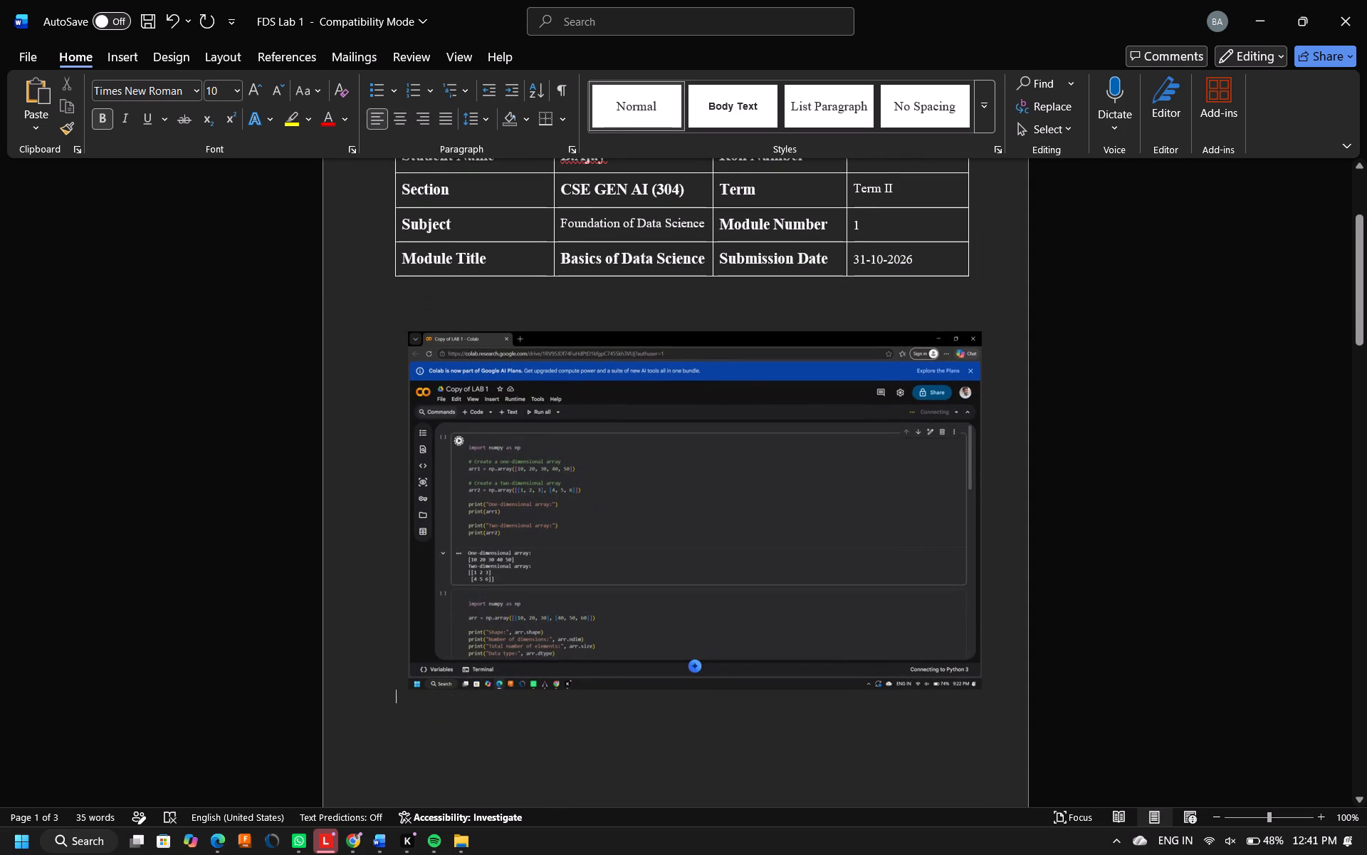
key(Up)
key(Up)
key(ctrl+v)
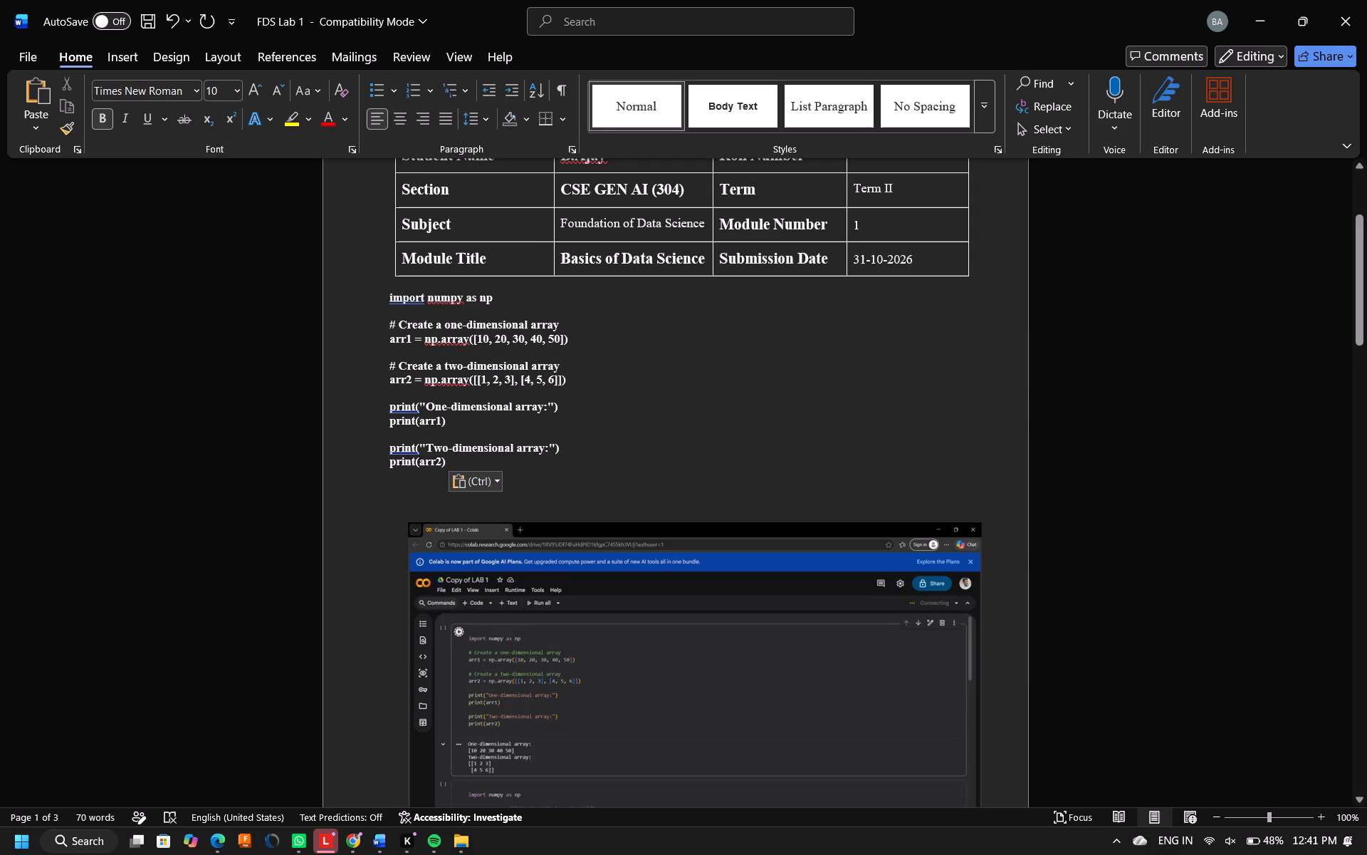
Adjust the spacing around the pasted code by removing one blank line below it and adding one above it.
key(Down)
key(bracketright)
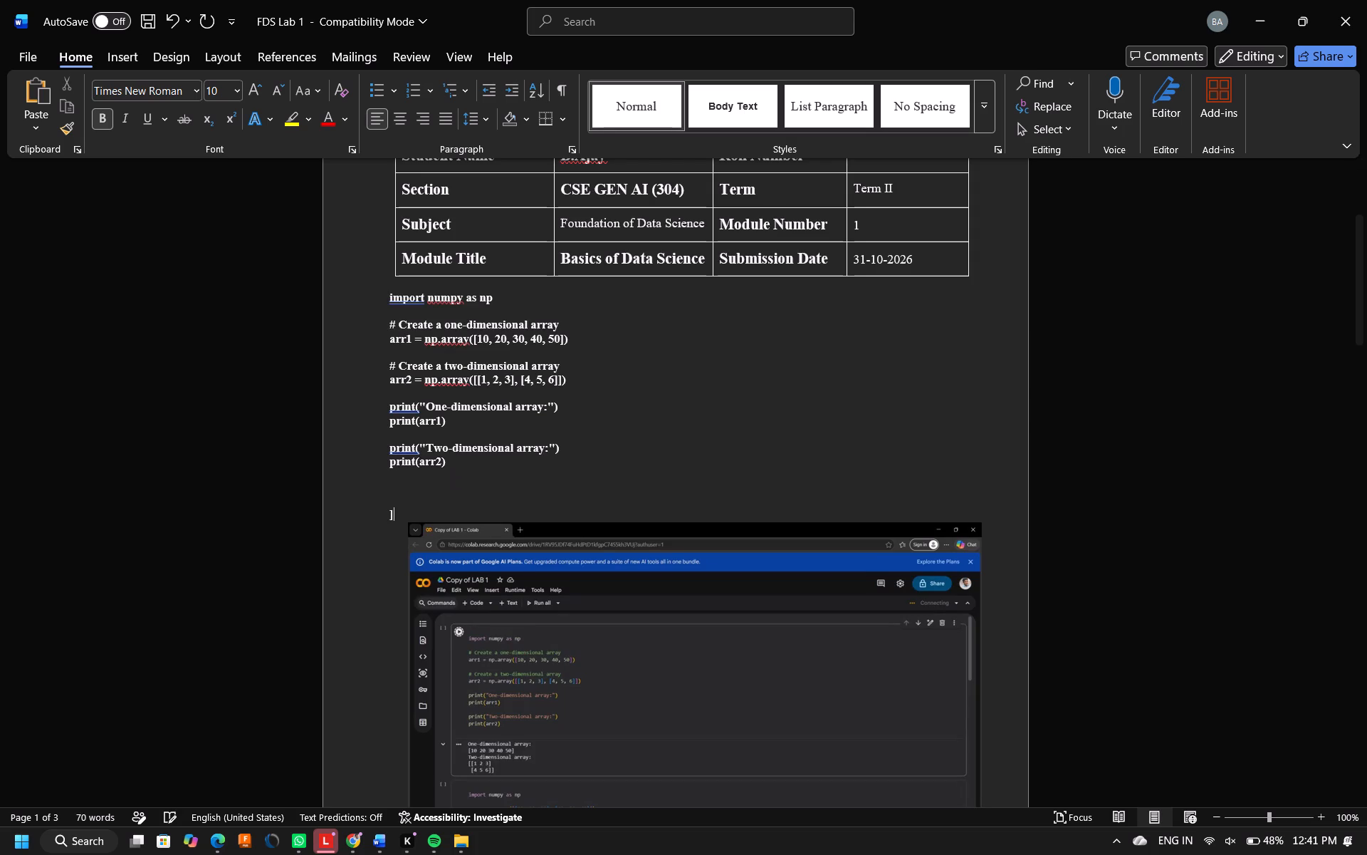
key(BackSpace)
key(BackSpace)
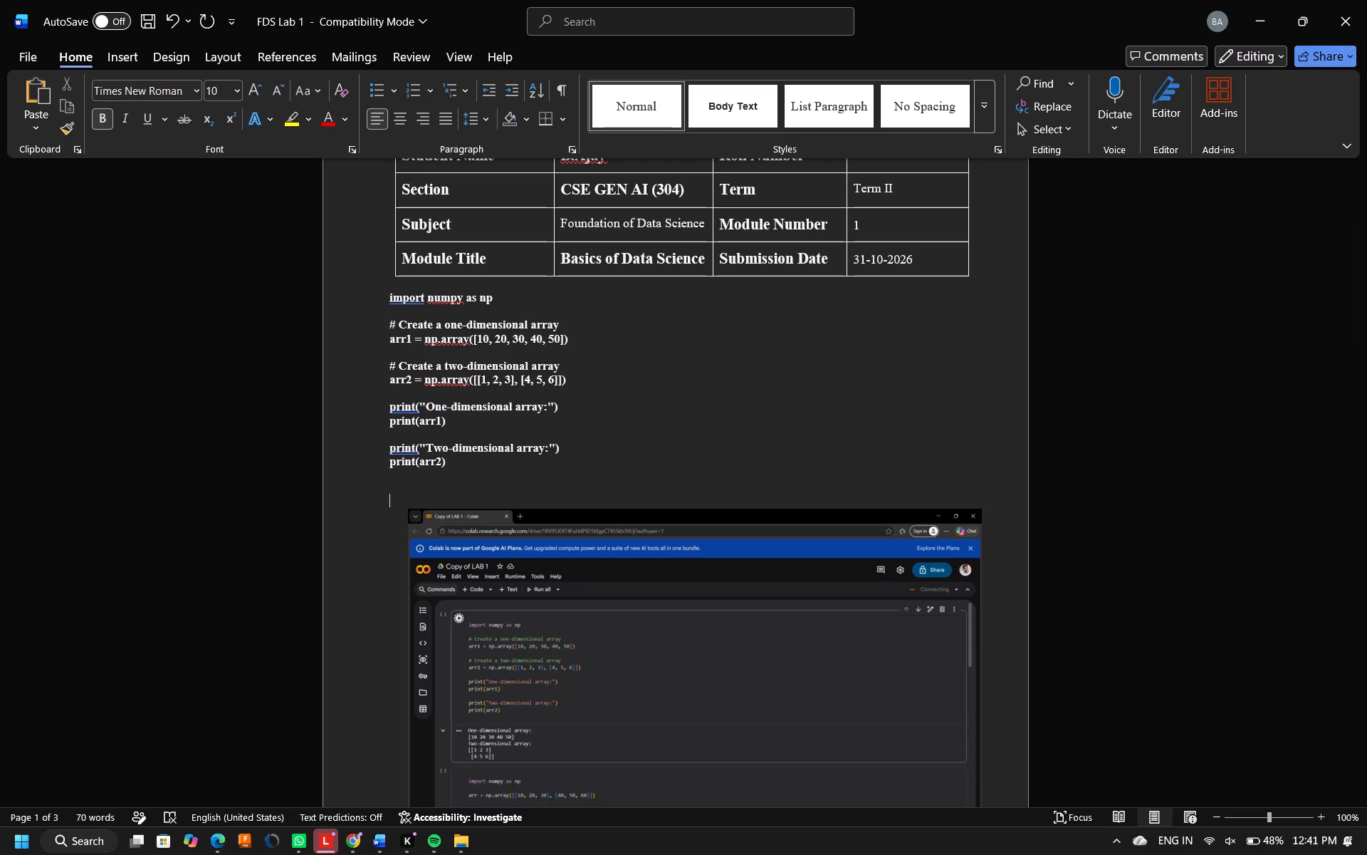
click(387, 299)
key(Return)
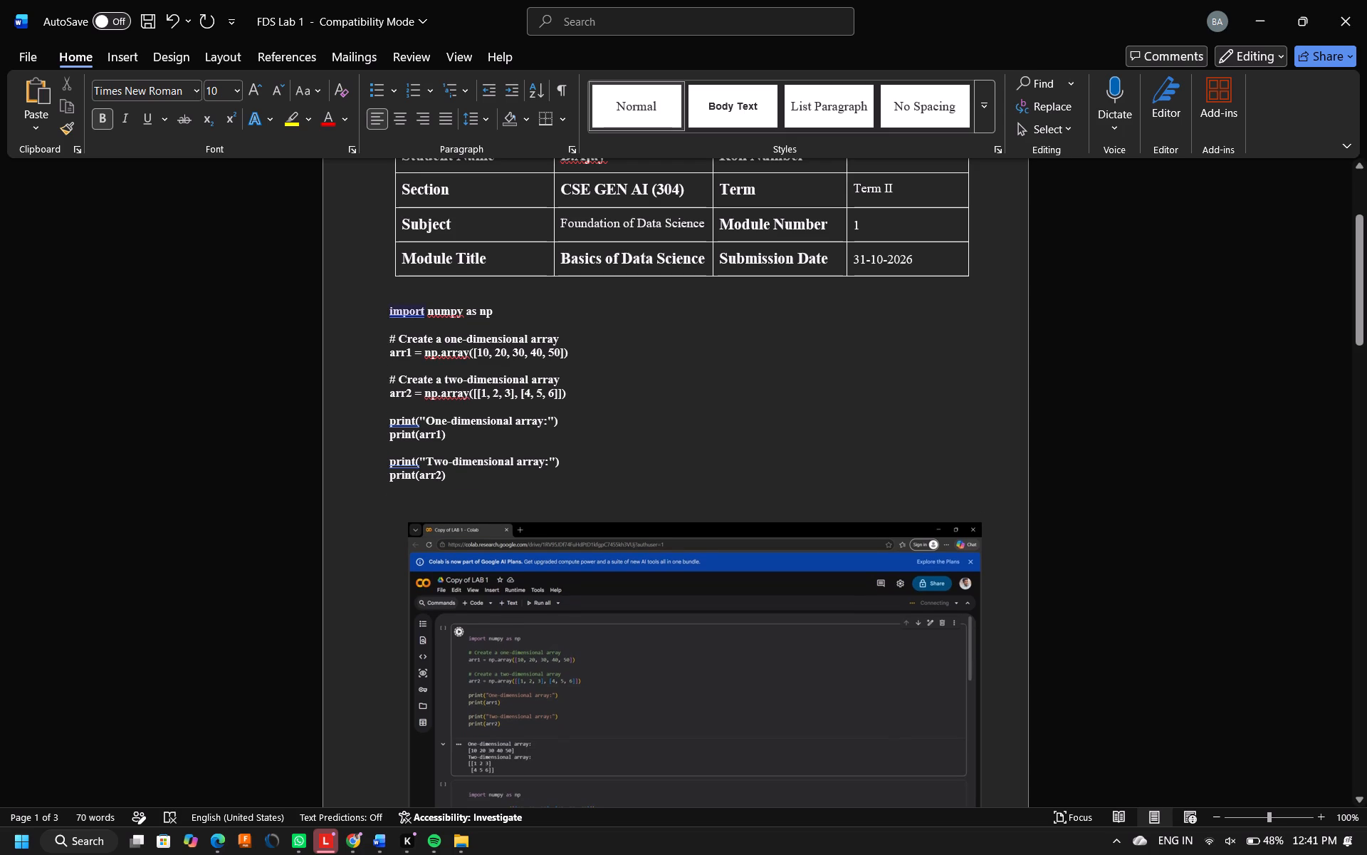
Set the font size of the whole pasted code block to 12.
drag(387, 308, 496, 482)
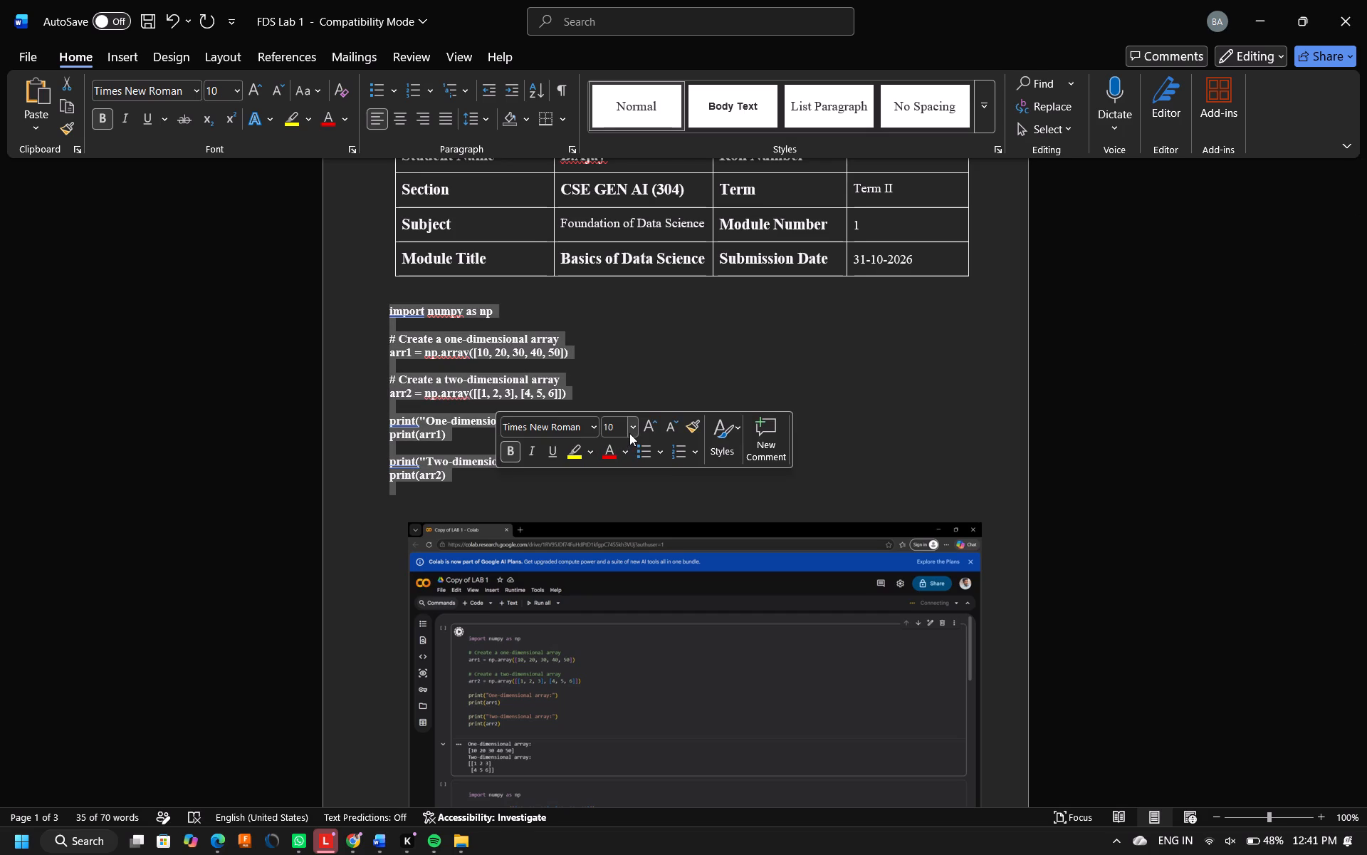
click(629, 433)
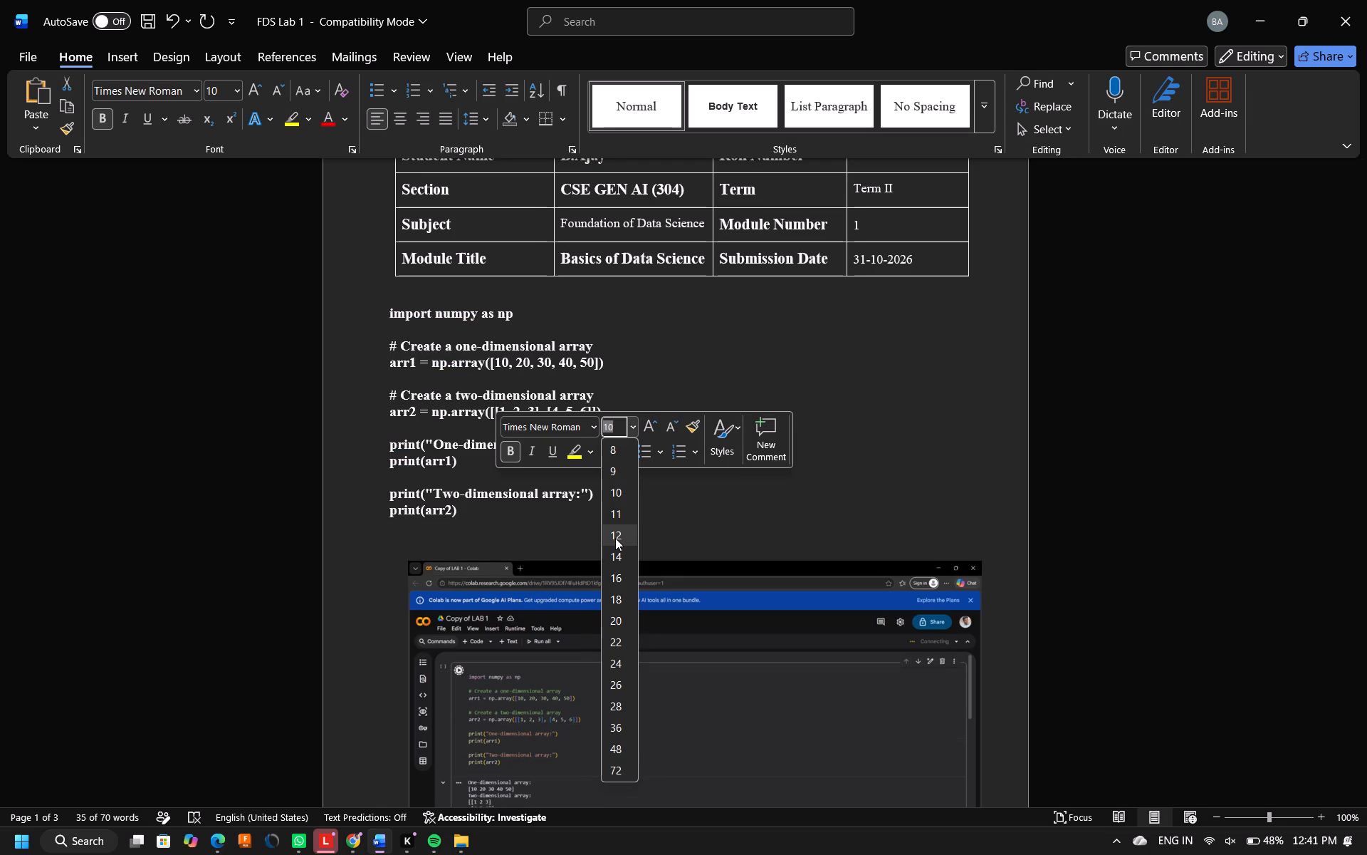
click(615, 538)
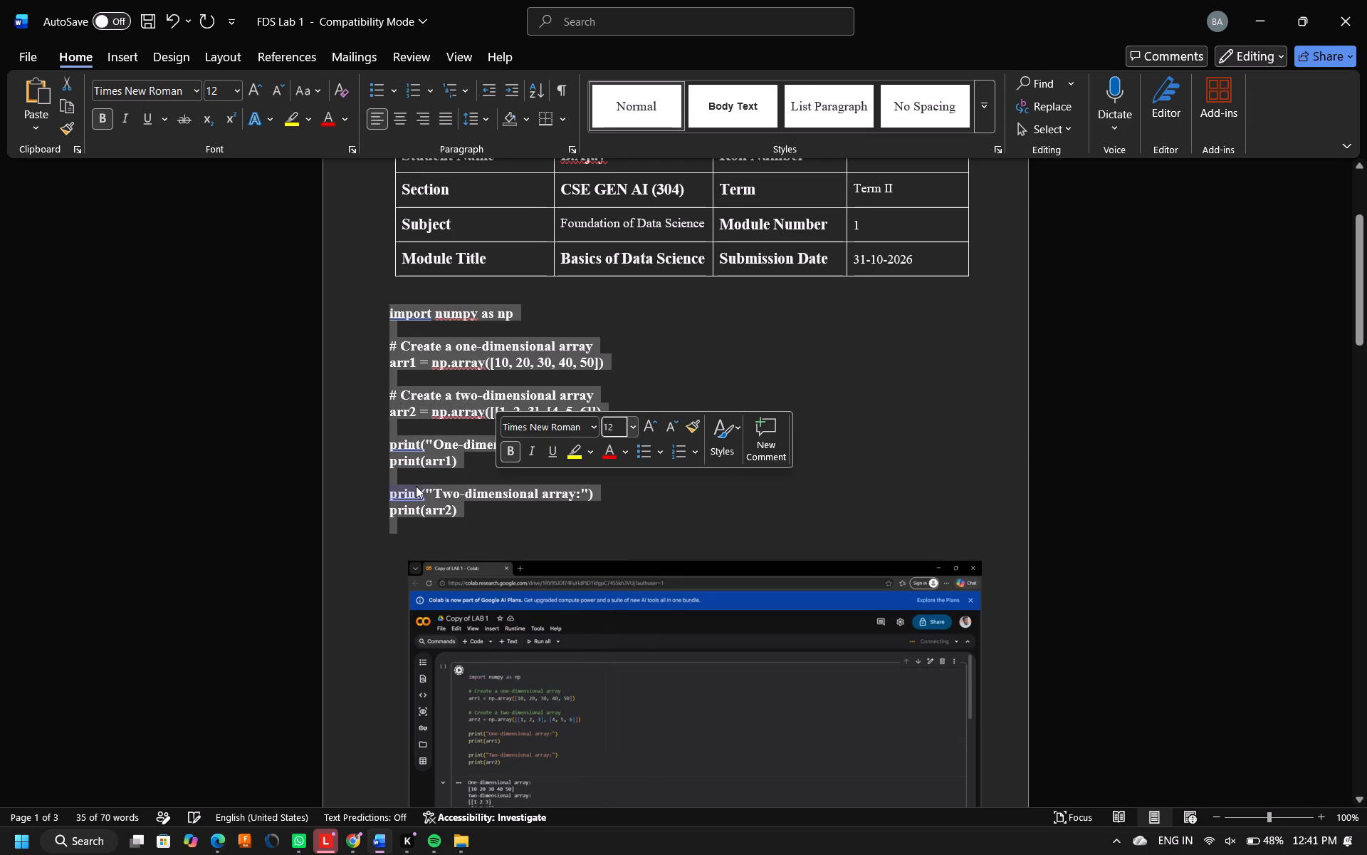
click(624, 517)
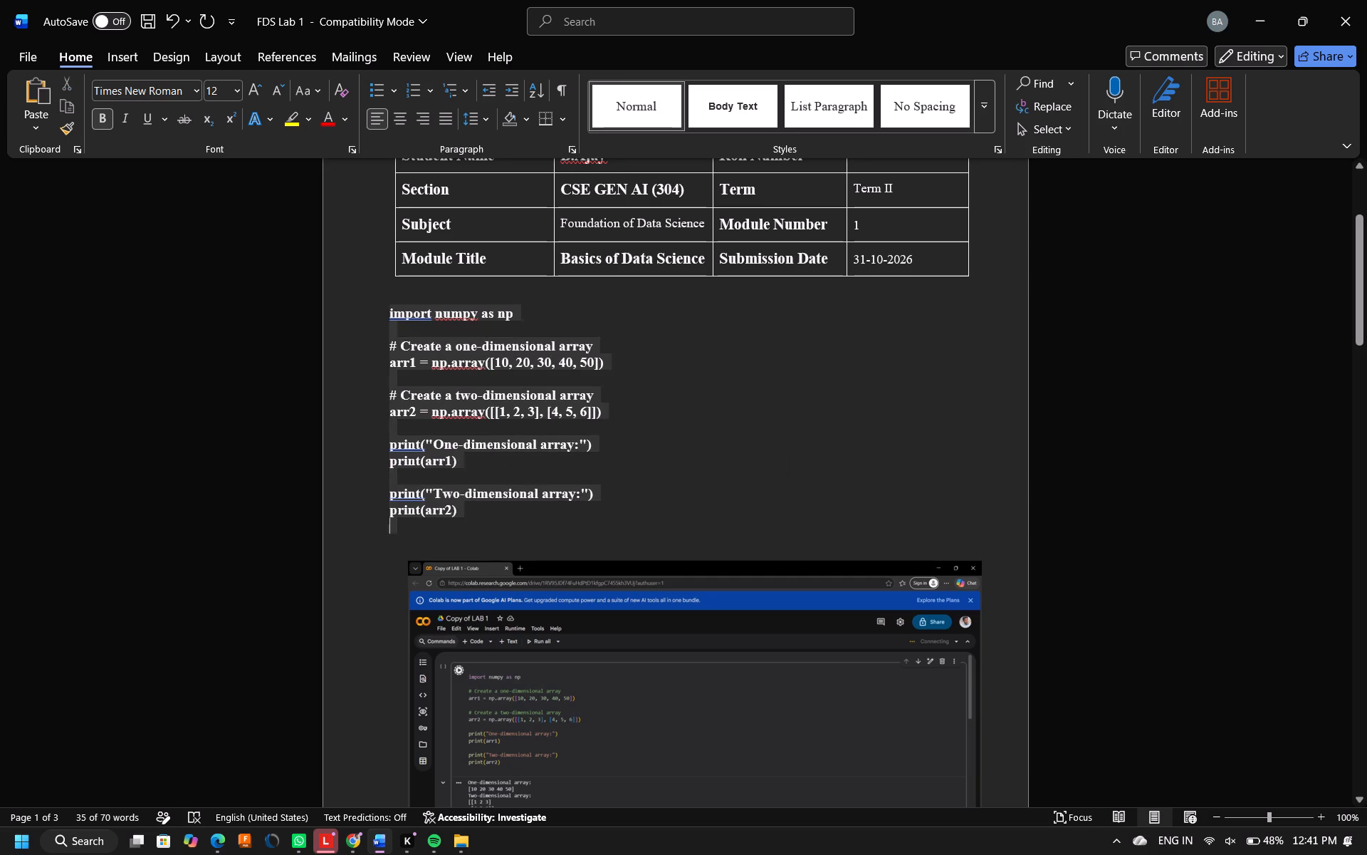
Delete the extra empty line between the code block and the first screenshot.
scroll(624, 517, down, 1)
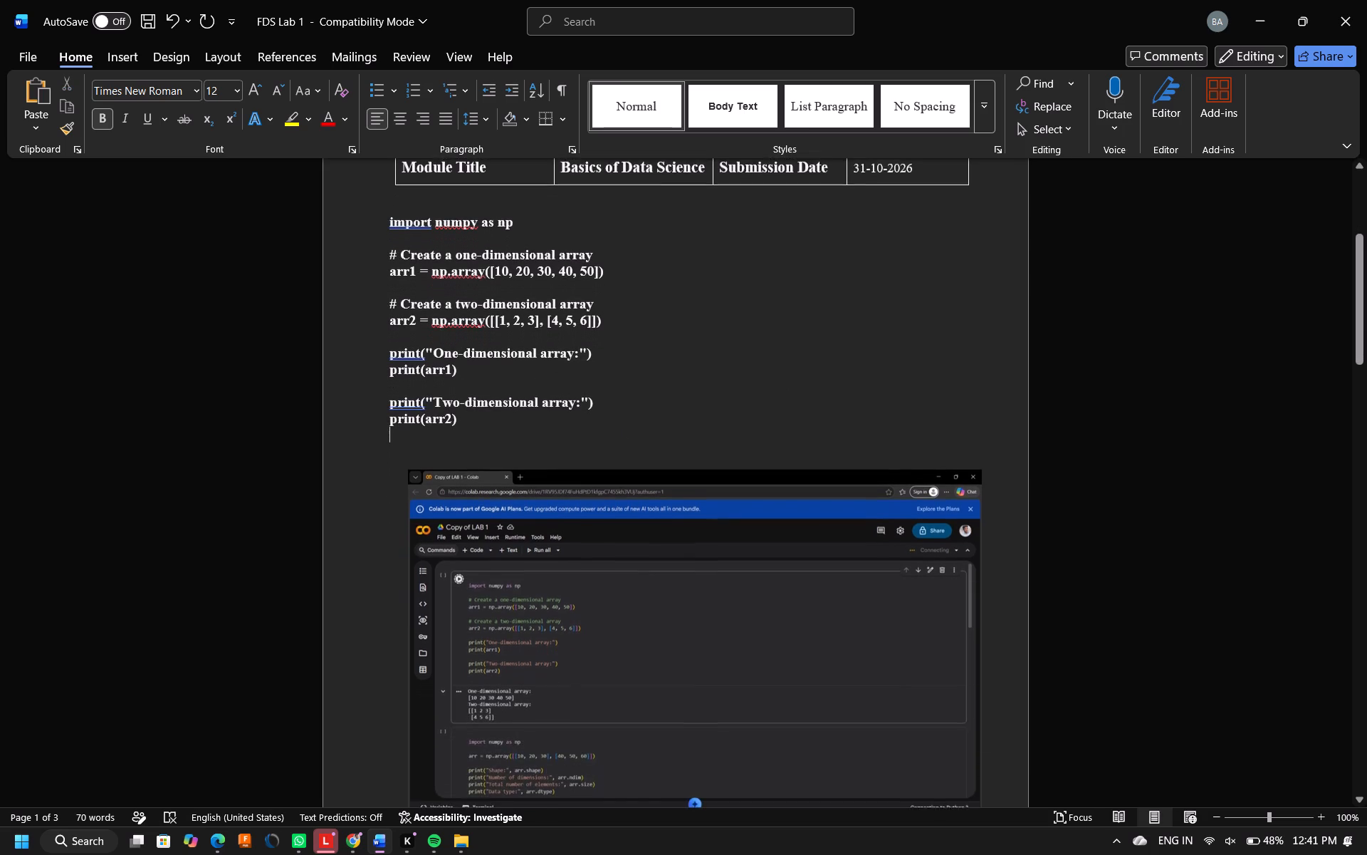
scroll(624, 517, down, 2)
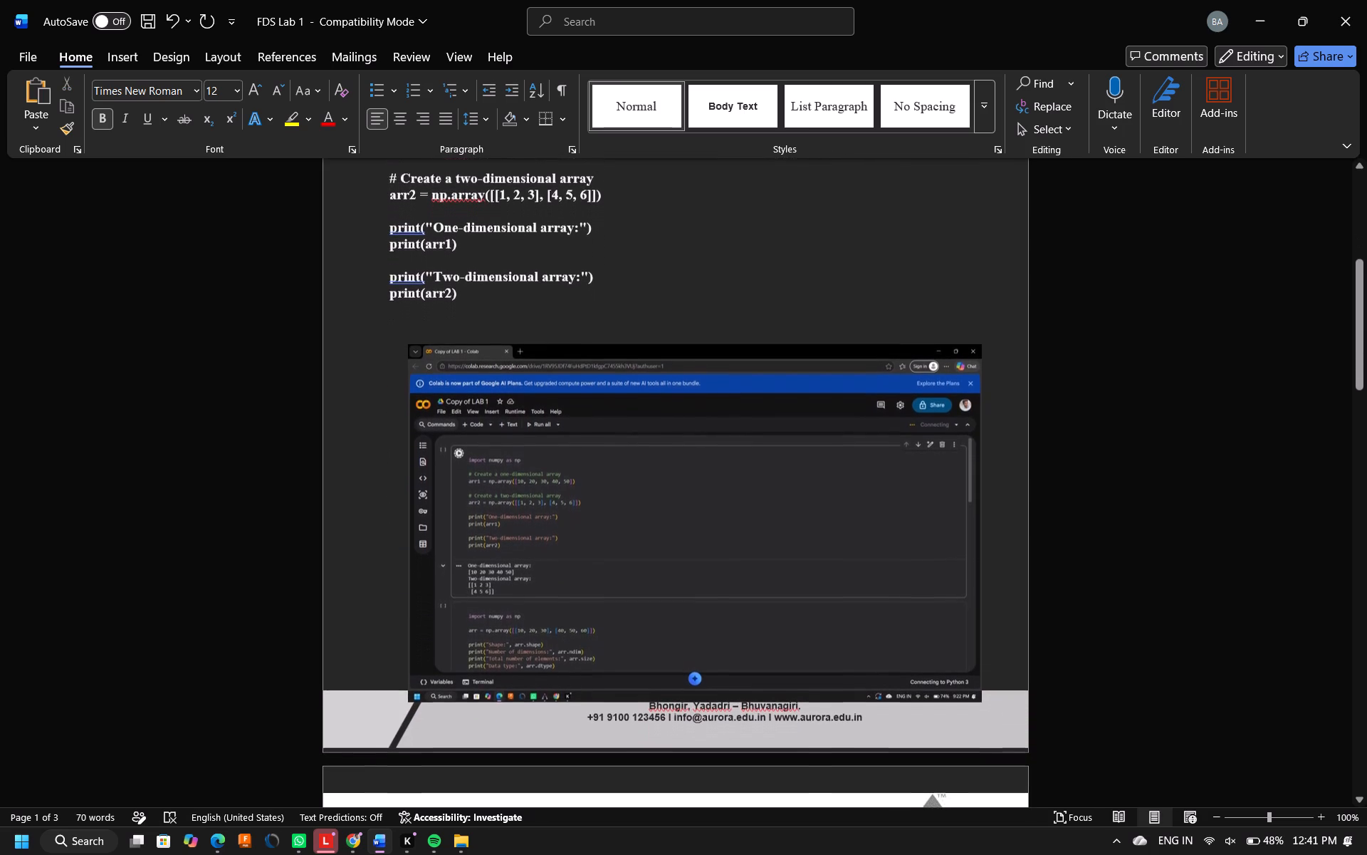
scroll(624, 517, down, 1)
scroll(624, 517, up, 1)
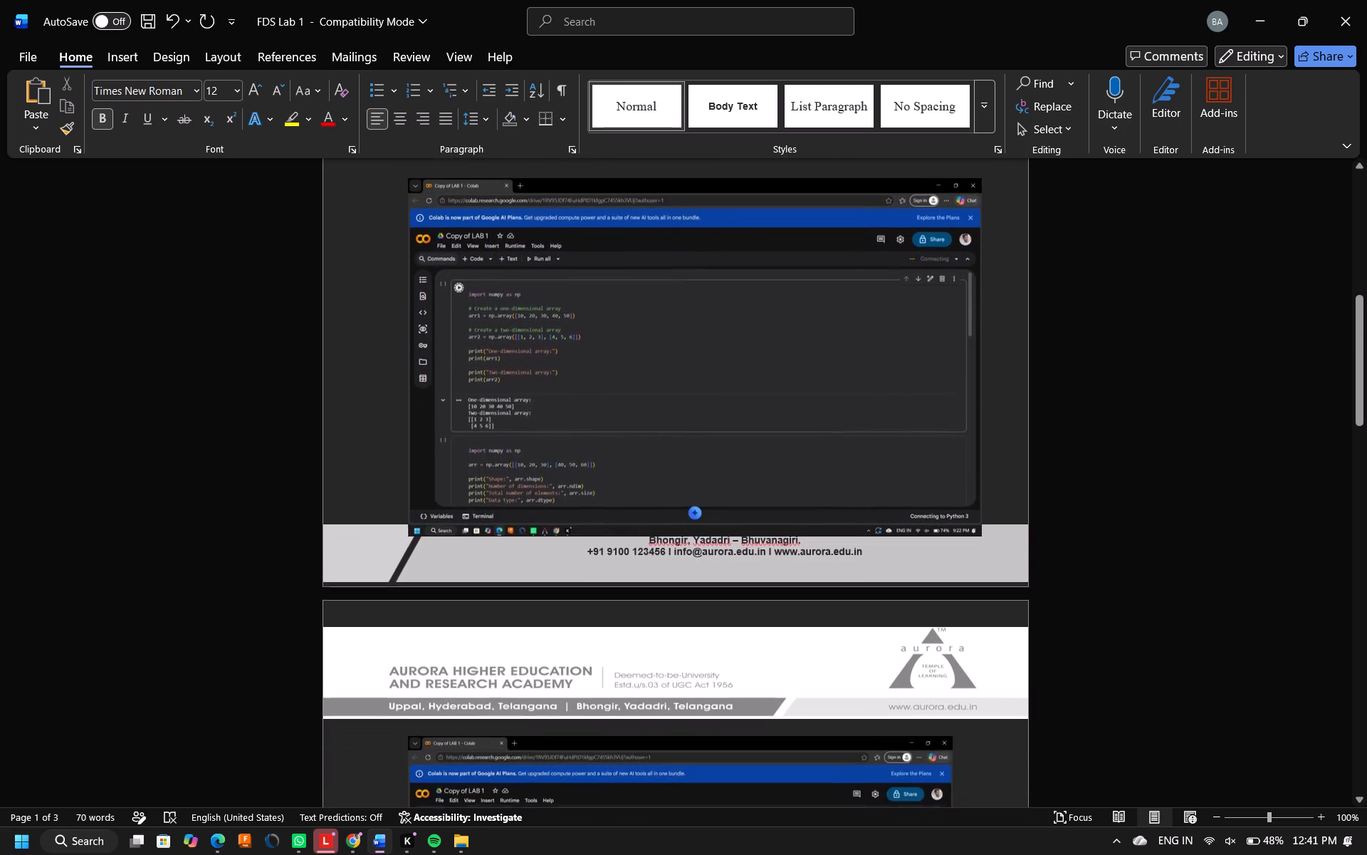
scroll(624, 517, up, 1)
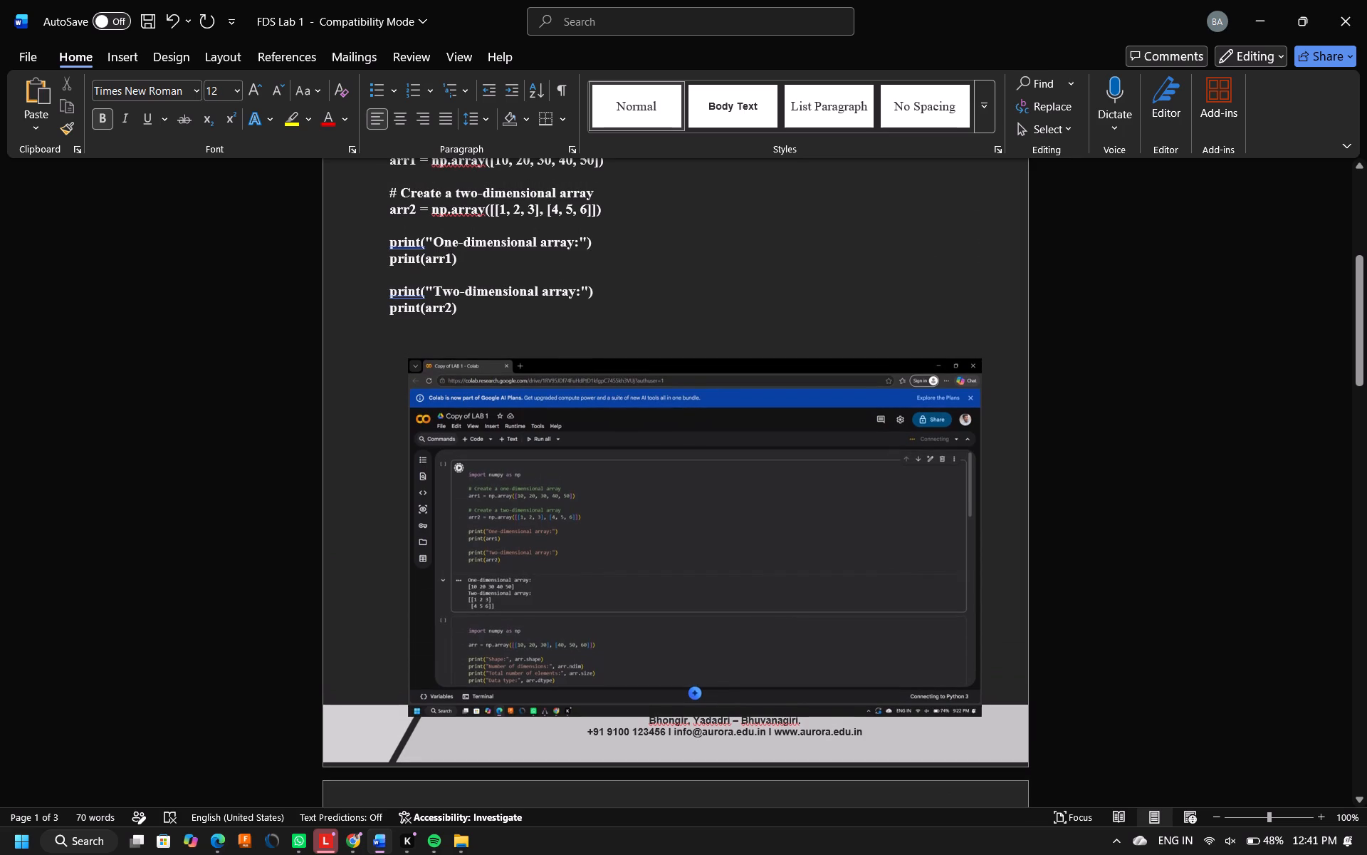
key(Down)
key(BackSpace)
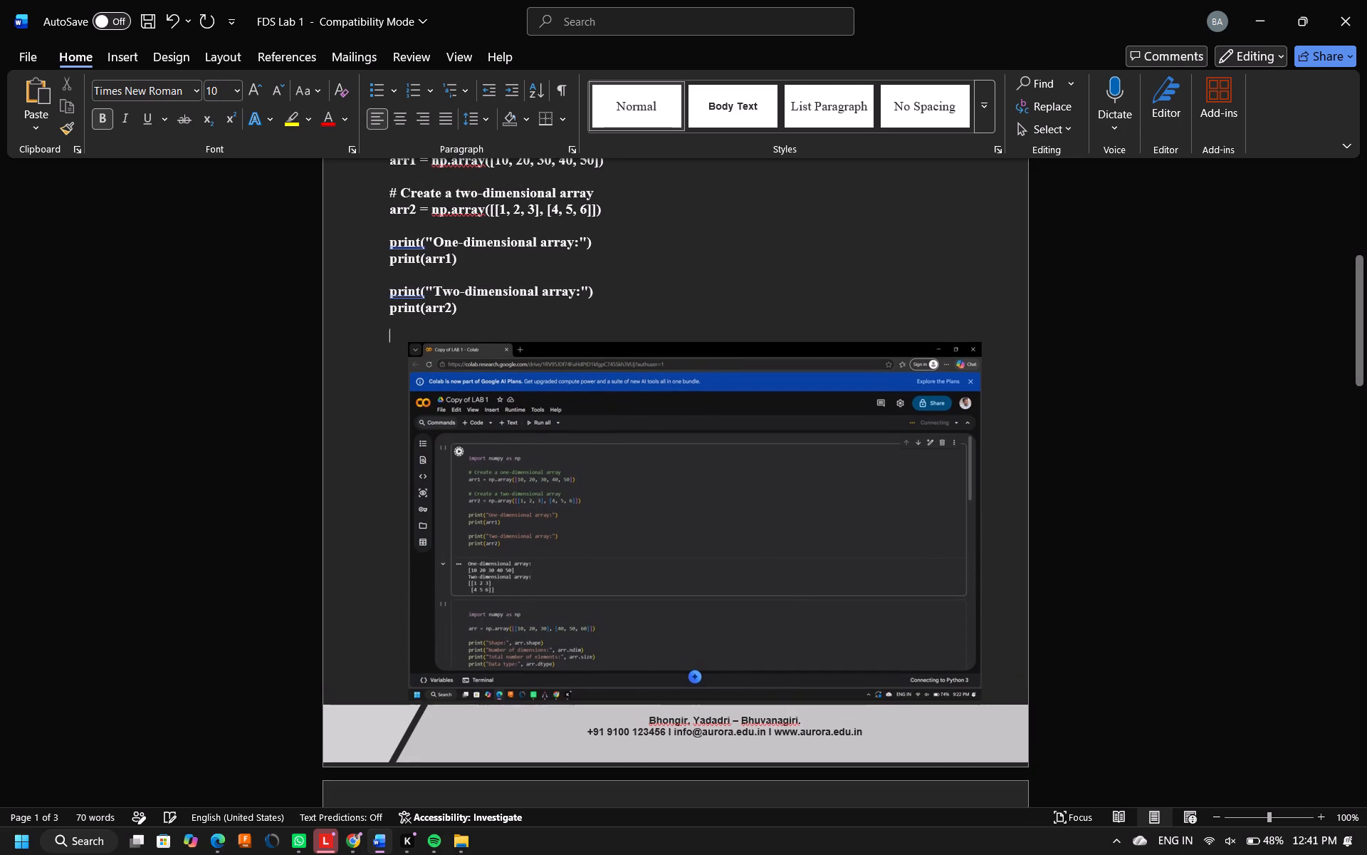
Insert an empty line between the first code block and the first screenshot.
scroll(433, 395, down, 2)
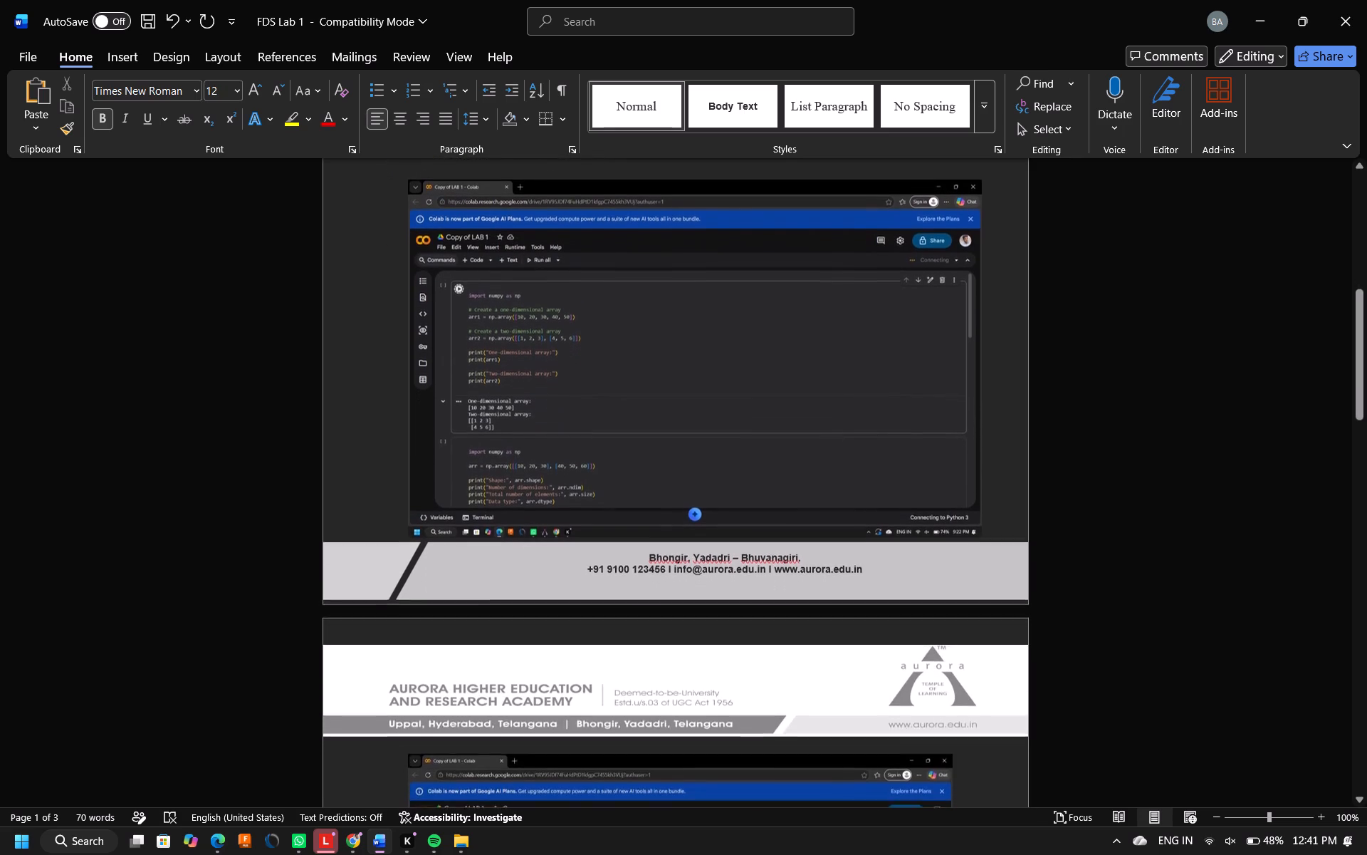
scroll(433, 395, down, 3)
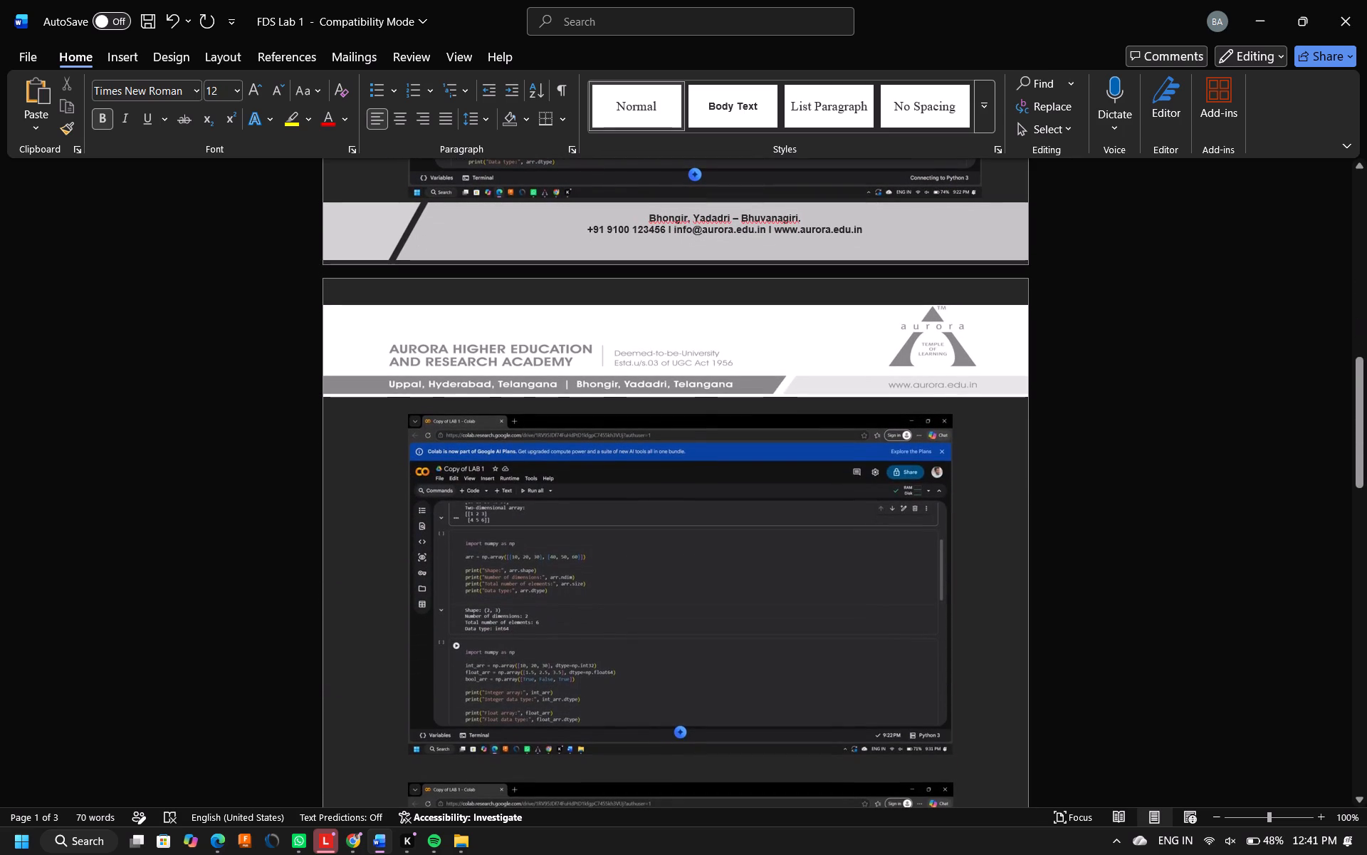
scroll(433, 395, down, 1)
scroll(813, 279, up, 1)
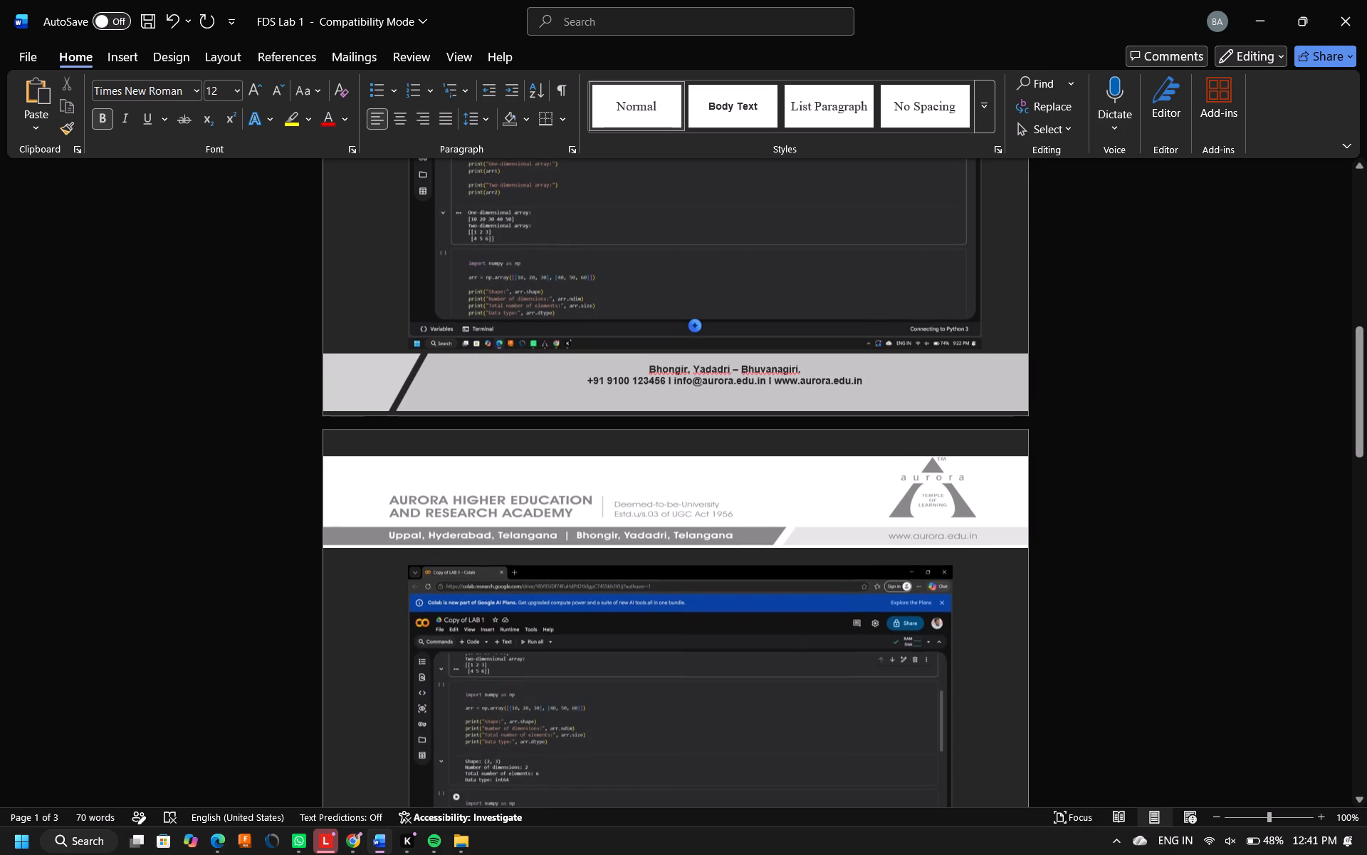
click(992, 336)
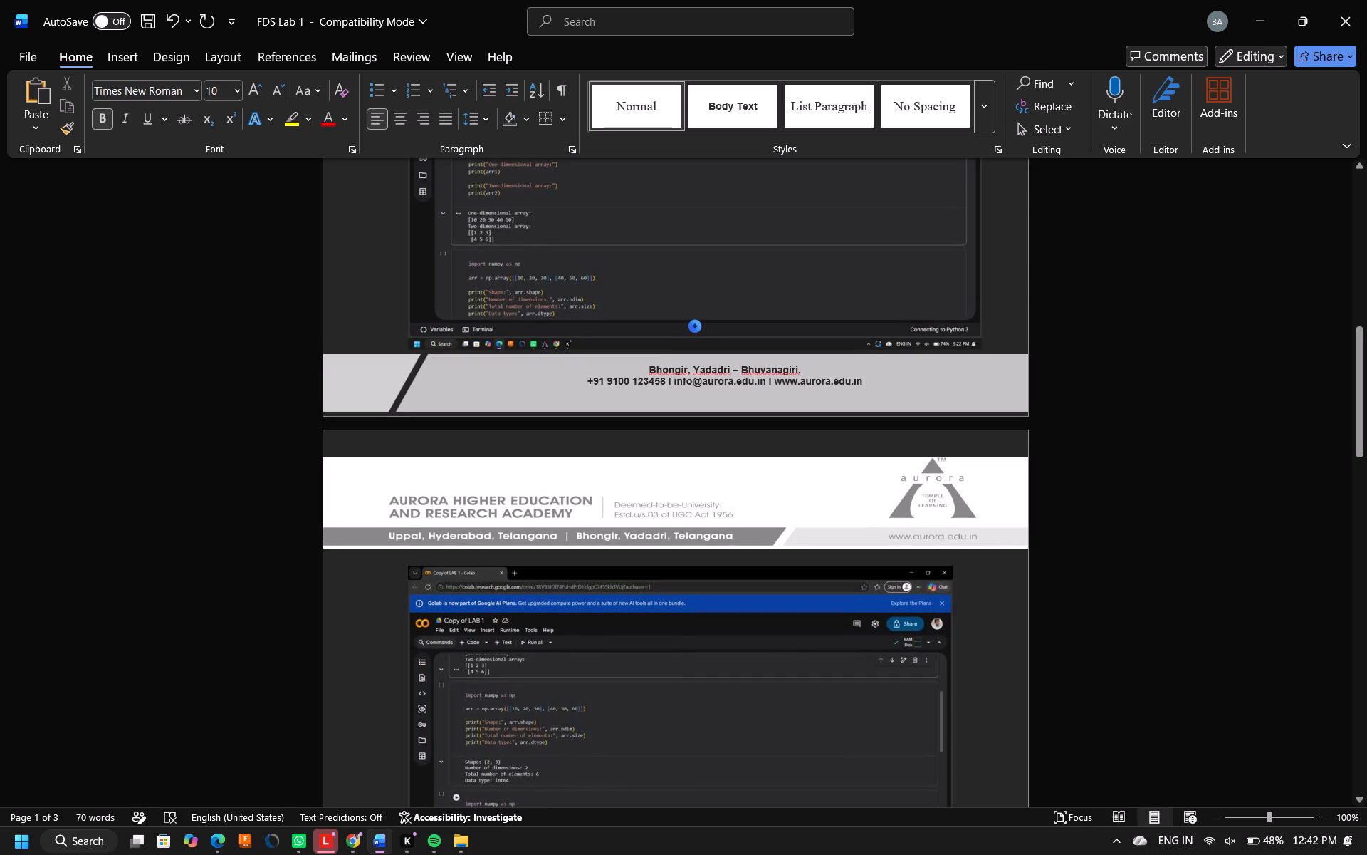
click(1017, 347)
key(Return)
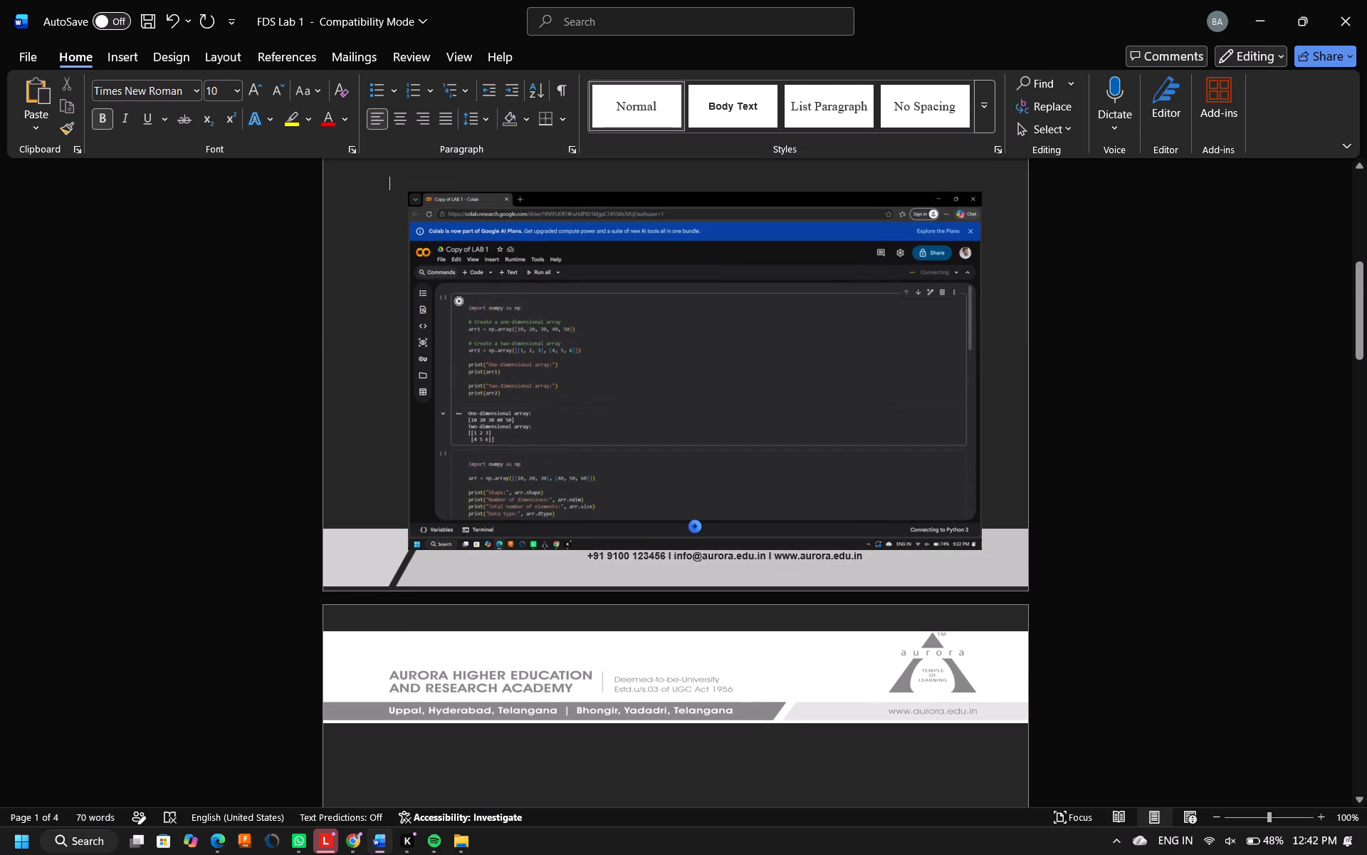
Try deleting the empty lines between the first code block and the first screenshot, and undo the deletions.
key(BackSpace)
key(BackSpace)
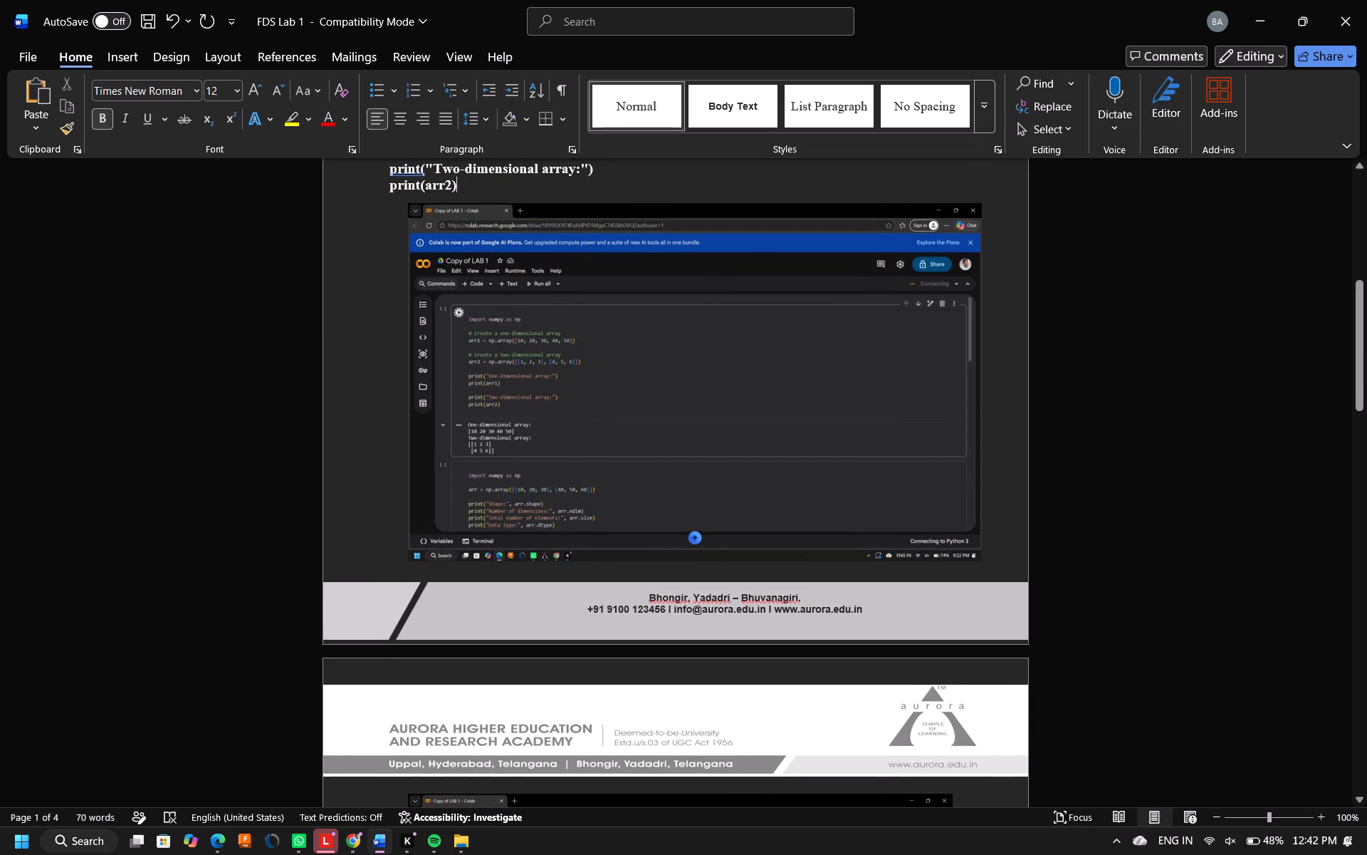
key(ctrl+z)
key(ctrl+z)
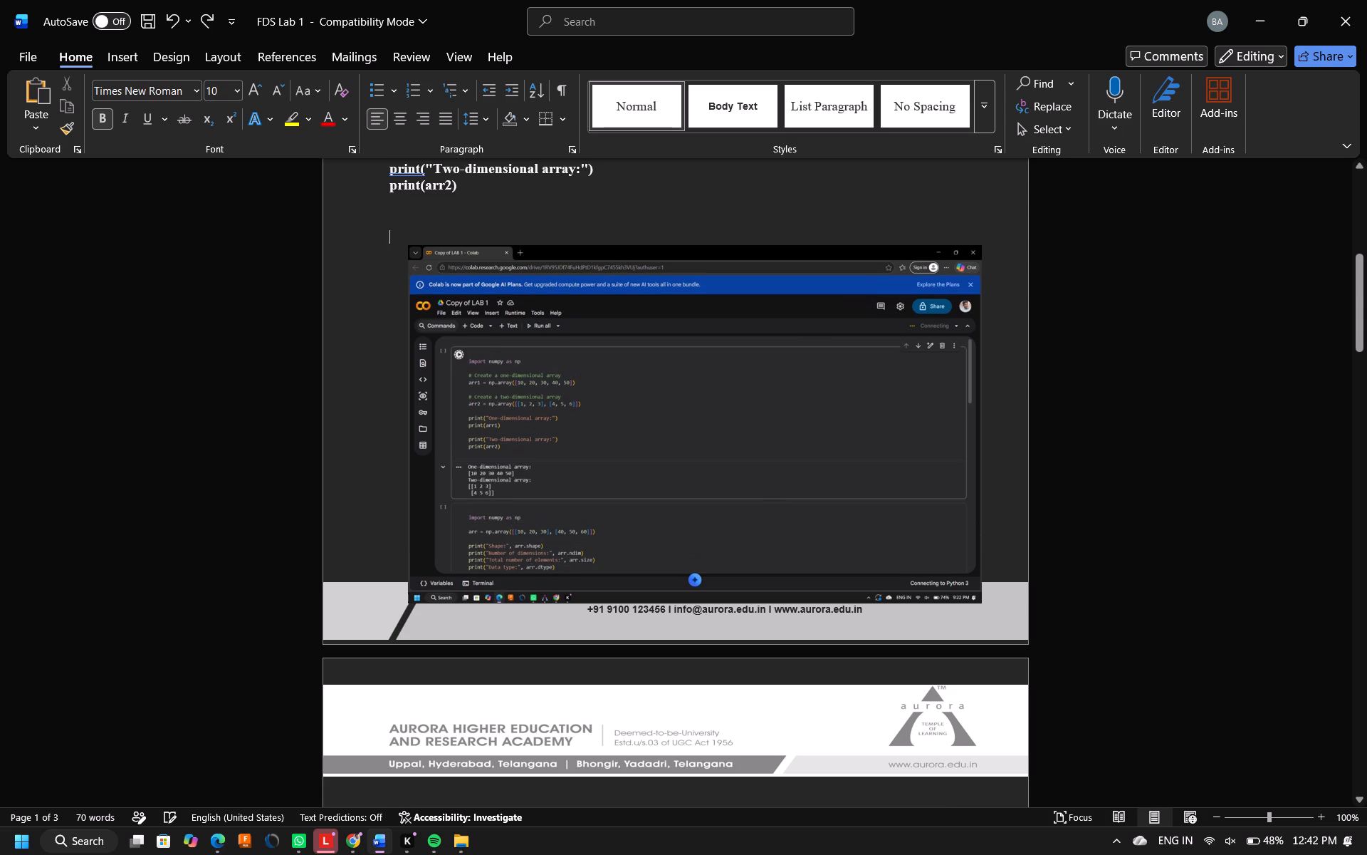
Delete the two empty lines between the first code block and the first screenshot.
key(BackSpace)
key(BackSpace)
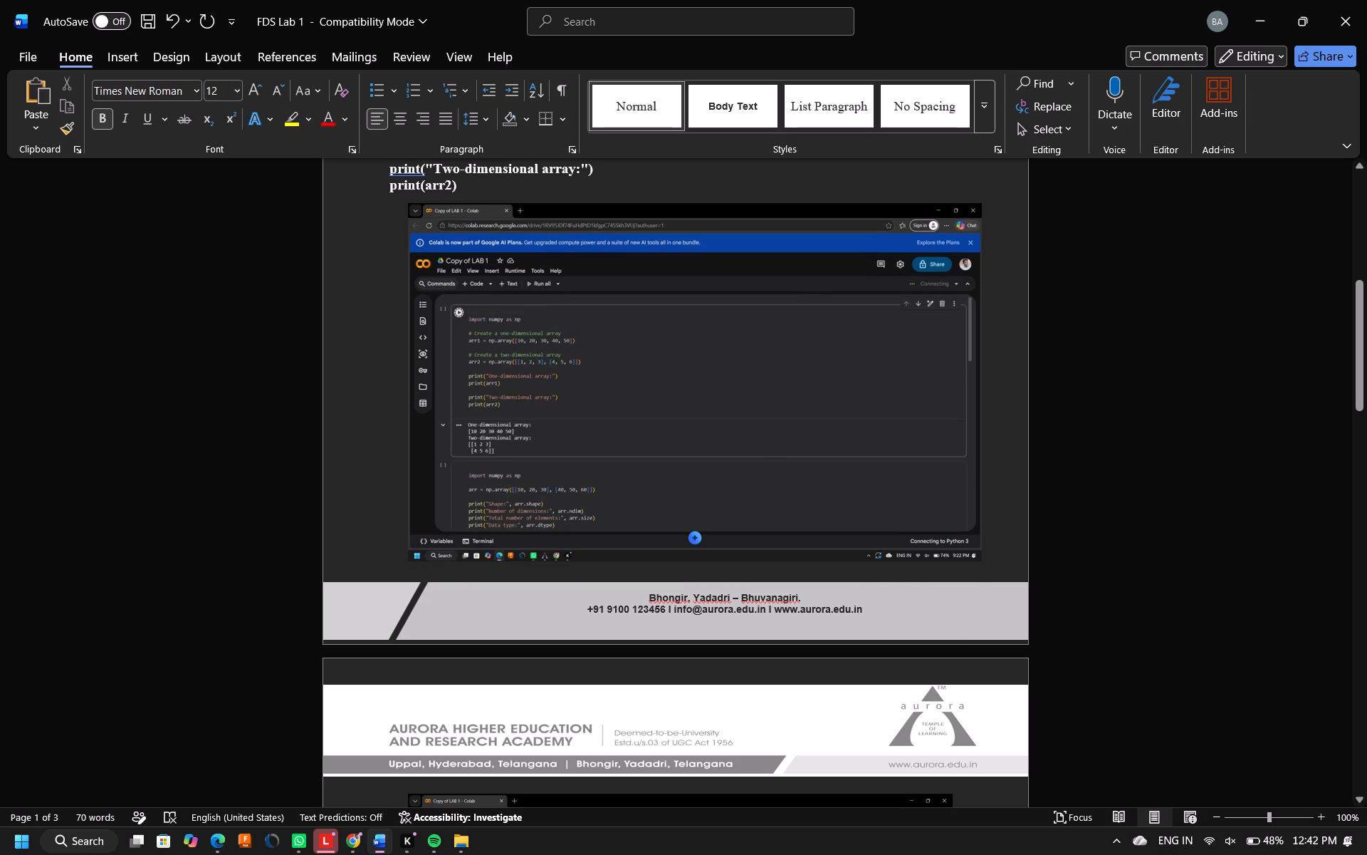
Insert two empty lines above the second screenshot at the start of page 2 and place the cursor on the line before the last one.
scroll(567, 658, down, 3)
click(397, 404)
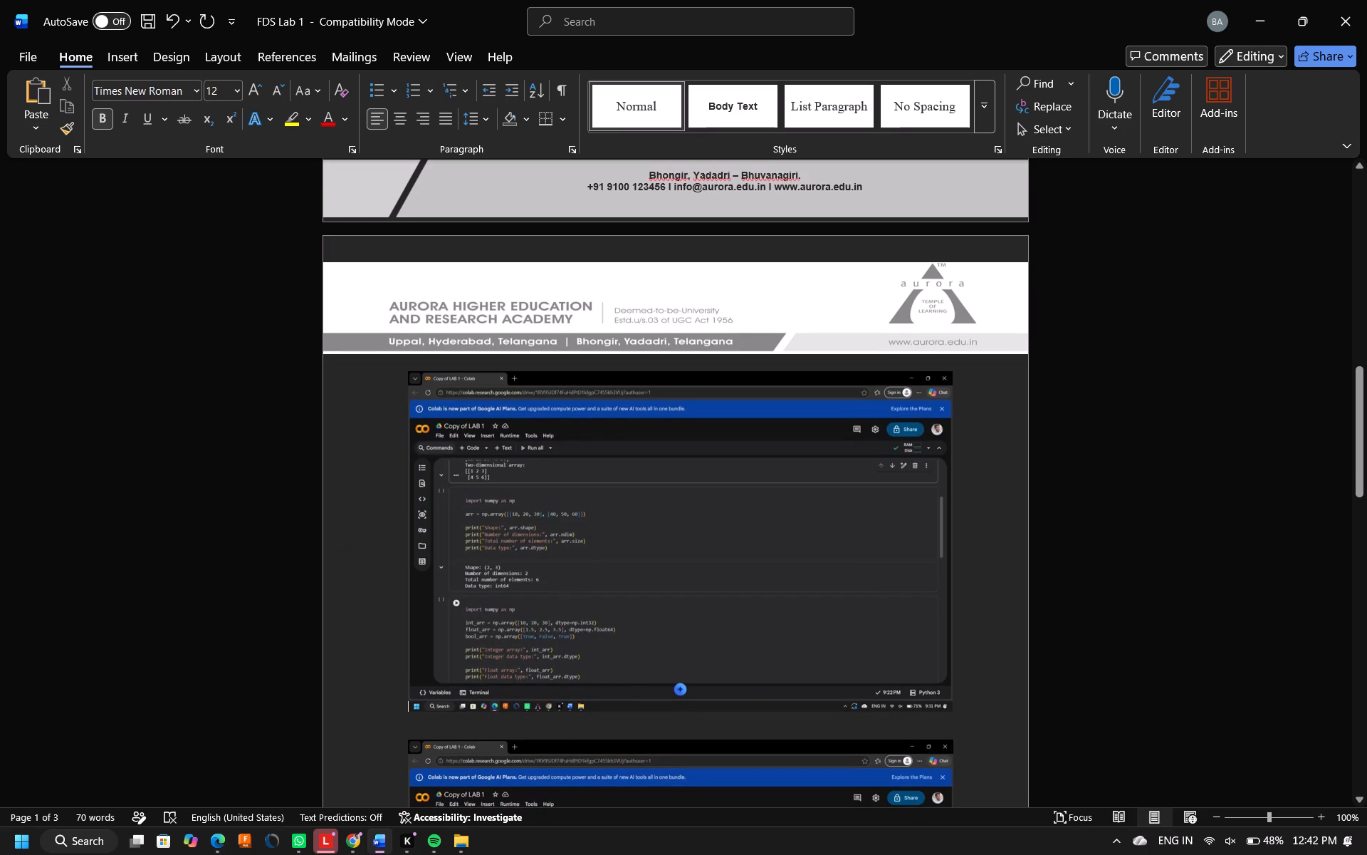
key(Up)
key(Return)
key(Return)
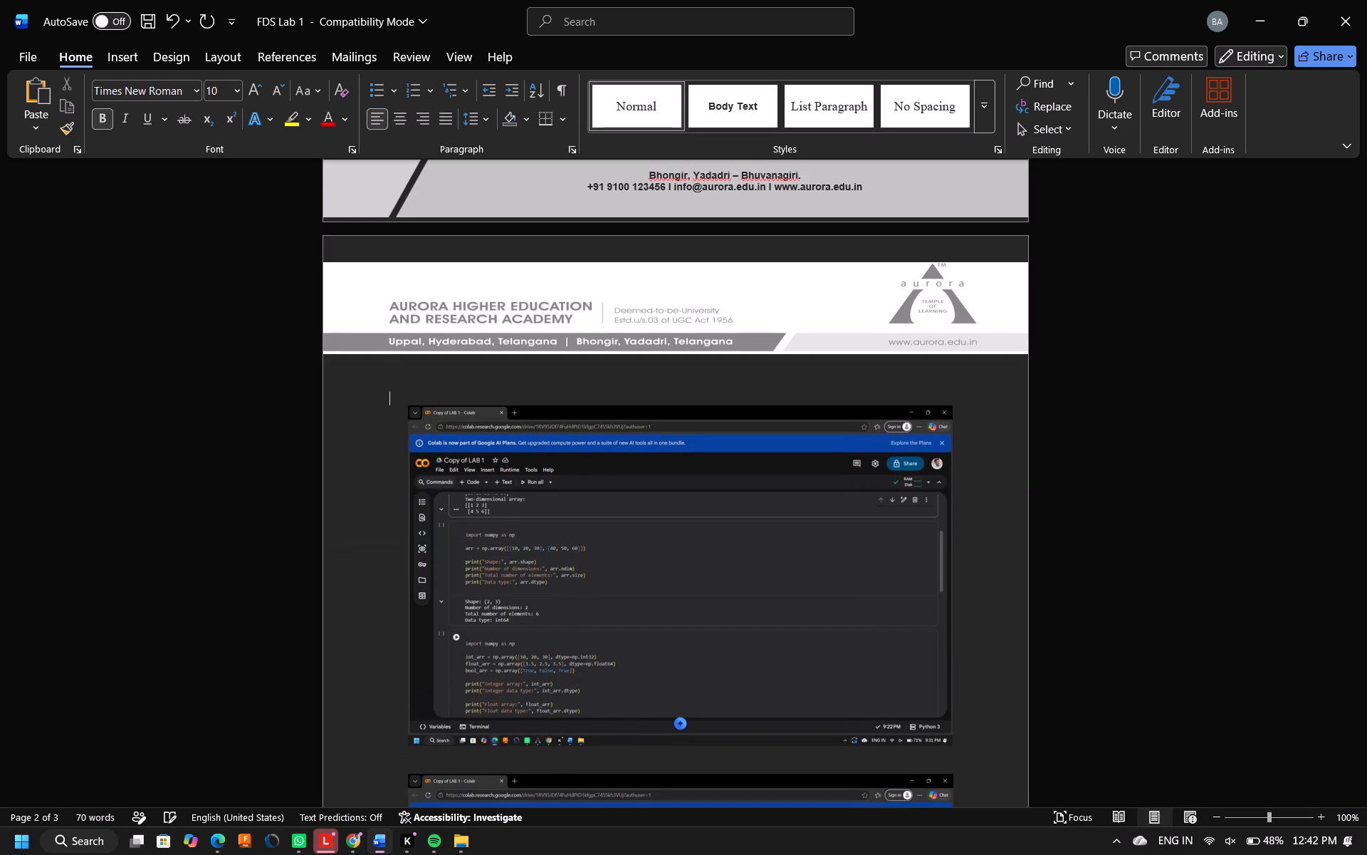
key(Up)
Switch to the LAB 1 Colab notebook in Microsoft Edge.
key(alt+Tab)
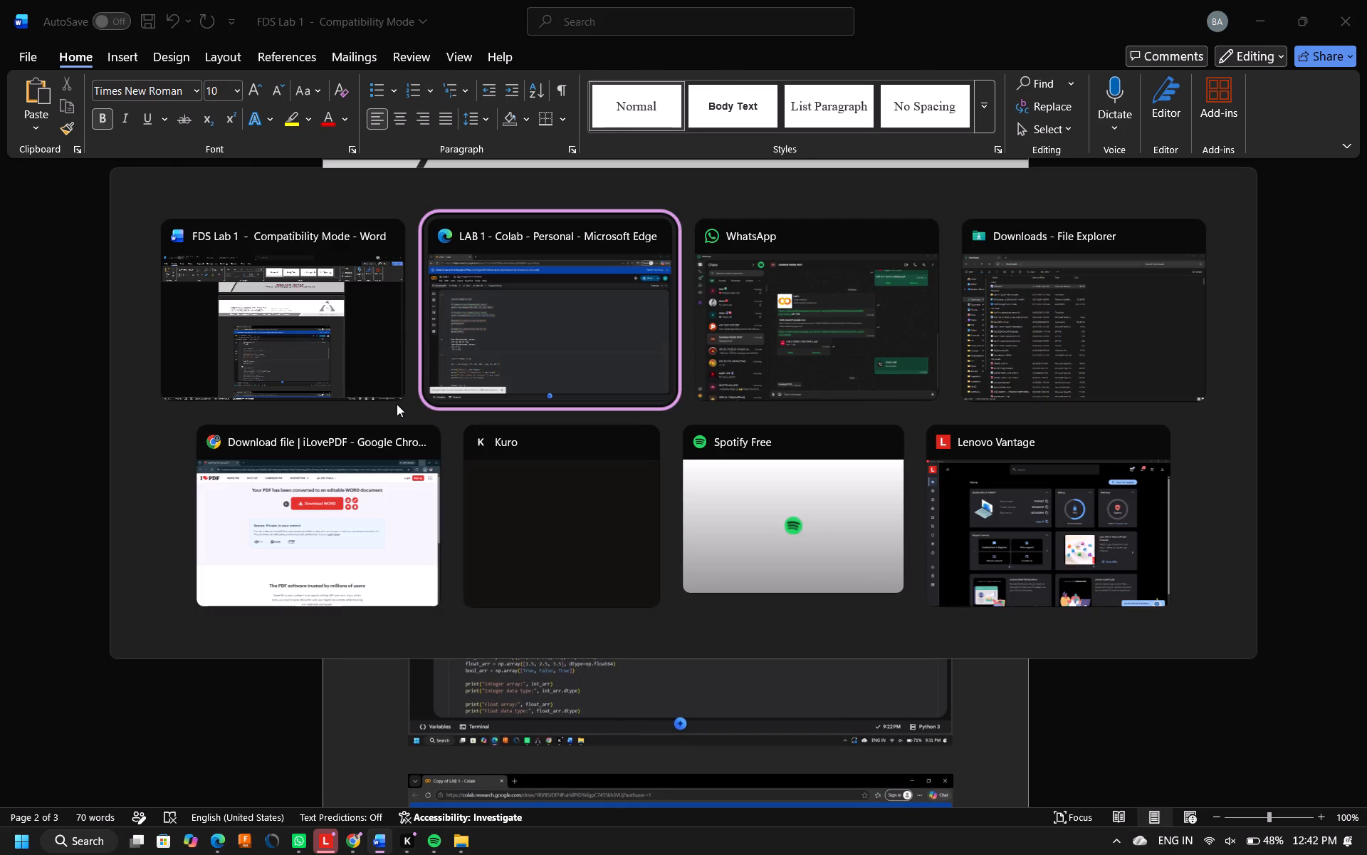
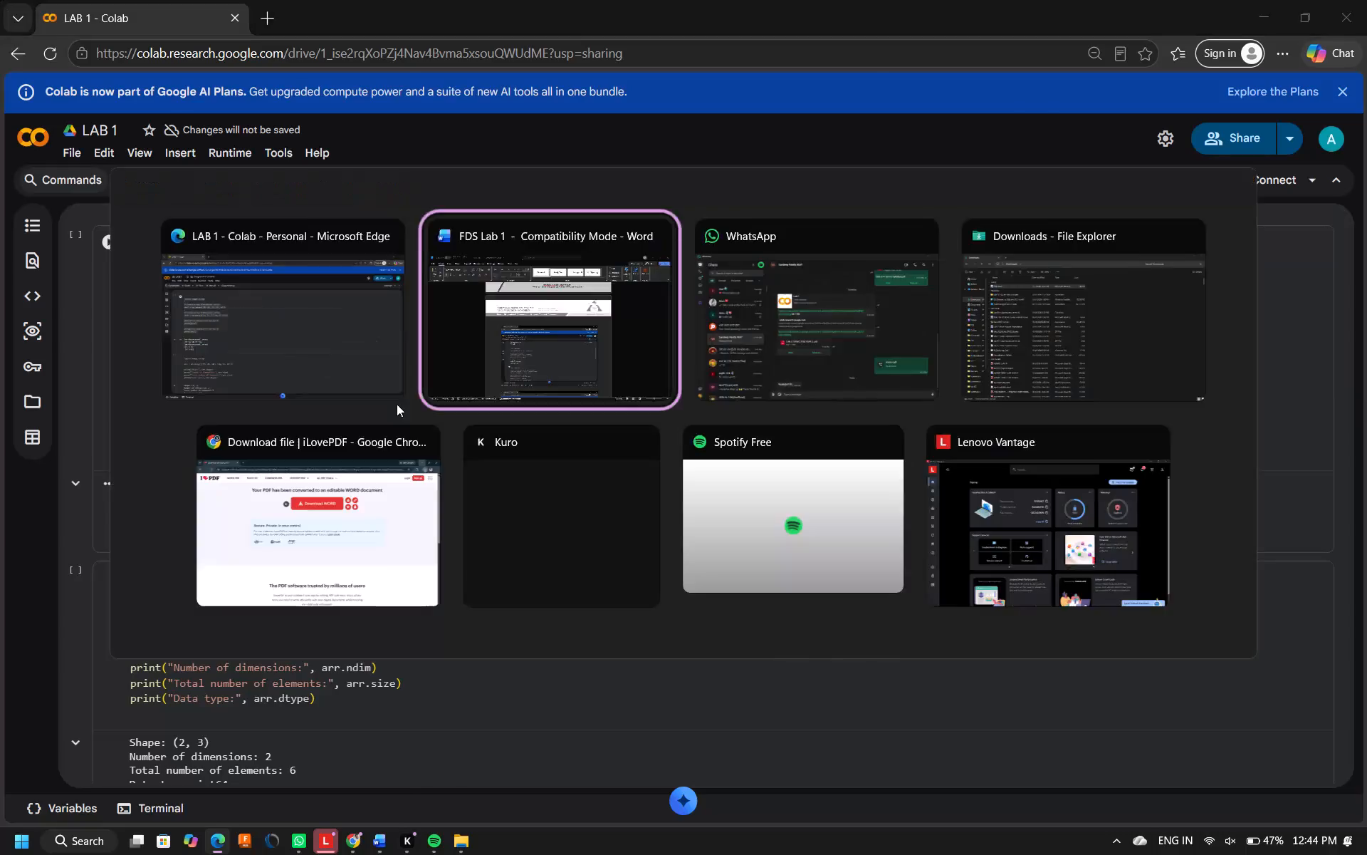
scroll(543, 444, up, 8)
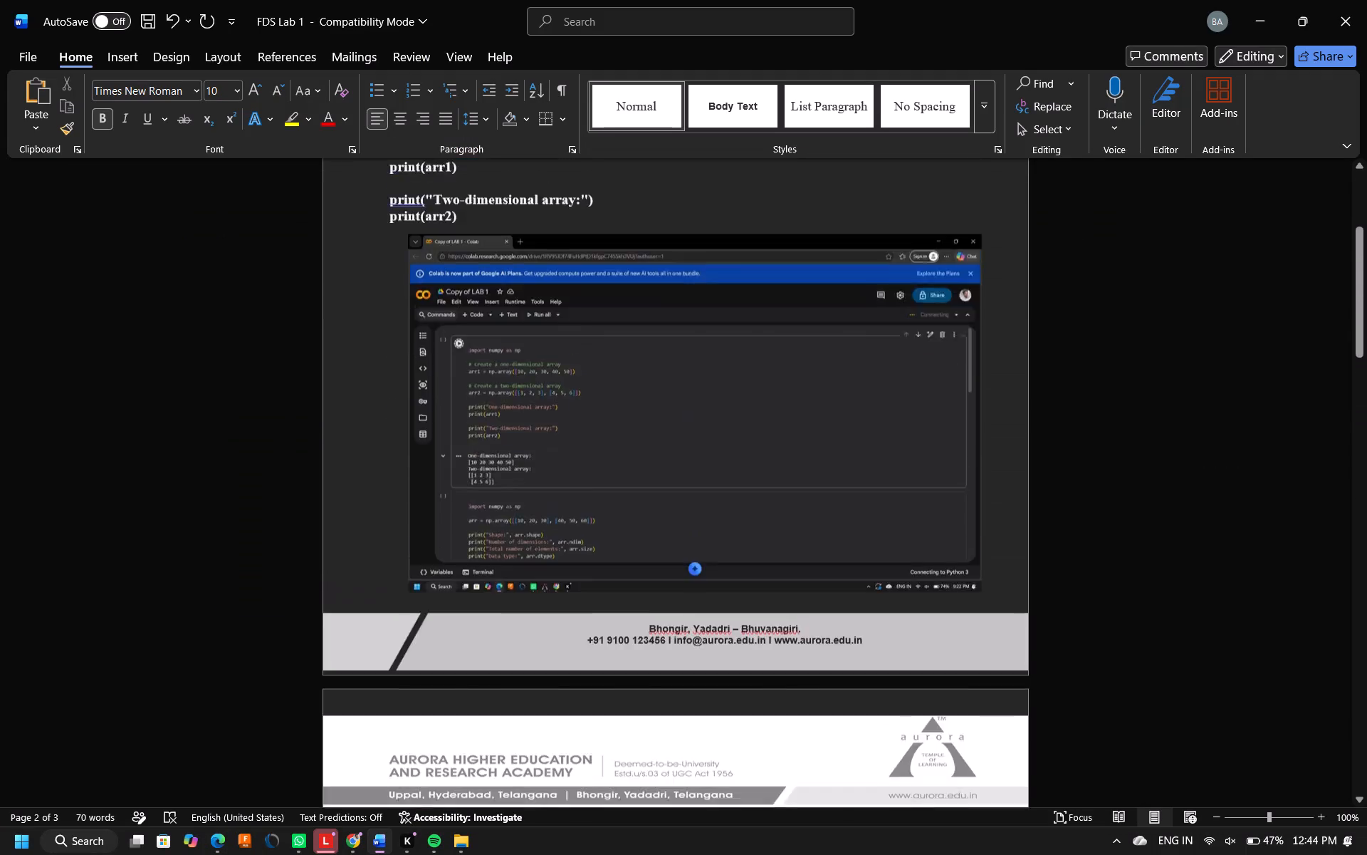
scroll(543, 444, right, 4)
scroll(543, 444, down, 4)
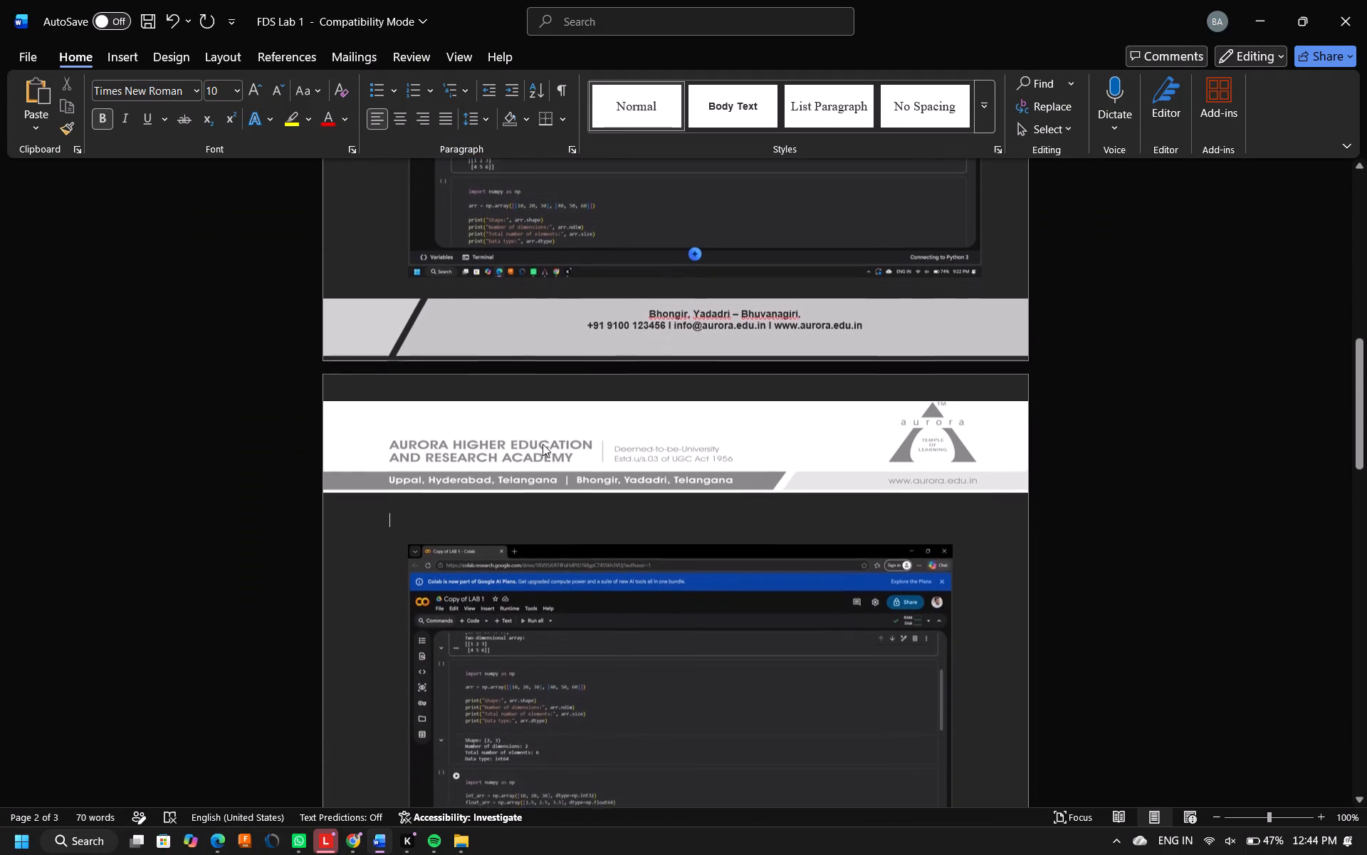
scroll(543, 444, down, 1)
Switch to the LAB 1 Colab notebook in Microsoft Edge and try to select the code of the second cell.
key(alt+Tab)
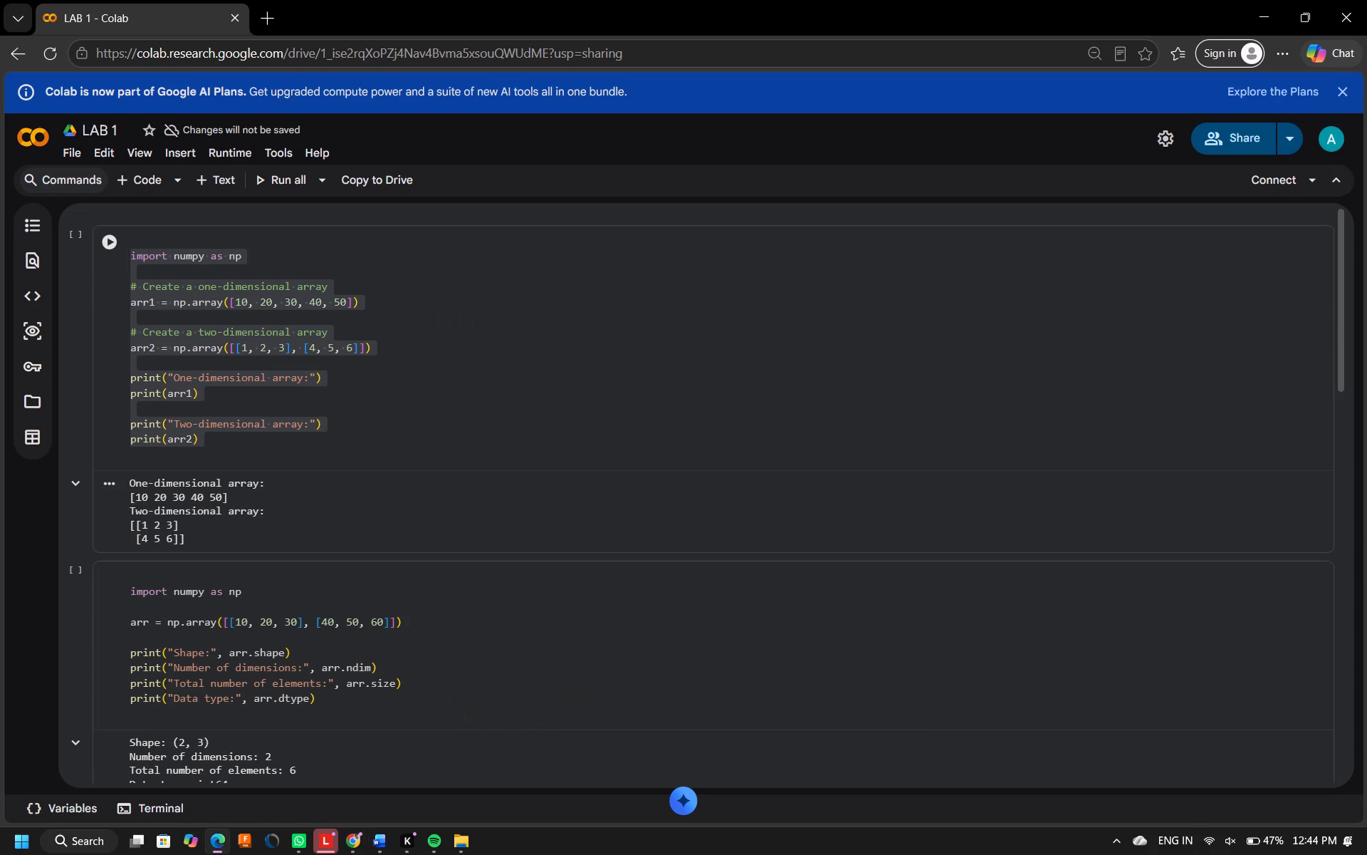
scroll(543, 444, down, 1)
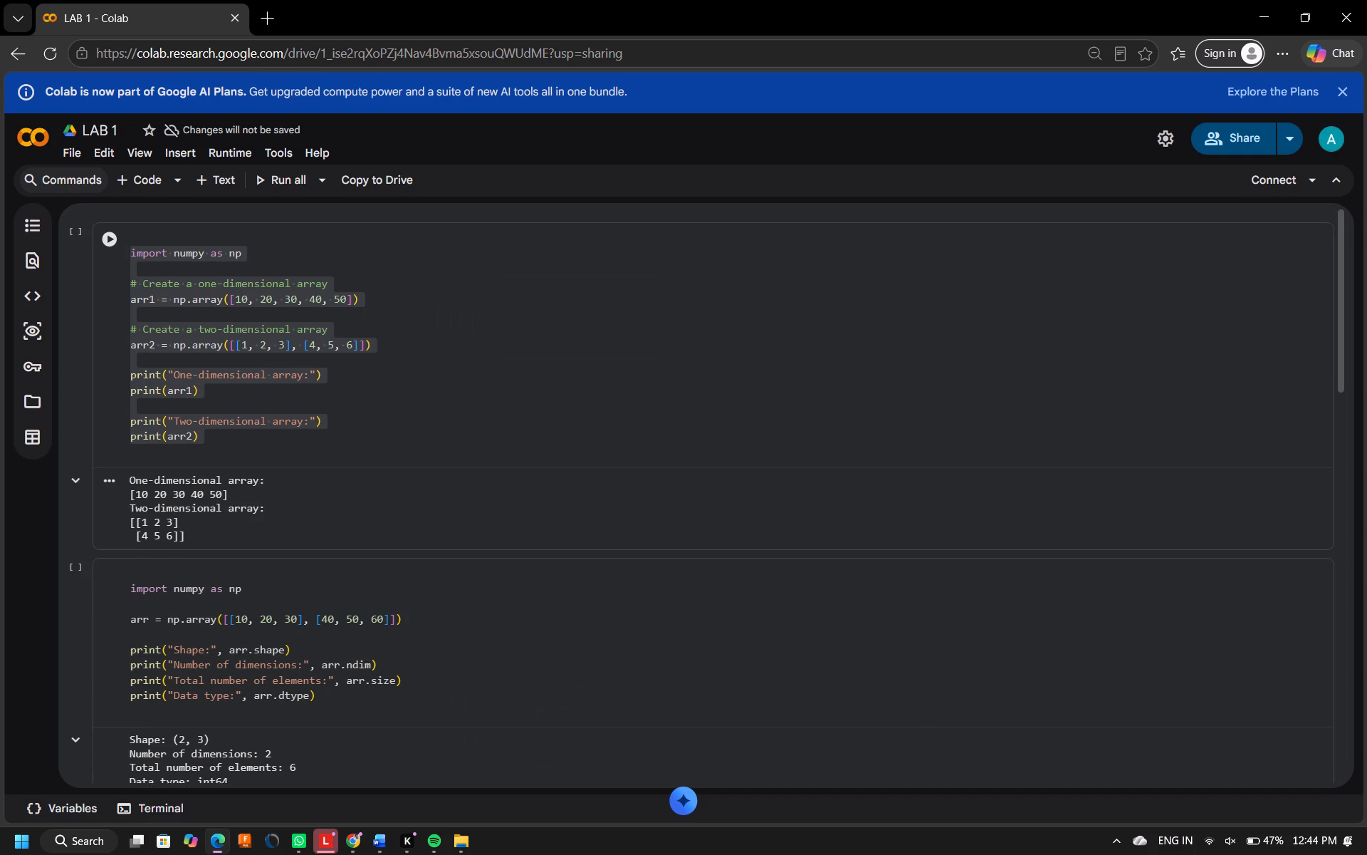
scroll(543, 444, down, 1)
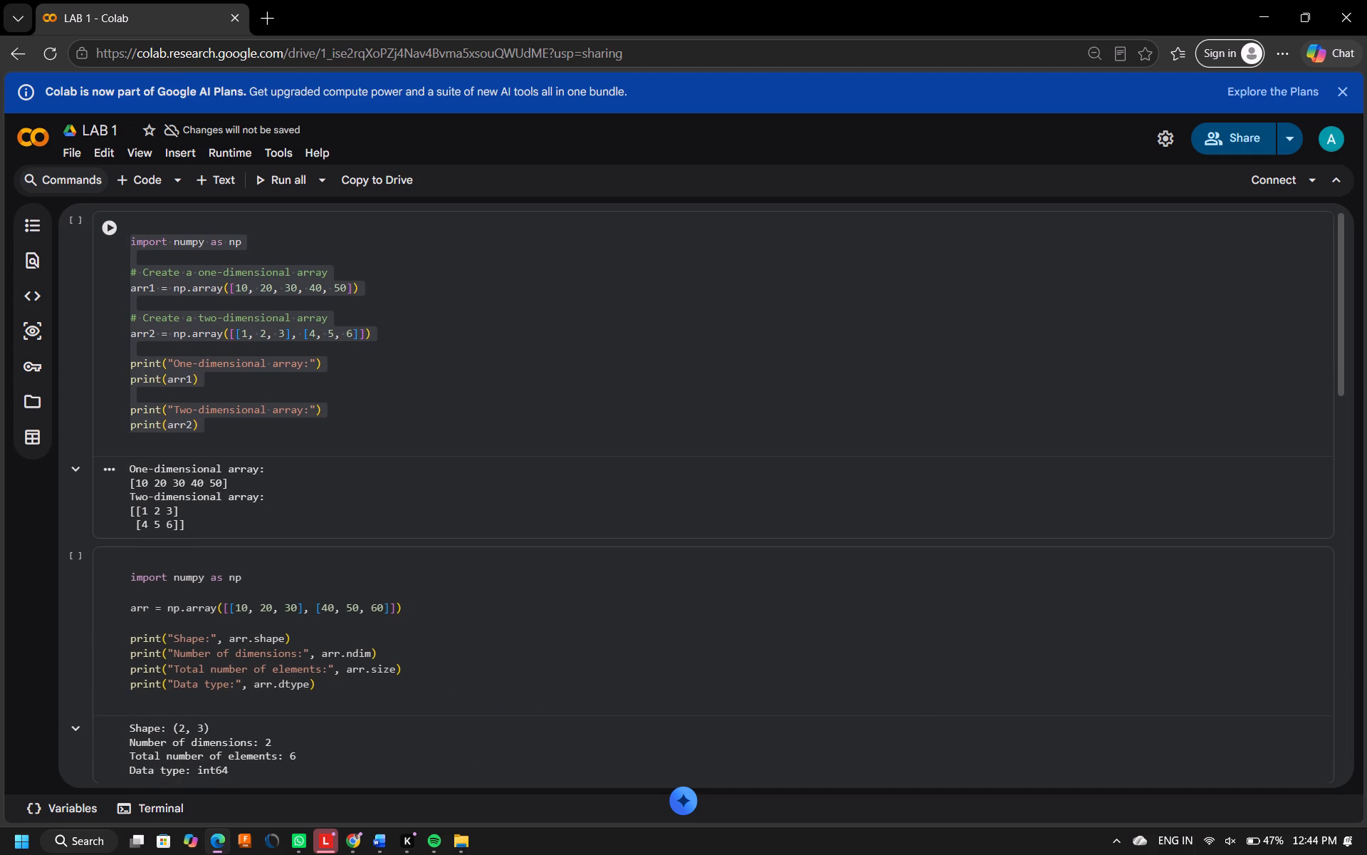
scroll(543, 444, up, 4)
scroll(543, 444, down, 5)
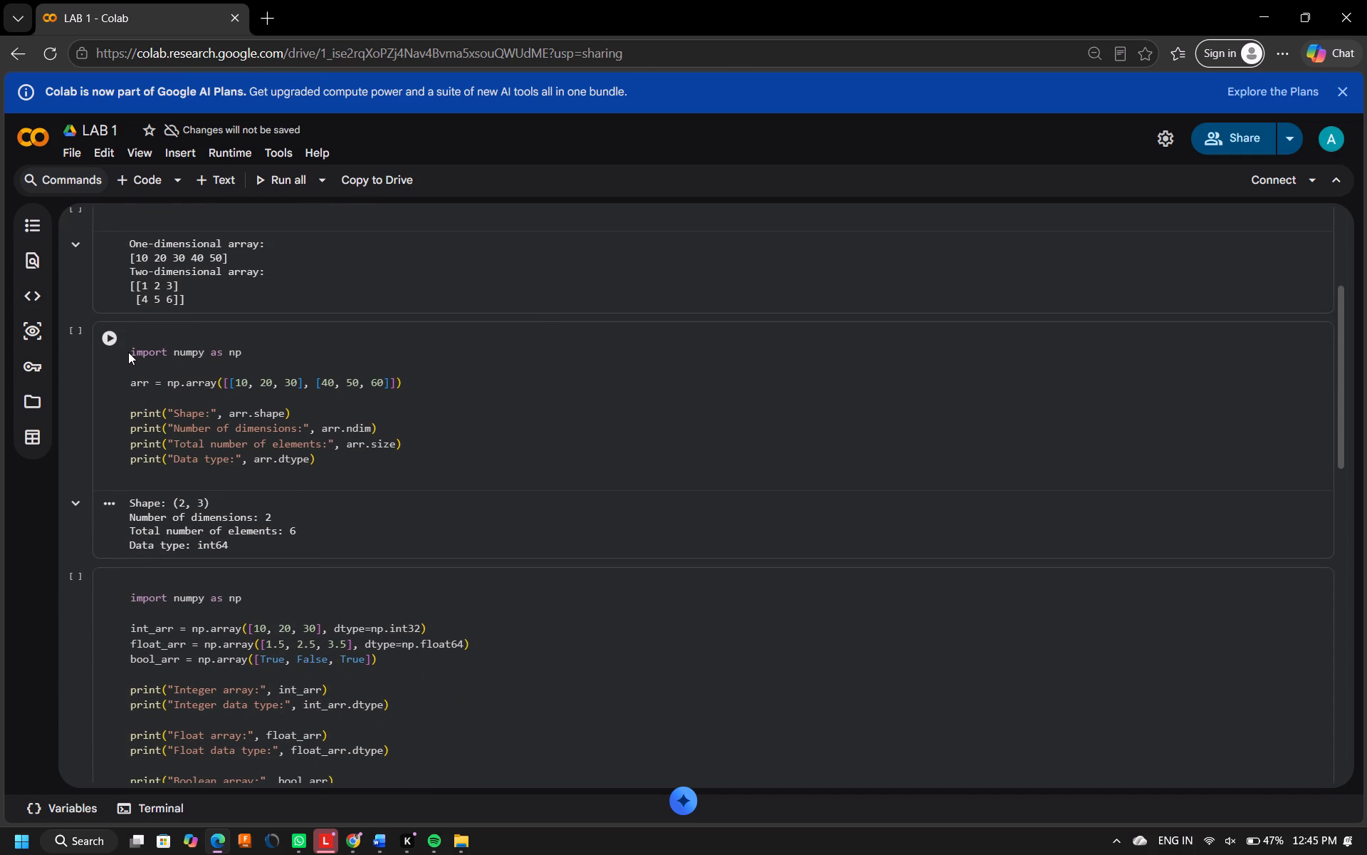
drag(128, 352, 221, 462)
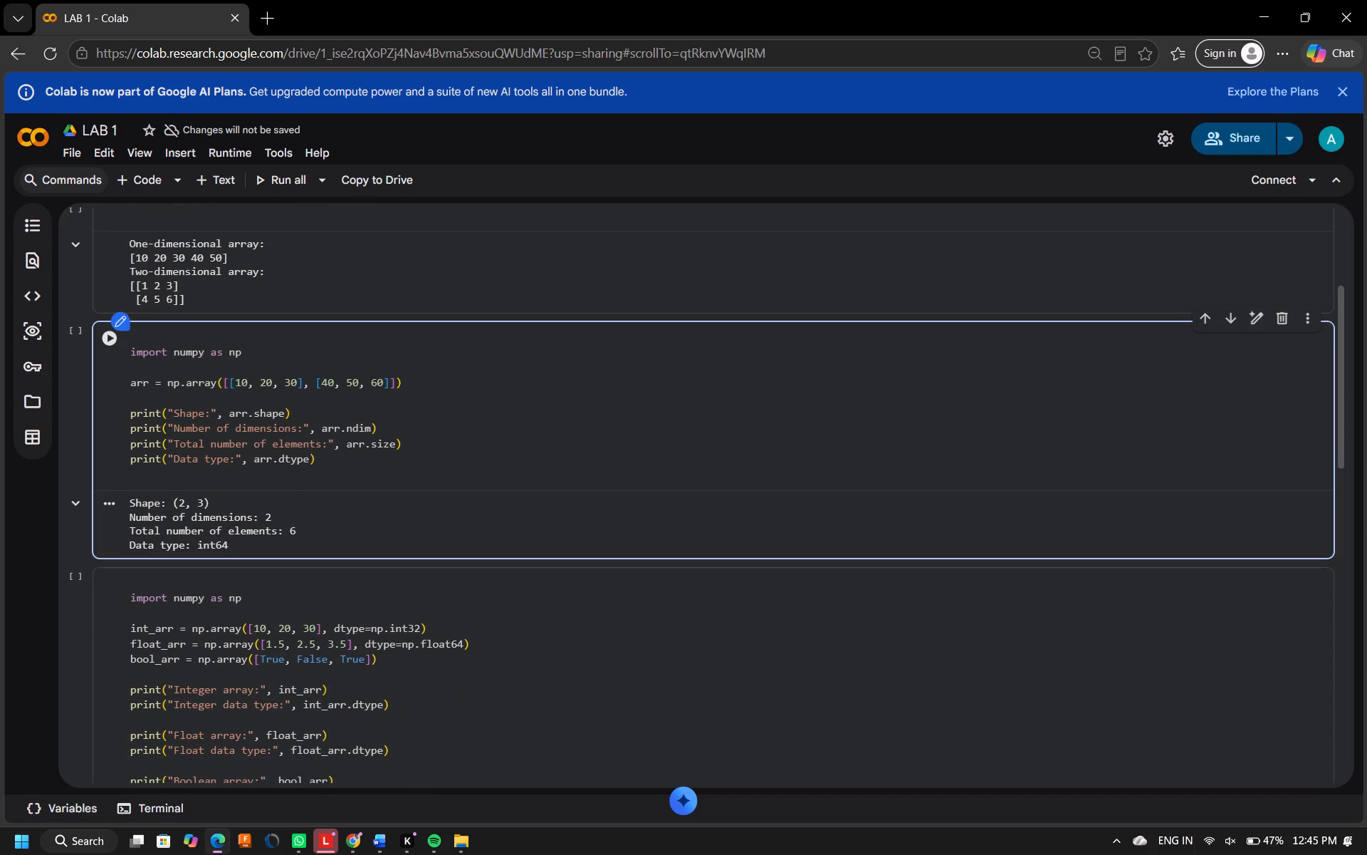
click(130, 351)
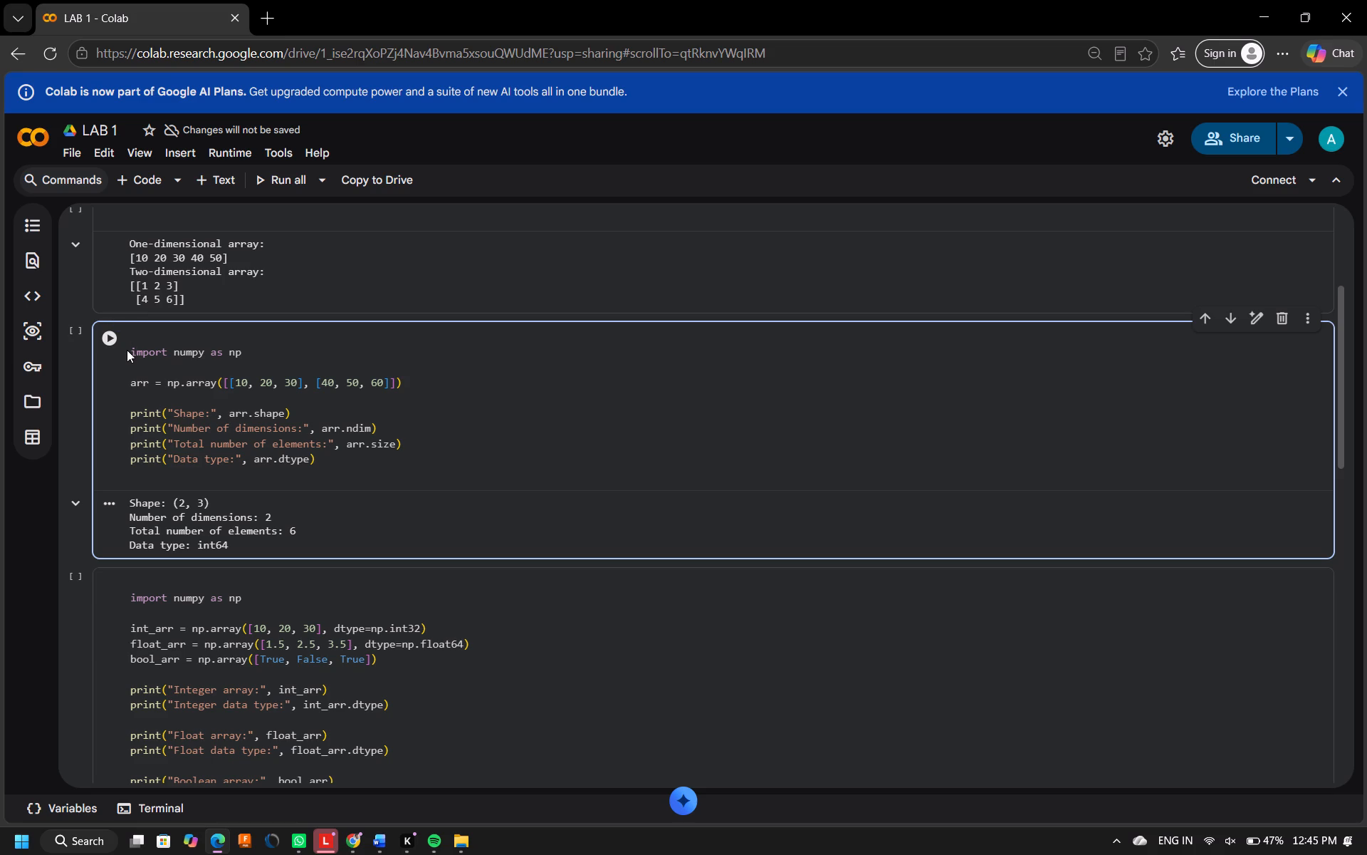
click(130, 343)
Switch to the FDS Lab 1 Word report and insert three new lines after print(arr2), above the first screenshot.
key(alt+Tab)
scroll(546, 428, right, 1)
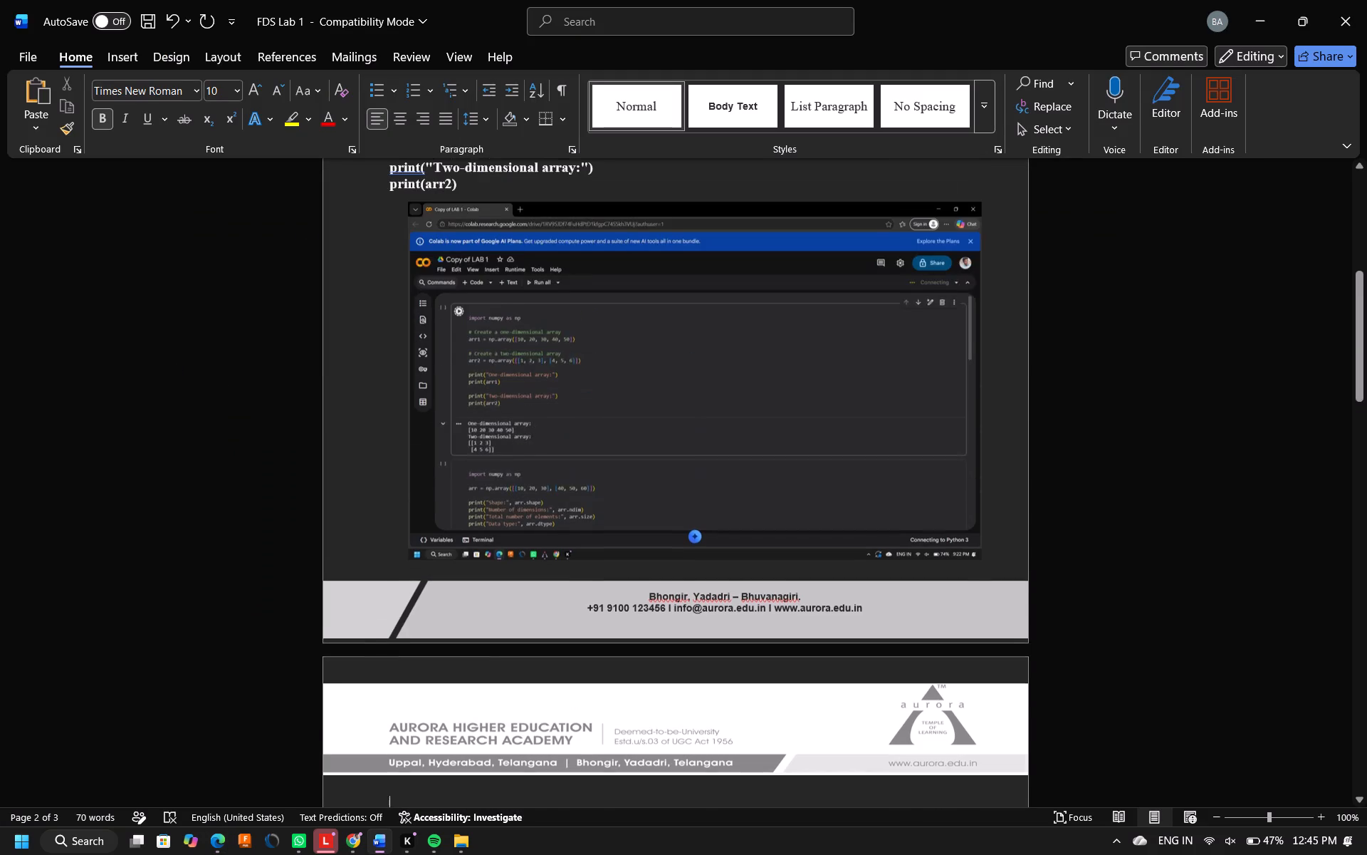
scroll(546, 428, right, 1)
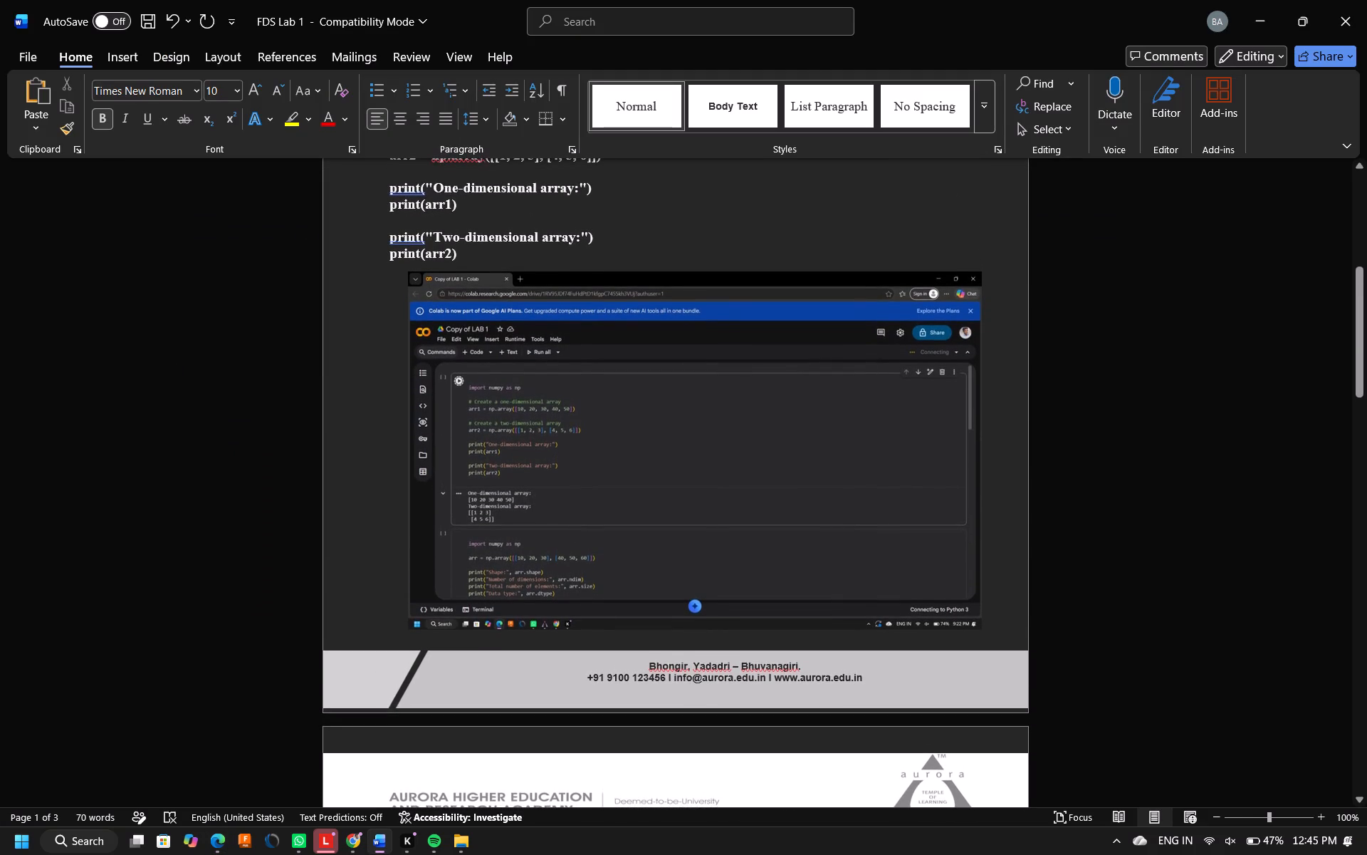
scroll(546, 428, right, 1)
scroll(546, 428, down, 1)
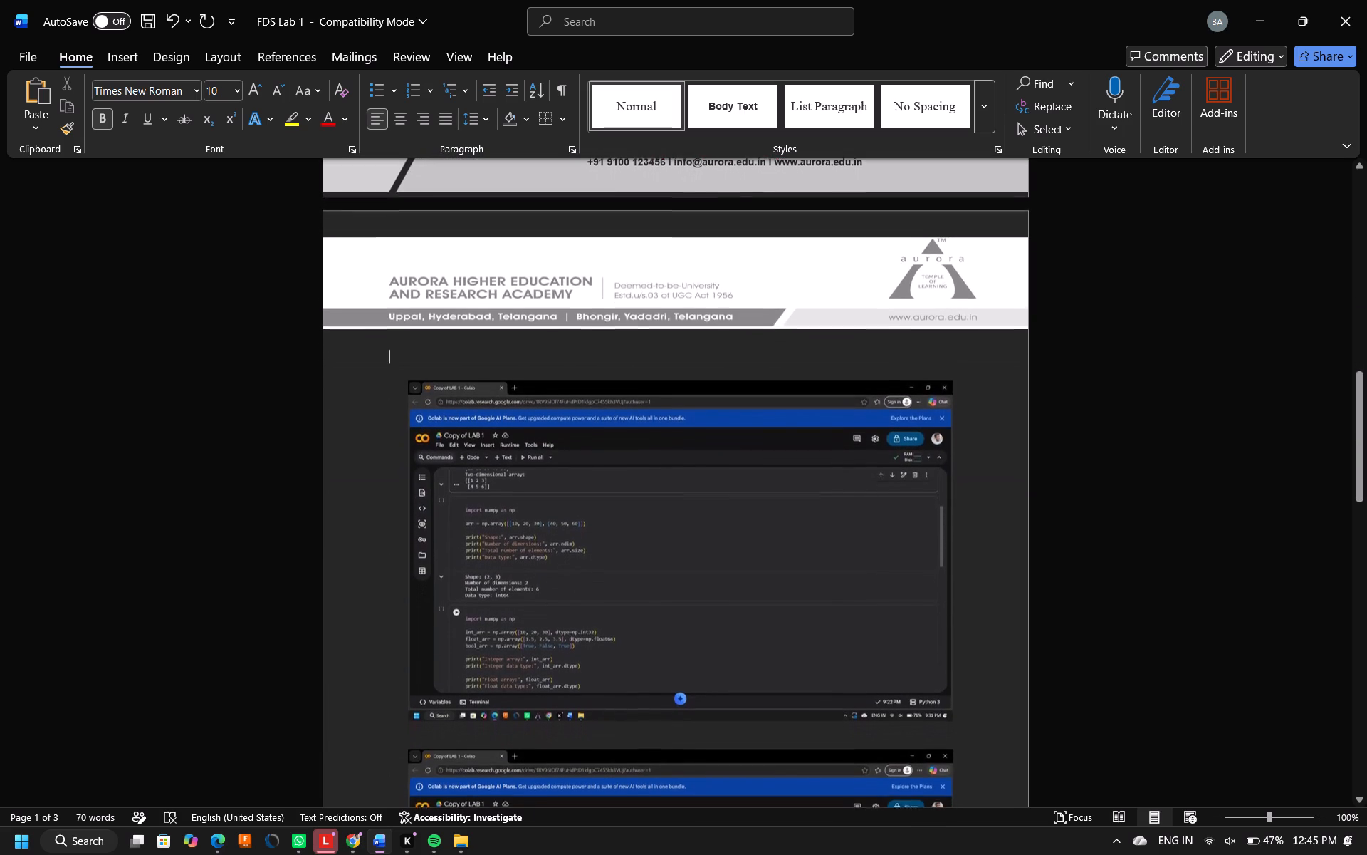
scroll(546, 428, down, 2)
scroll(546, 428, up, 2)
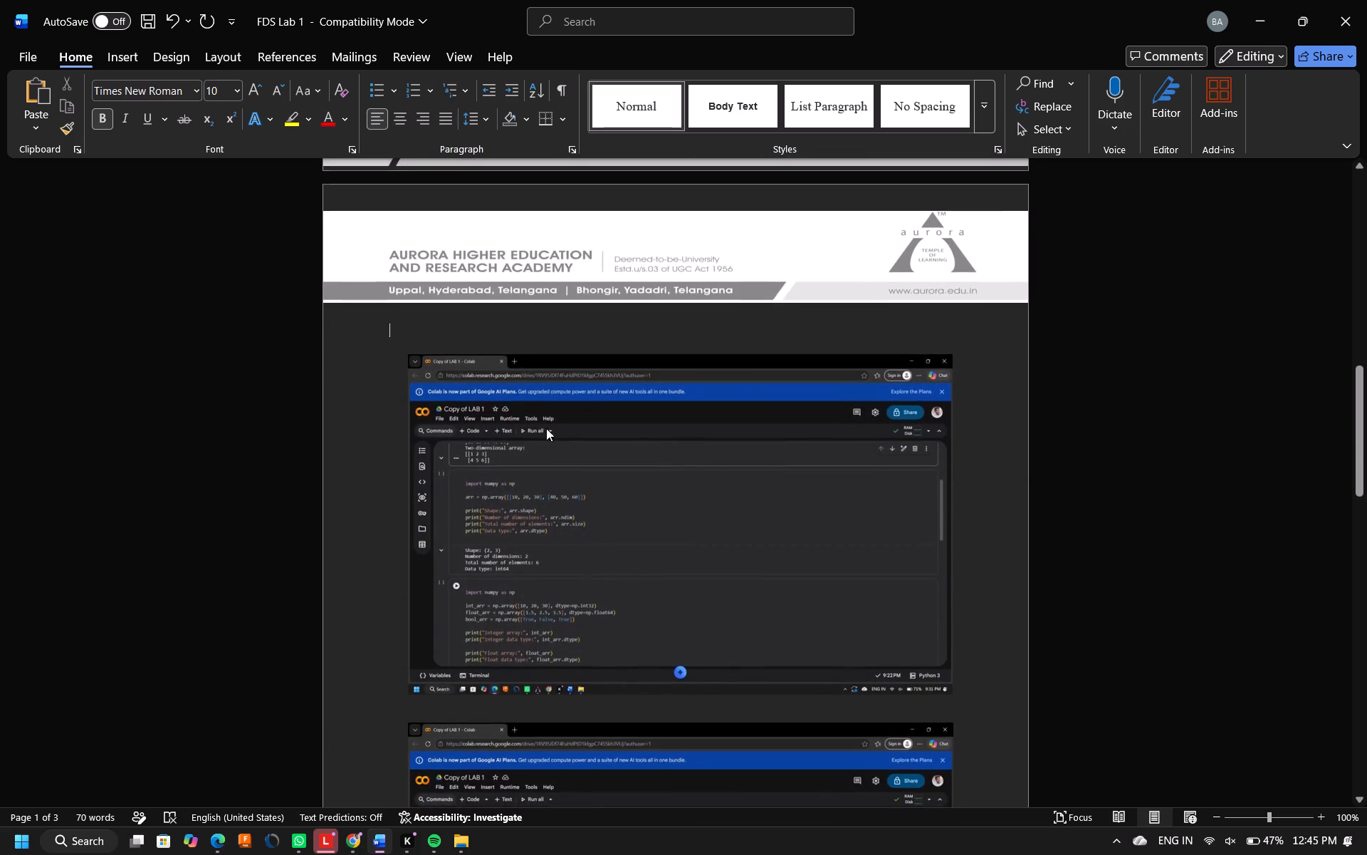
scroll(546, 428, up, 5)
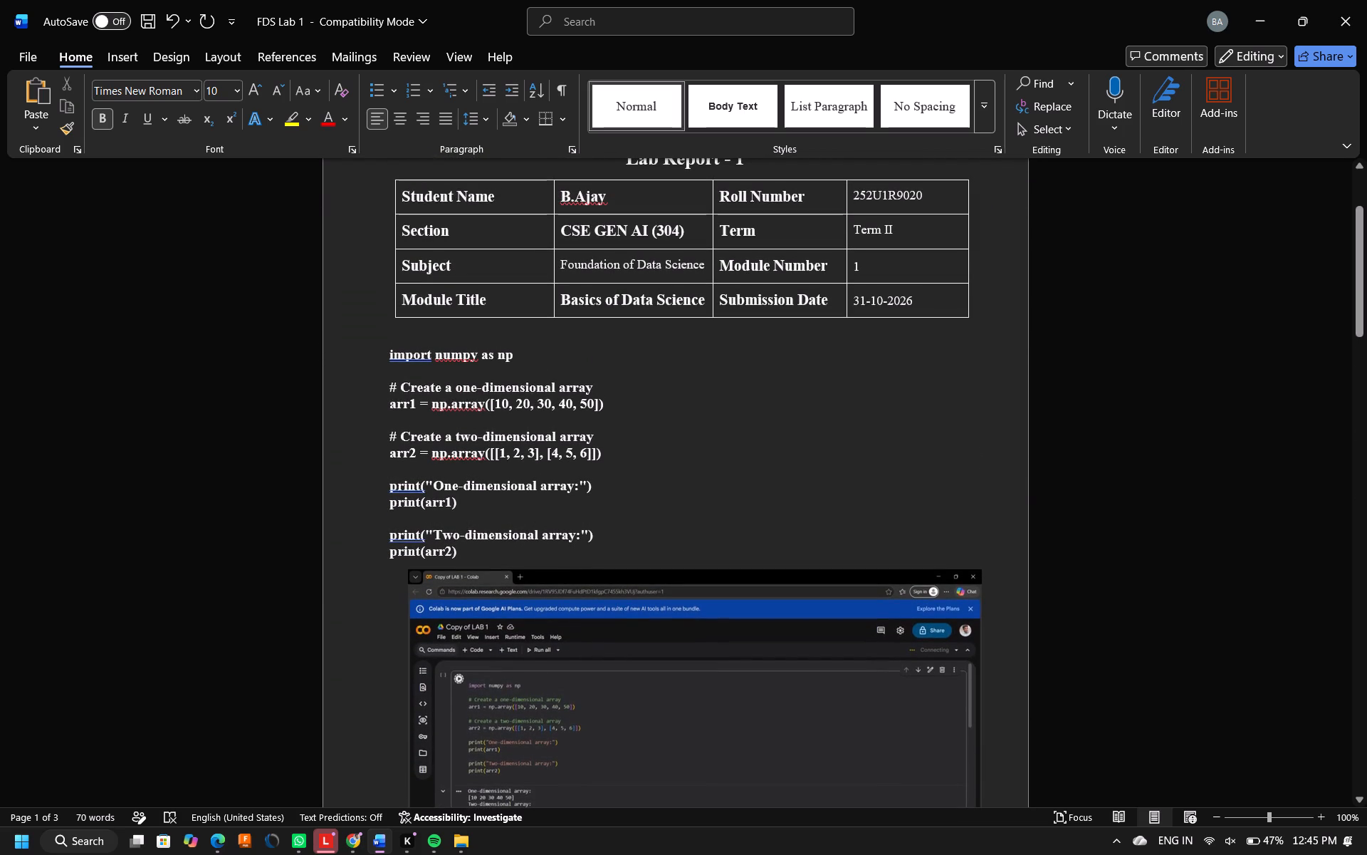
click(497, 554)
key(Return)
key(Return)
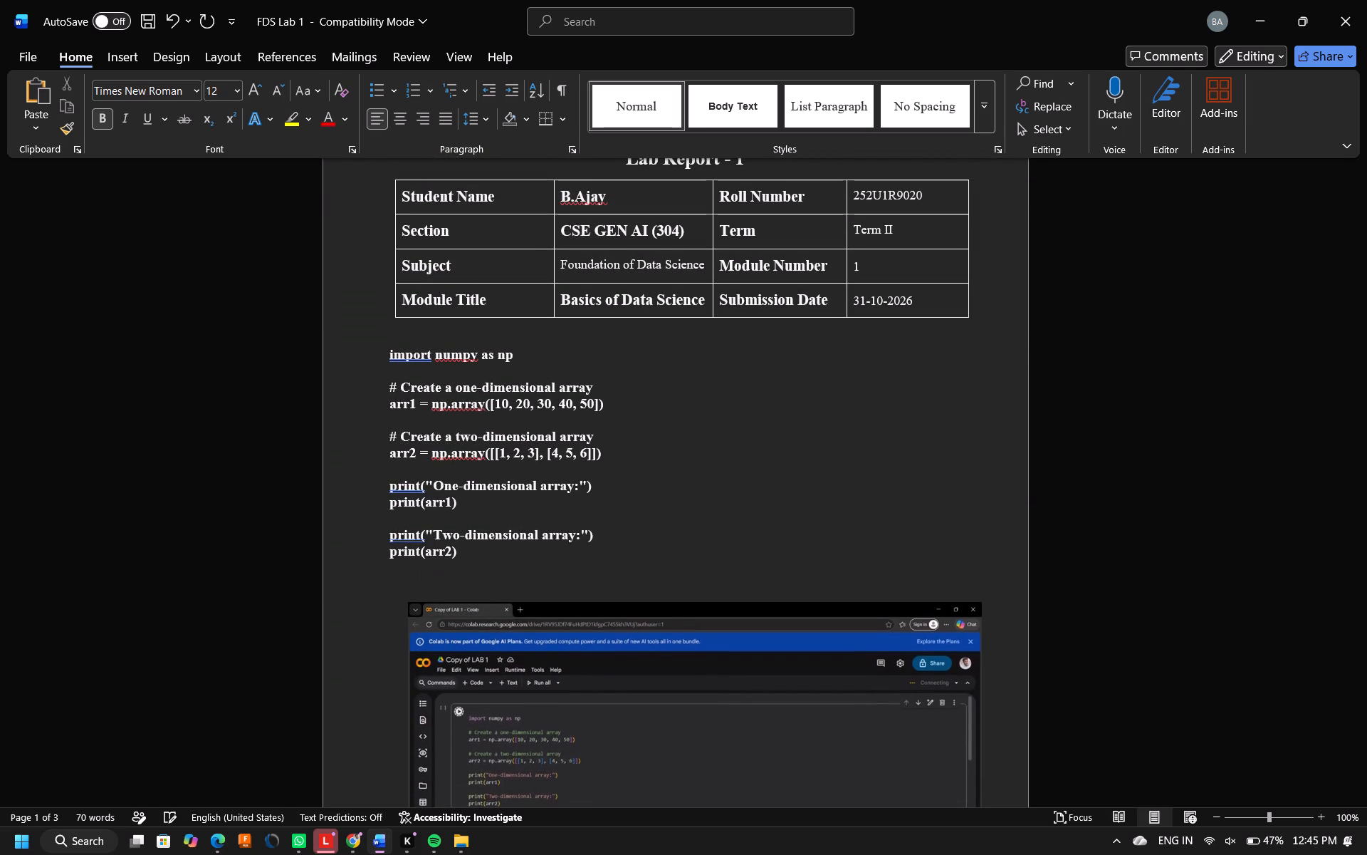
key(Return)
Copy the second cell's code (array shape, dimensions, size and data type) from the Colab notebook and paste it below the first code block in Word.
key(alt+Tab)
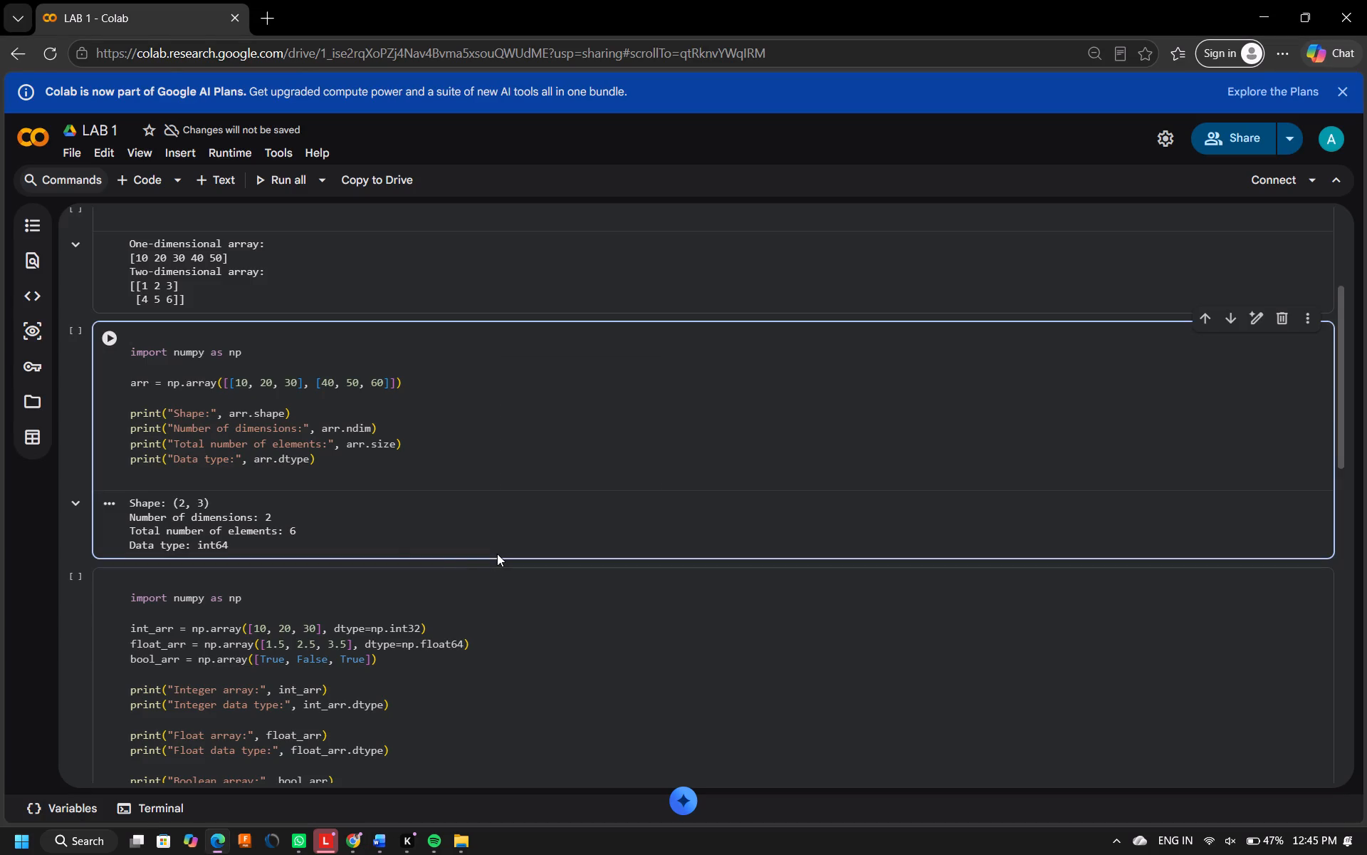
click(129, 350)
drag(132, 349, 310, 559)
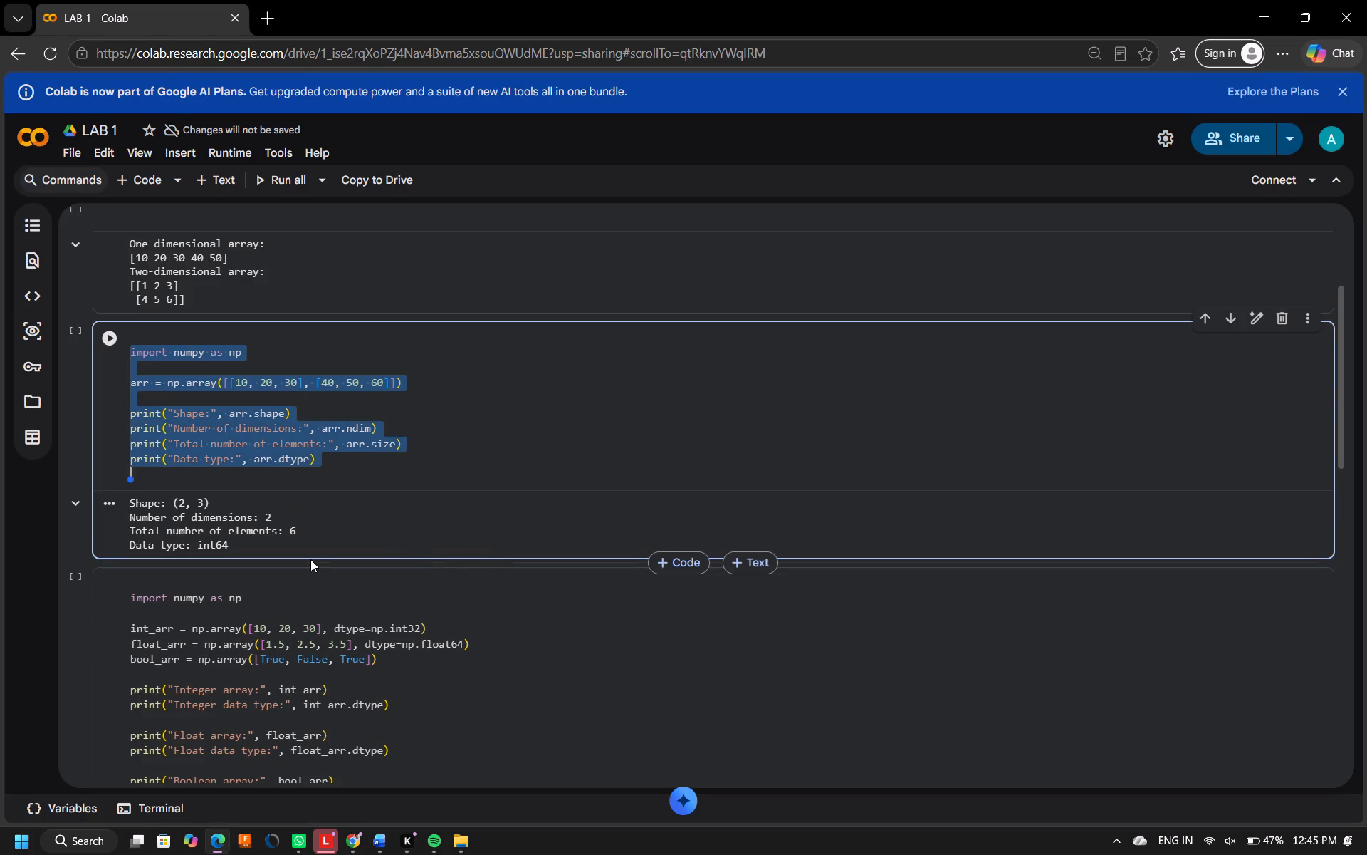
key(ctrl+c)
key(alt+Tab)
scroll(310, 559, down, 3)
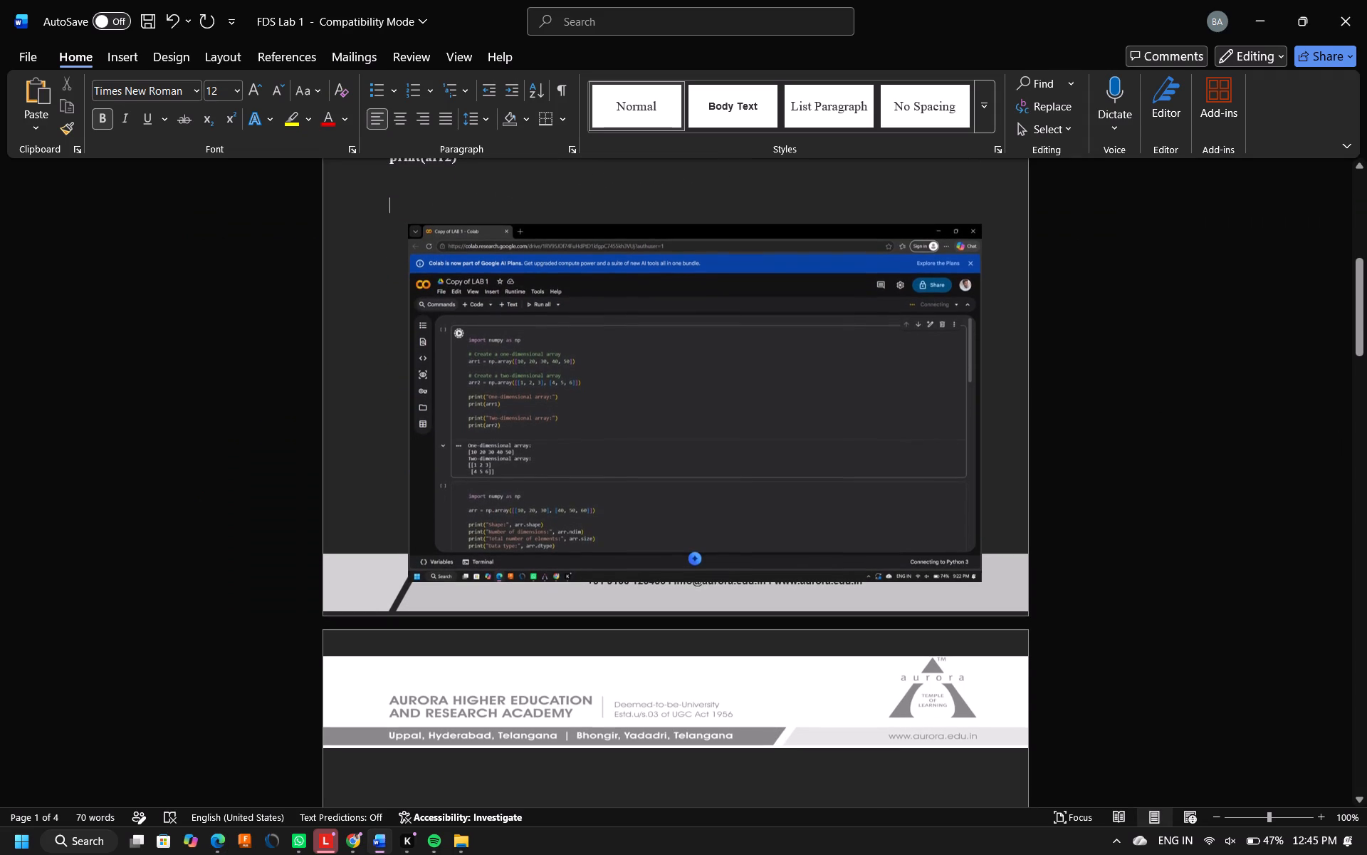
scroll(310, 559, up, 3)
key(ctrl+v)
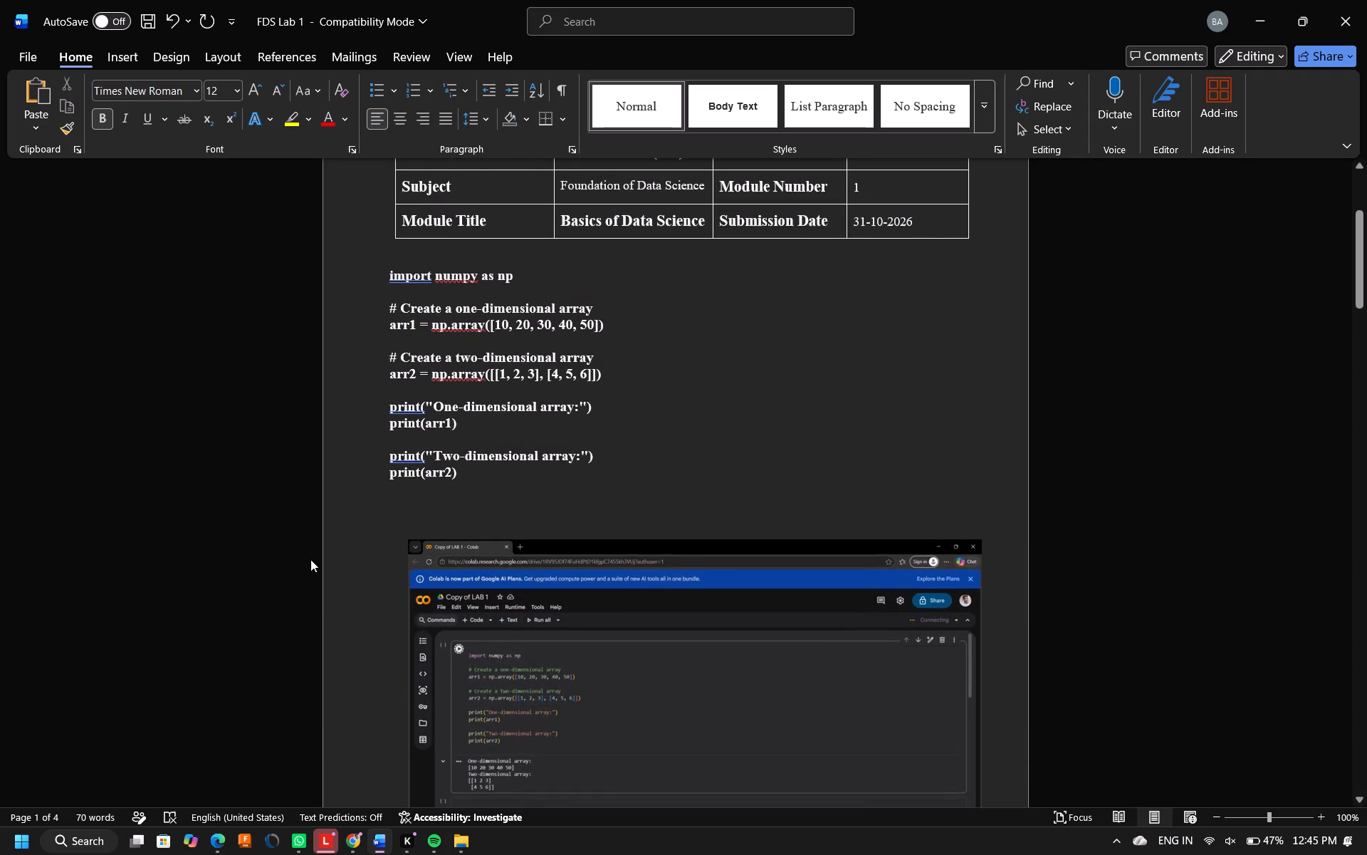
Insert two more empty lines before the second code block's import numpy as np line.
scroll(310, 559, up, 2)
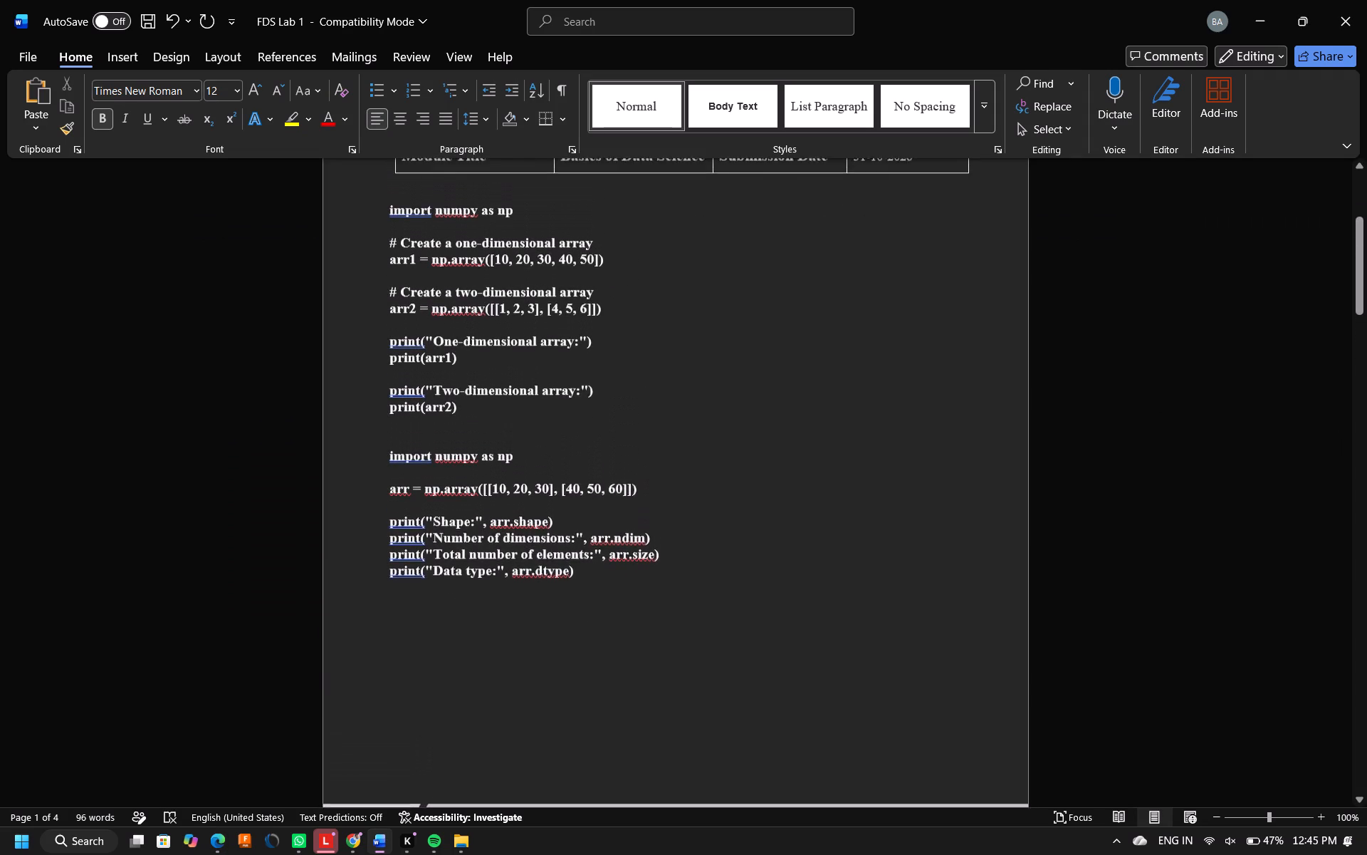
scroll(310, 559, up, 1)
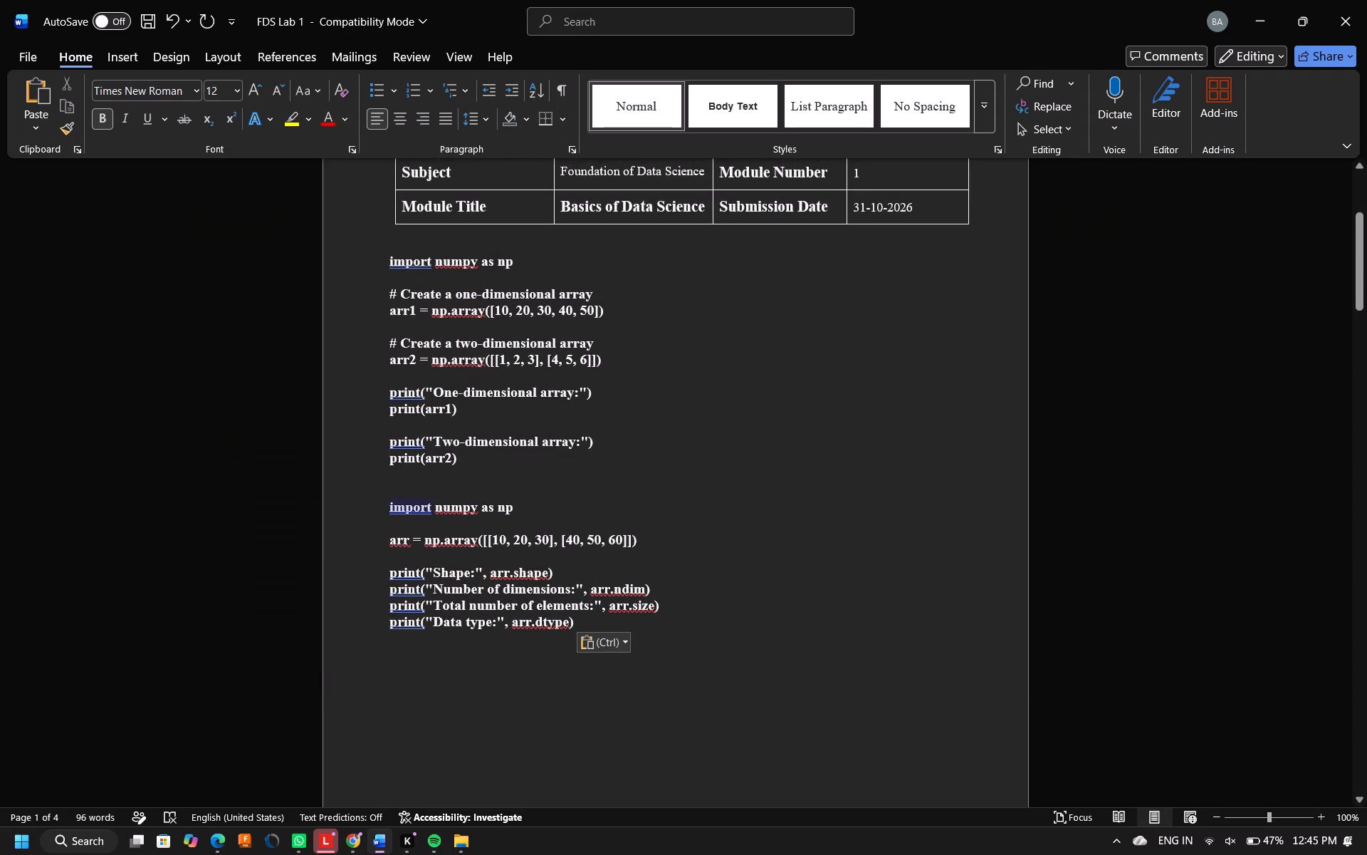
click(388, 508)
key(Return)
key(Return)
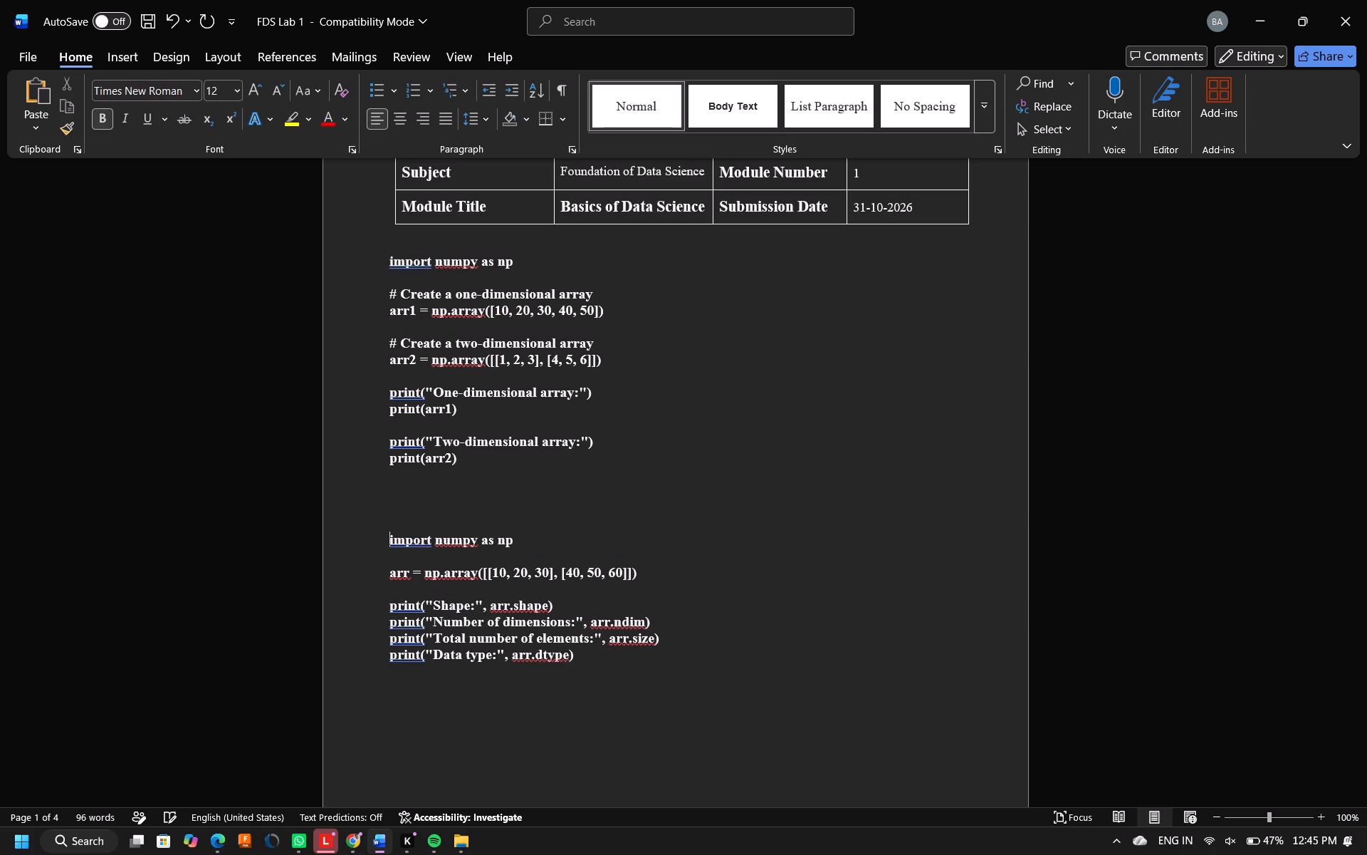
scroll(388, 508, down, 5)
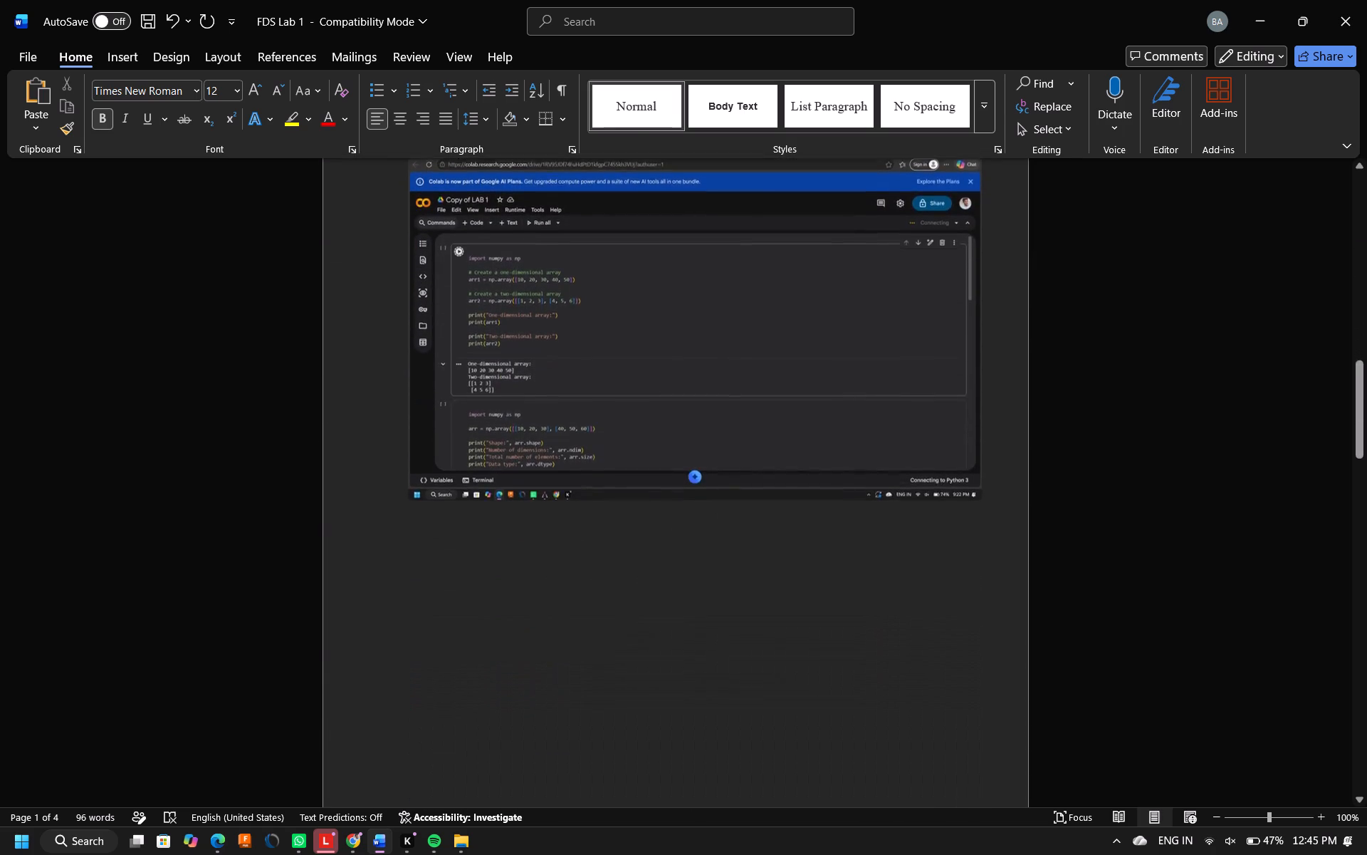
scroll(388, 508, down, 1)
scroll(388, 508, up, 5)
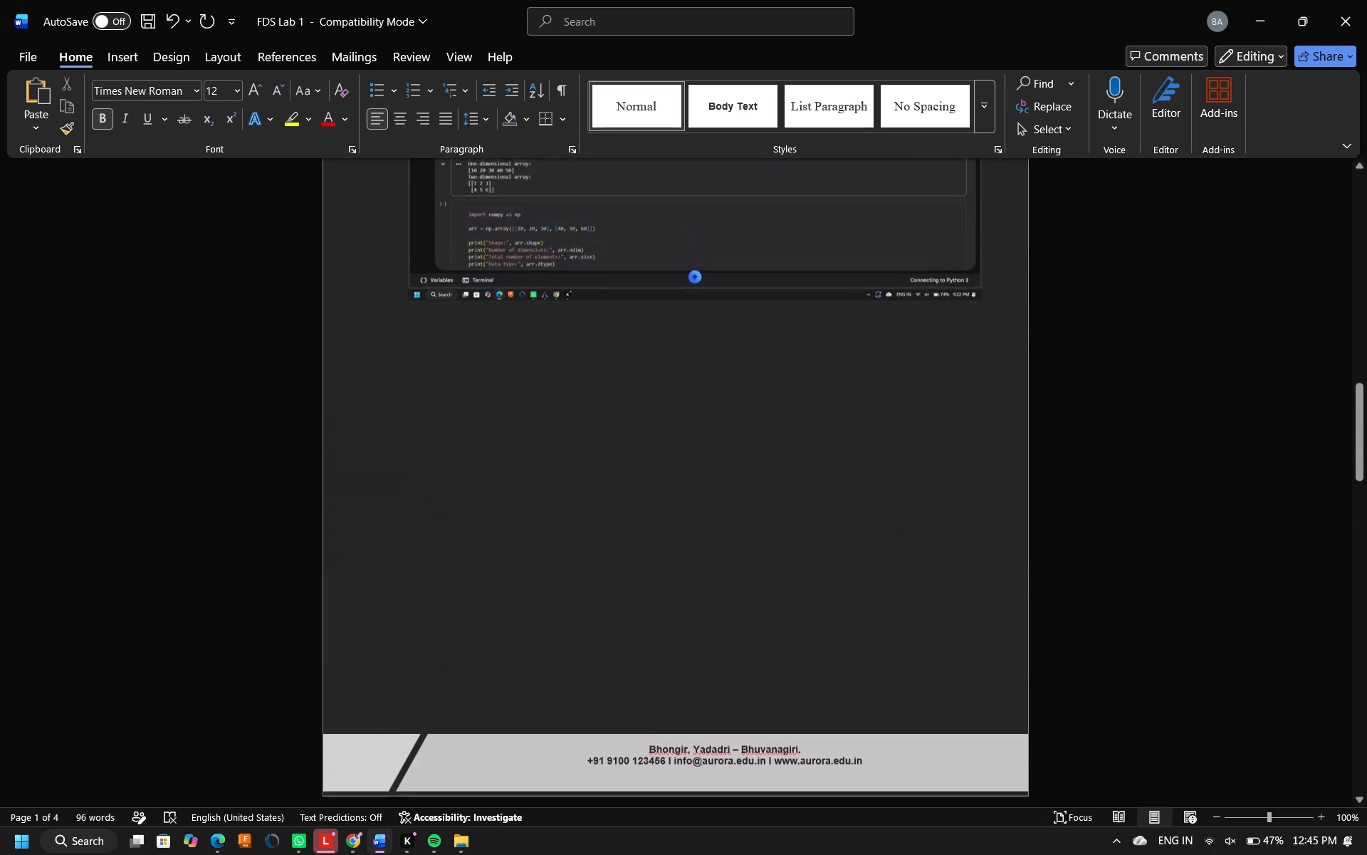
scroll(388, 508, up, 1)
Switch to the Colab notebook and copy the third cell's code with the int_arr, float_arr and bool_arr arrays.
key(alt+Tab)
scroll(388, 508, down, 2)
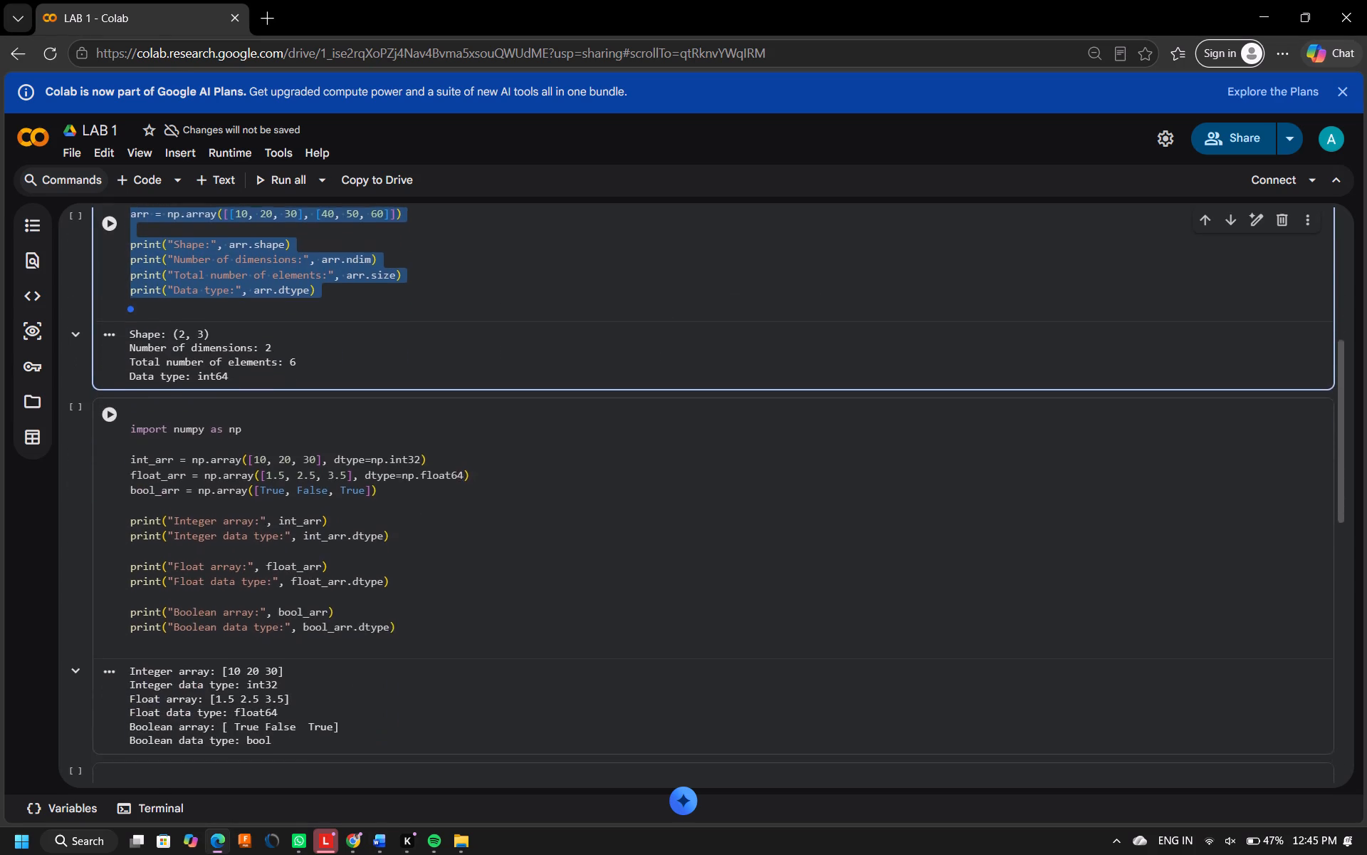
scroll(388, 508, down, 1)
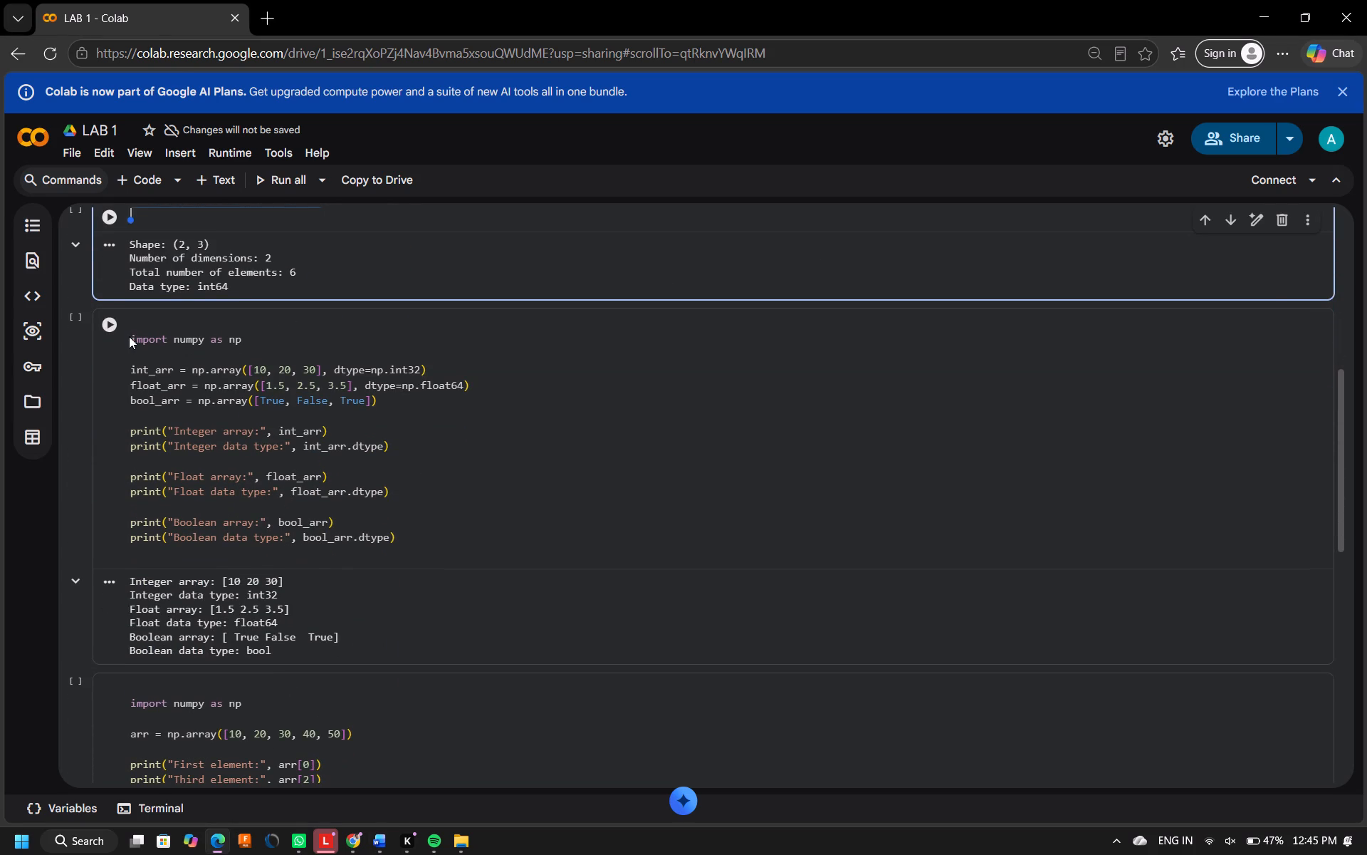
click(129, 336)
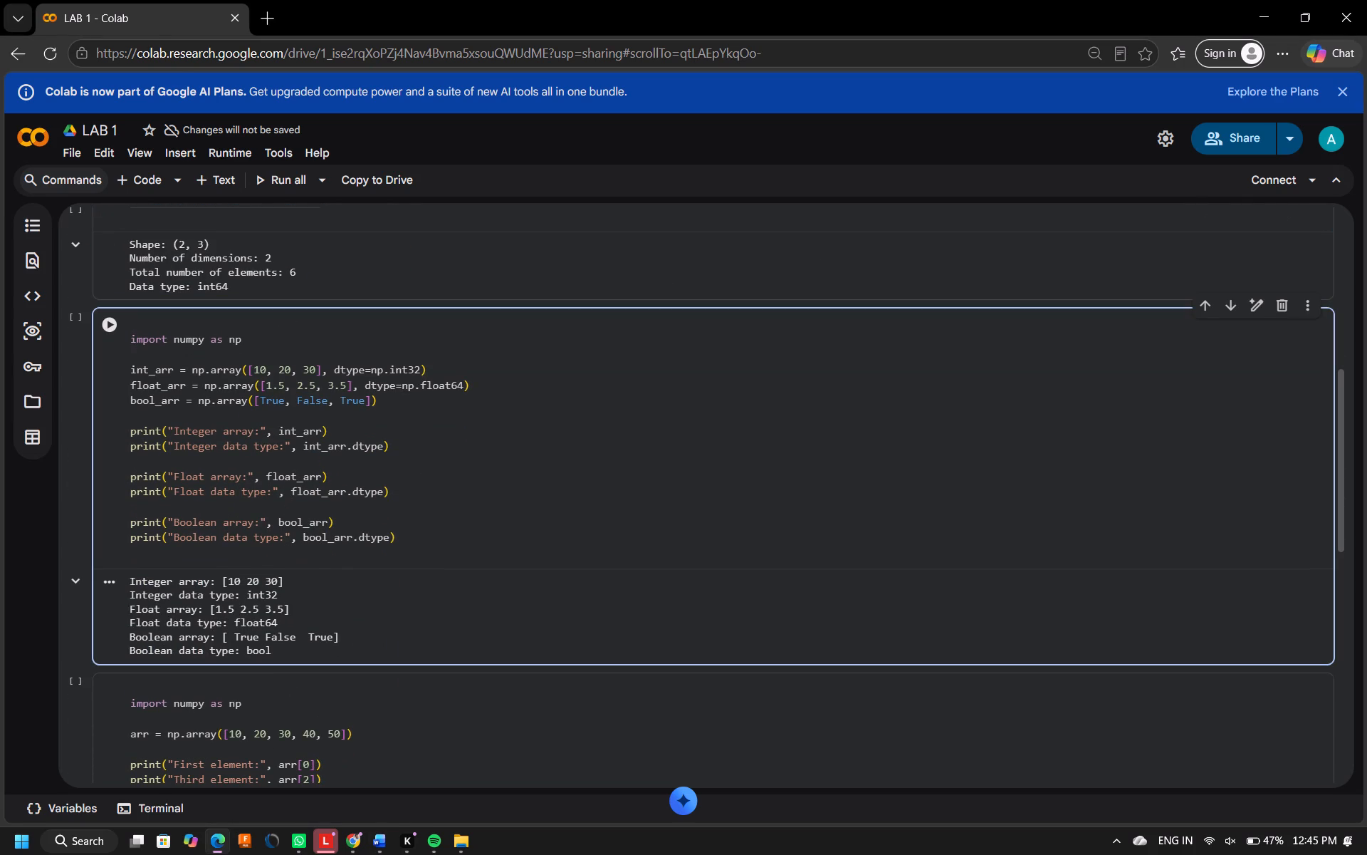
drag(130, 338, 296, 632)
key(ctrl+c)
key(ctrl+c)
Switch to the Word report and paste the copied int_arr, float_arr and bool_arr code on a new line below the first screenshot.
key(alt+Tab)
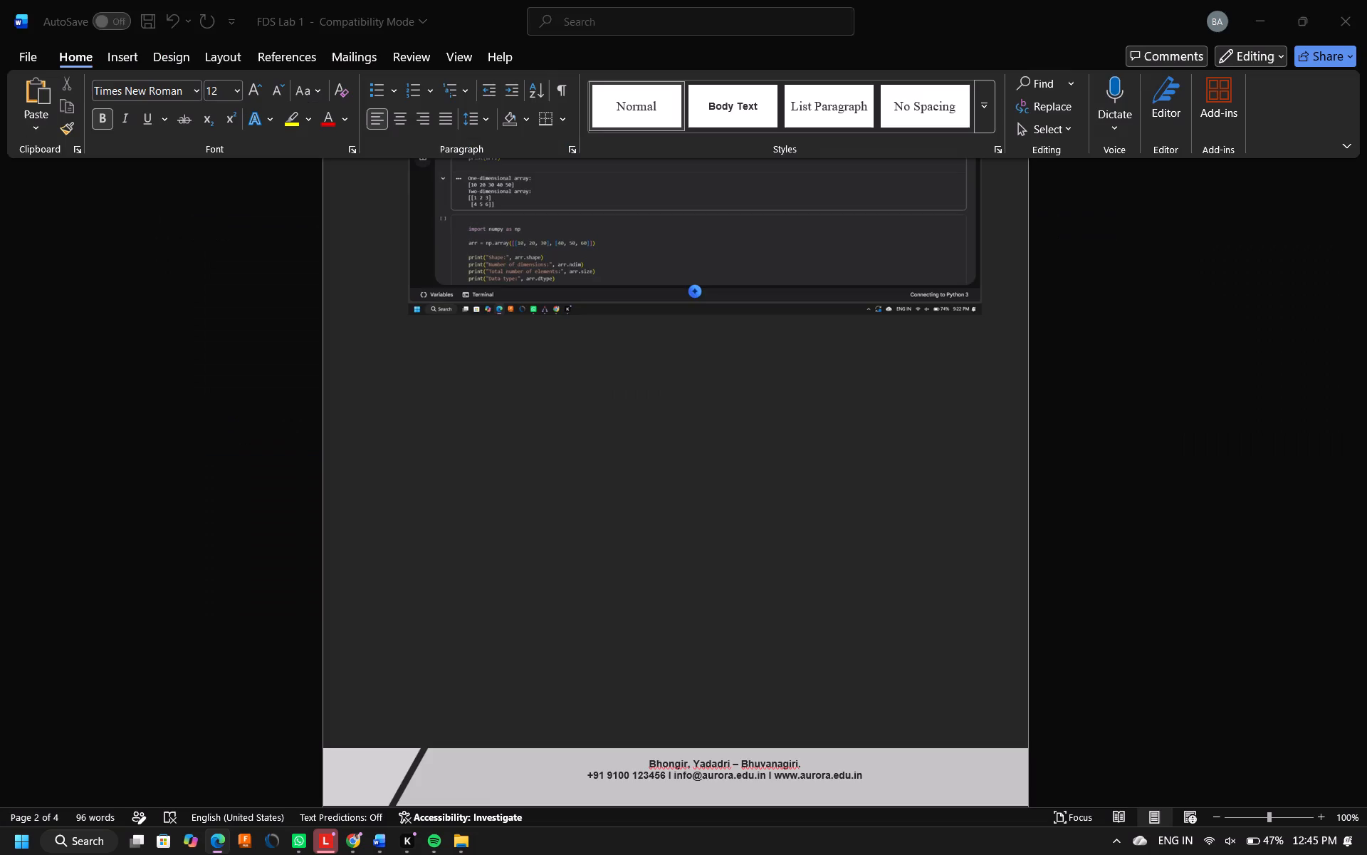
scroll(296, 632, down, 4)
scroll(296, 632, up, 5)
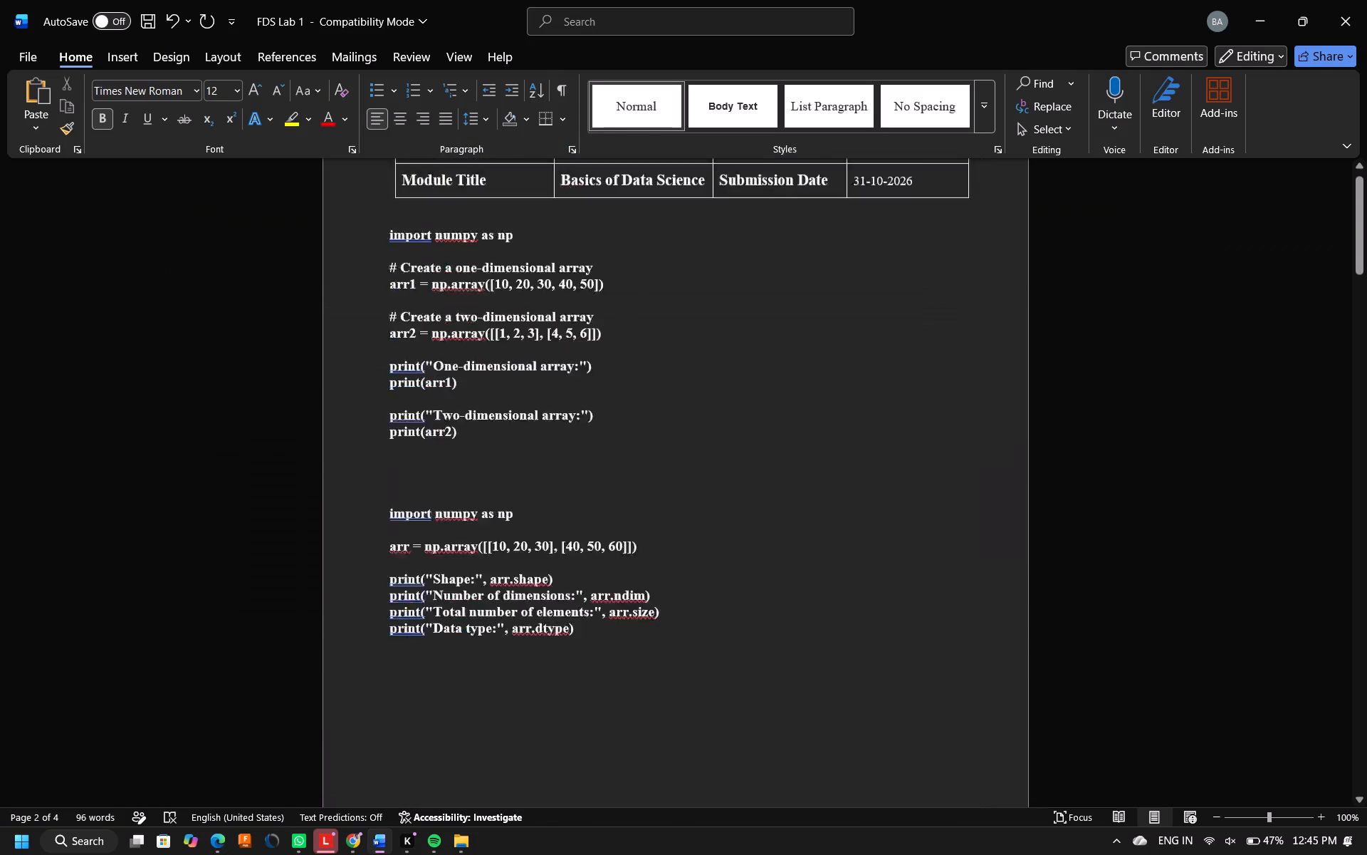
scroll(296, 632, down, 6)
scroll(296, 632, up, 8)
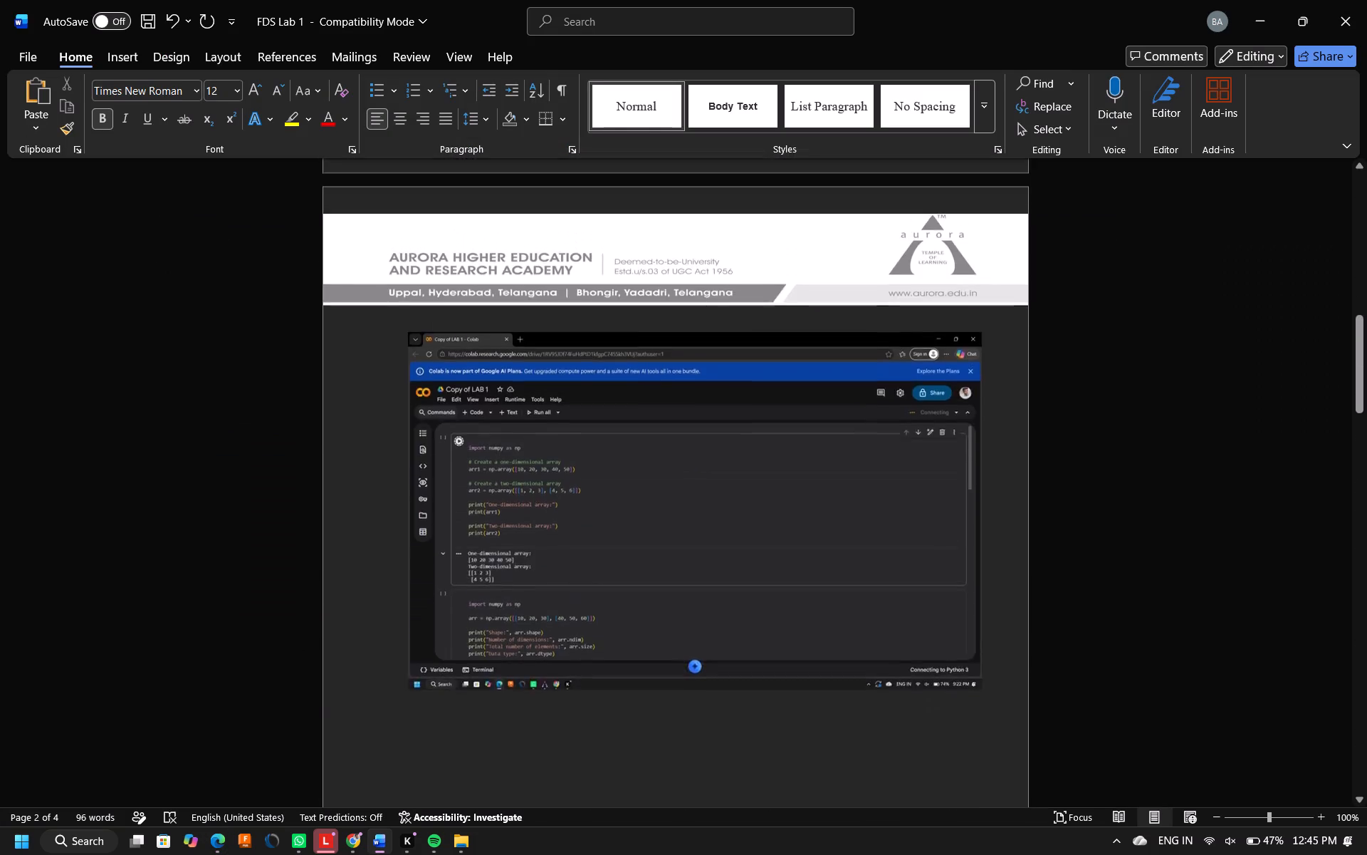
scroll(296, 632, up, 6)
scroll(296, 632, down, 5)
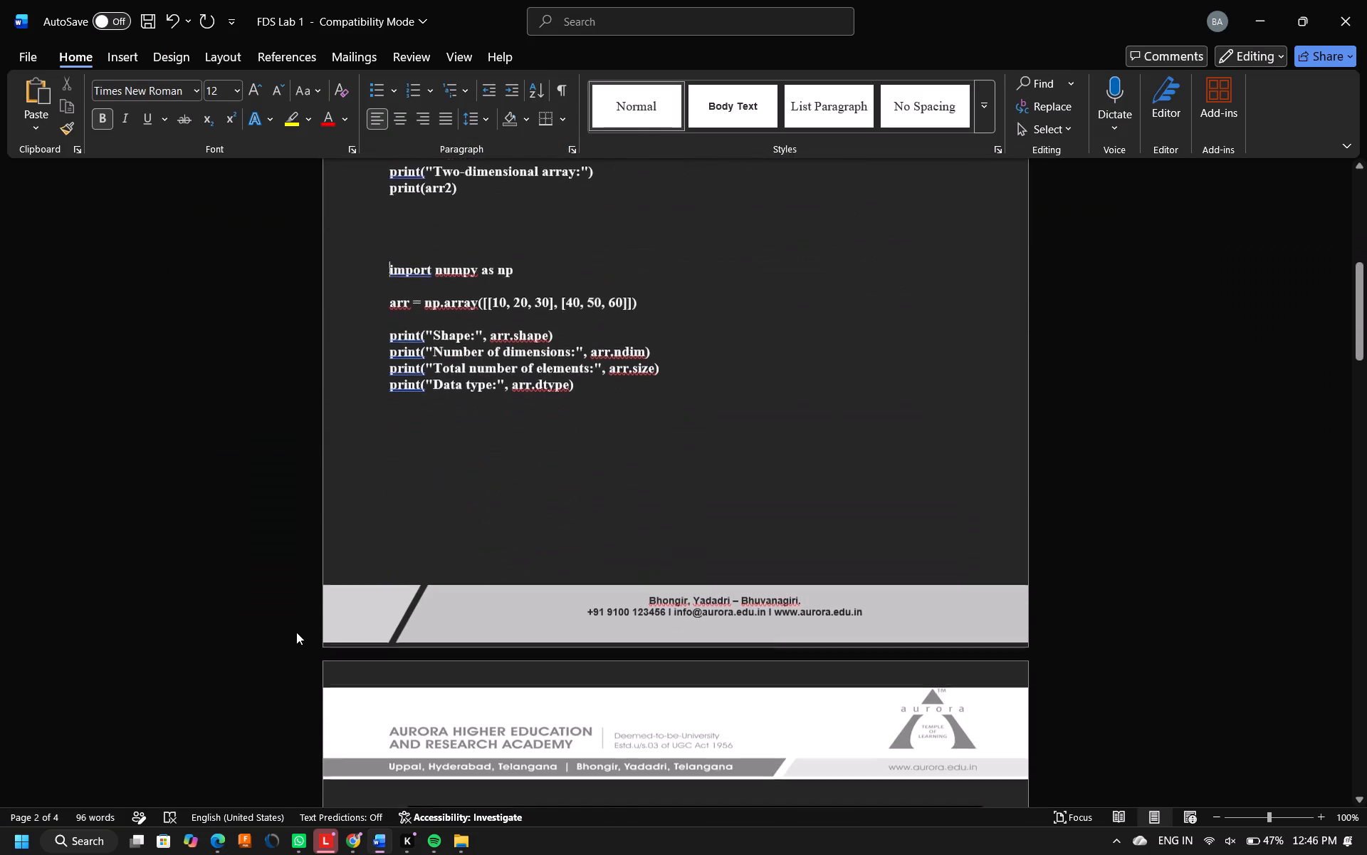
scroll(296, 632, down, 2)
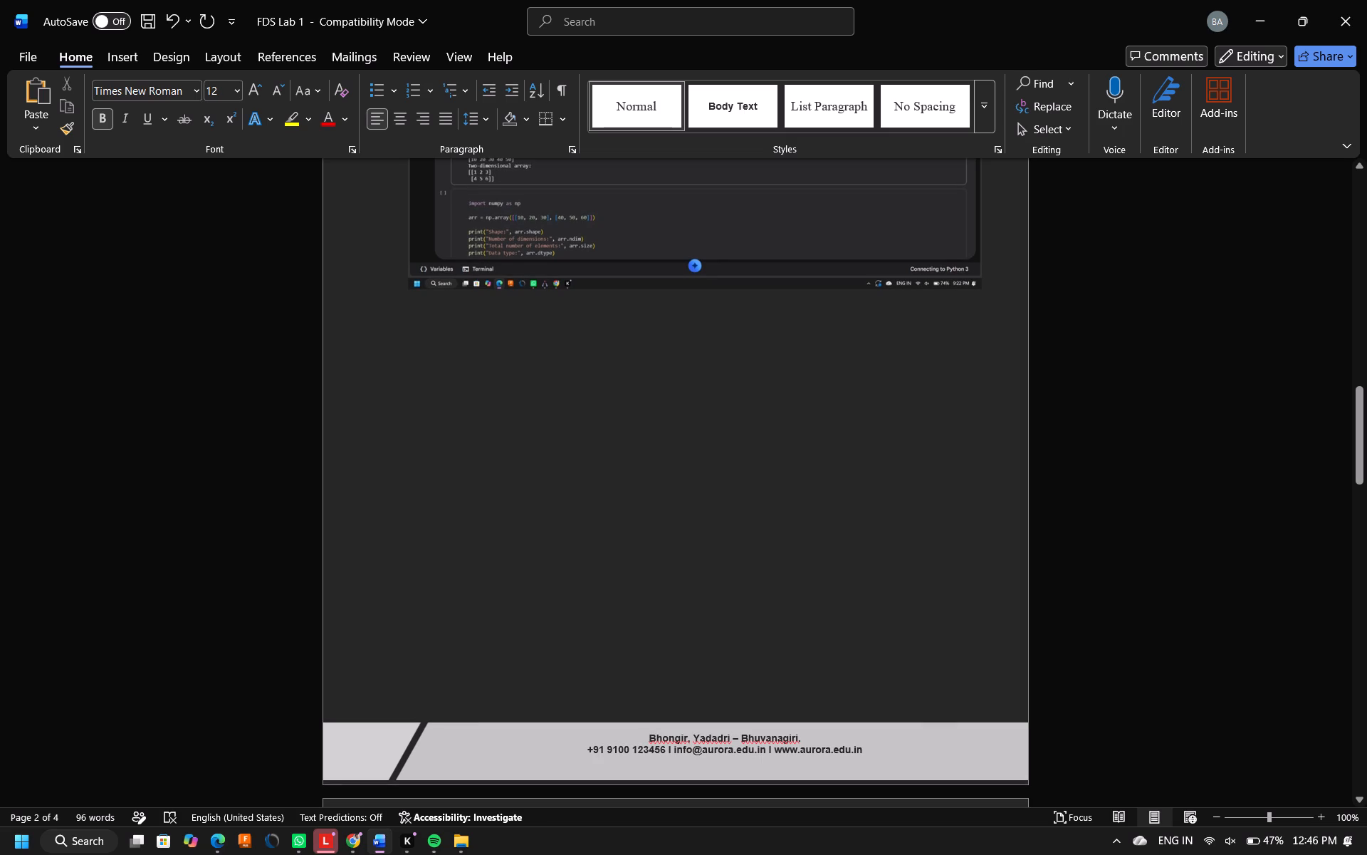
click(445, 325)
key(Return)
key(ctrl+v)
scroll(445, 325, down, 2)
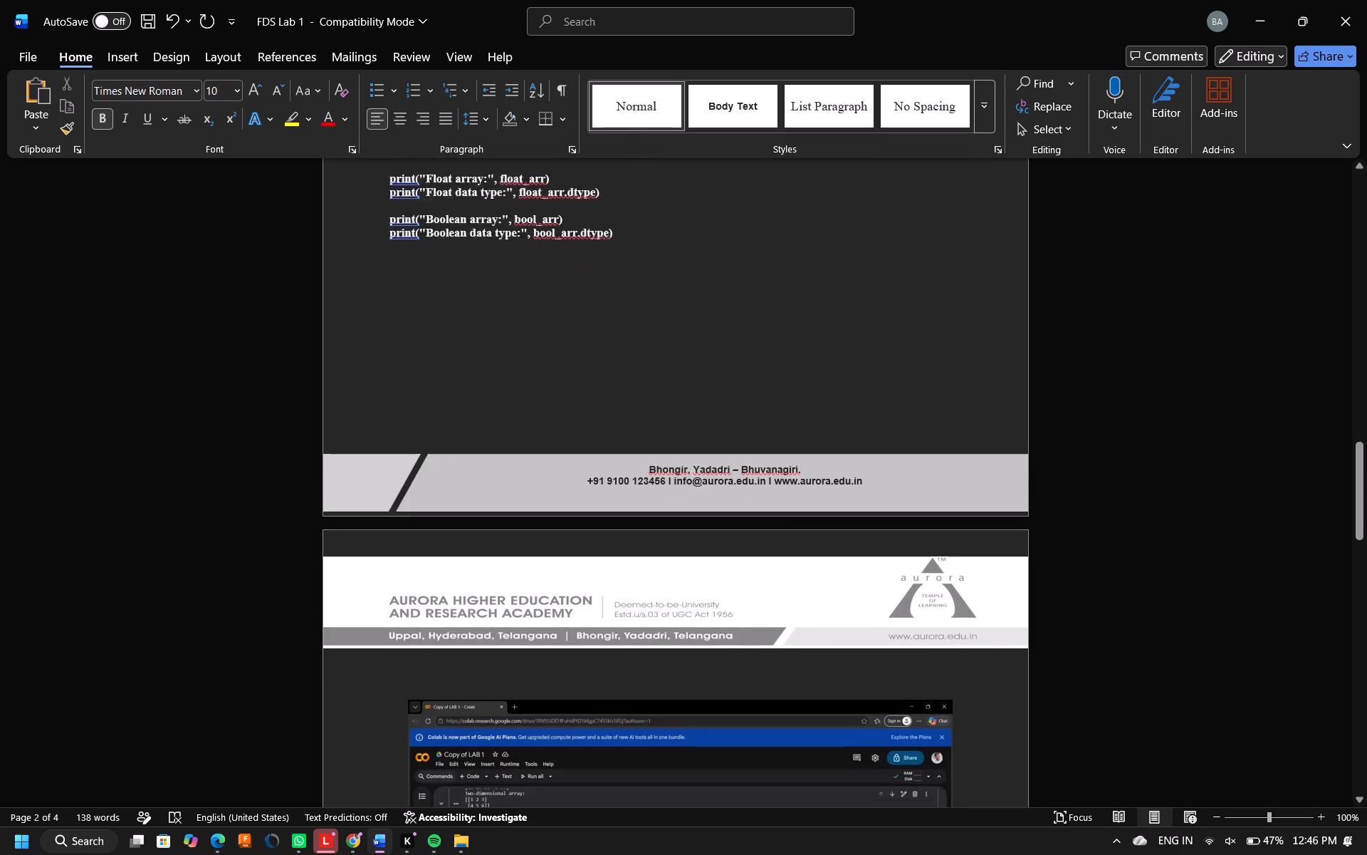
scroll(445, 325, up, 1)
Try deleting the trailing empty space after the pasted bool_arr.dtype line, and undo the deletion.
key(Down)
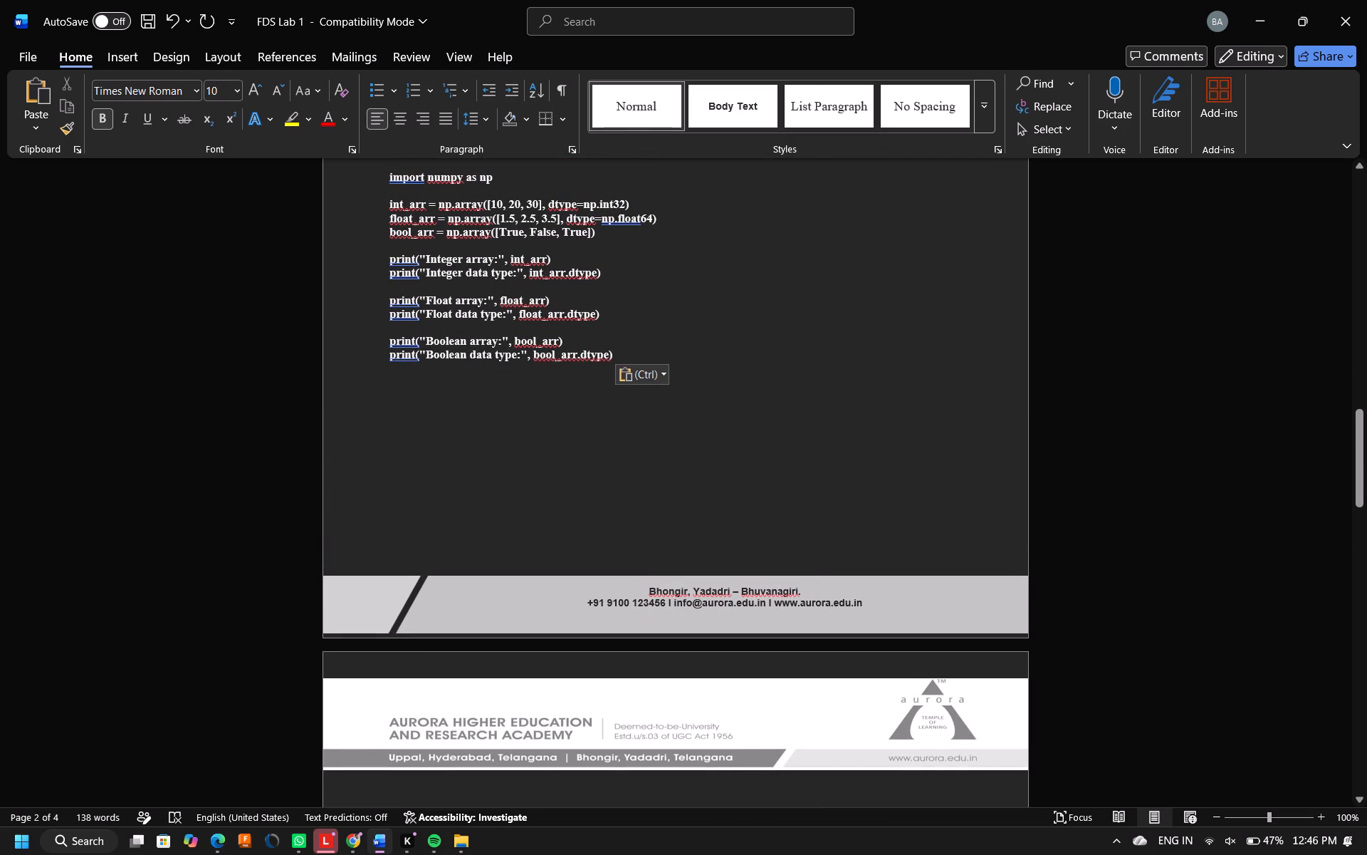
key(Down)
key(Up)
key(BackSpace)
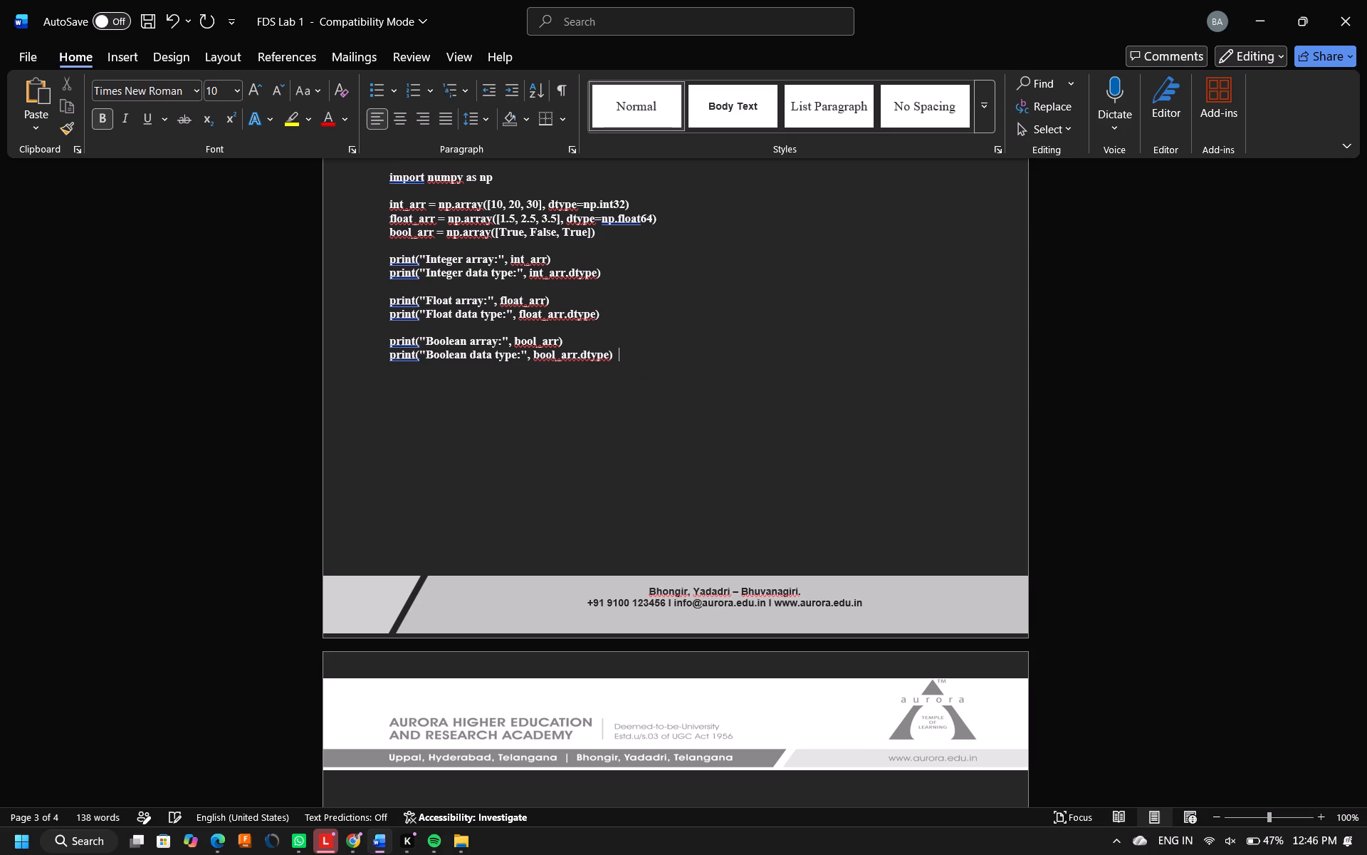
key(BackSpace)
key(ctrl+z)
Insert two new lines between the two Colab screenshots on page 3.
scroll(445, 325, down, 2)
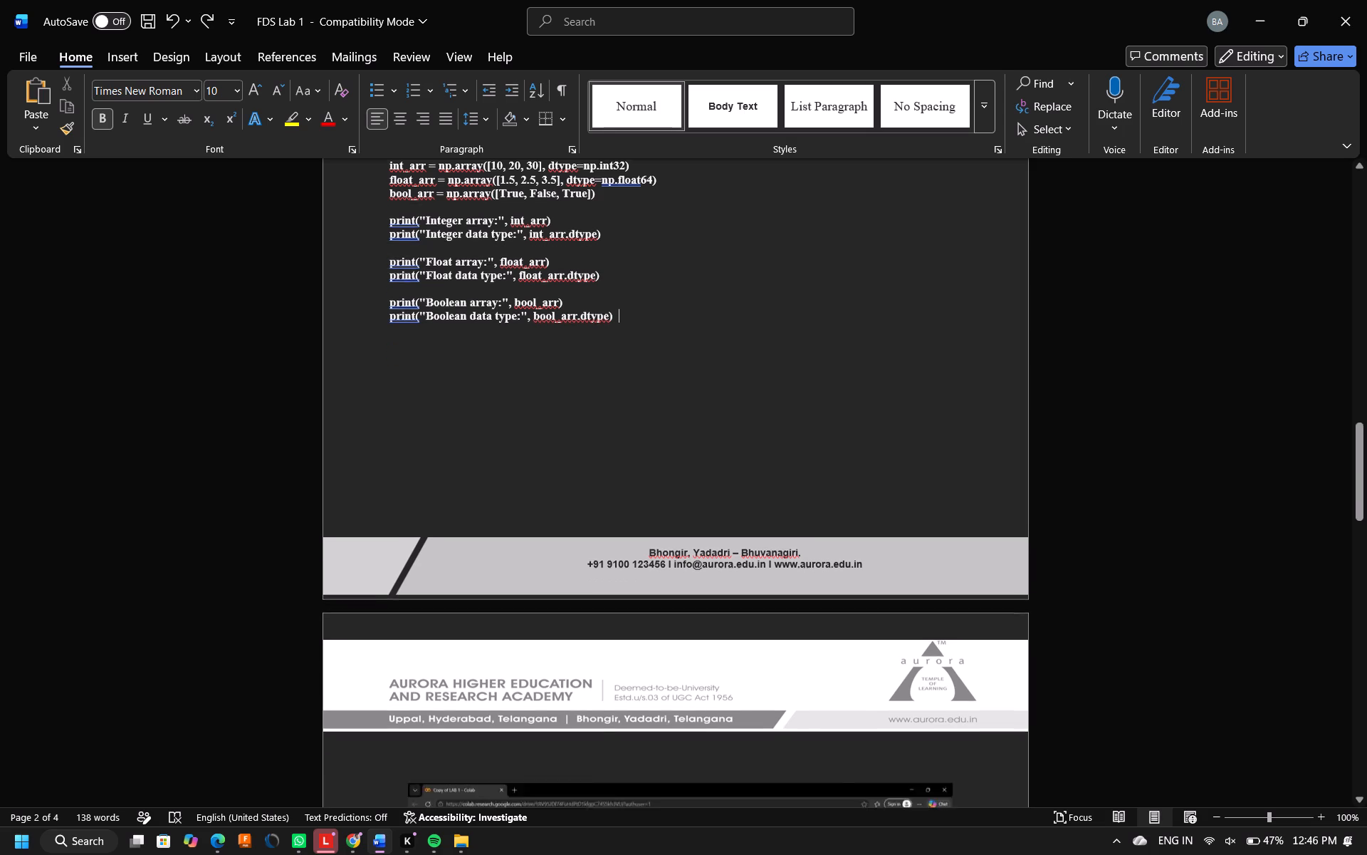
scroll(445, 325, down, 4)
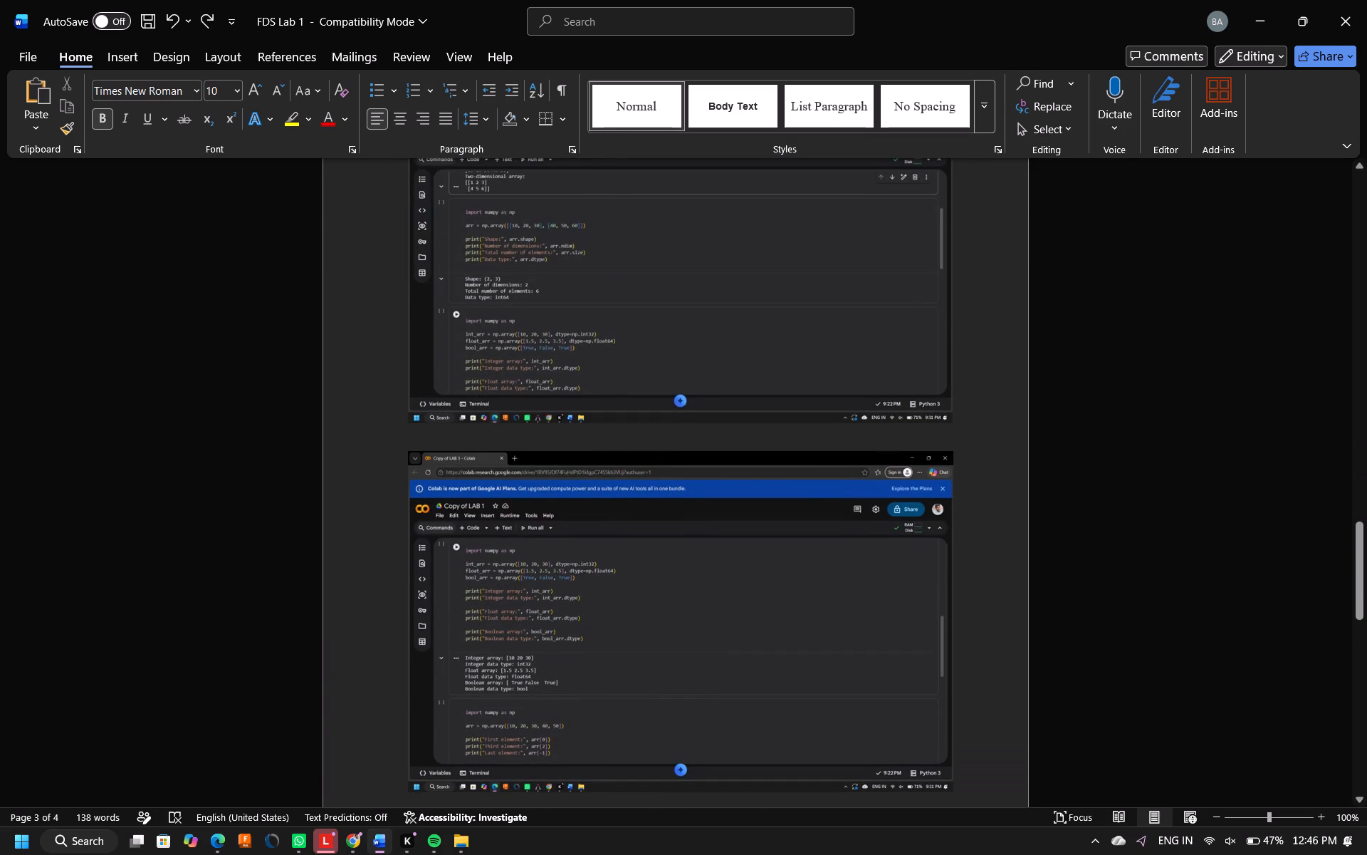
click(990, 410)
key(Return)
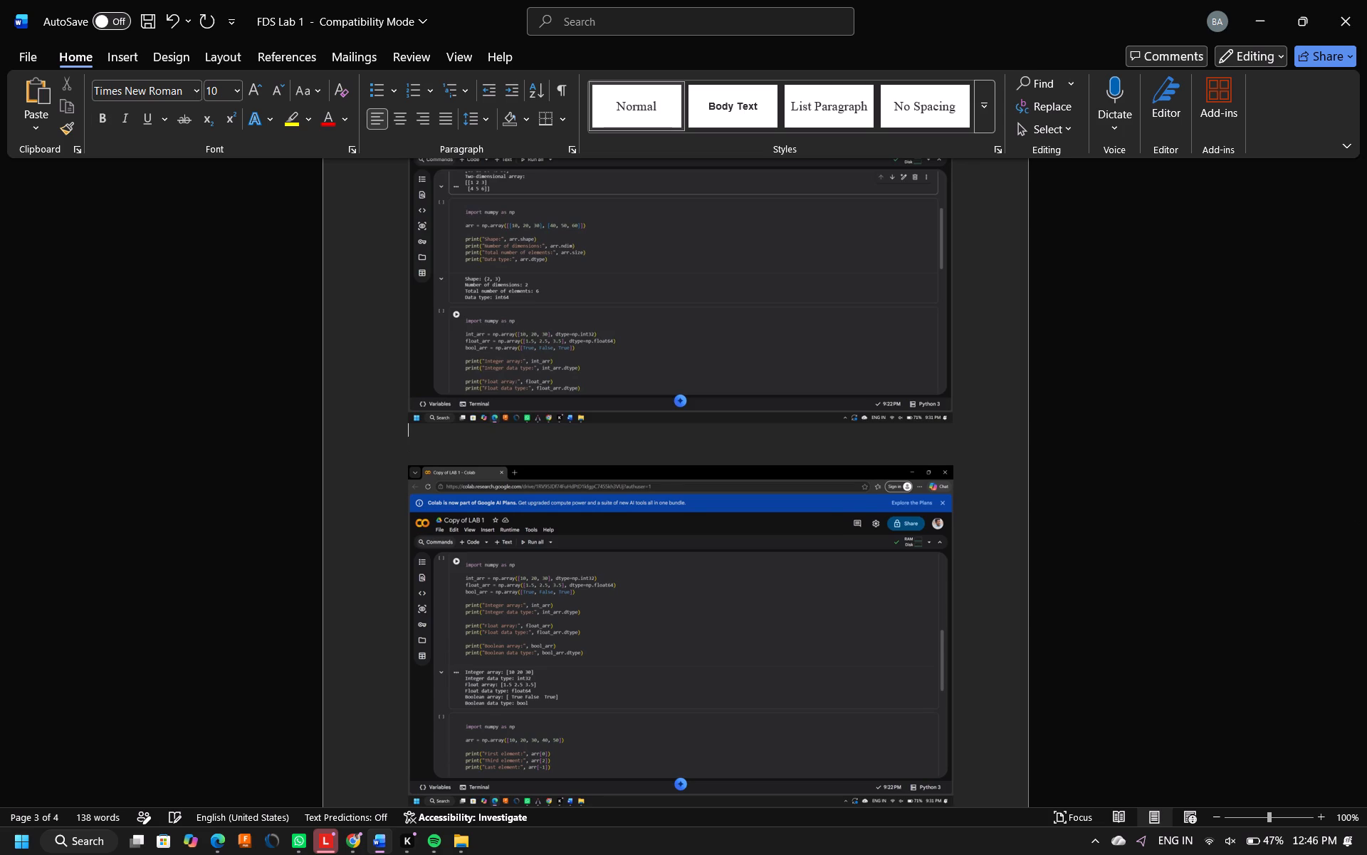
key(Return)
Switch to the Colab notebook and copy the fourth cell's code that prints the first, third and last elements.
key(alt+Tab)
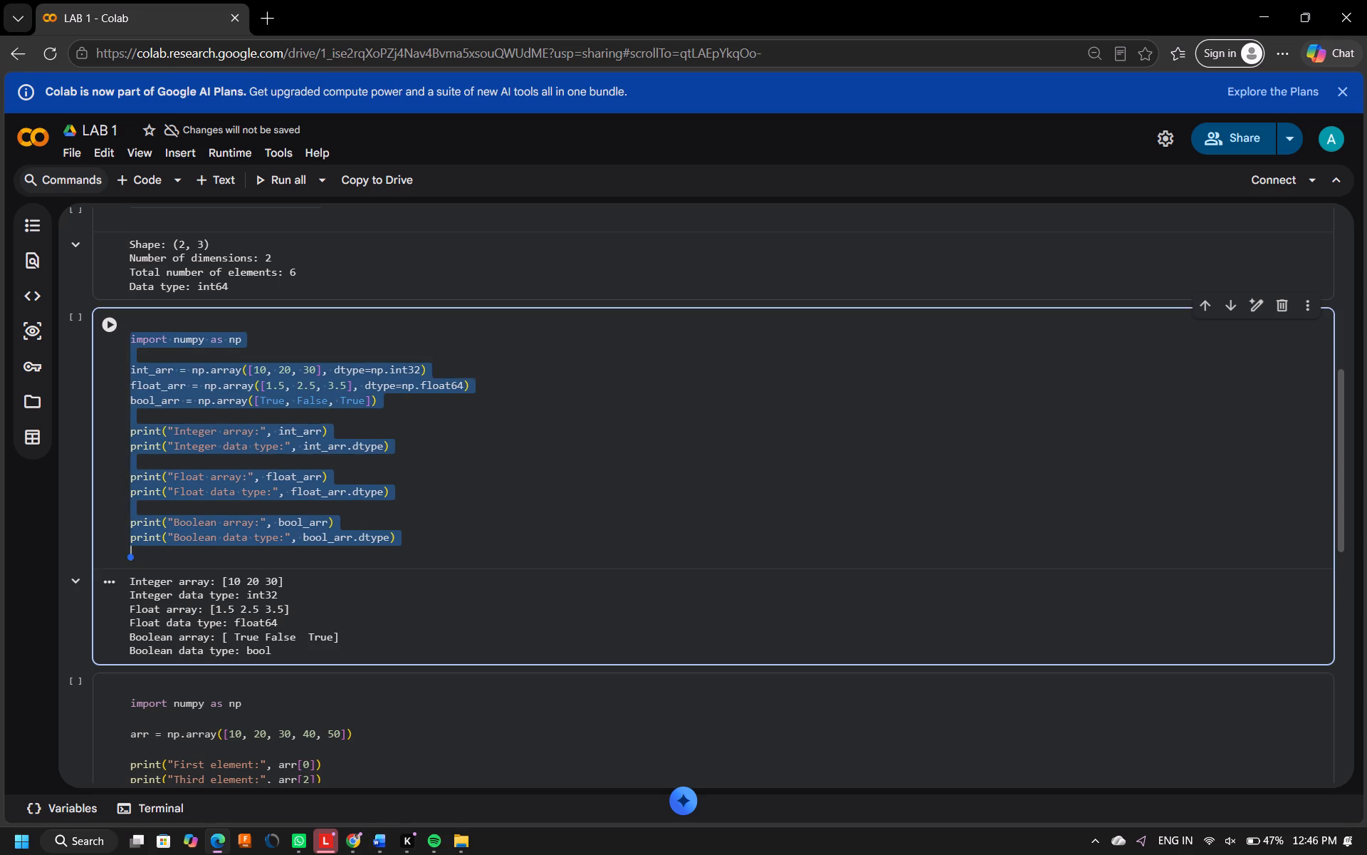
scroll(714, 472, down, 5)
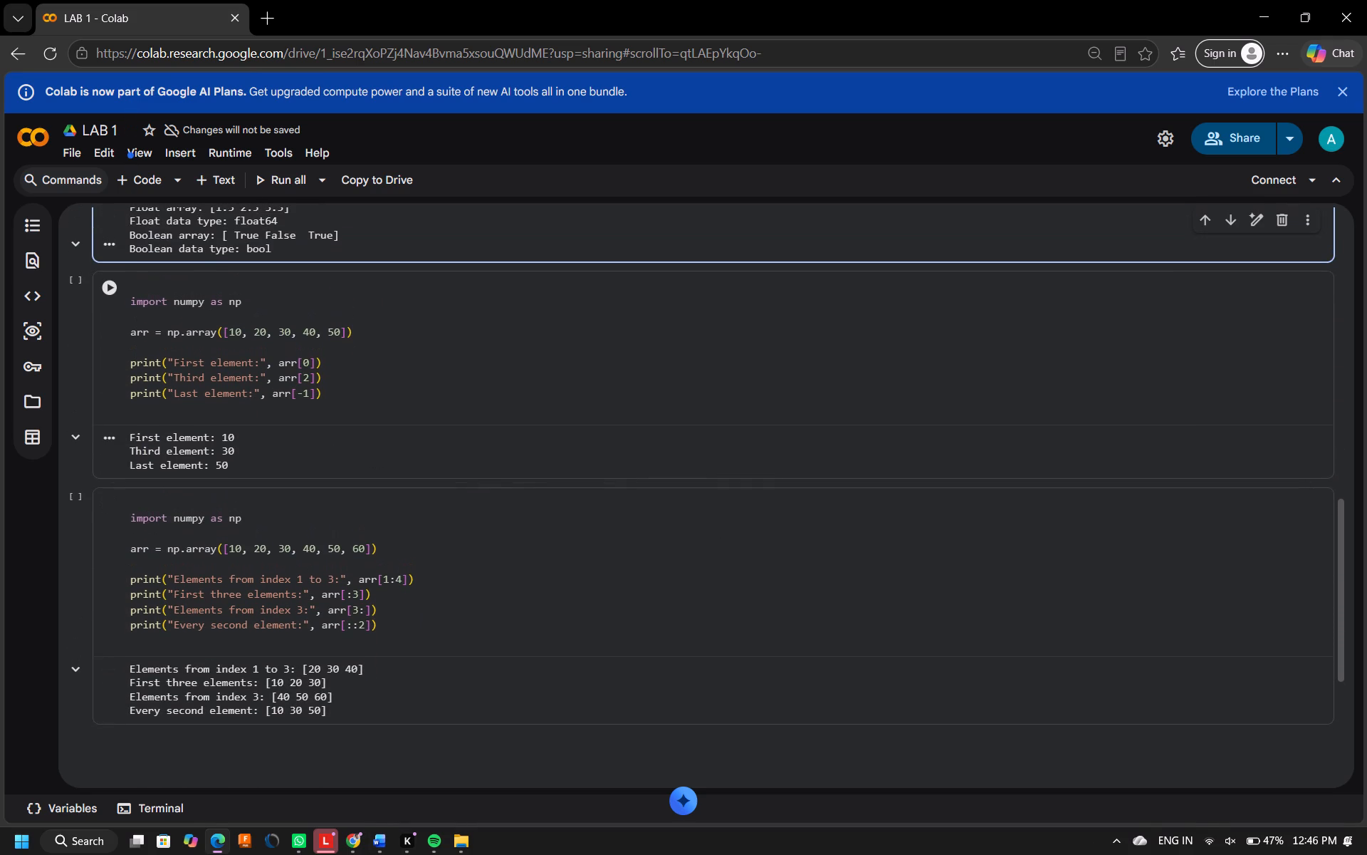
click(127, 296)
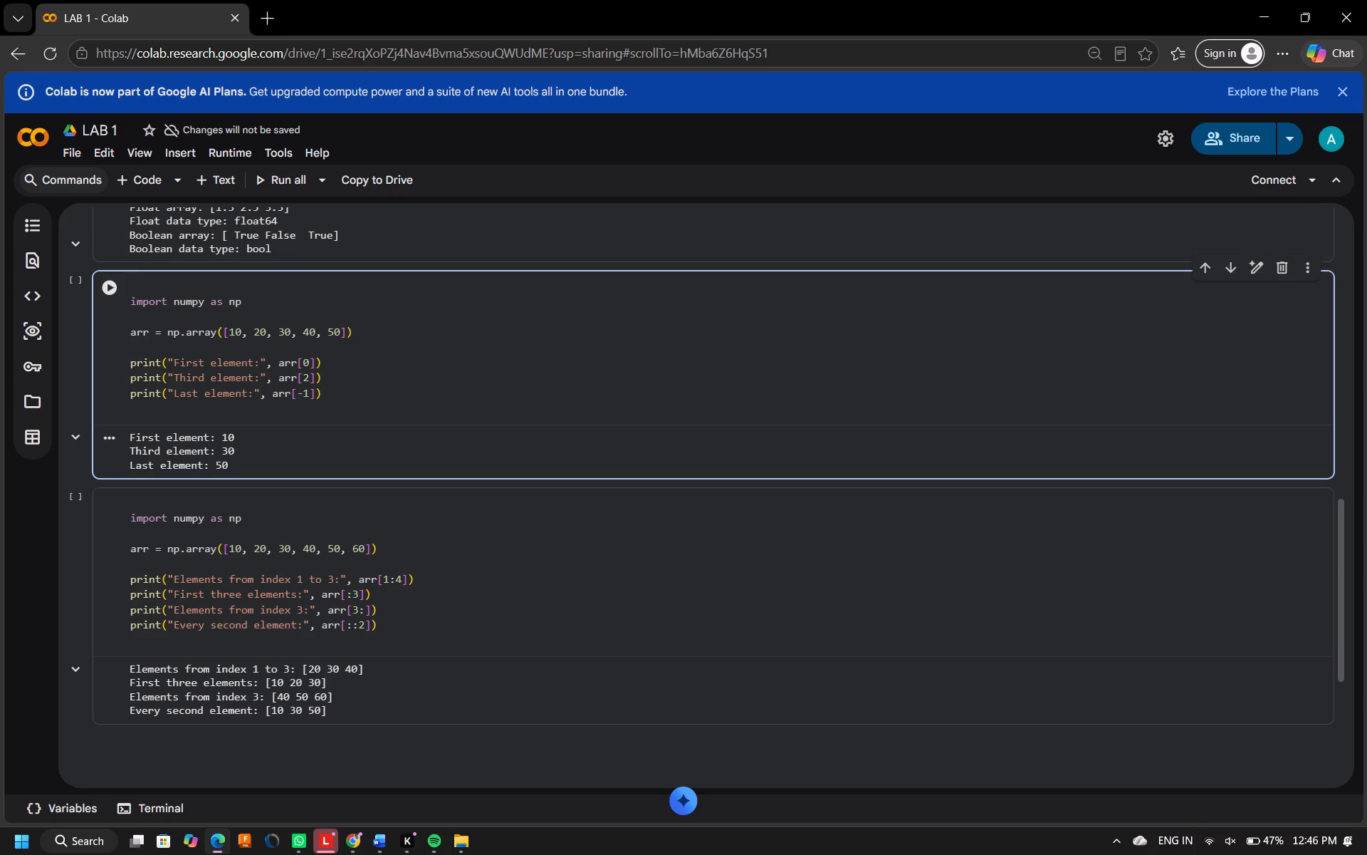
drag(131, 301, 150, 322)
drag(150, 322, 269, 449)
key(ctrl+c)
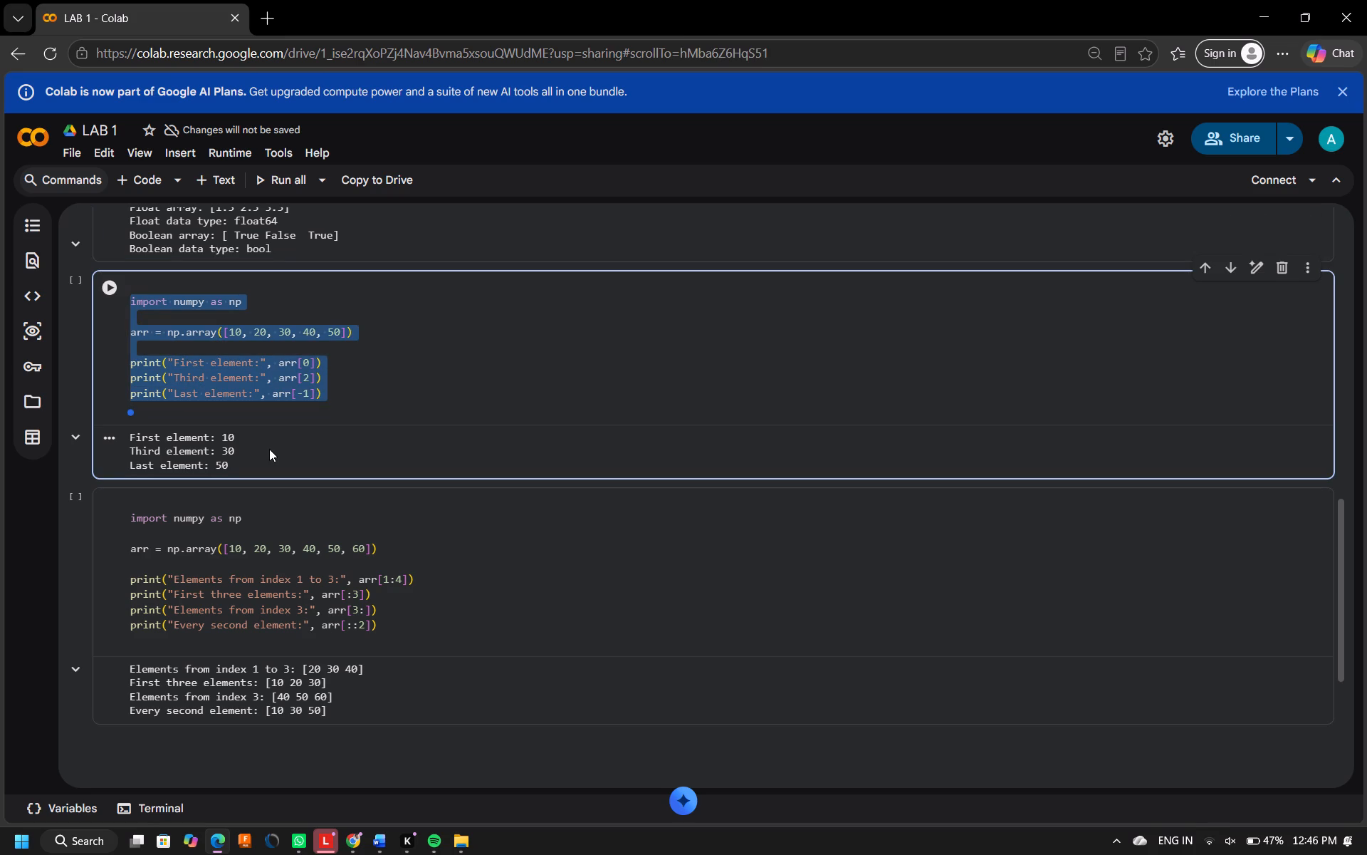
Paste the fourth cell's code into the Word report below the first screenshot on page 3 and remove extra empty lines beneath it.
key(alt+Tab)
key(ctrl+v)
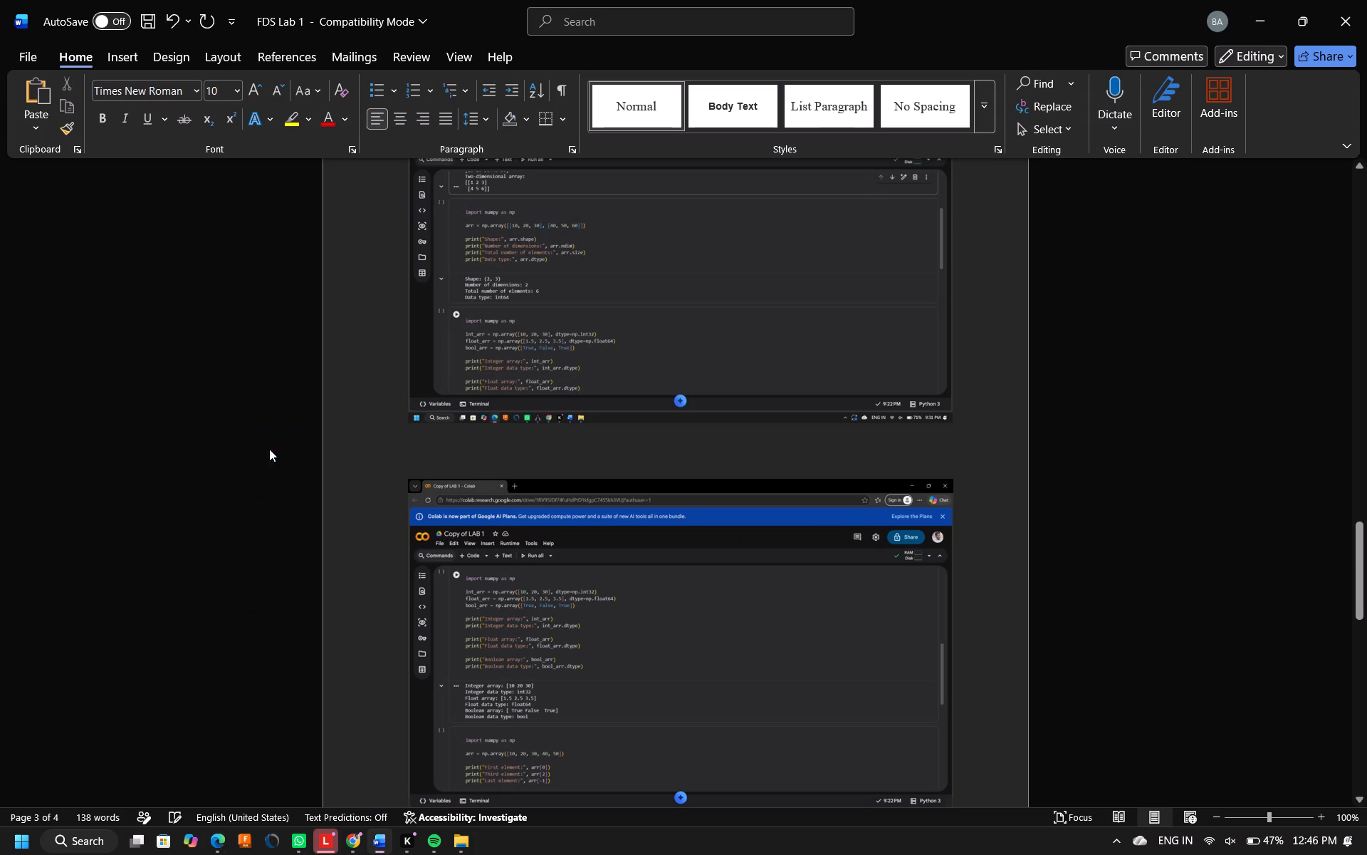
key(Down)
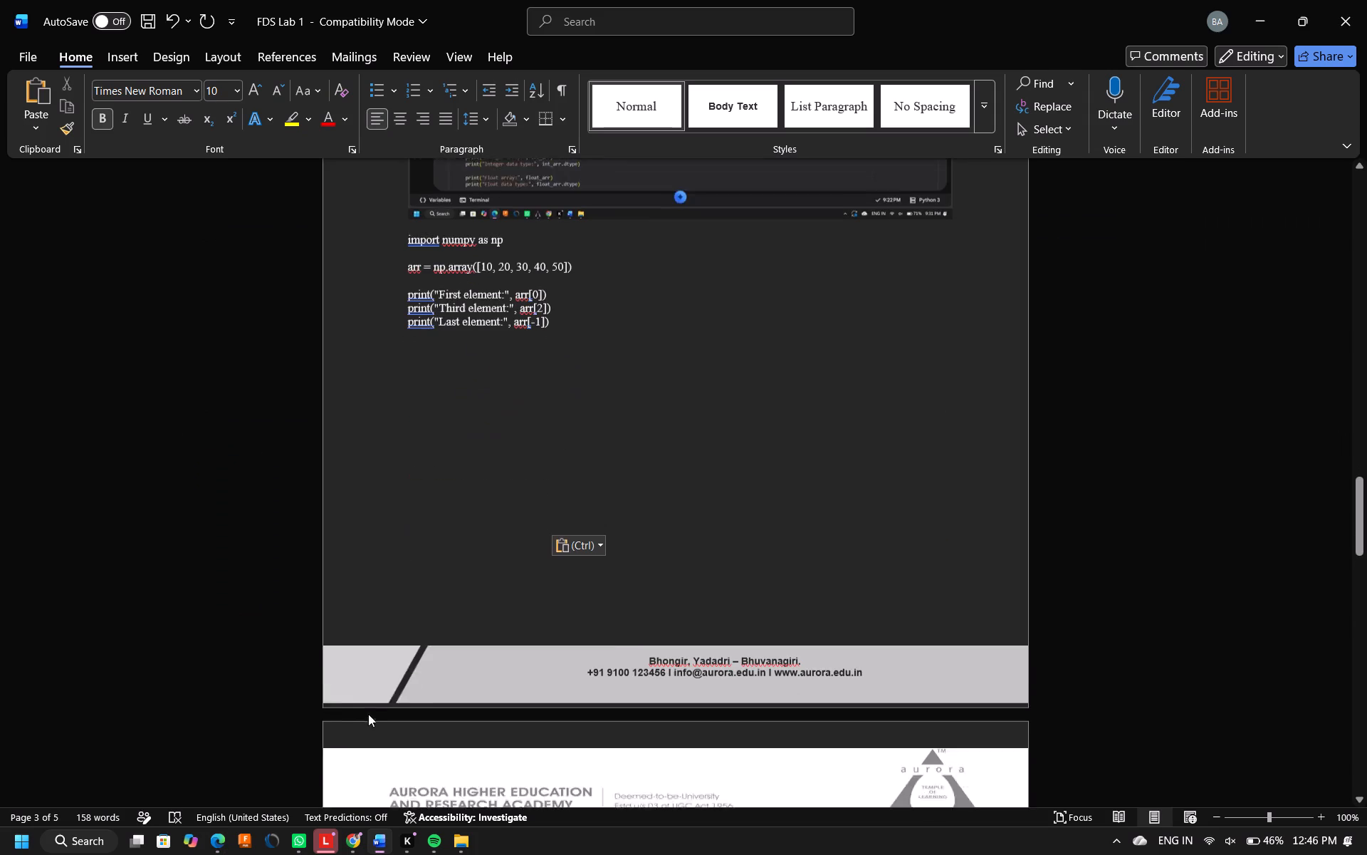
key(Up)
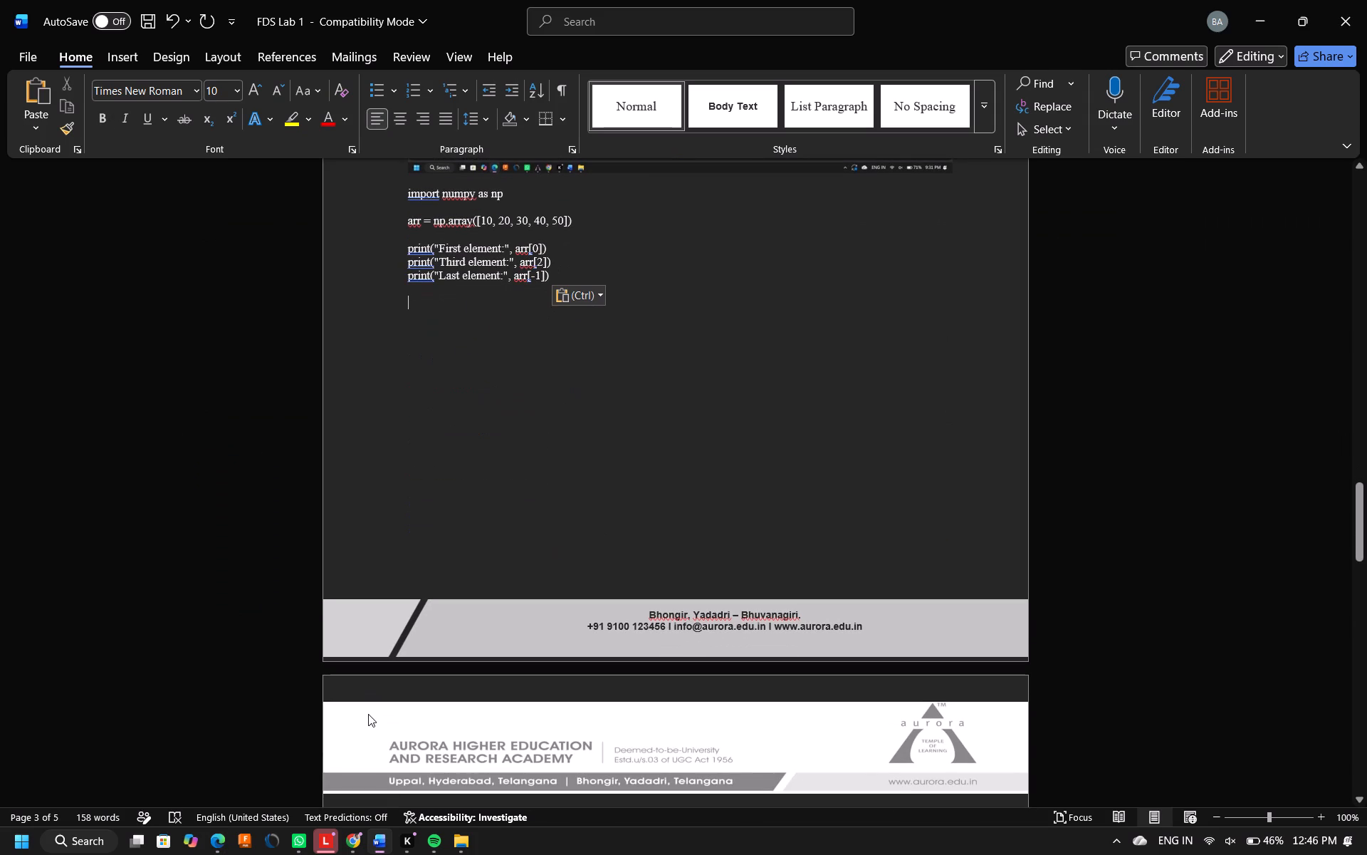
key(BackSpace)
key(BackSpace)
Examine the pasted code blocks and their matching output screenshots on pages 2 and 3 of the report.
scroll(368, 714, up, 1)
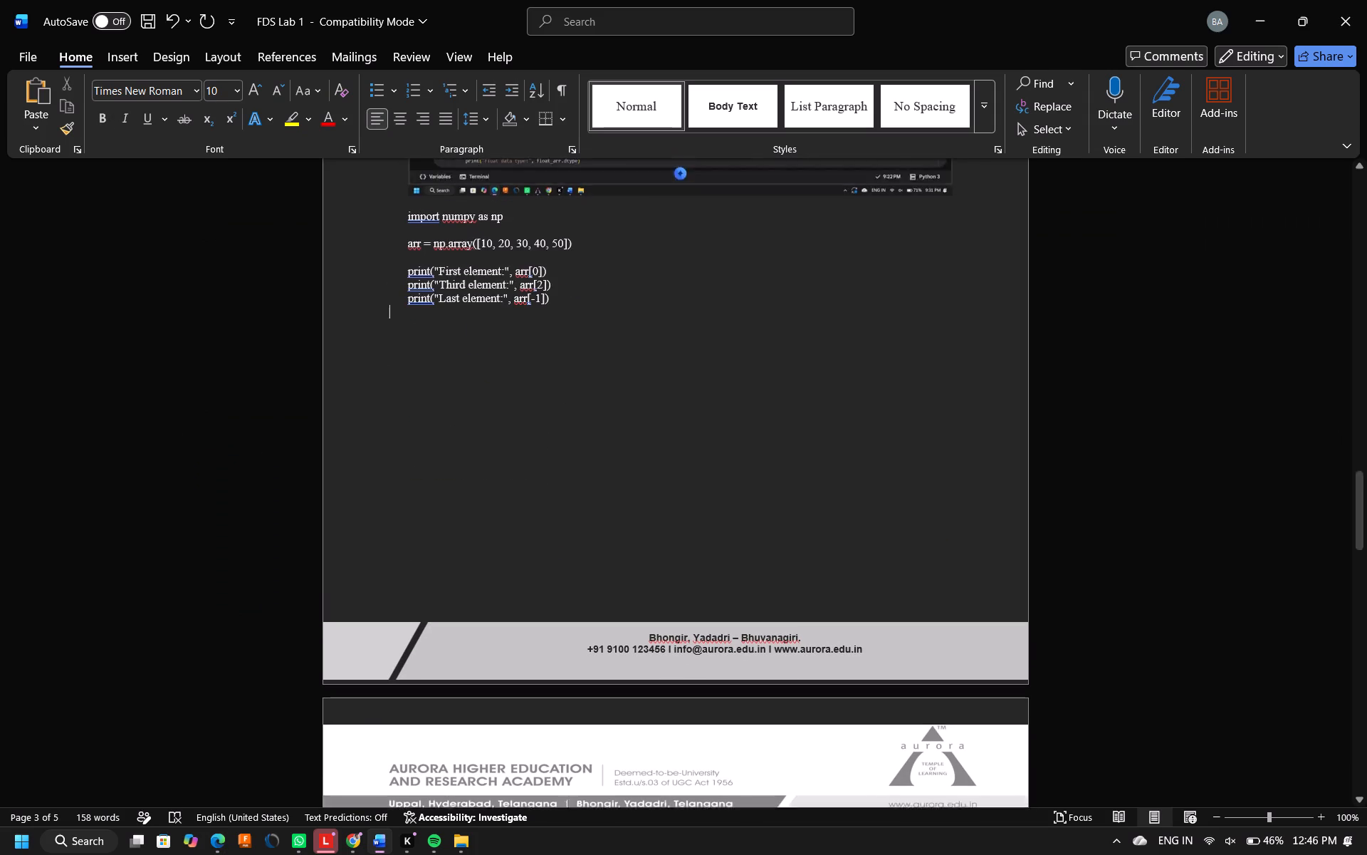
scroll(368, 714, up, 2)
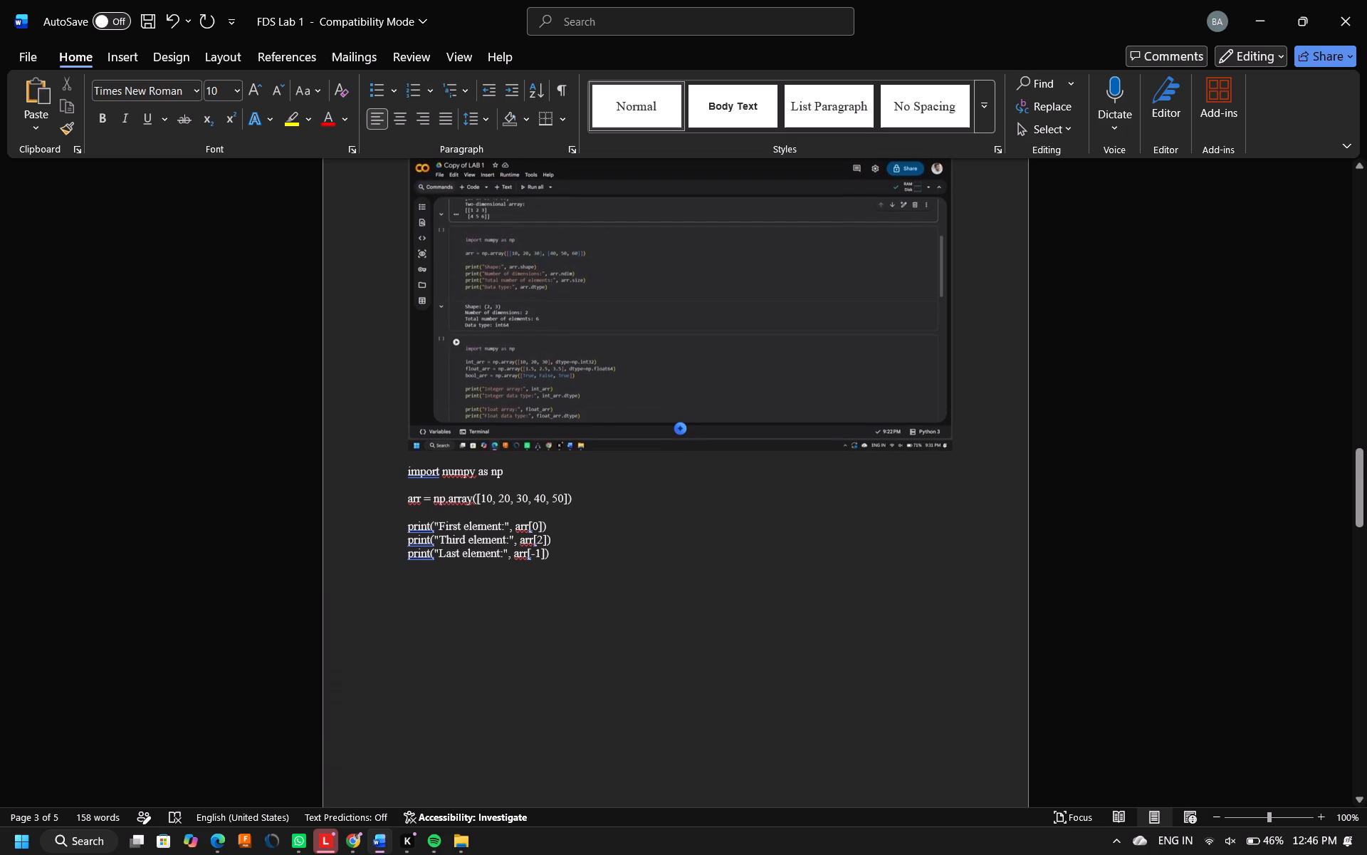
scroll(368, 714, up, 1)
ctrl+scroll(368, 714, up, 4)
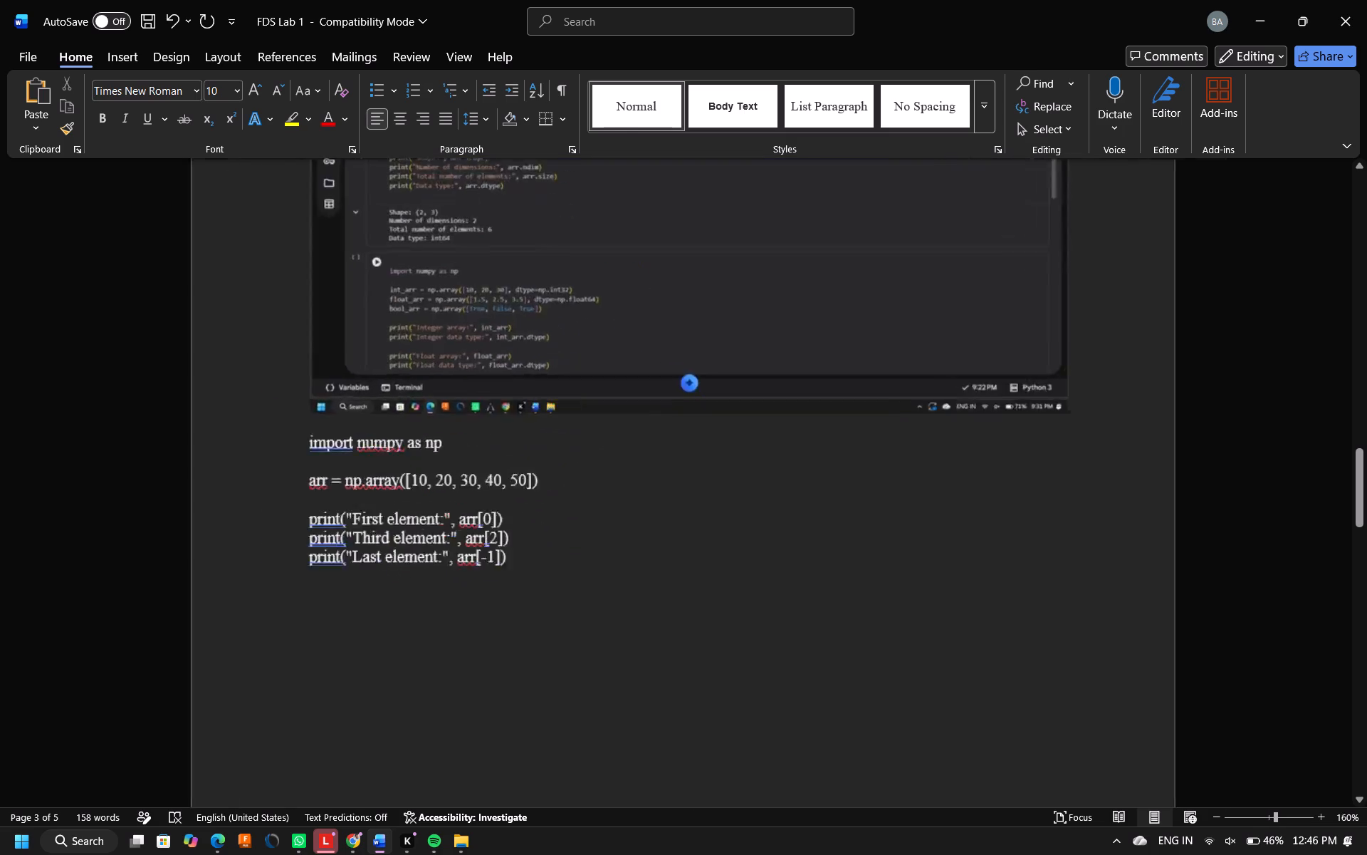
ctrl+scroll(368, 714, up, 5)
scroll(368, 714, up, 1)
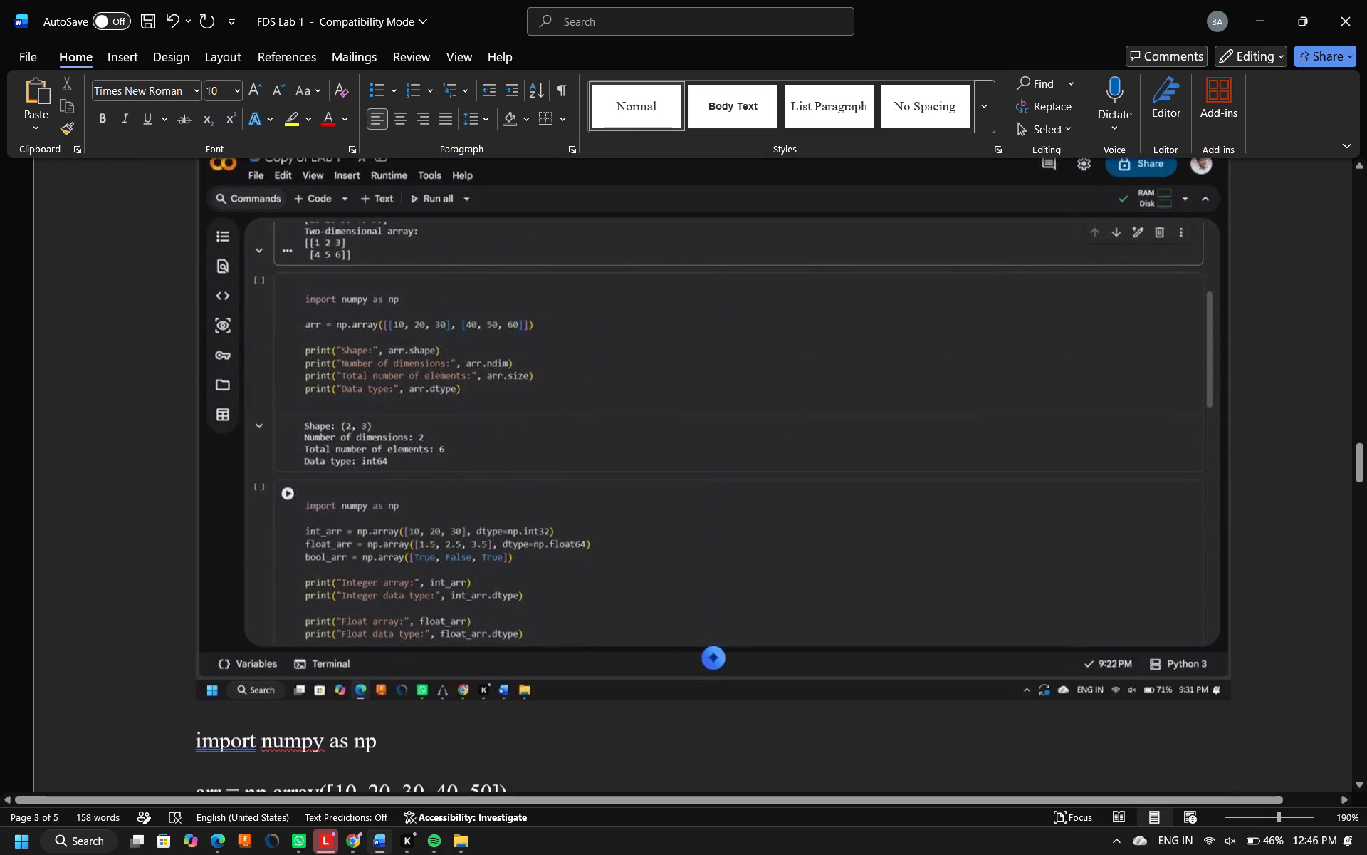
scroll(368, 714, up, 1)
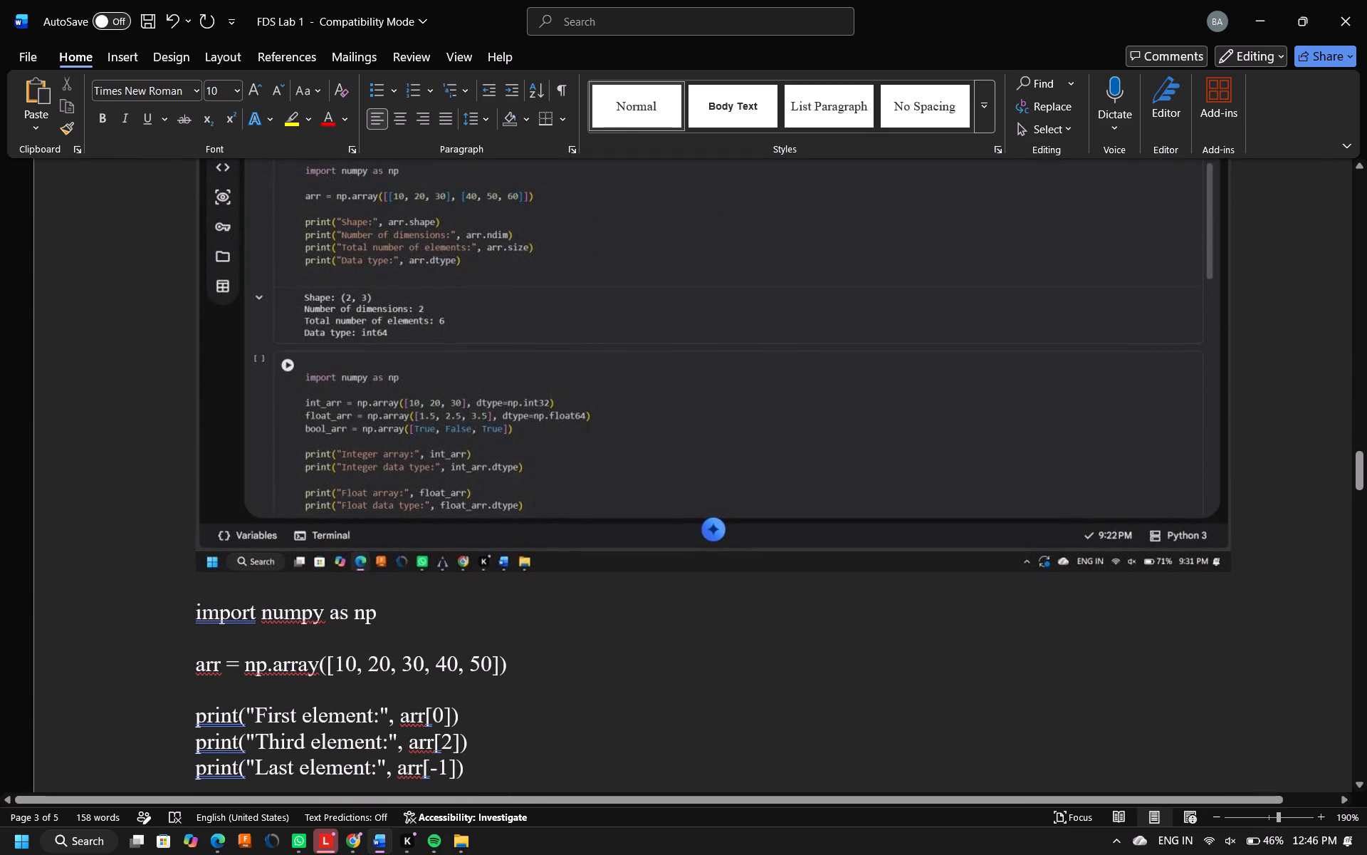
scroll(368, 714, up, 1)
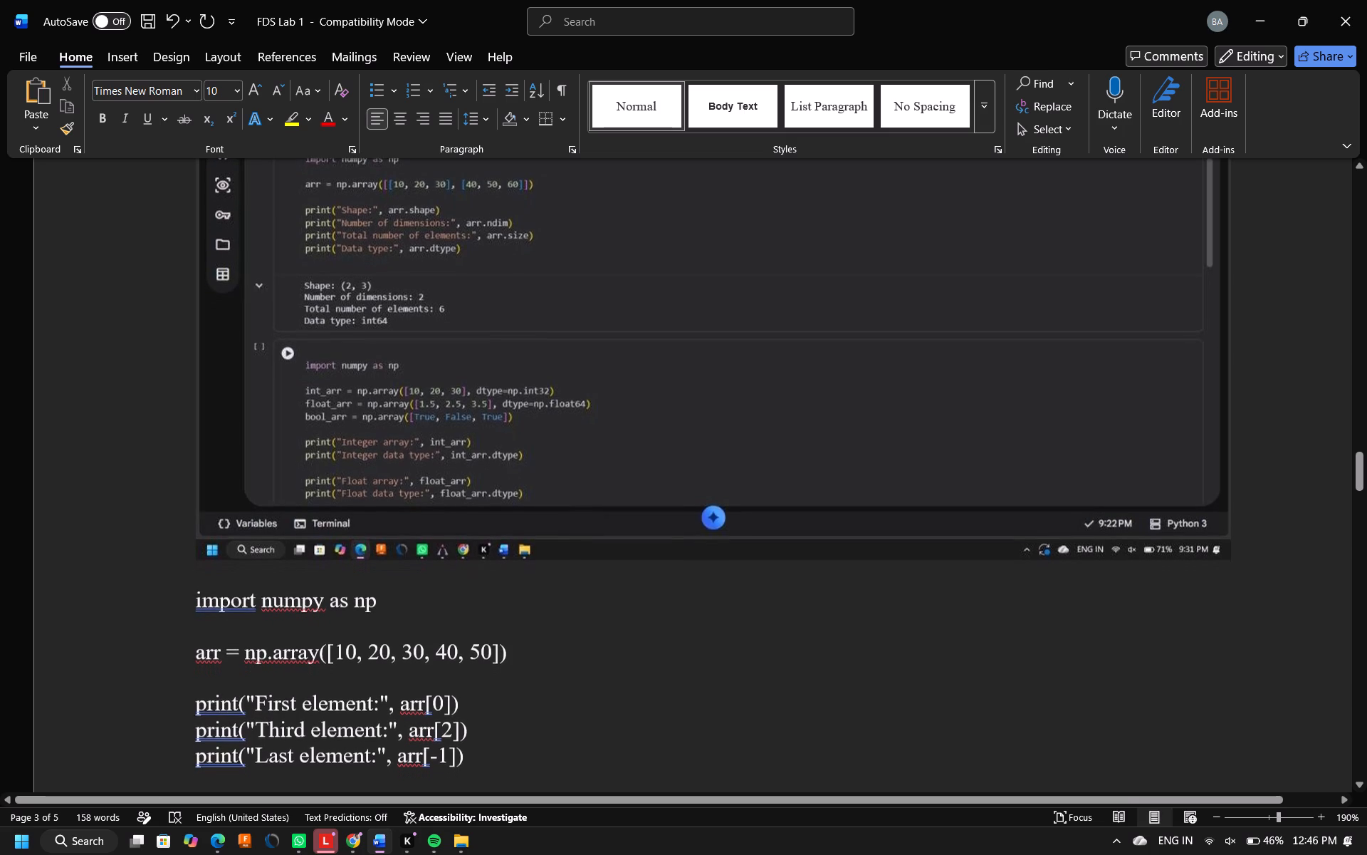
scroll(368, 714, up, 2)
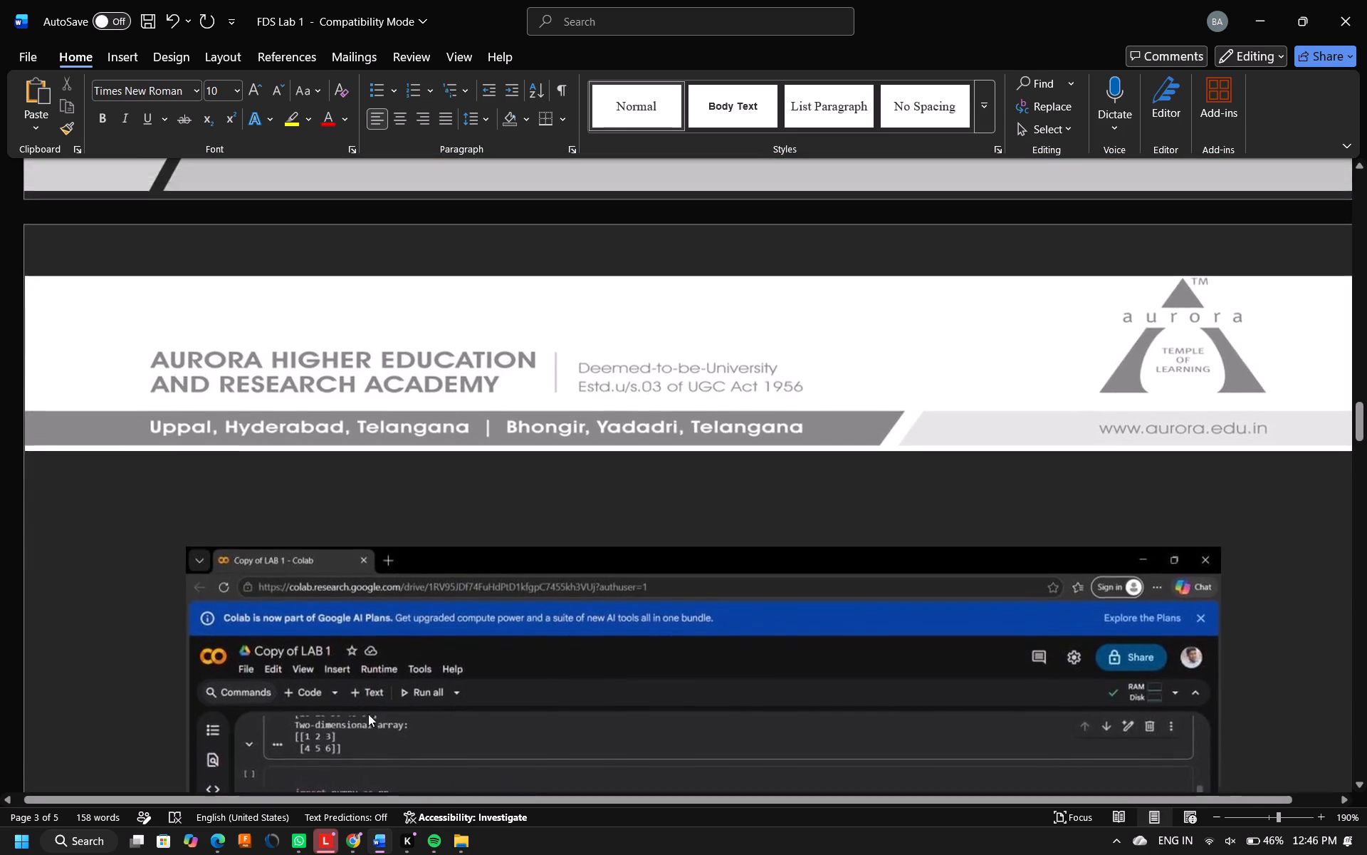
scroll(368, 714, up, 2)
scroll(368, 714, down, 2)
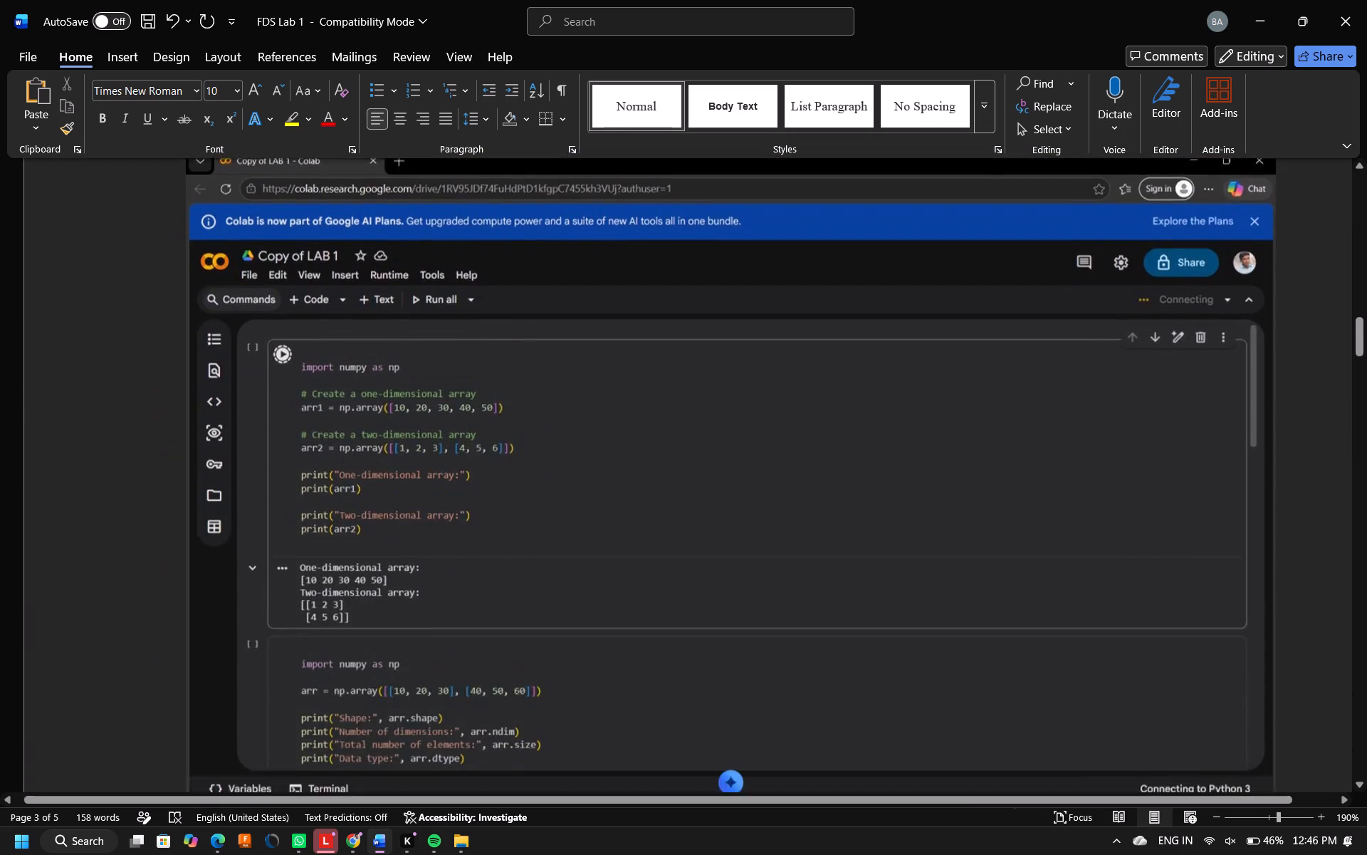
scroll(368, 714, down, 2)
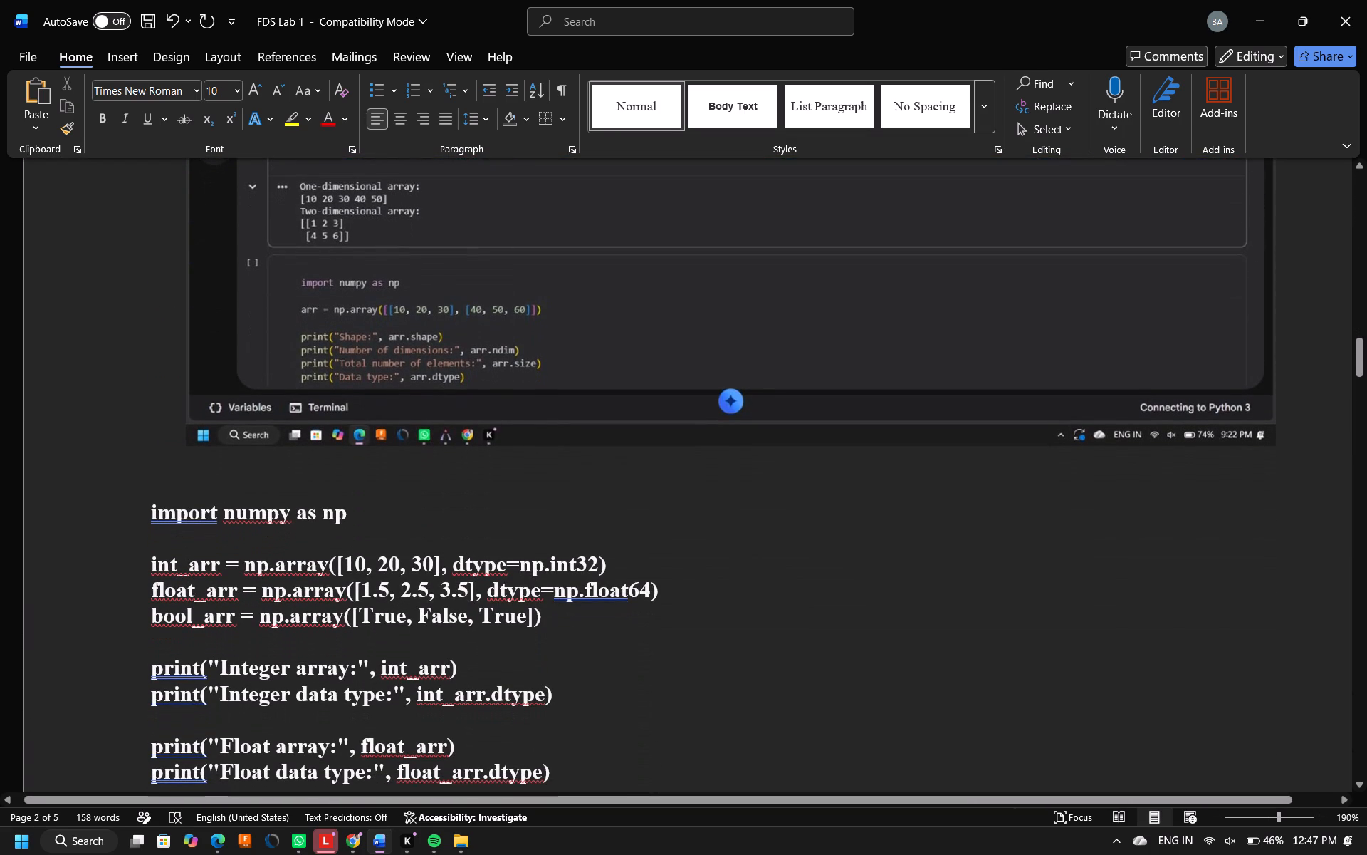
scroll(368, 714, up, 2)
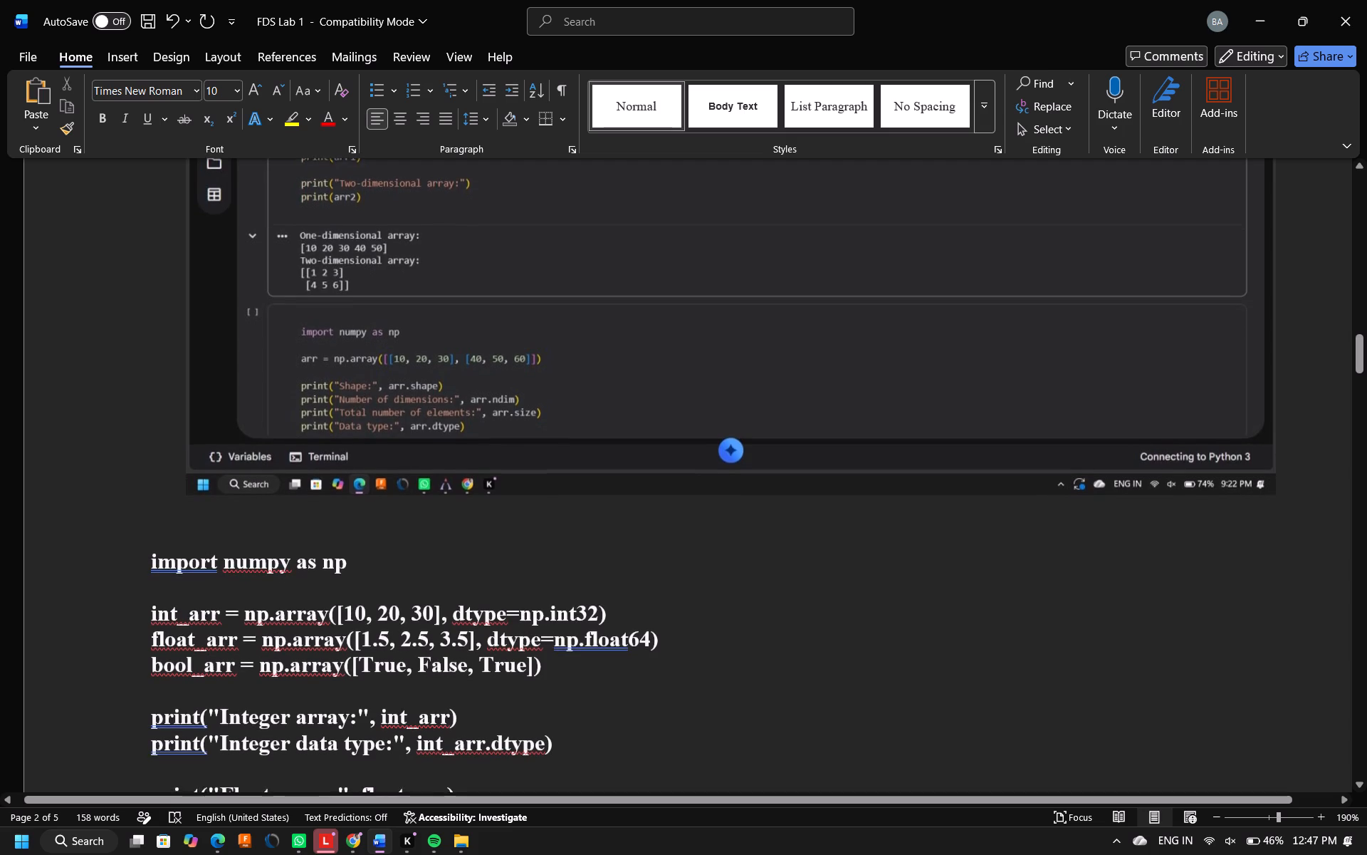
scroll(368, 714, up, 1)
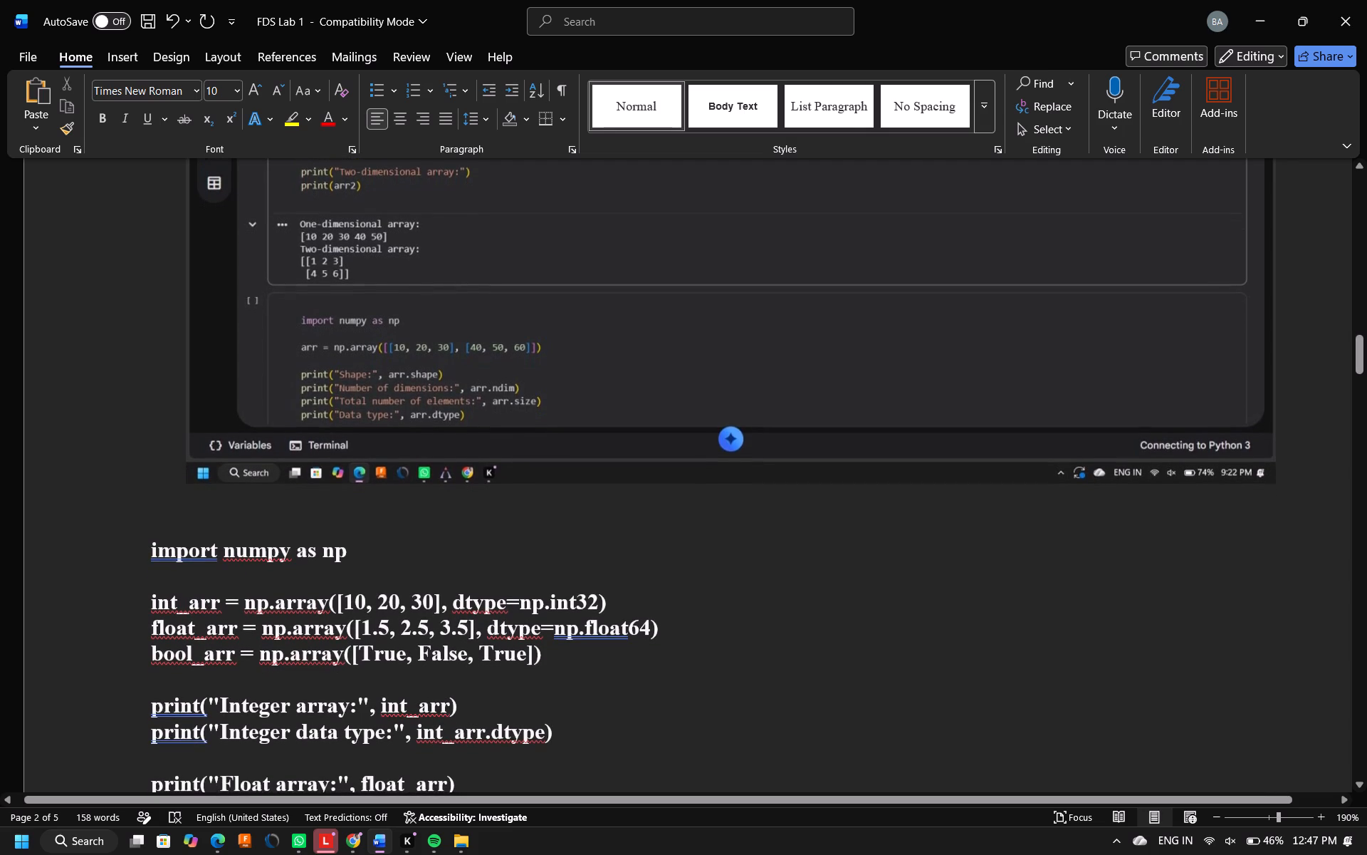
scroll(368, 714, up, 1)
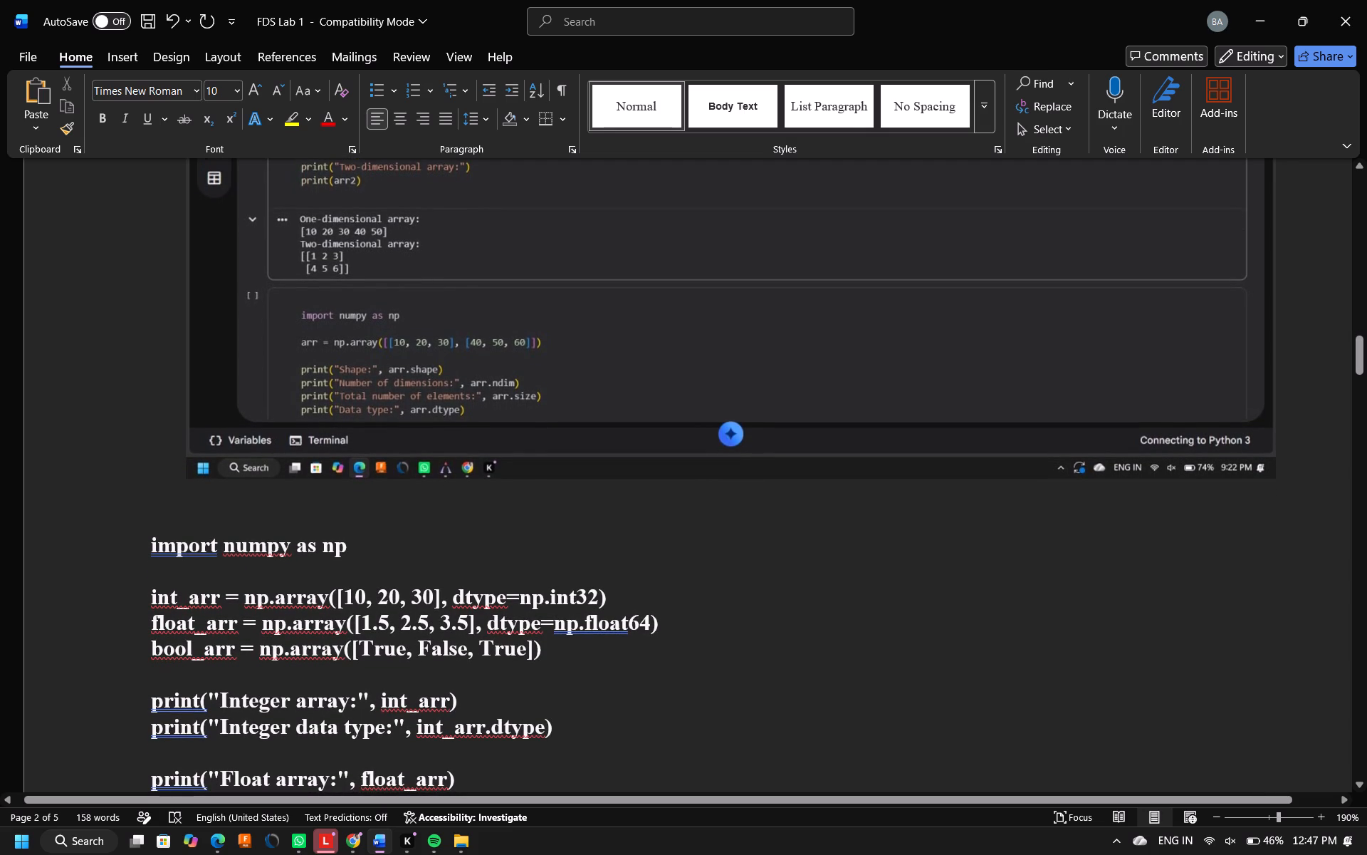
scroll(368, 714, up, 1)
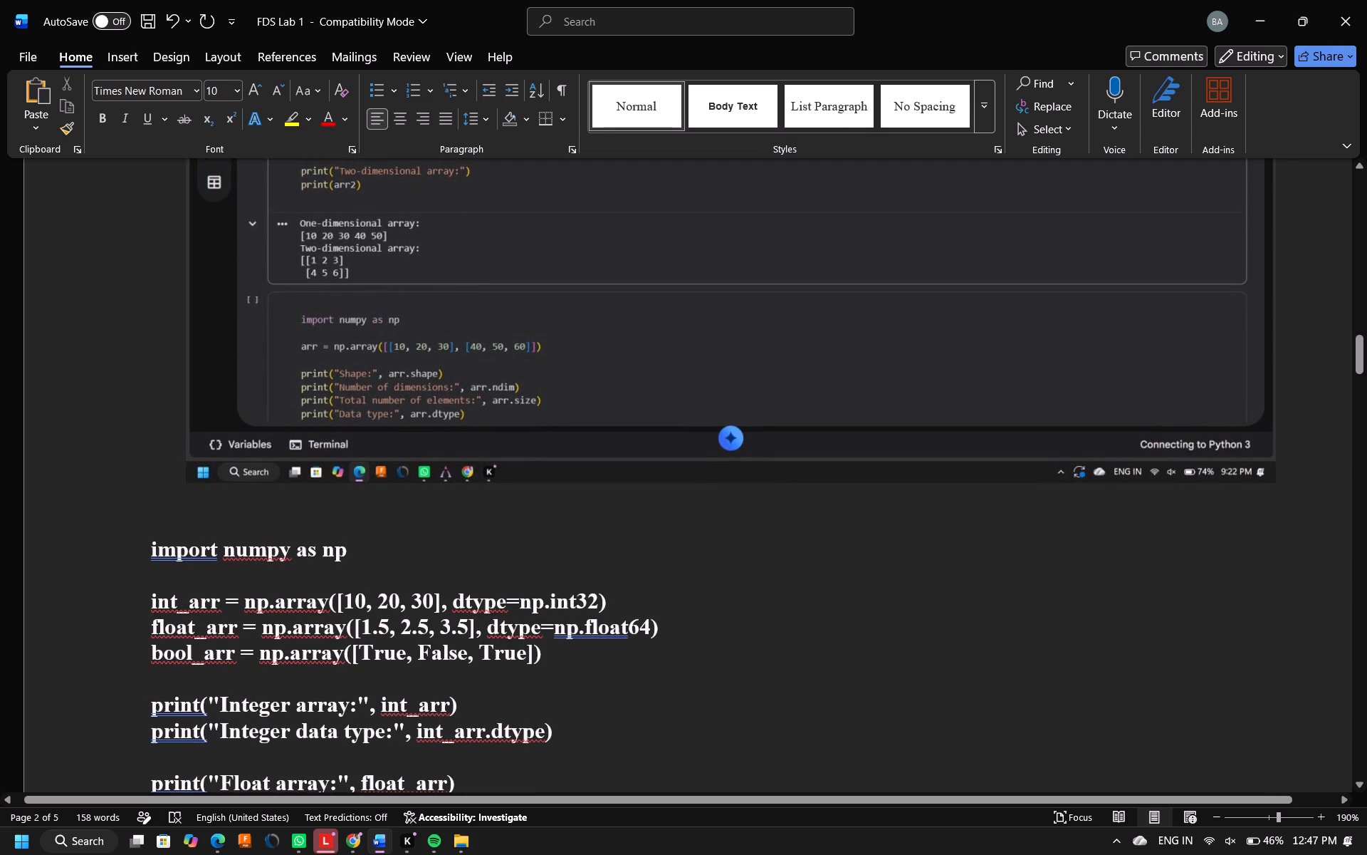
scroll(368, 714, up, 1)
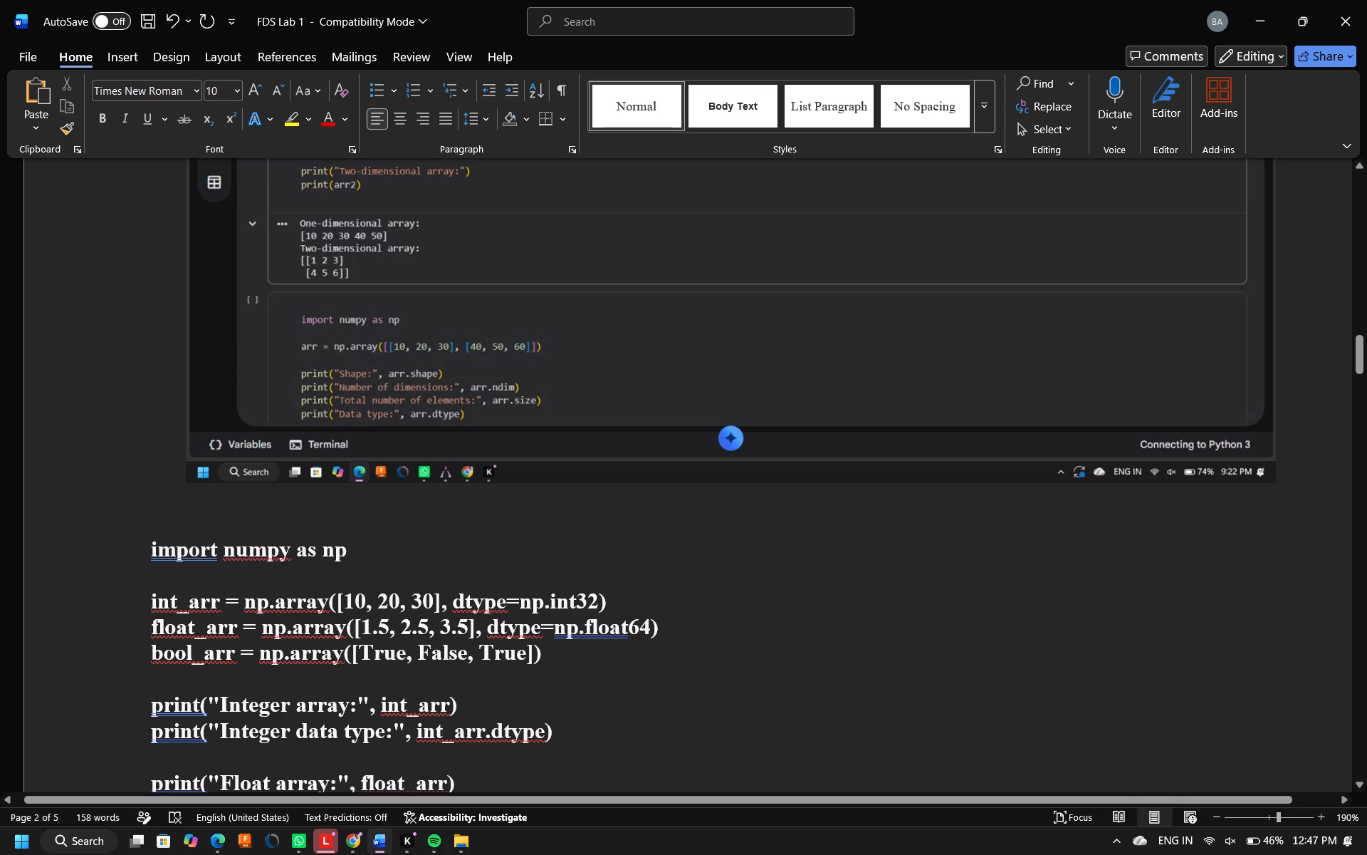
Examine the array-creation, array-attribute and data-type code blocks on pages 1 and 2 against the Colab screenshots on pages 2 and 3.
scroll(368, 714, up, 2)
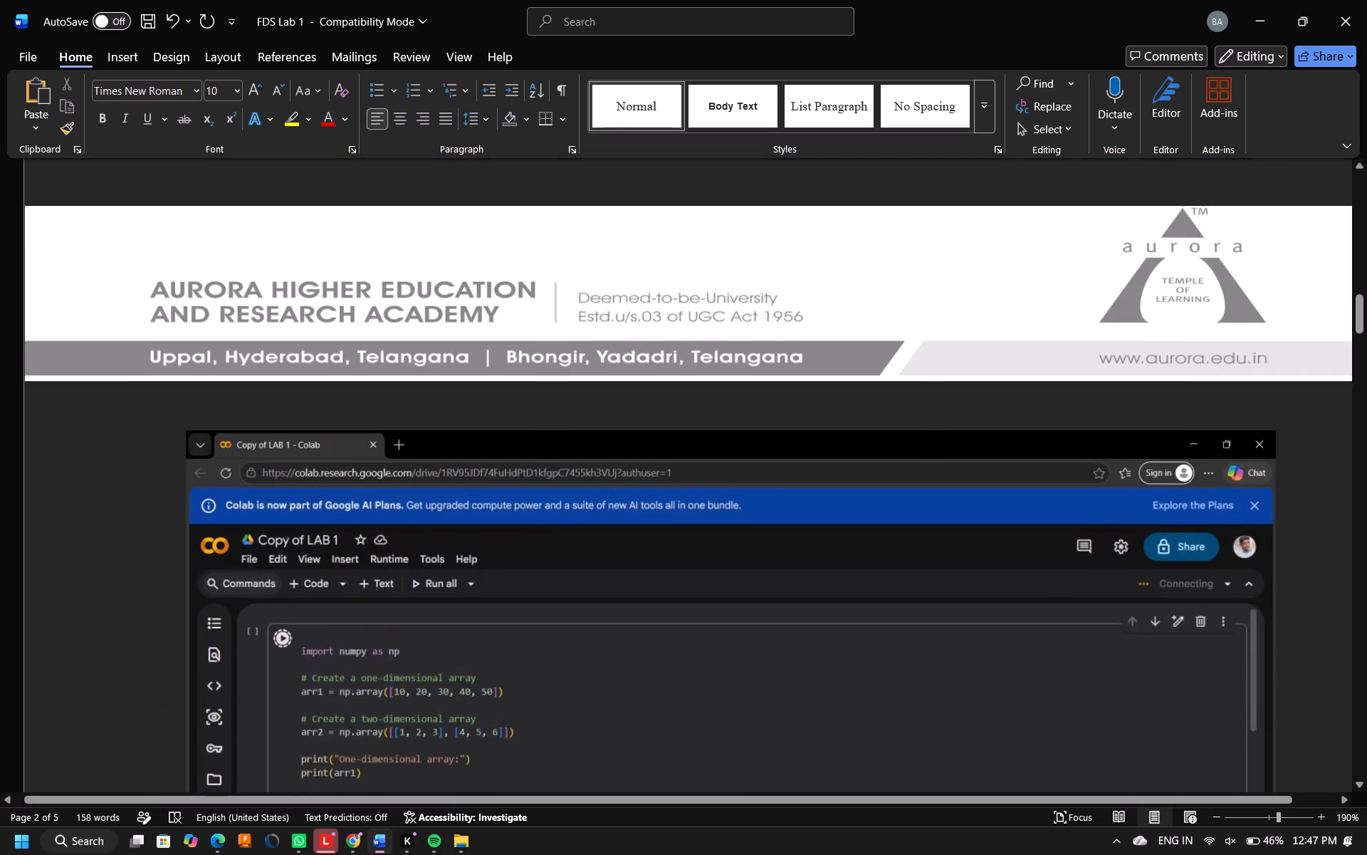
scroll(368, 714, up, 3)
scroll(368, 714, down, 2)
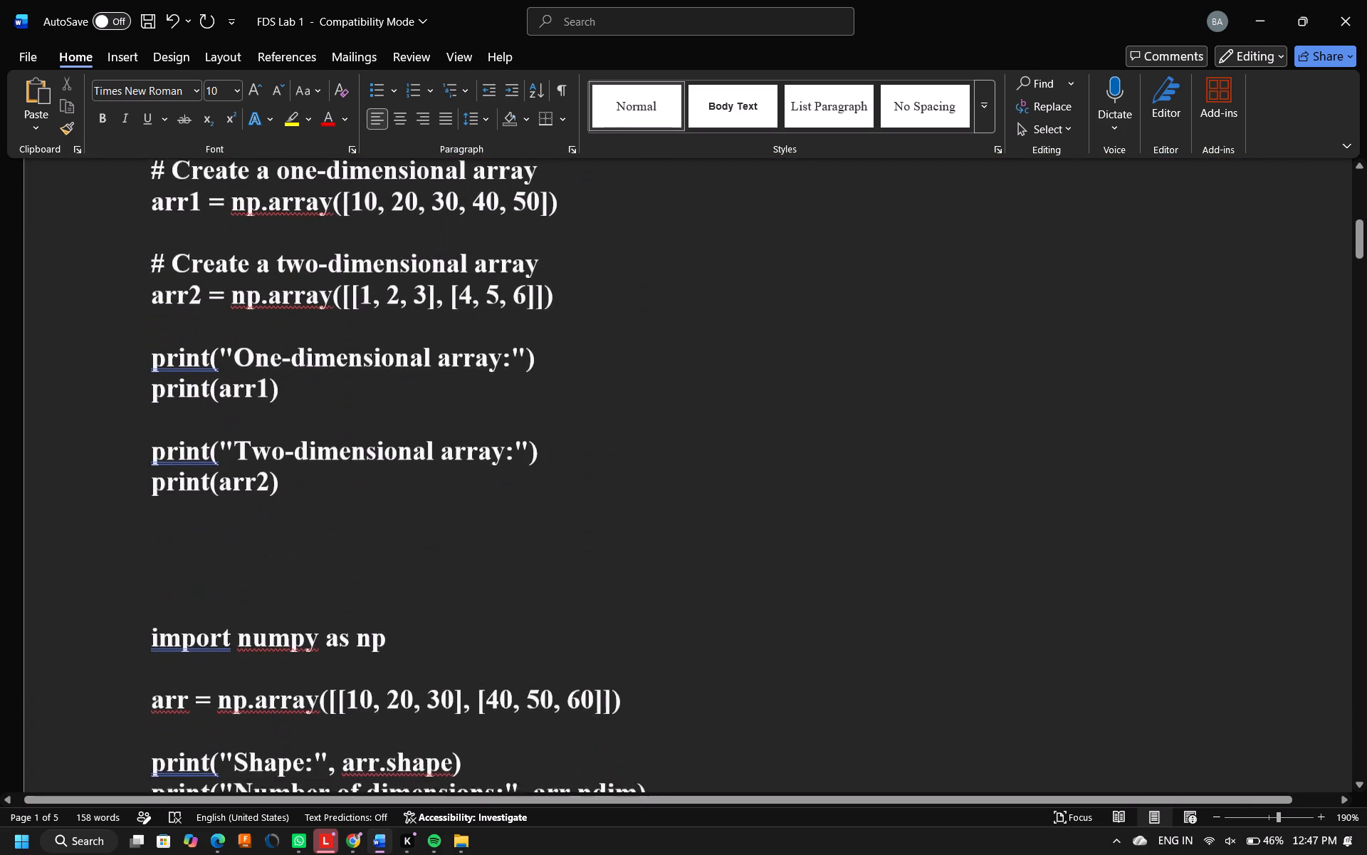
scroll(368, 714, down, 5)
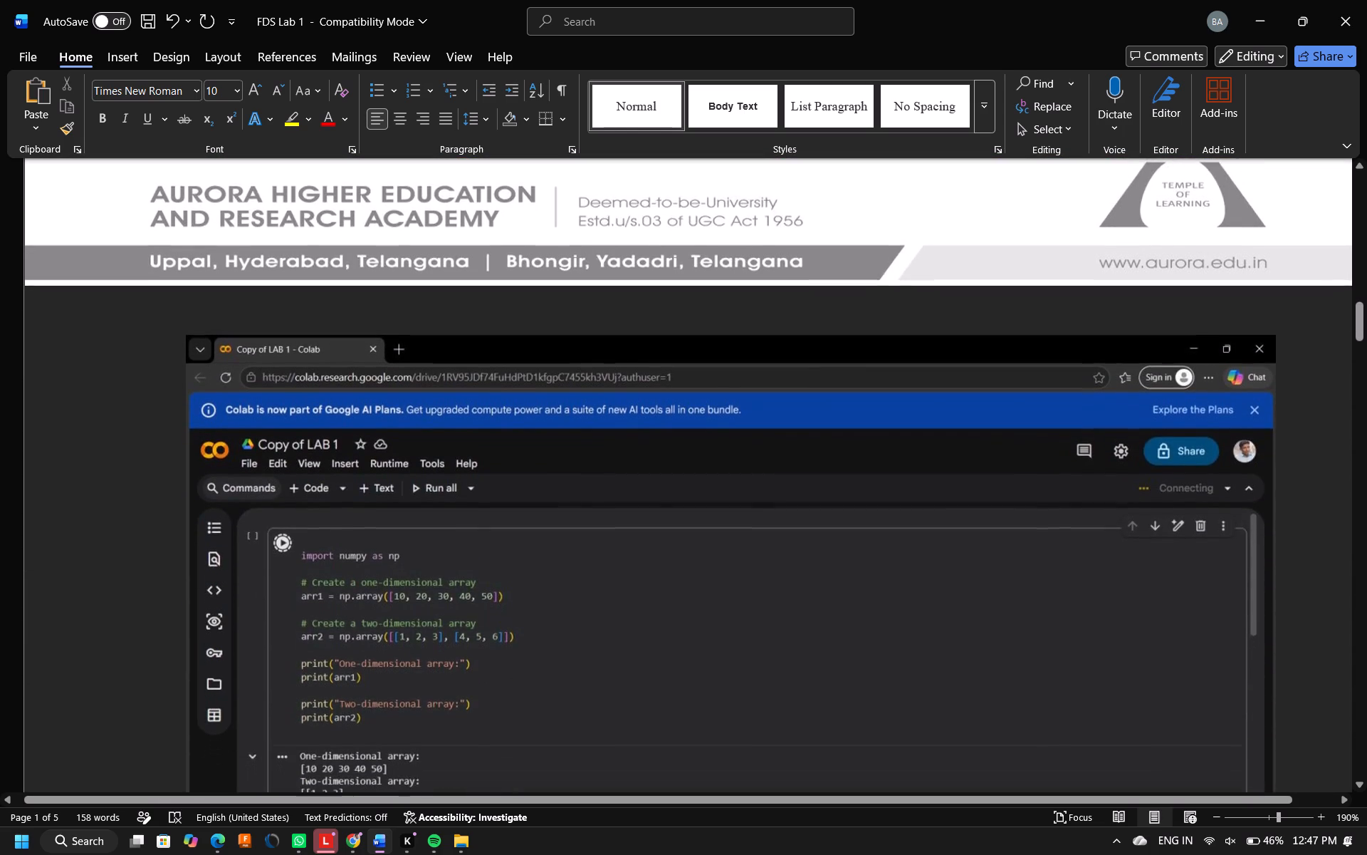
scroll(368, 714, down, 1)
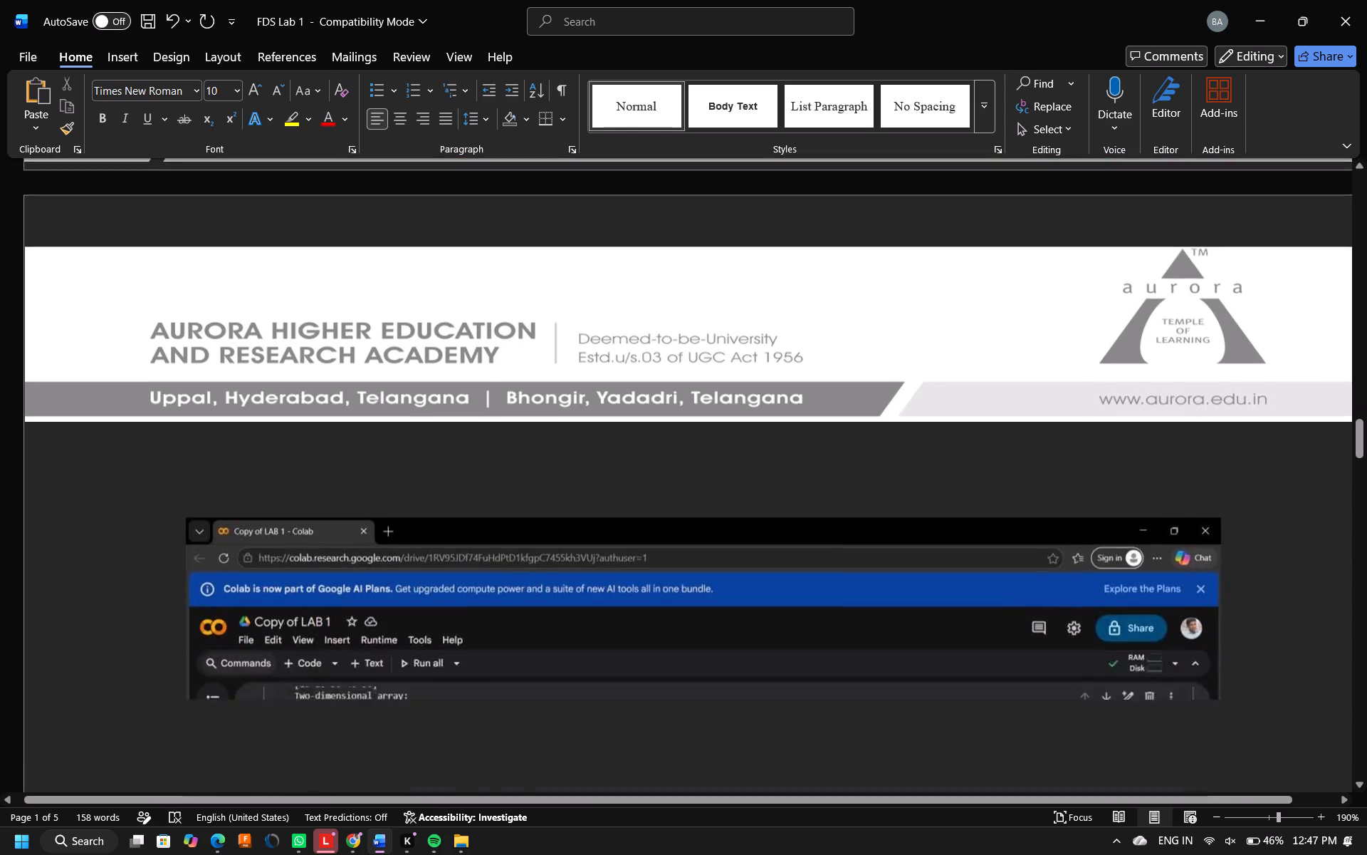
scroll(368, 714, down, 1)
scroll(368, 714, right, 1)
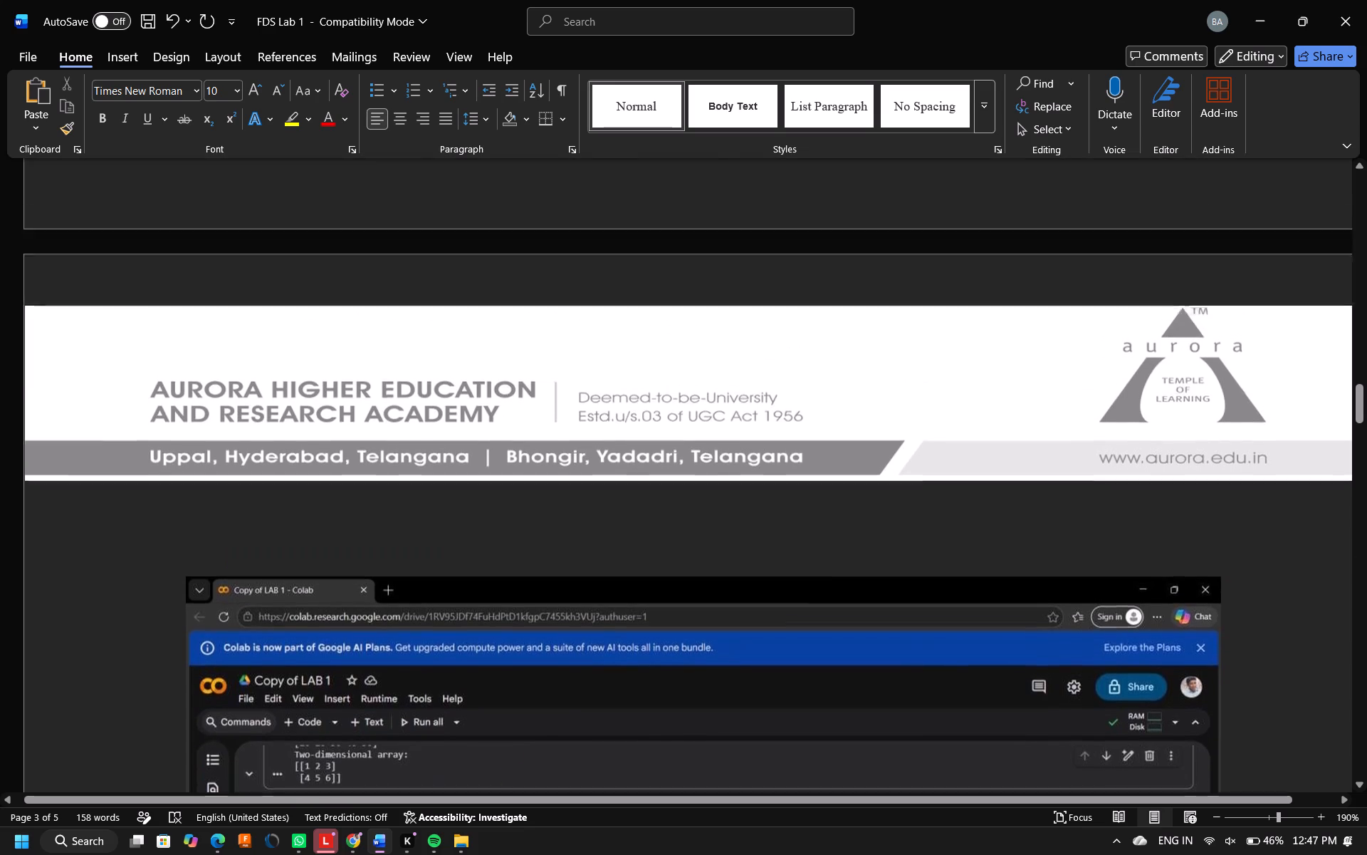
scroll(368, 714, right, 2)
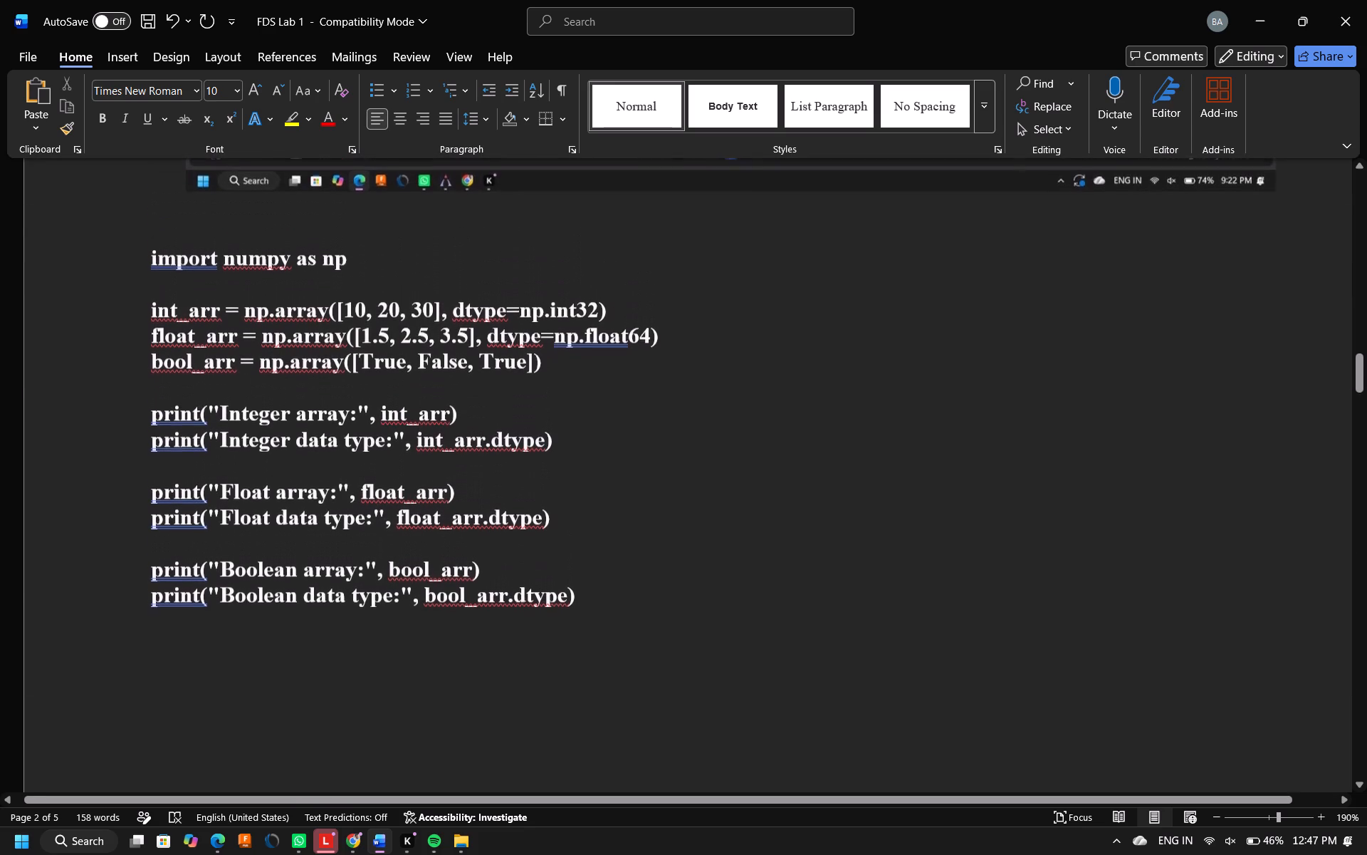
scroll(368, 714, right, 1)
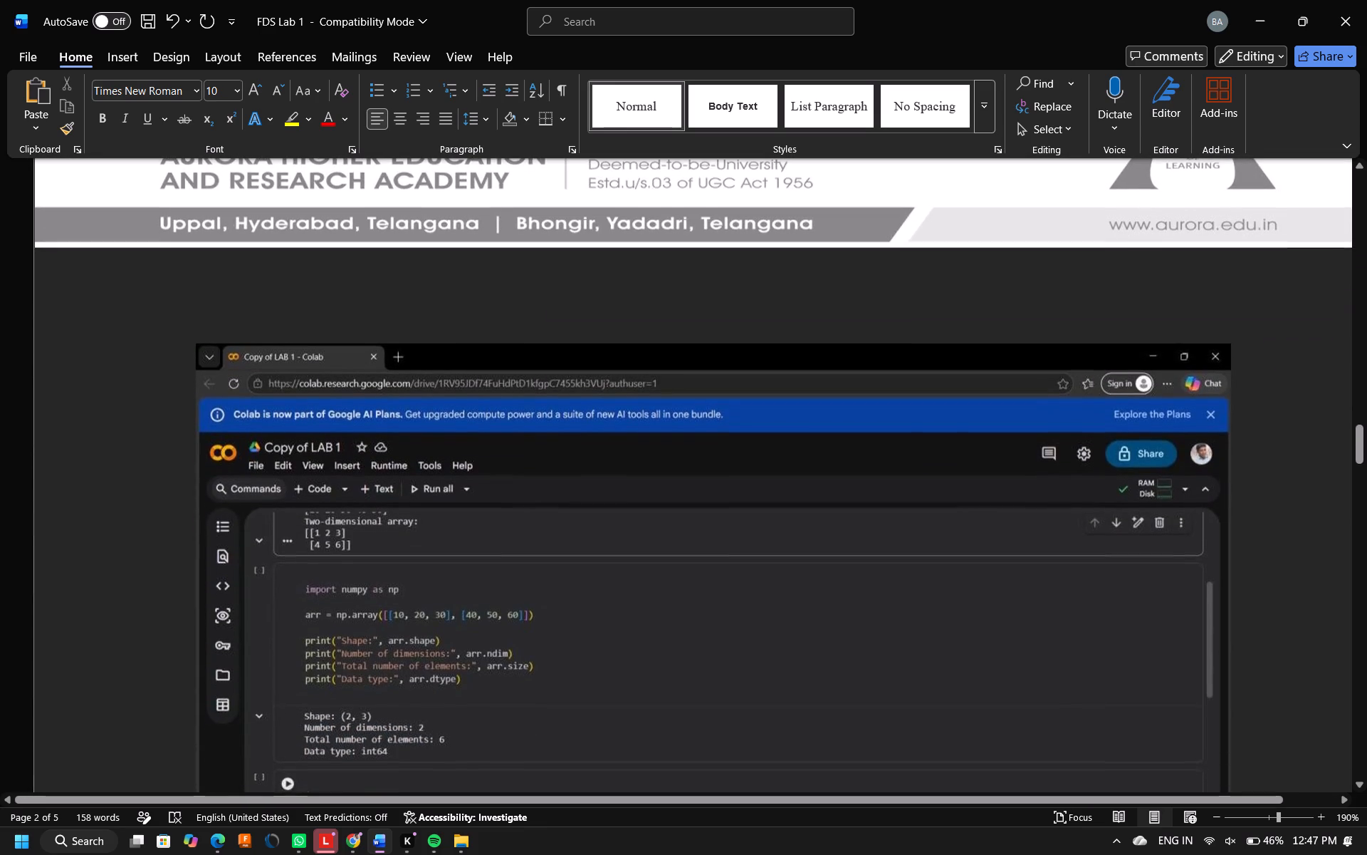
scroll(368, 714, right, 2)
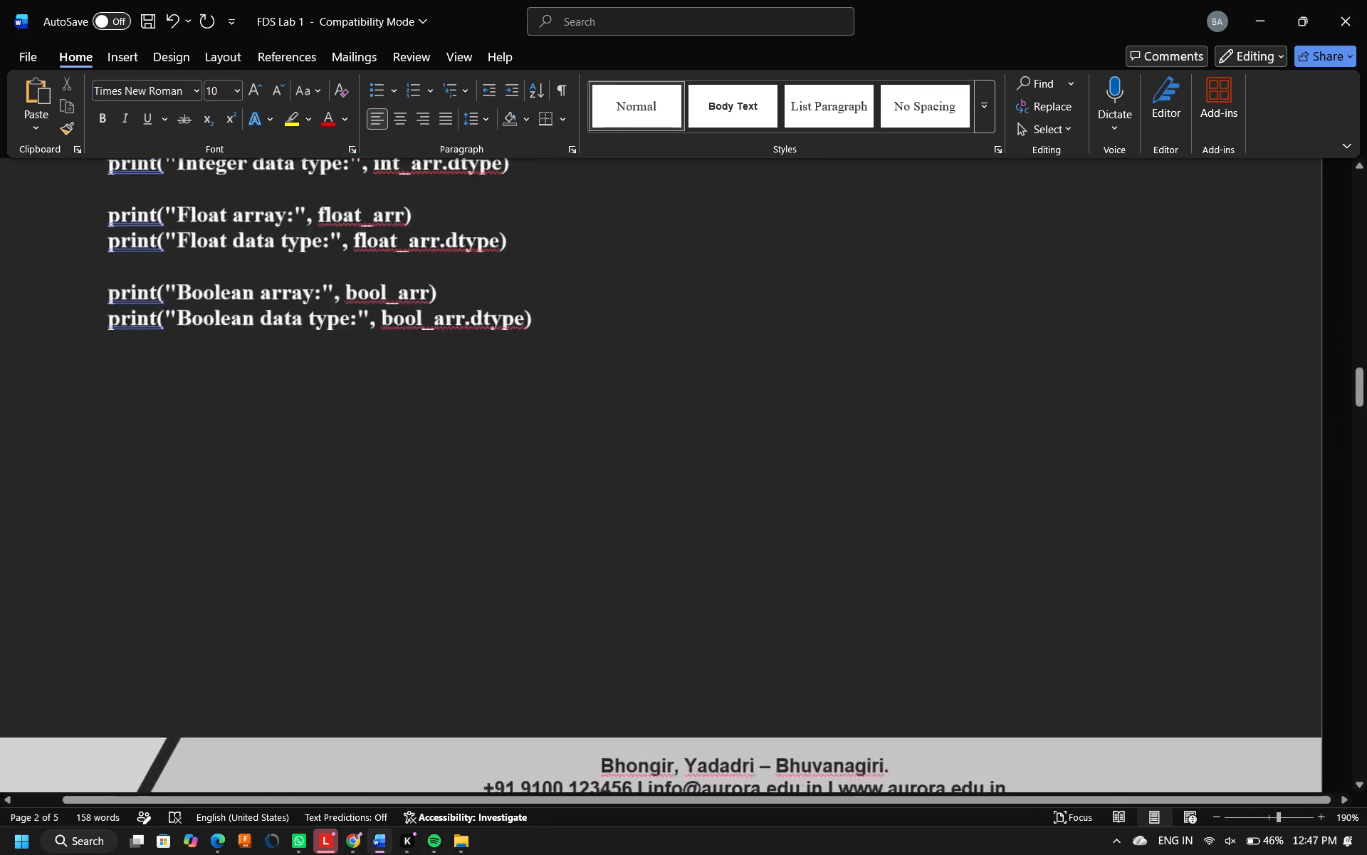
scroll(368, 714, right, 2)
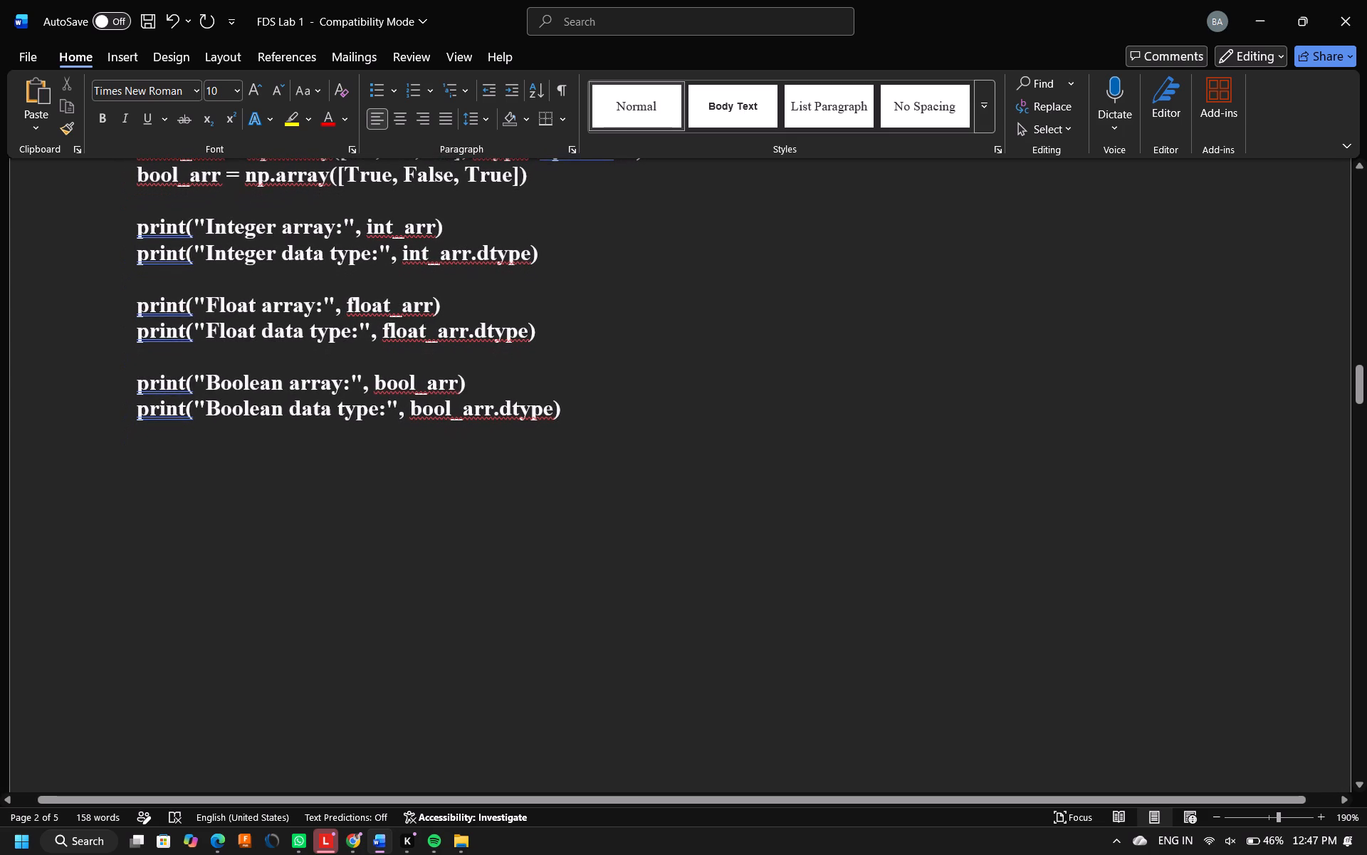
scroll(368, 714, right, 1)
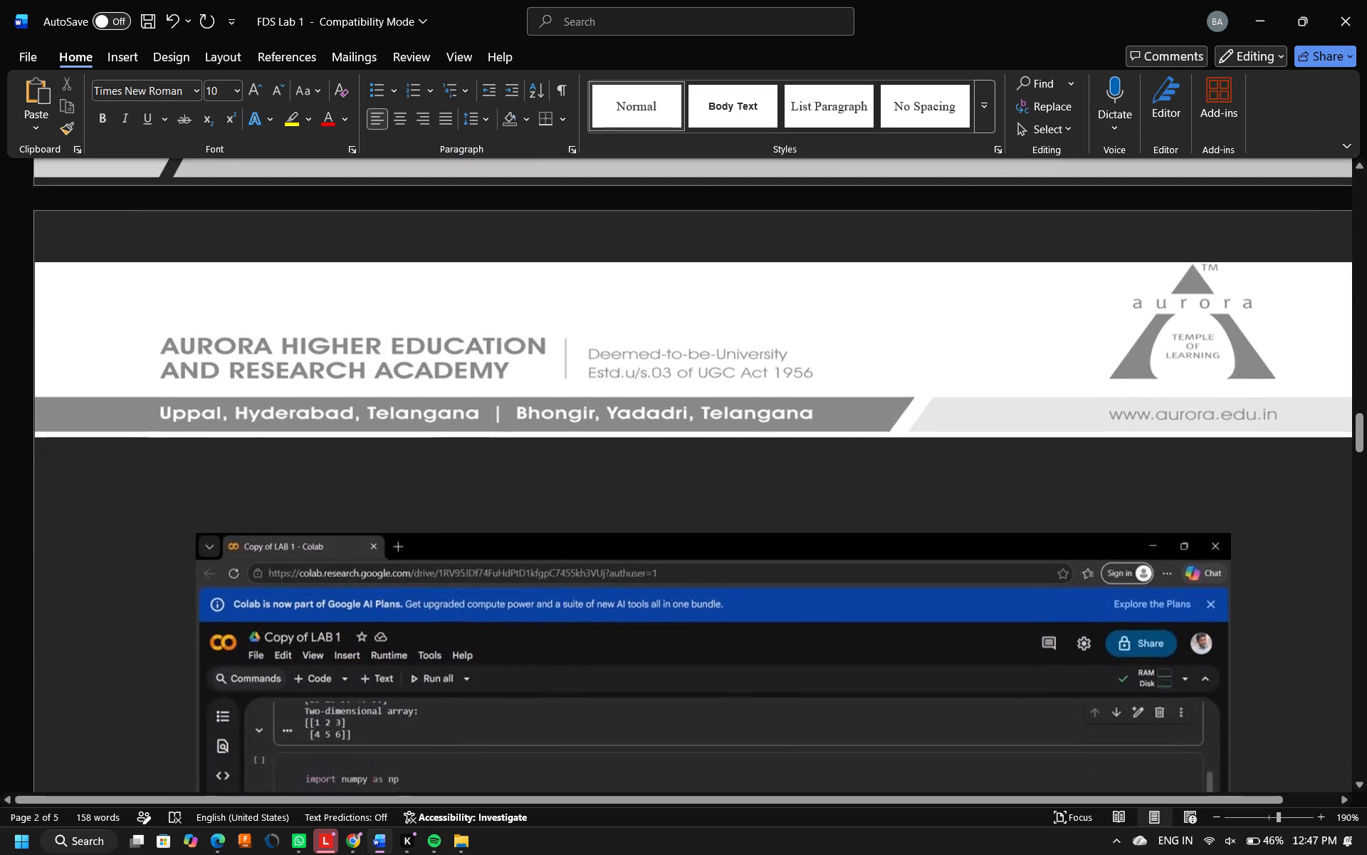
scroll(368, 714, right, 2)
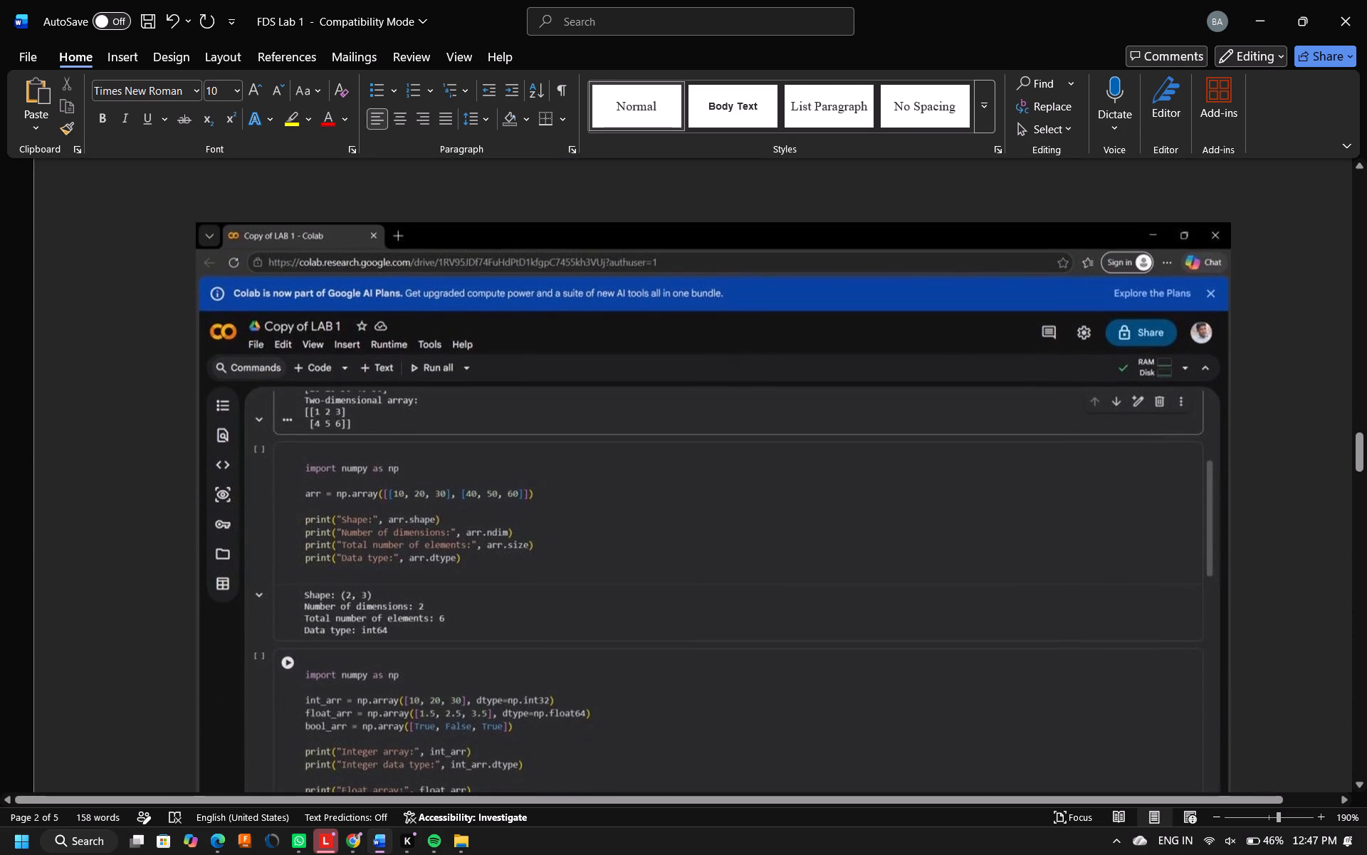
Examine the fourth cell's code below the page 3 screenshot and compare it with the Colab screenshot on page 4.
scroll(368, 714, down, 1)
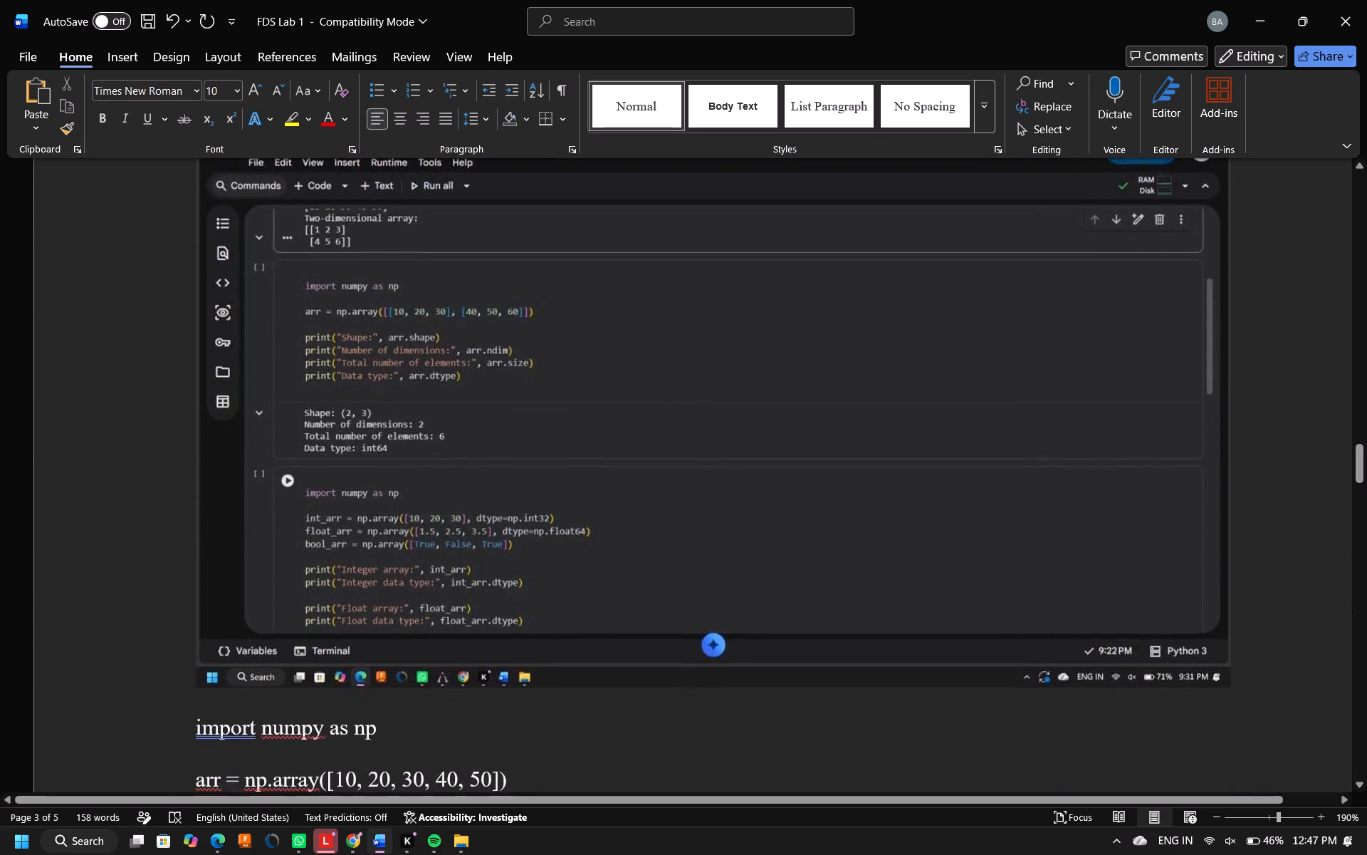
scroll(368, 714, down, 2)
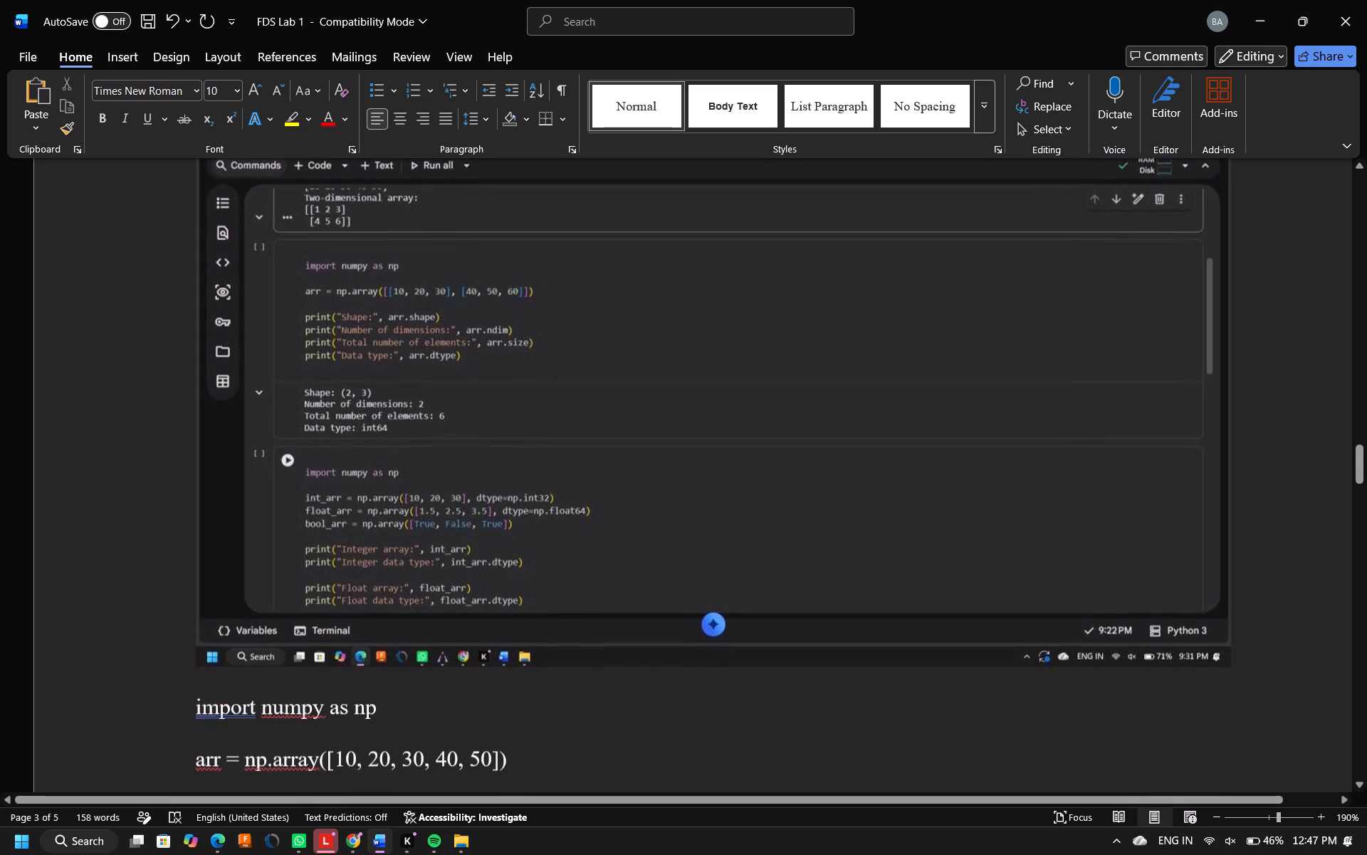
scroll(368, 714, down, 2)
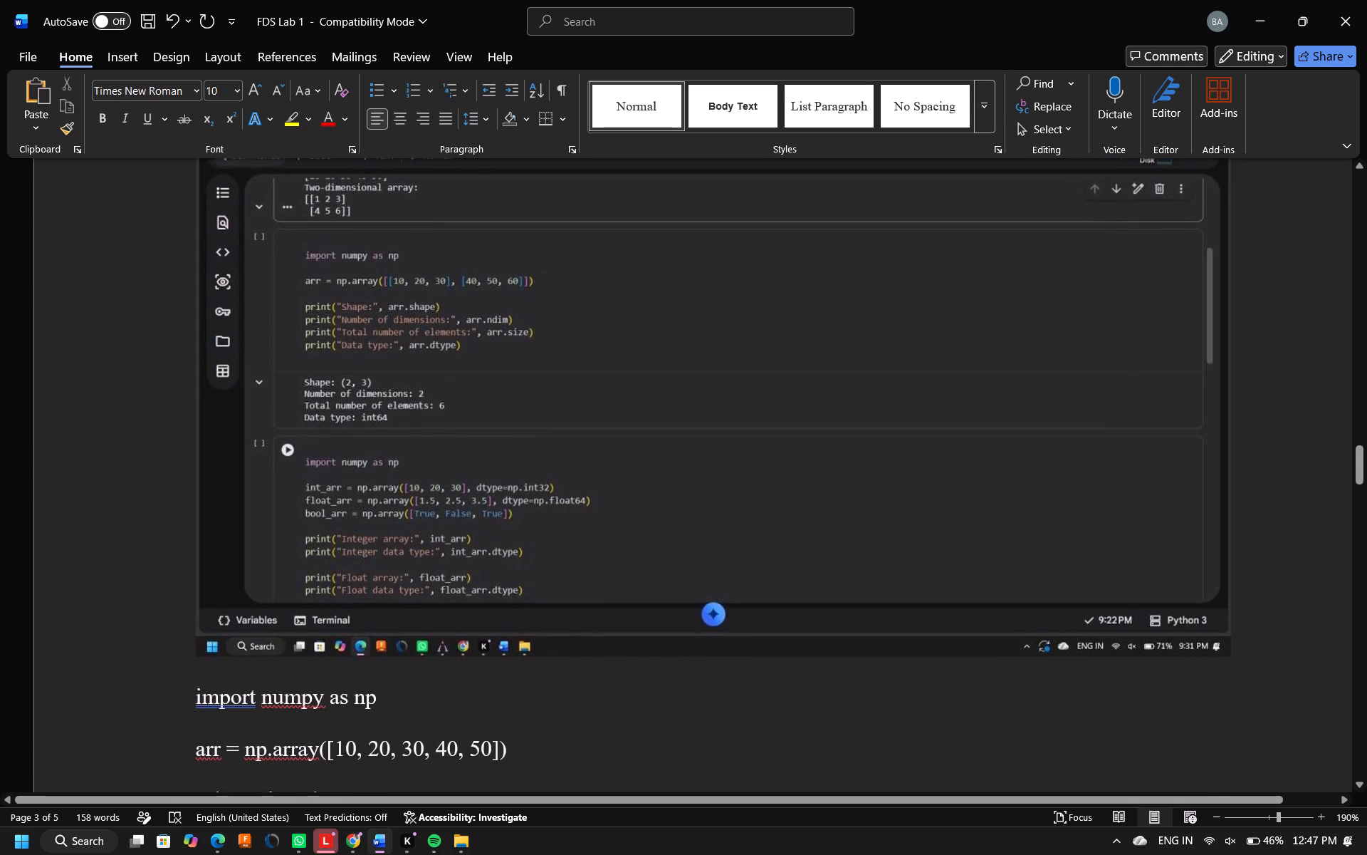
scroll(368, 714, down, 2)
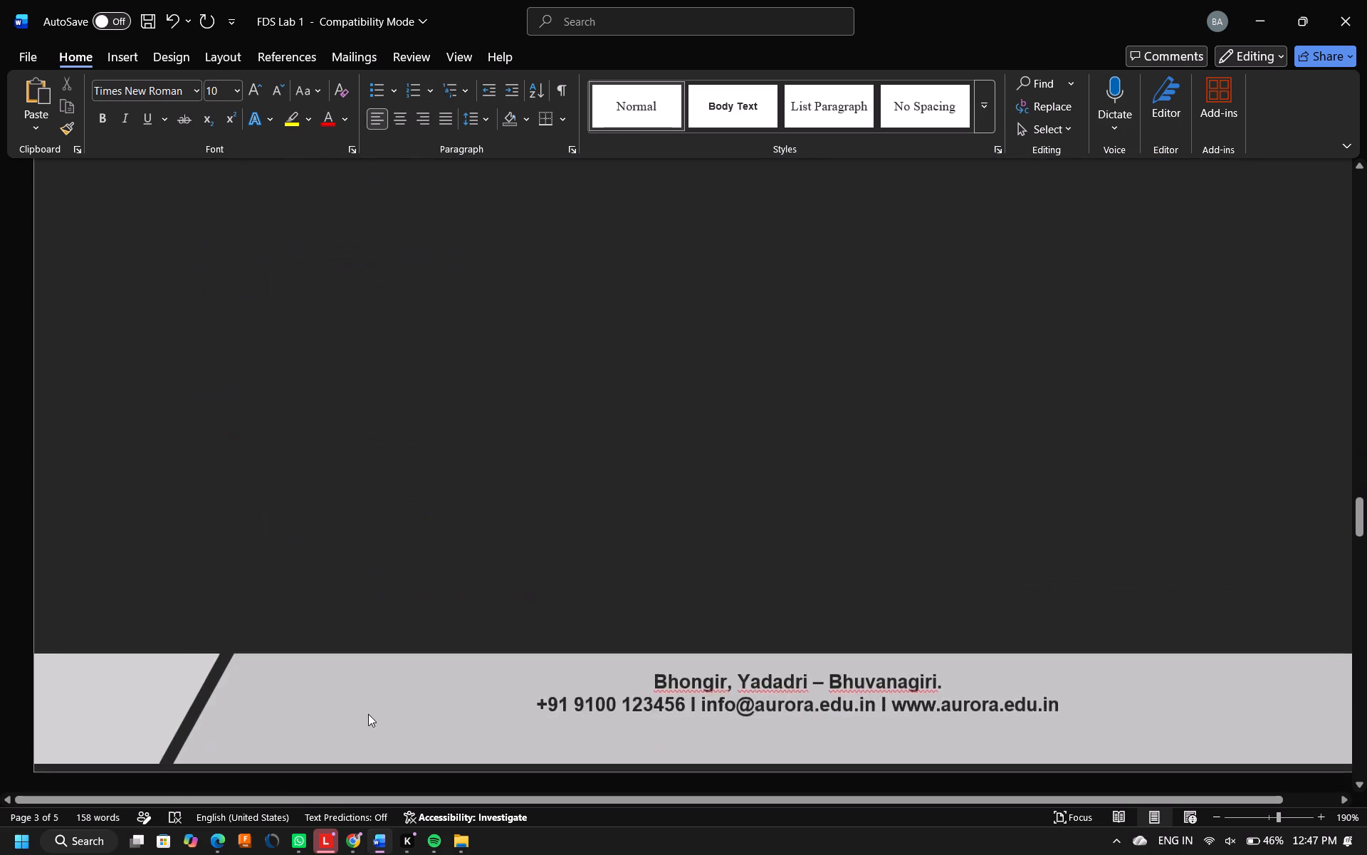
scroll(368, 714, down, 1)
scroll(368, 714, up, 4)
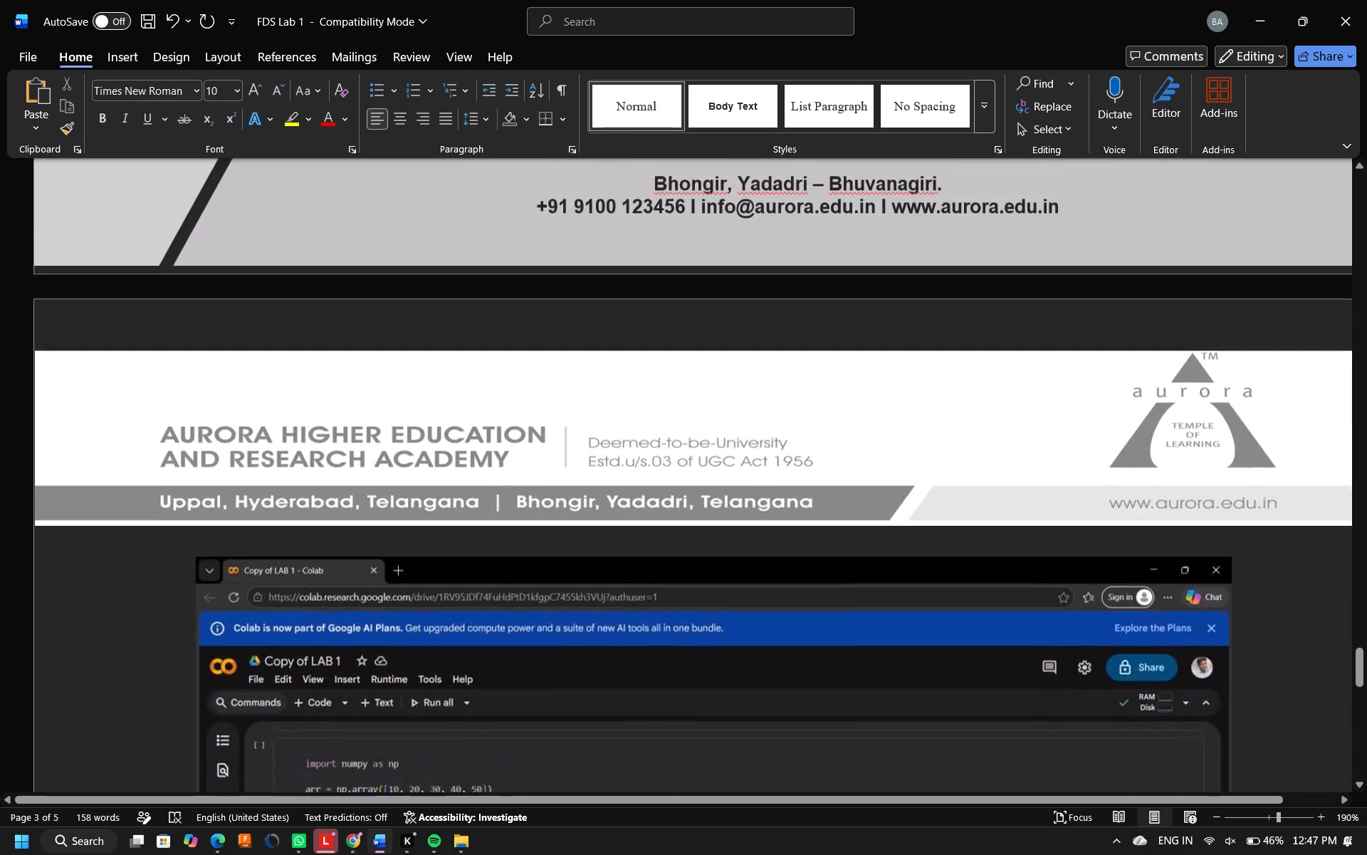
scroll(368, 714, up, 7)
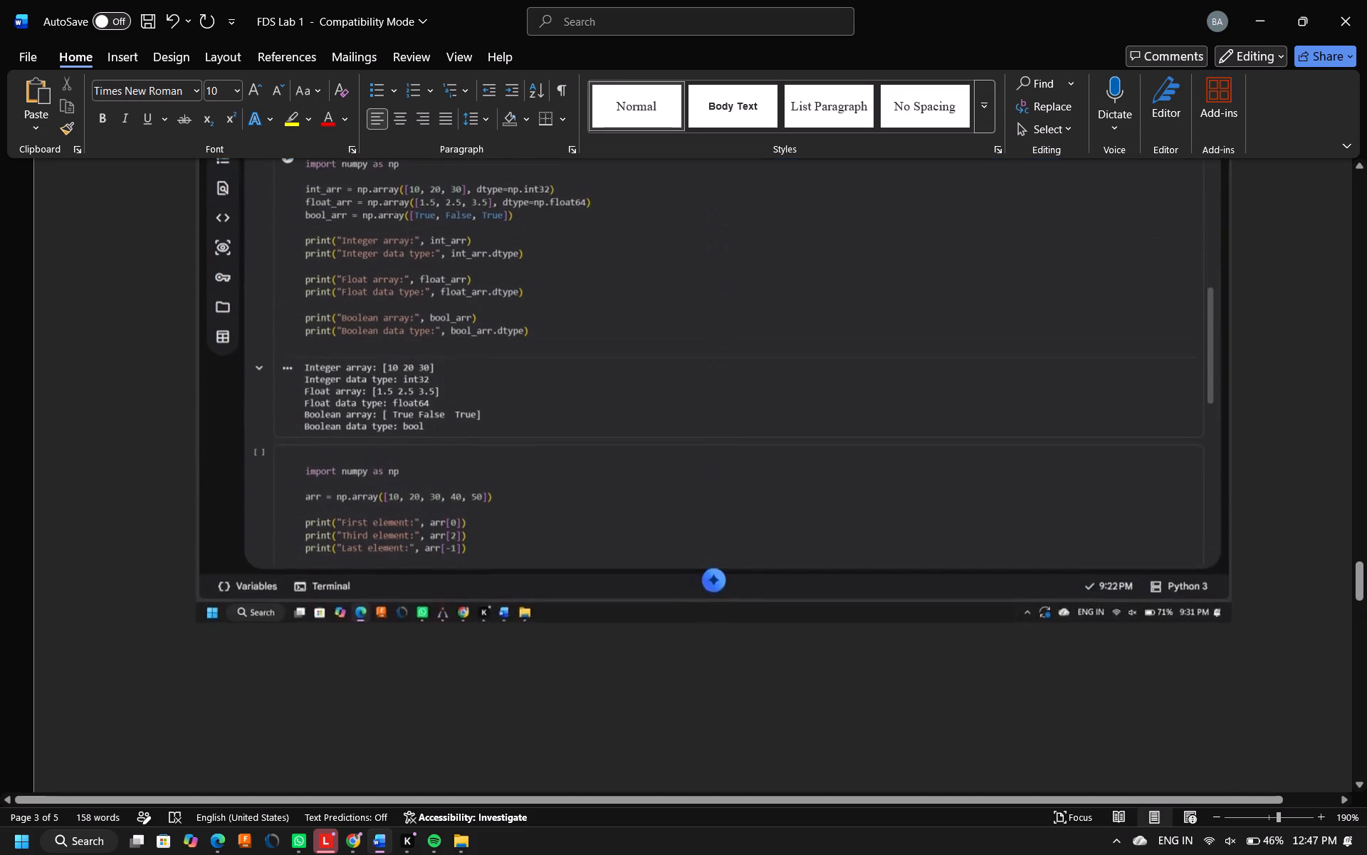
scroll(368, 714, up, 2)
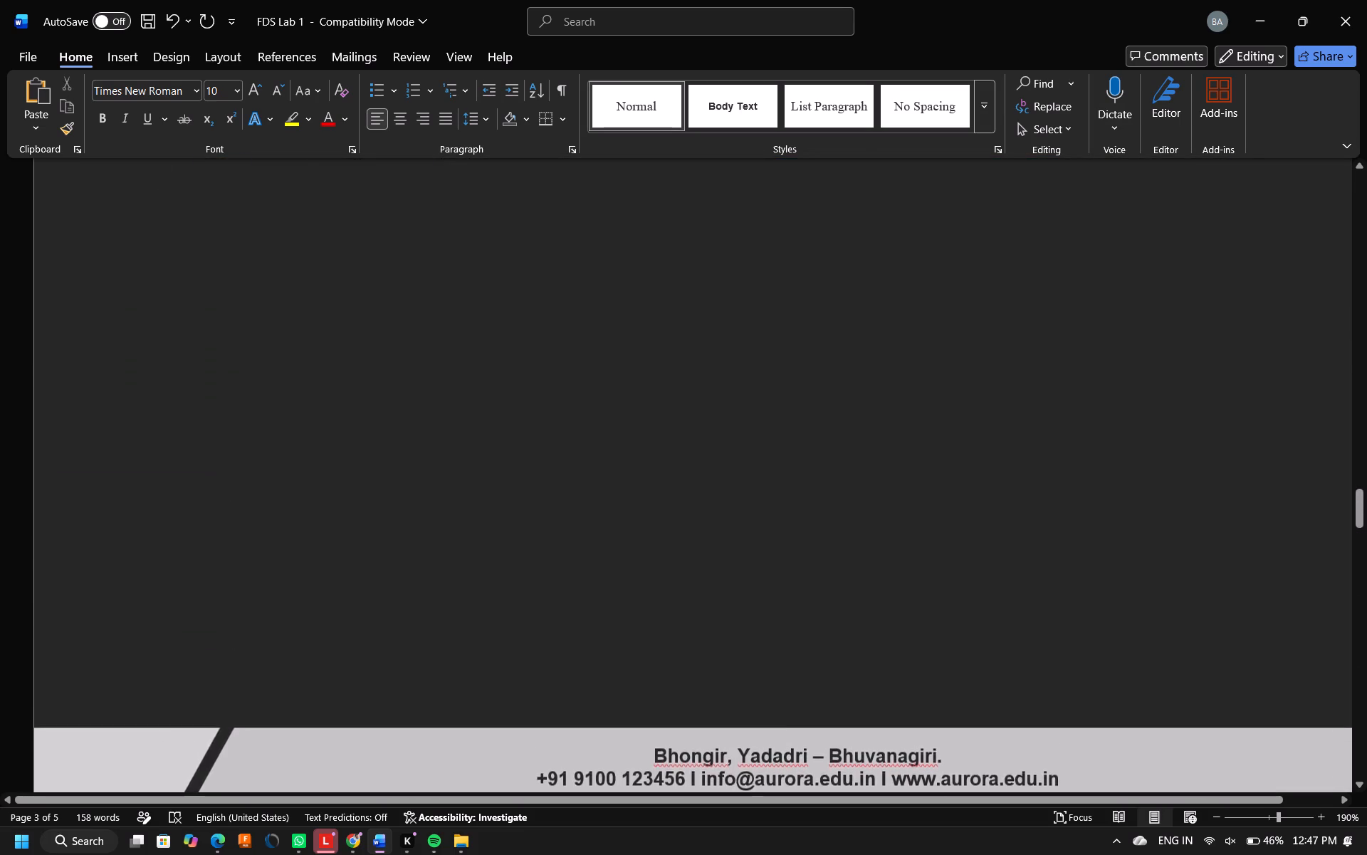
scroll(368, 714, up, 1)
scroll(368, 714, down, 2)
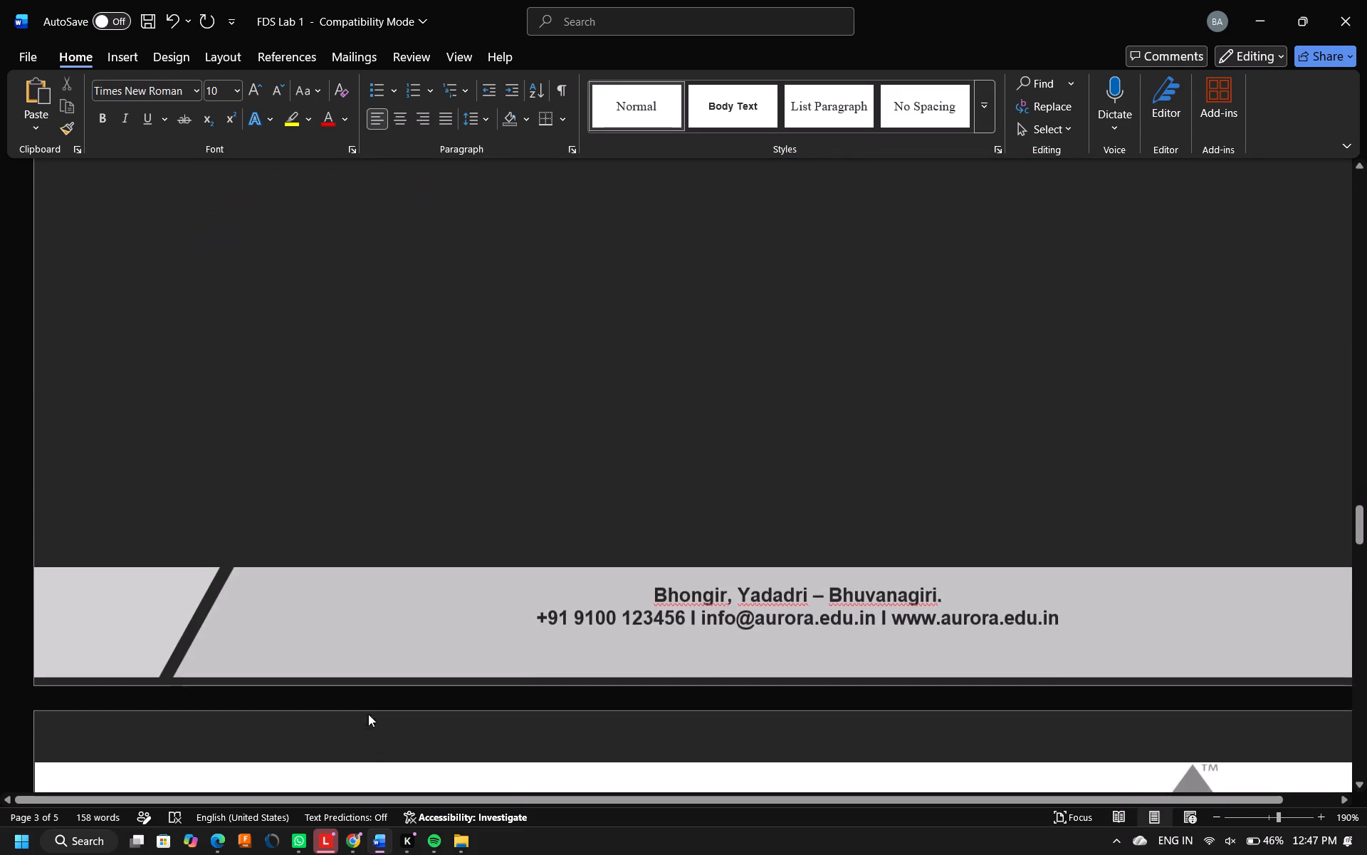
scroll(368, 714, down, 2)
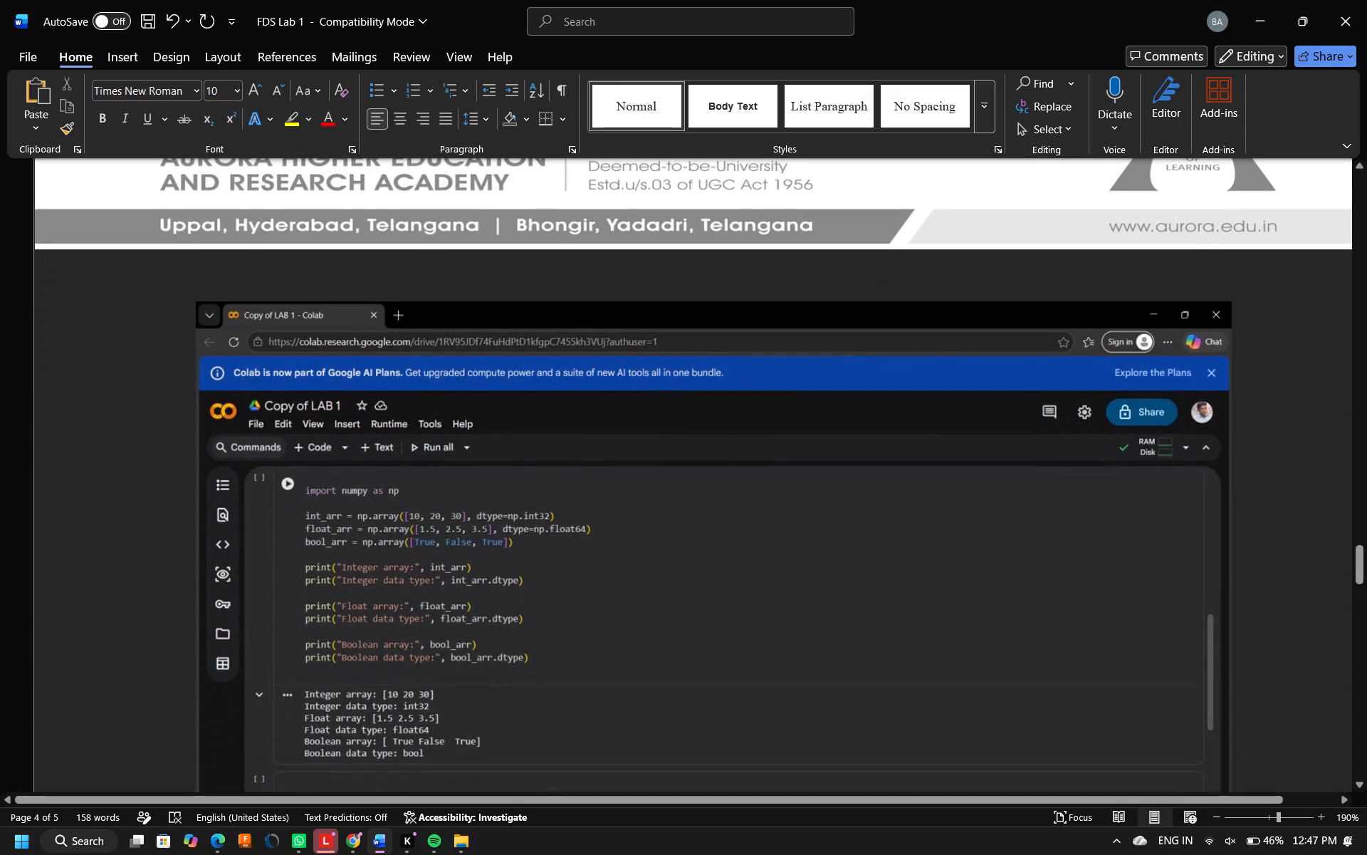
scroll(368, 714, down, 2)
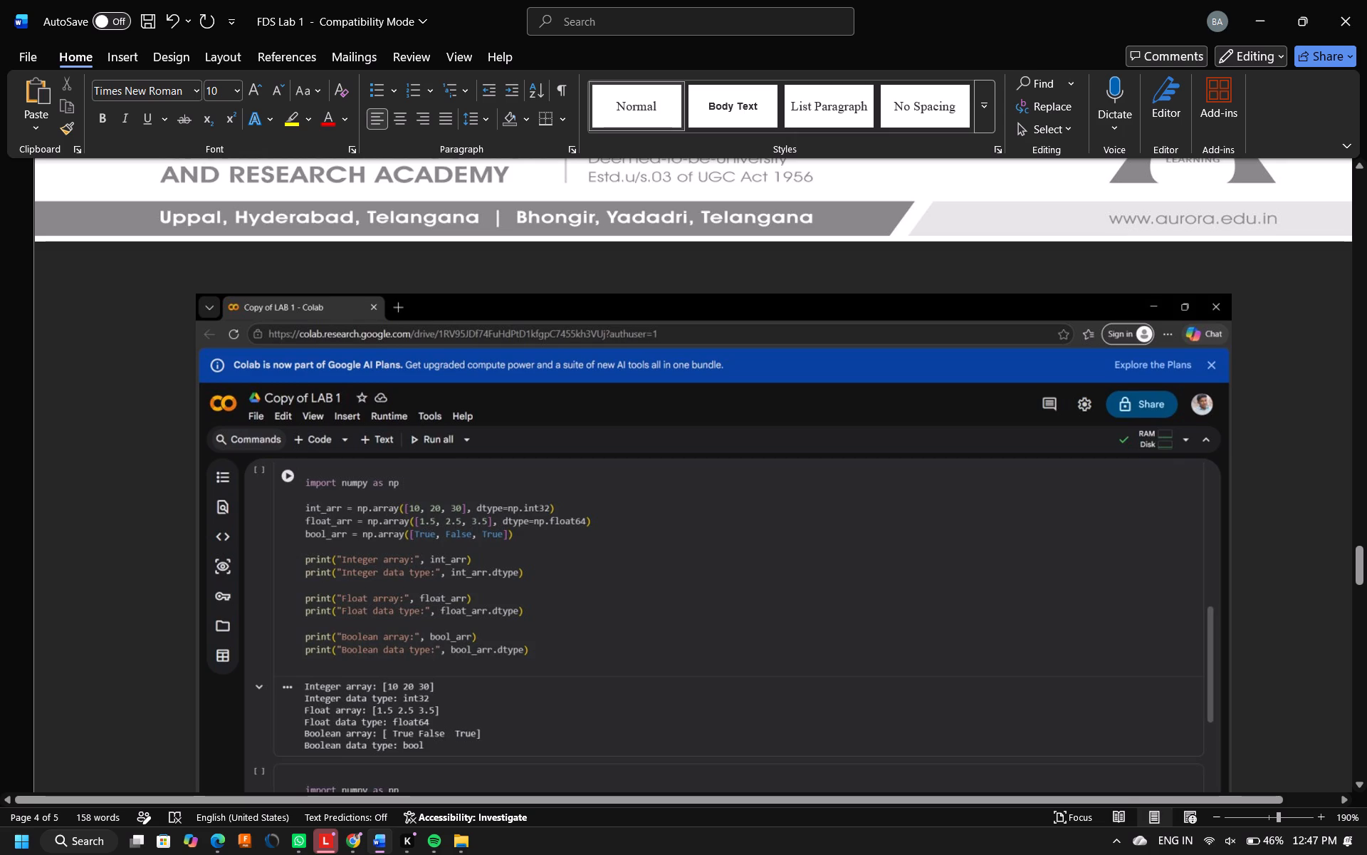
scroll(368, 714, down, 1)
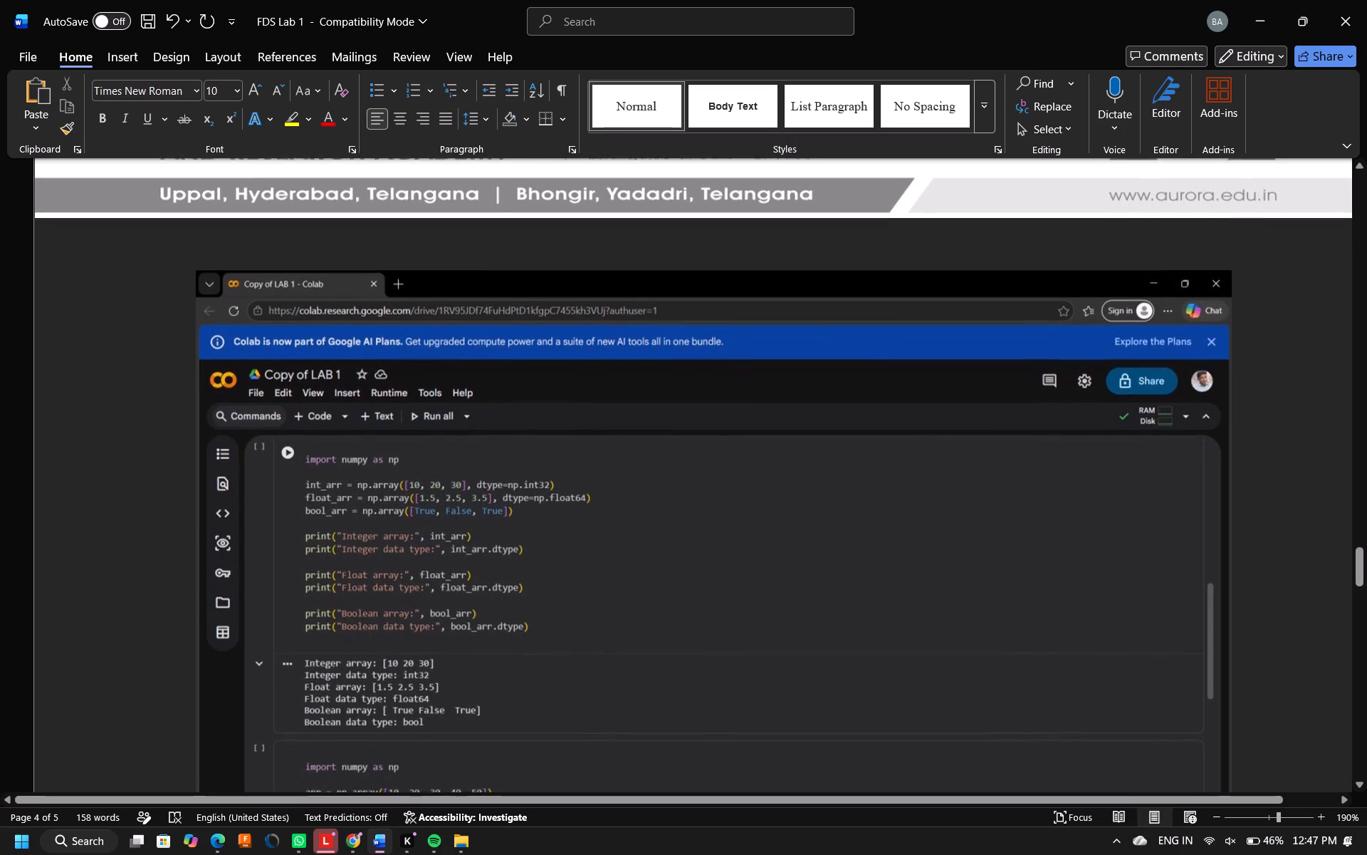
scroll(368, 714, down, 1)
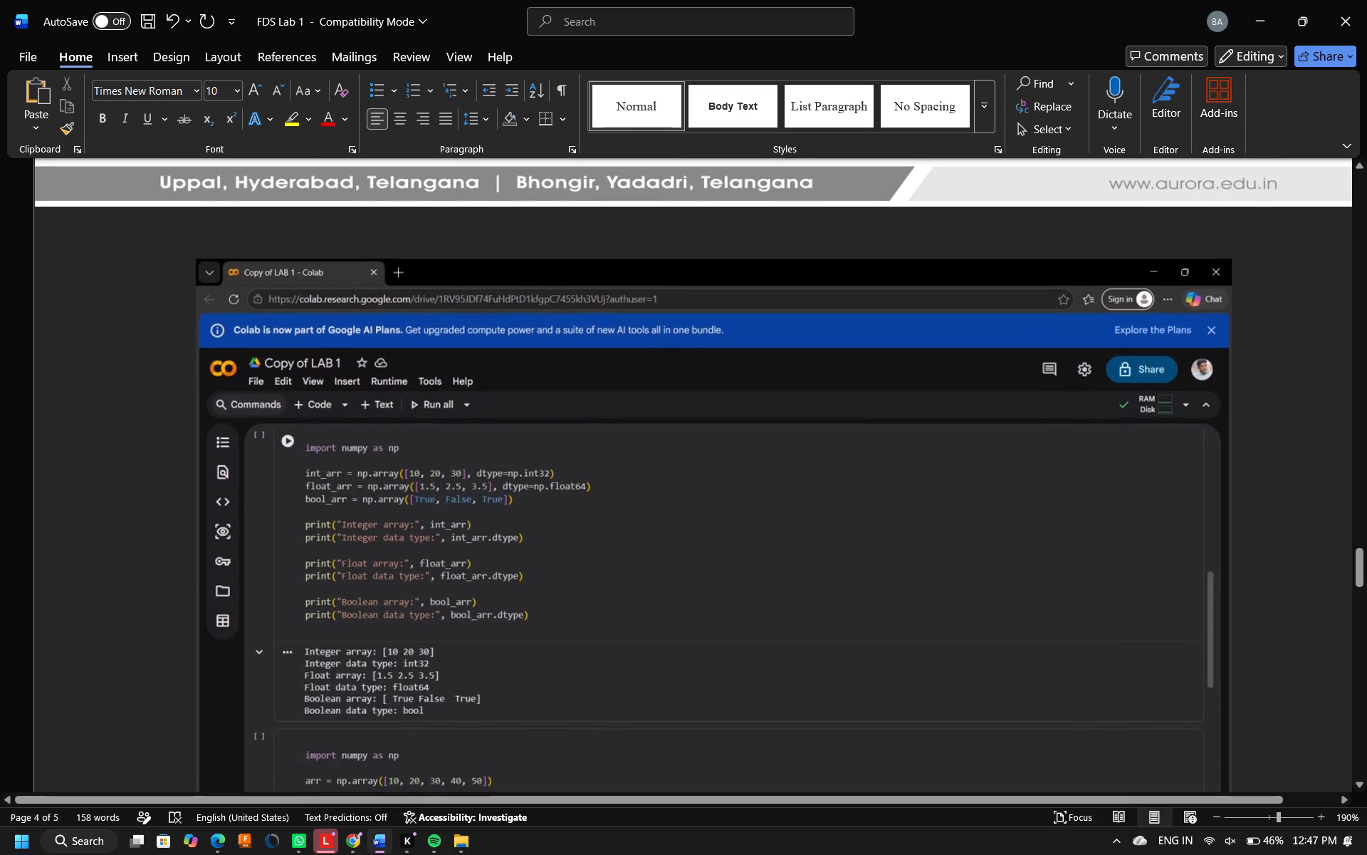
scroll(368, 714, up, 3)
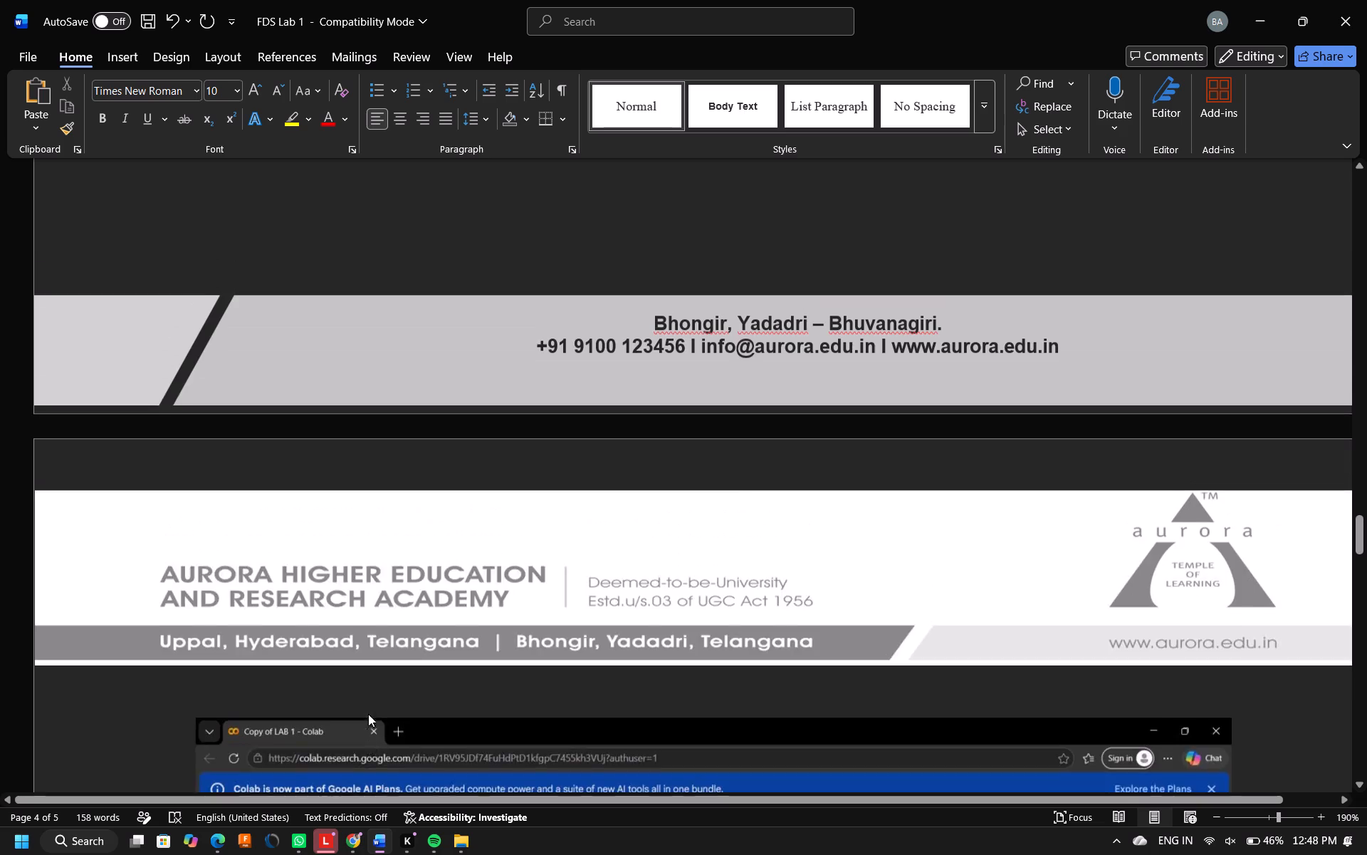
scroll(368, 714, up, 2)
scroll(368, 714, right, 2)
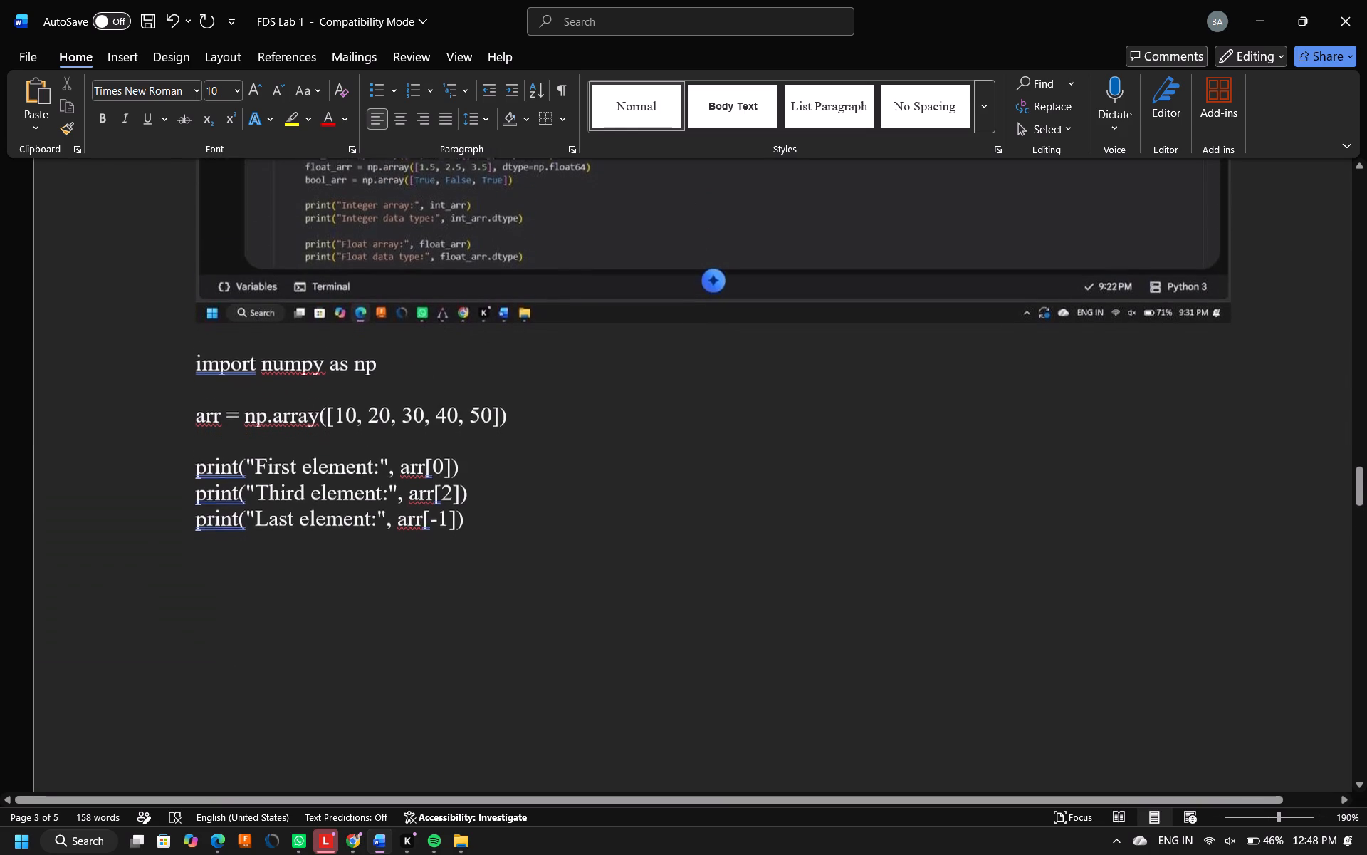
scroll(368, 714, right, 1)
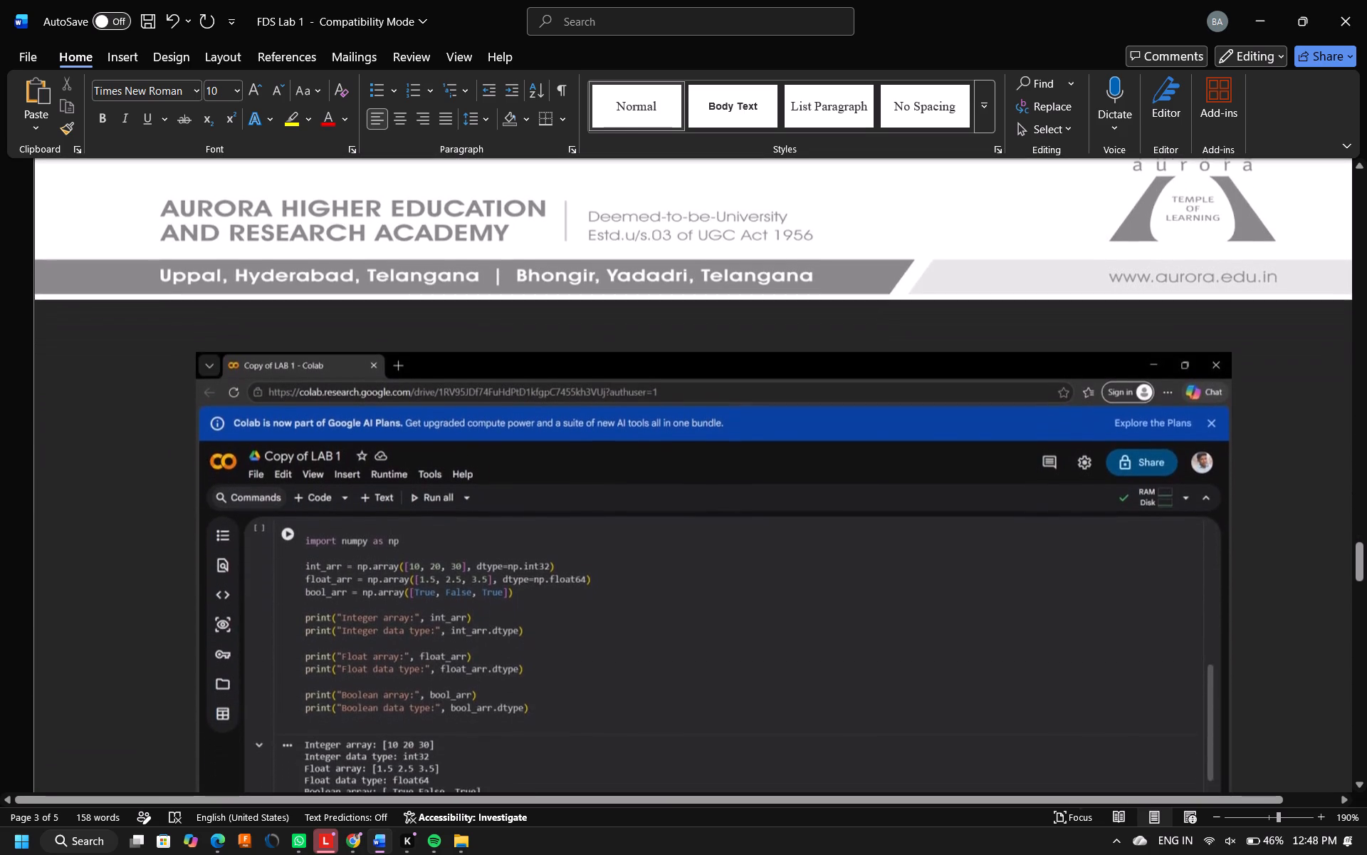
scroll(368, 714, right, 1)
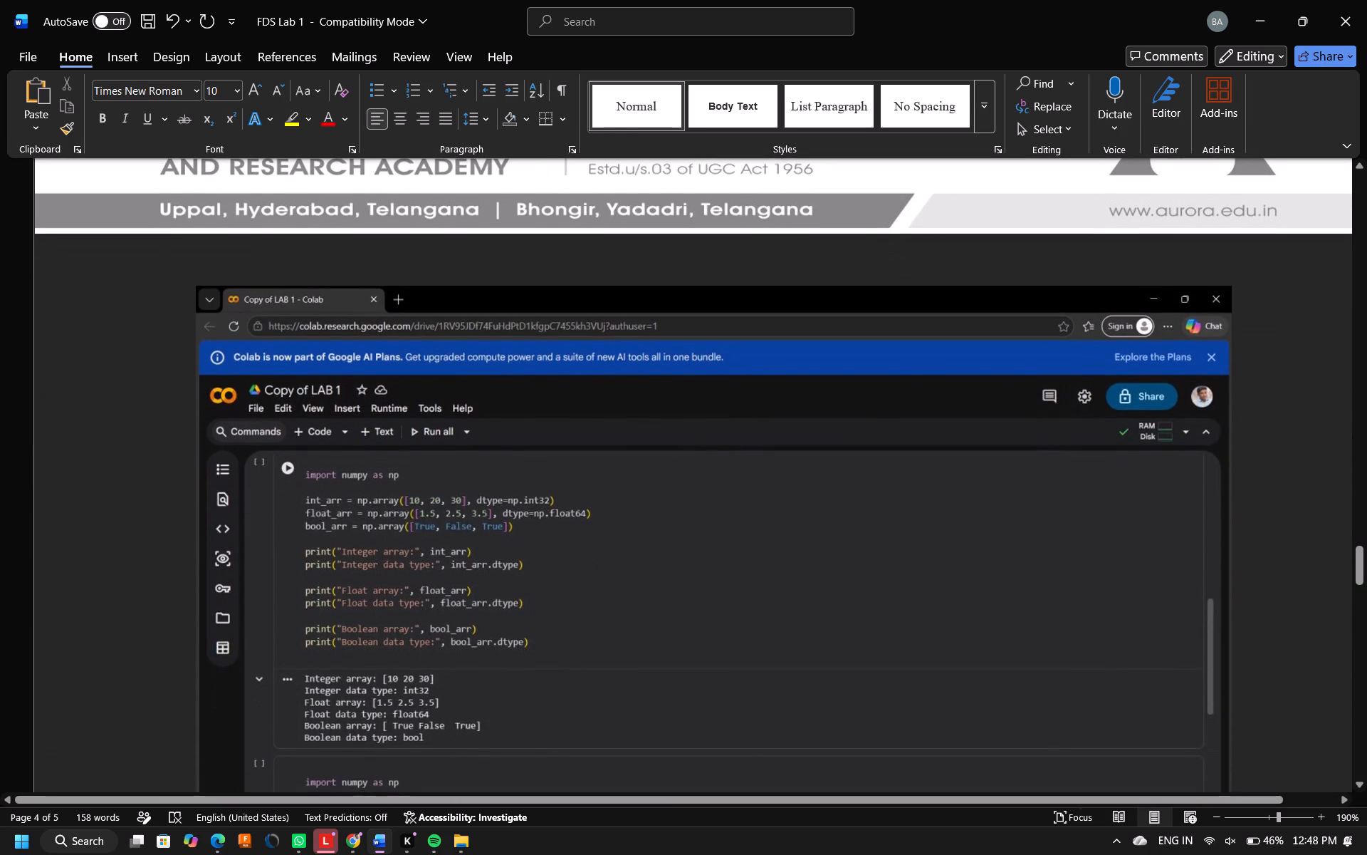
scroll(368, 714, up, 3)
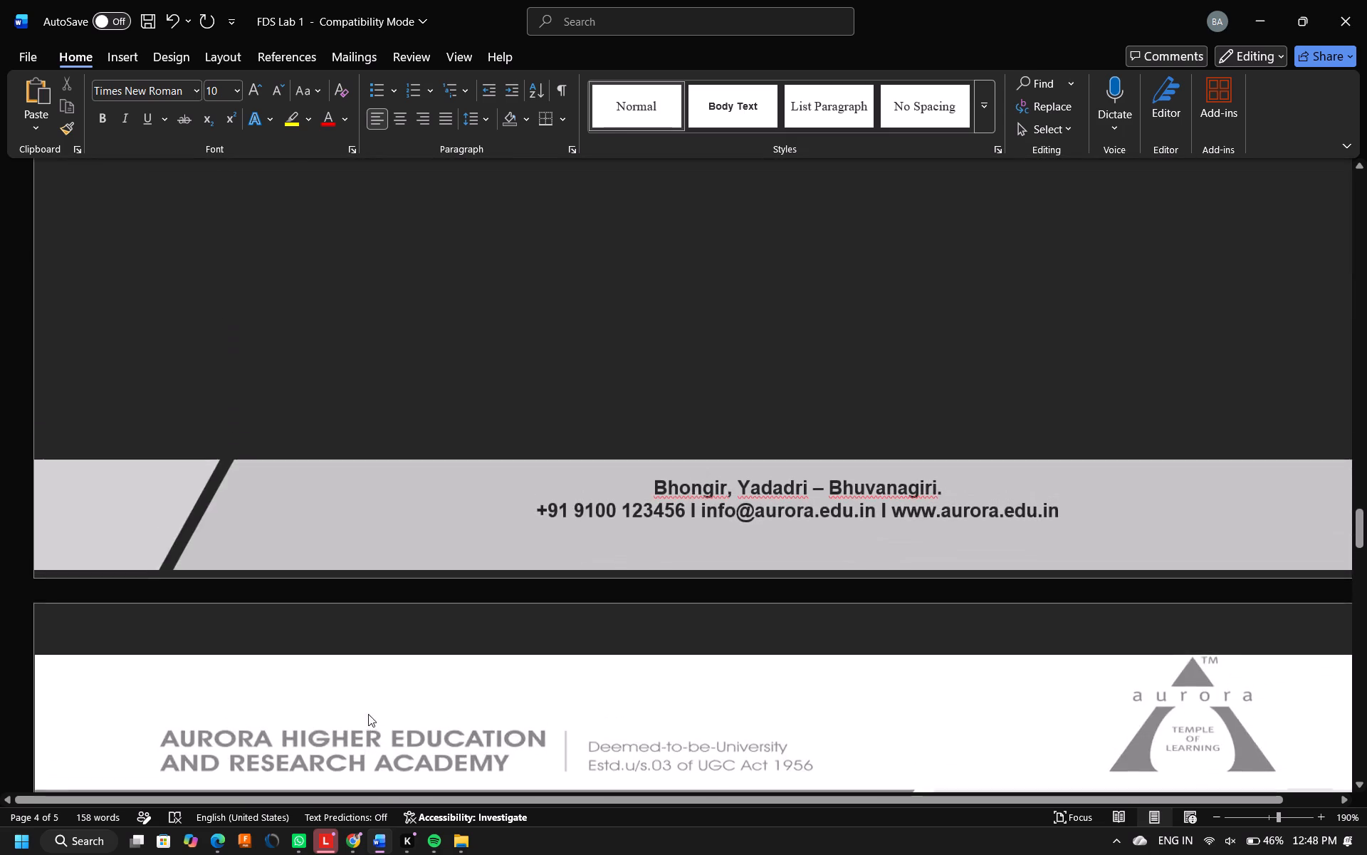
scroll(368, 714, up, 2)
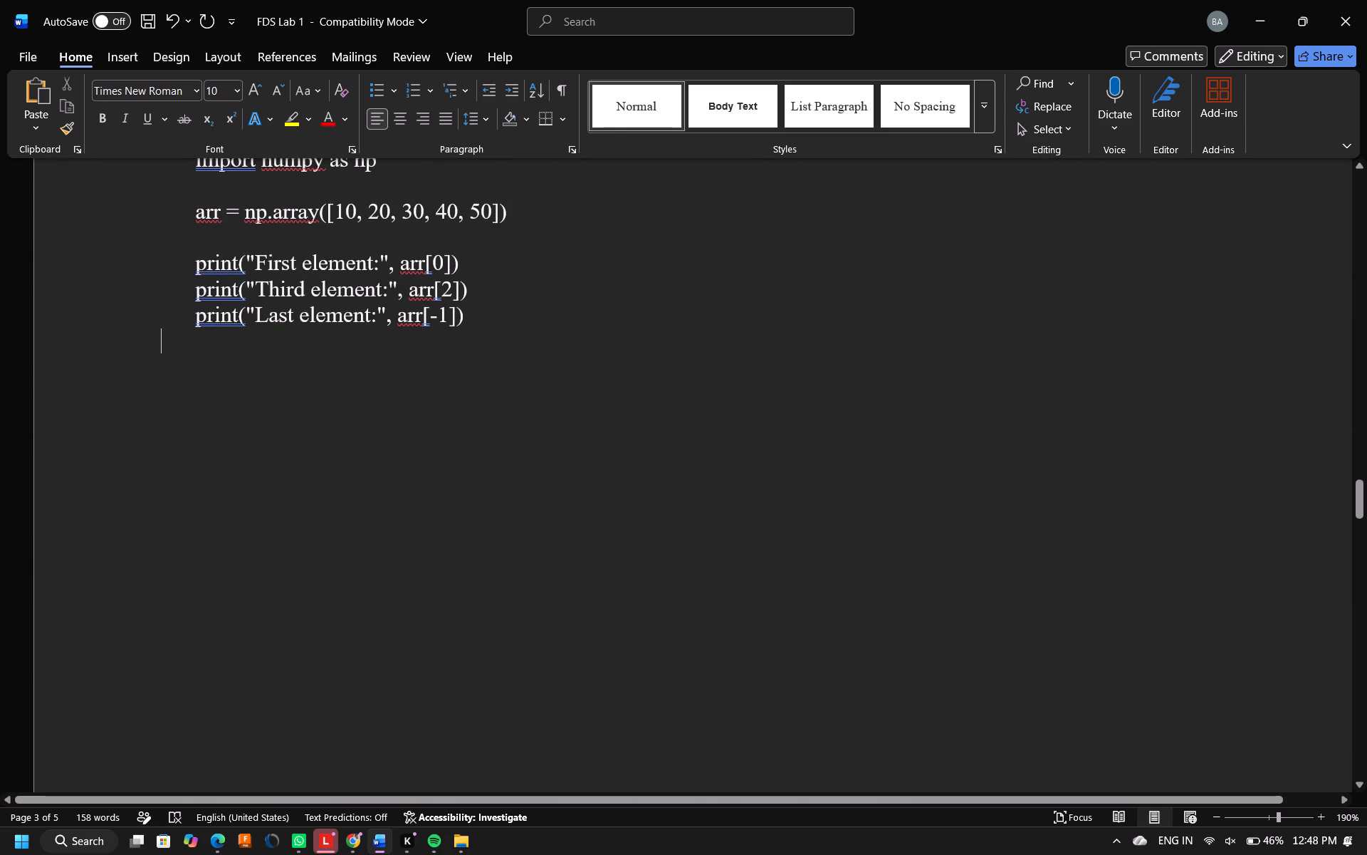
Examine the overall layout of code blocks and screenshots across pages 1 to 4 with pages shown side by side at 90%.
ctrl+scroll(474, 651, down, 5)
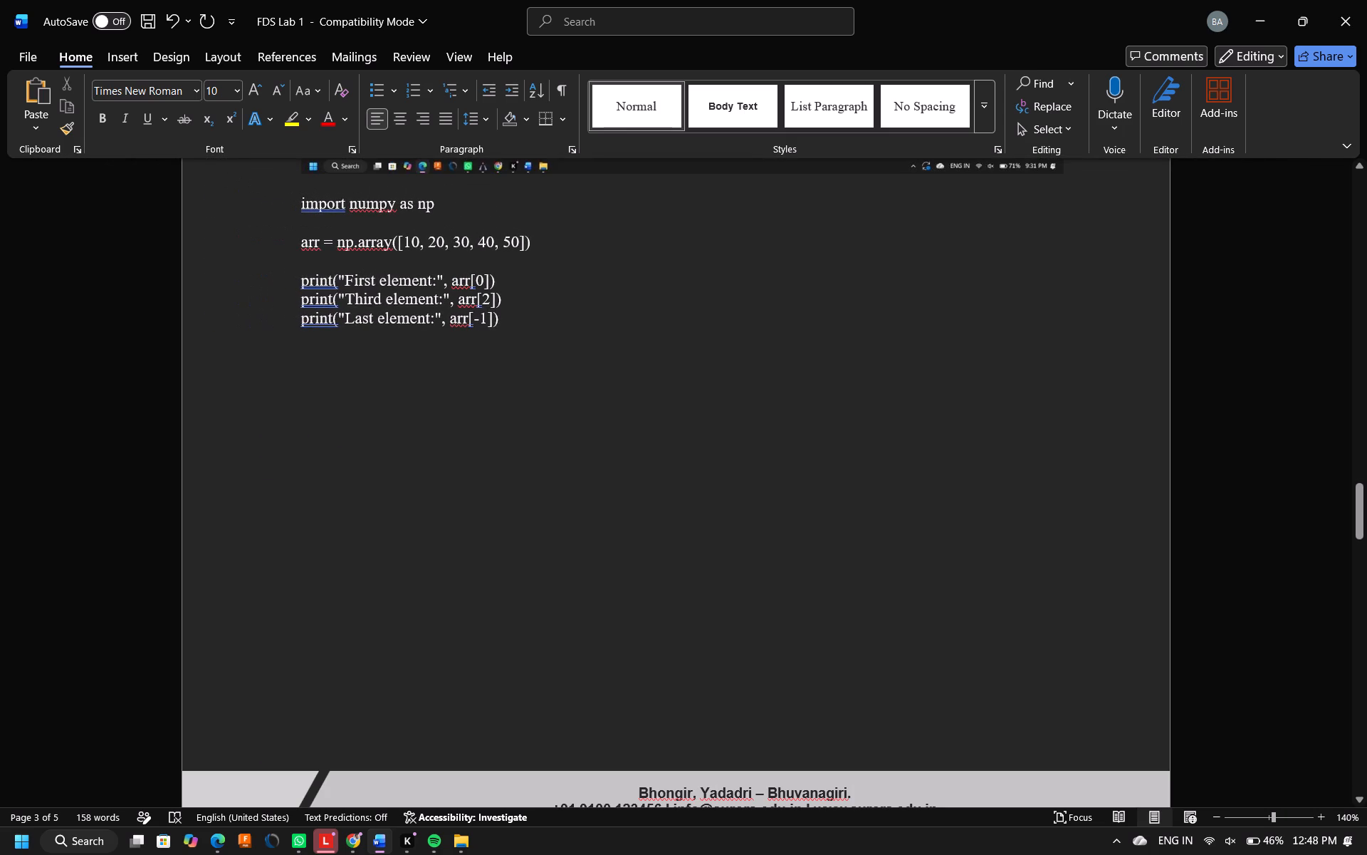
ctrl+scroll(529, 623, down, 5)
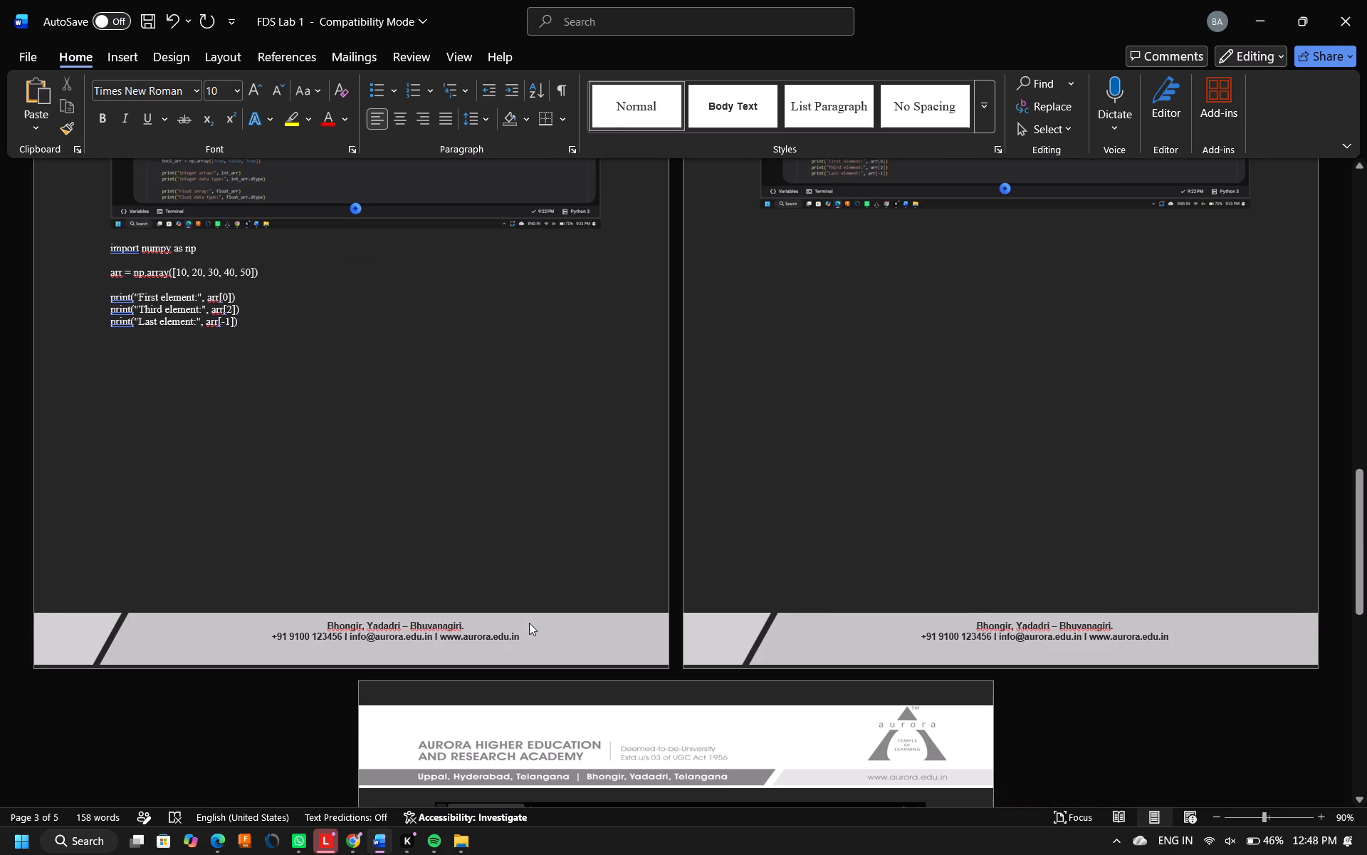
scroll(529, 623, up, 4)
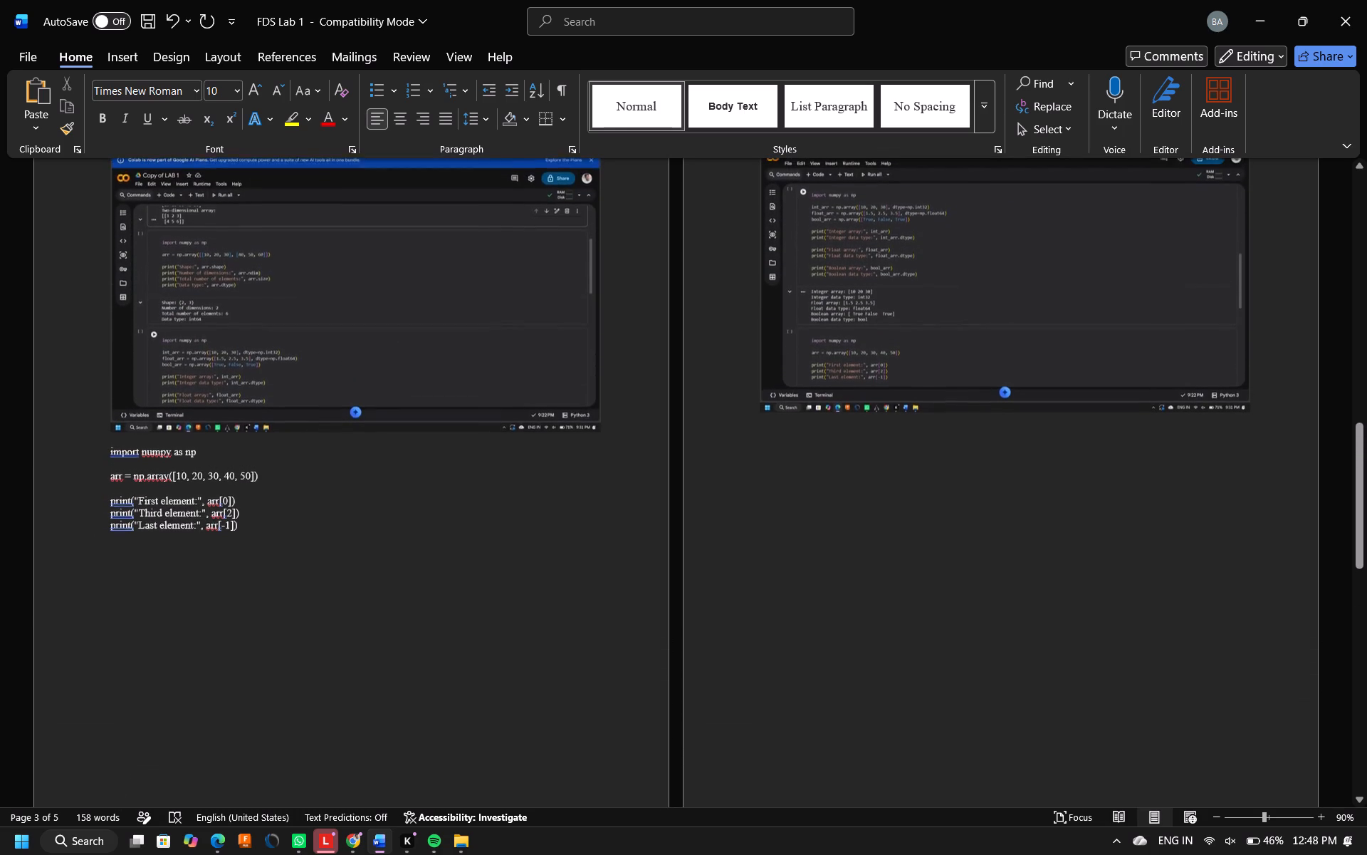
scroll(529, 623, up, 1)
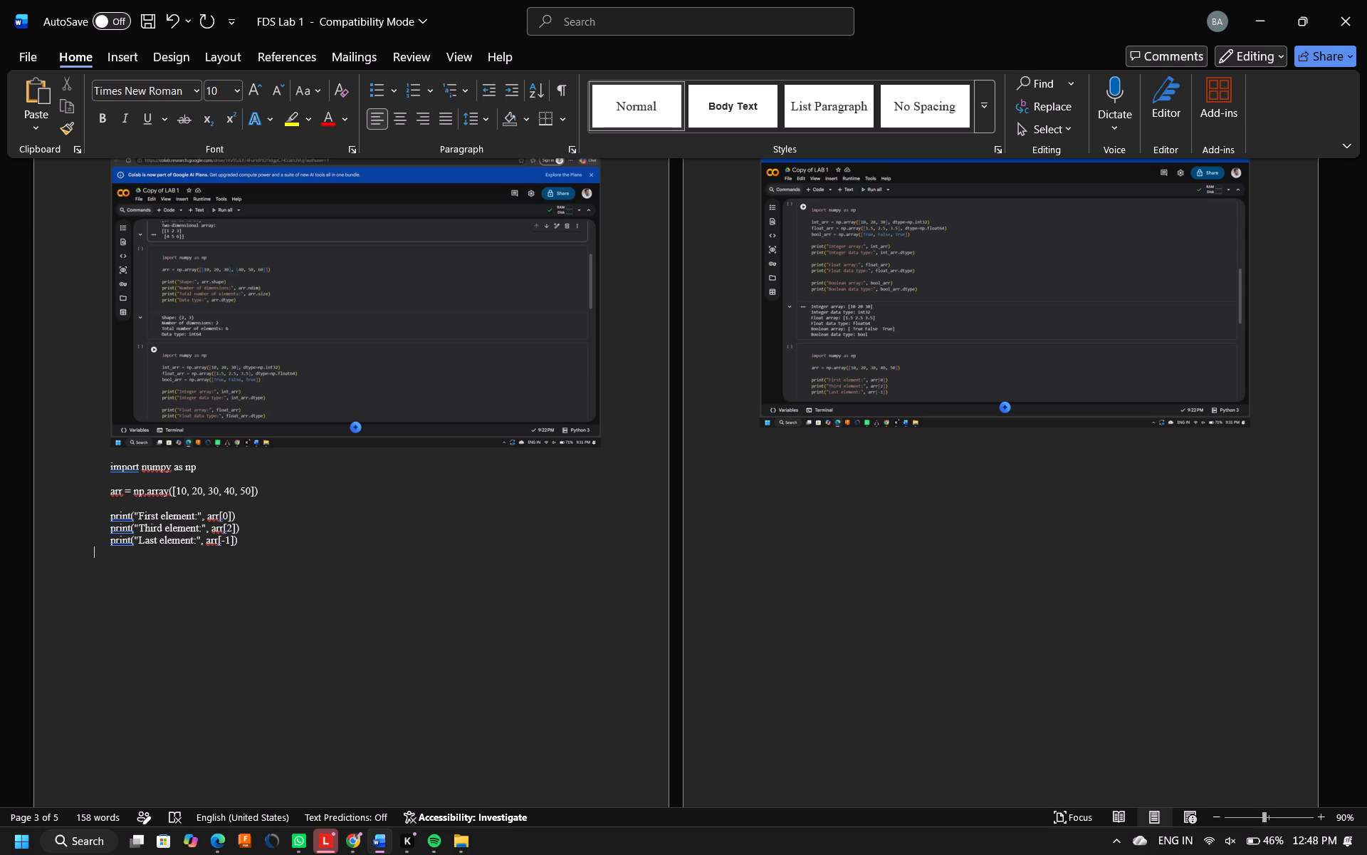
scroll(529, 623, up, 3)
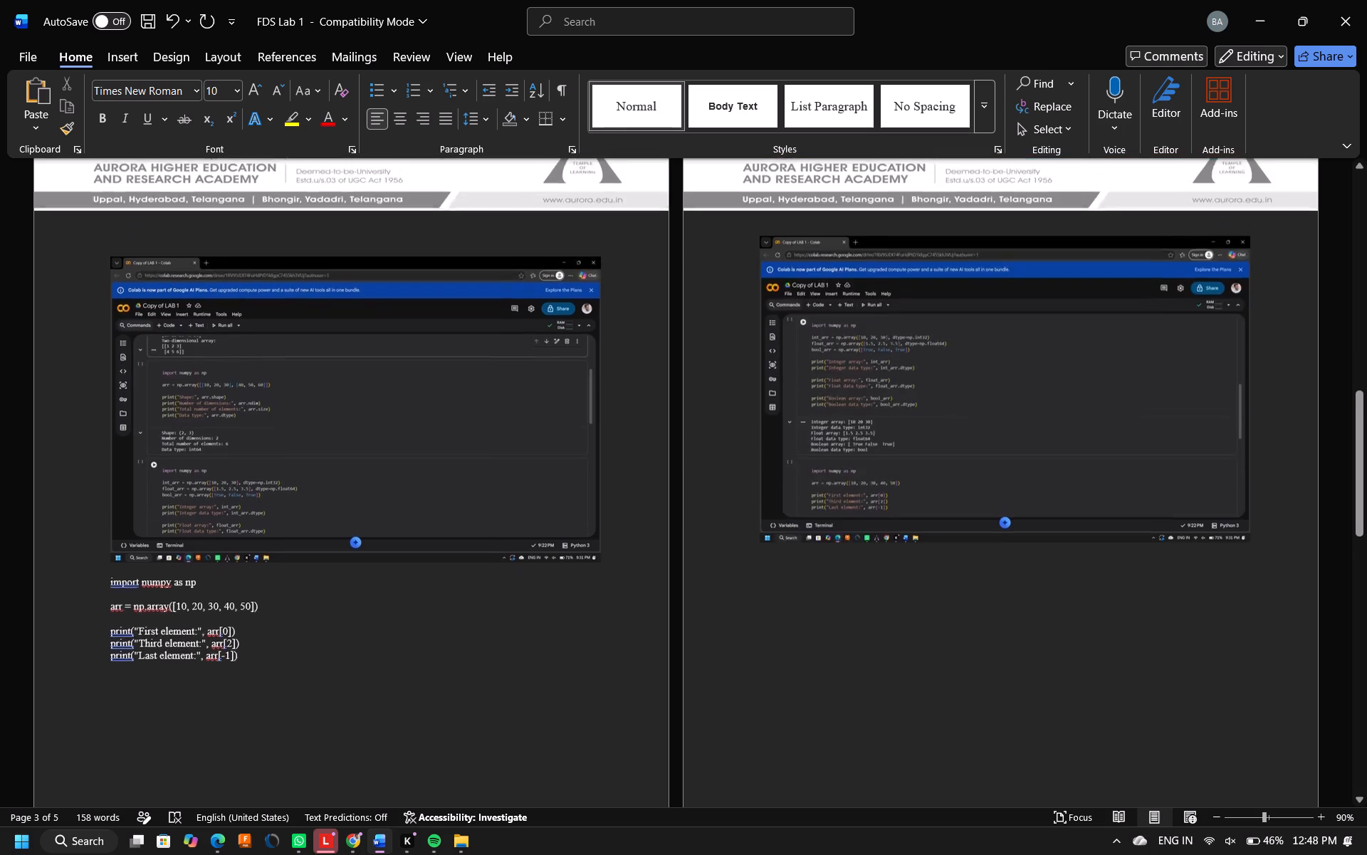
scroll(529, 623, up, 3)
scroll(529, 623, right, 2)
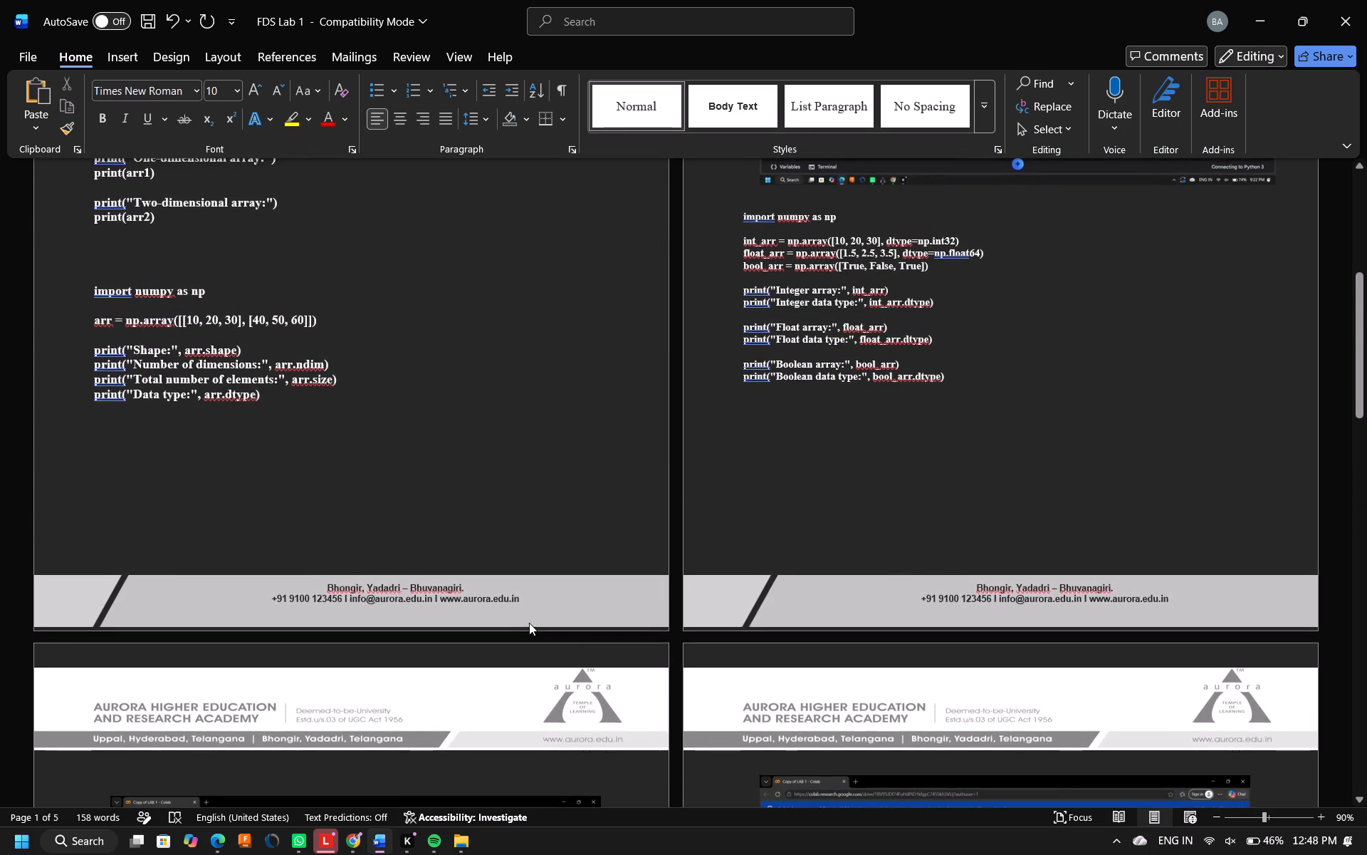
Examine the first/third/last-element code below the page 3 screenshot and the Colab screenshot on page 4.
scroll(529, 623, right, 1)
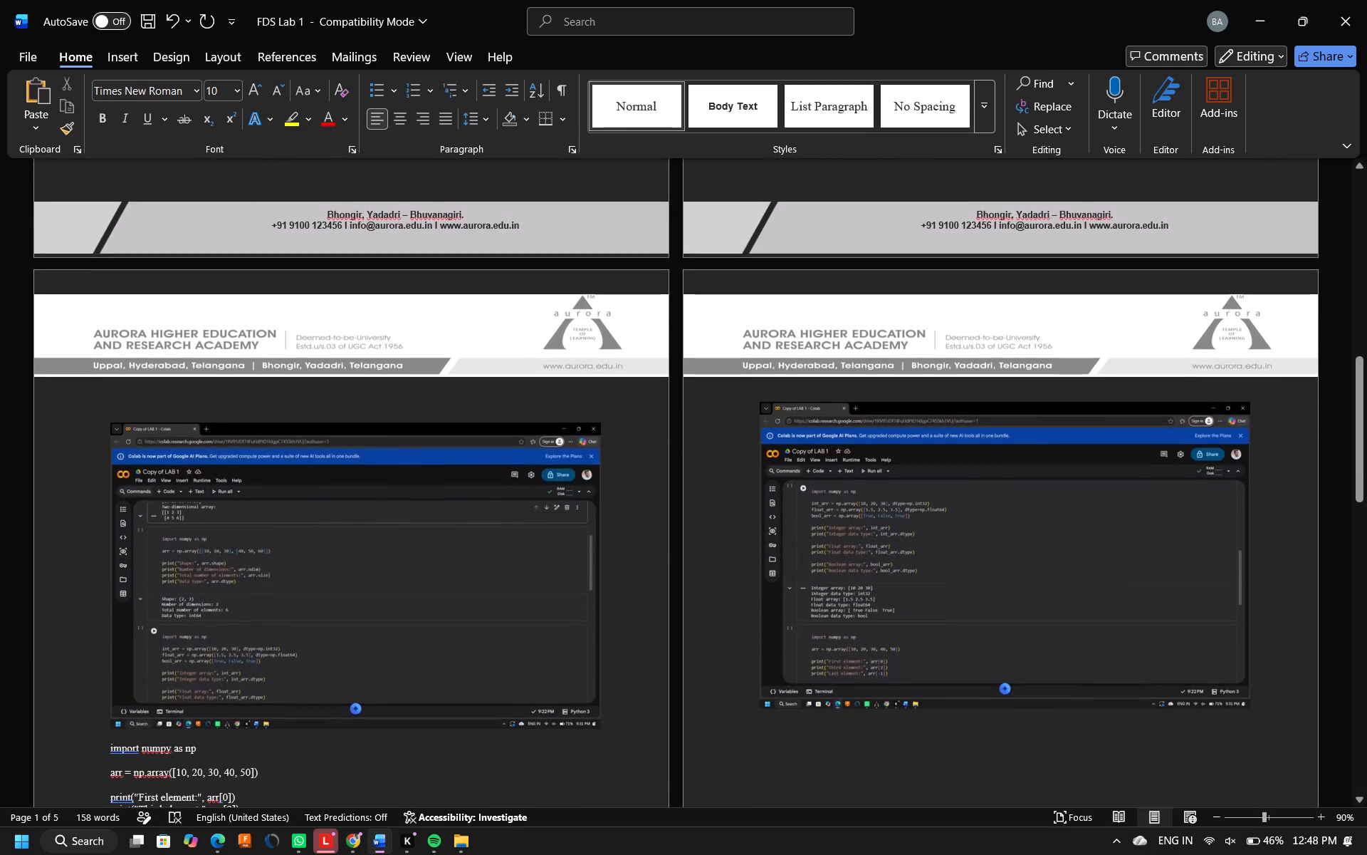
ctrl+scroll(529, 623, up, 4)
scroll(529, 623, down, 1)
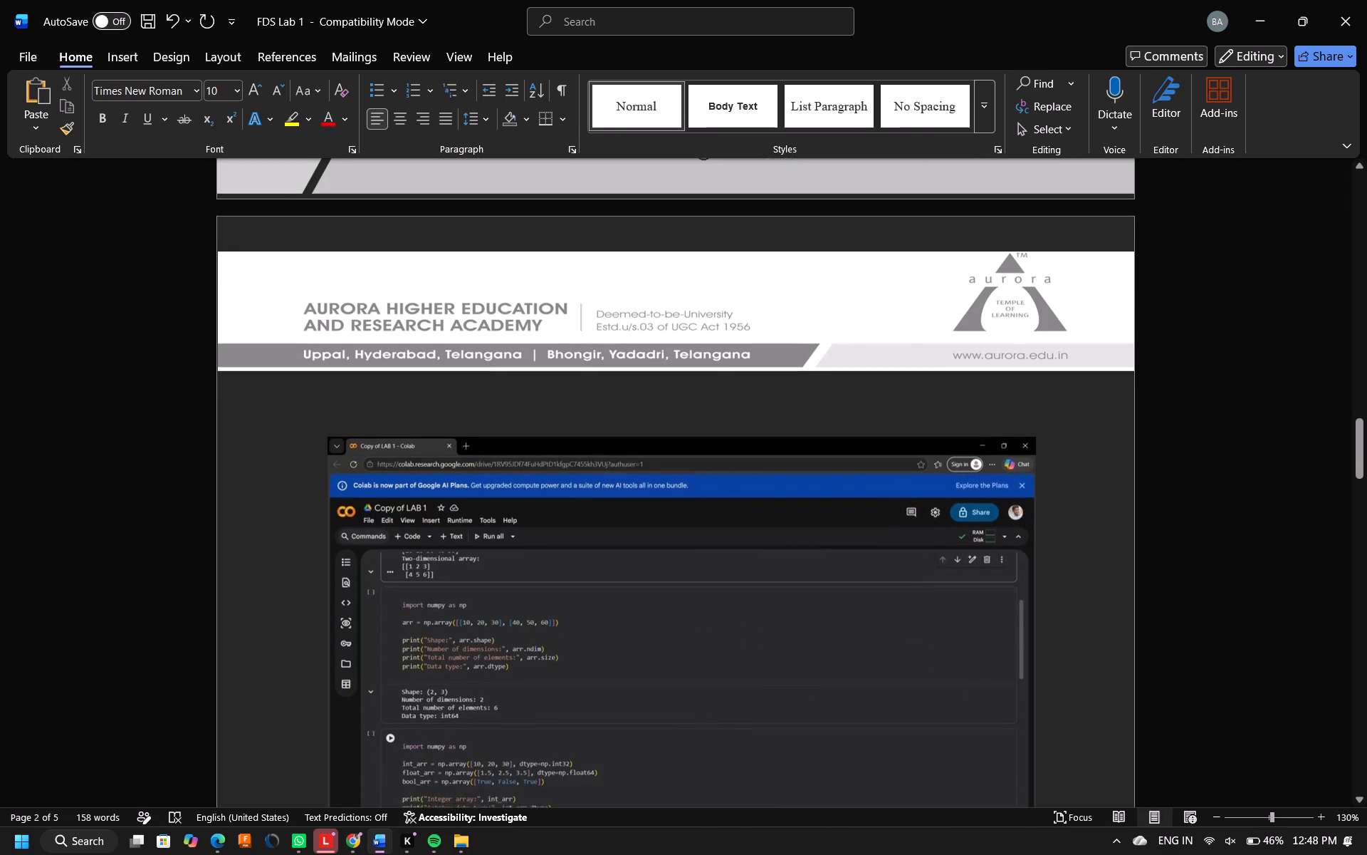
scroll(529, 623, down, 2)
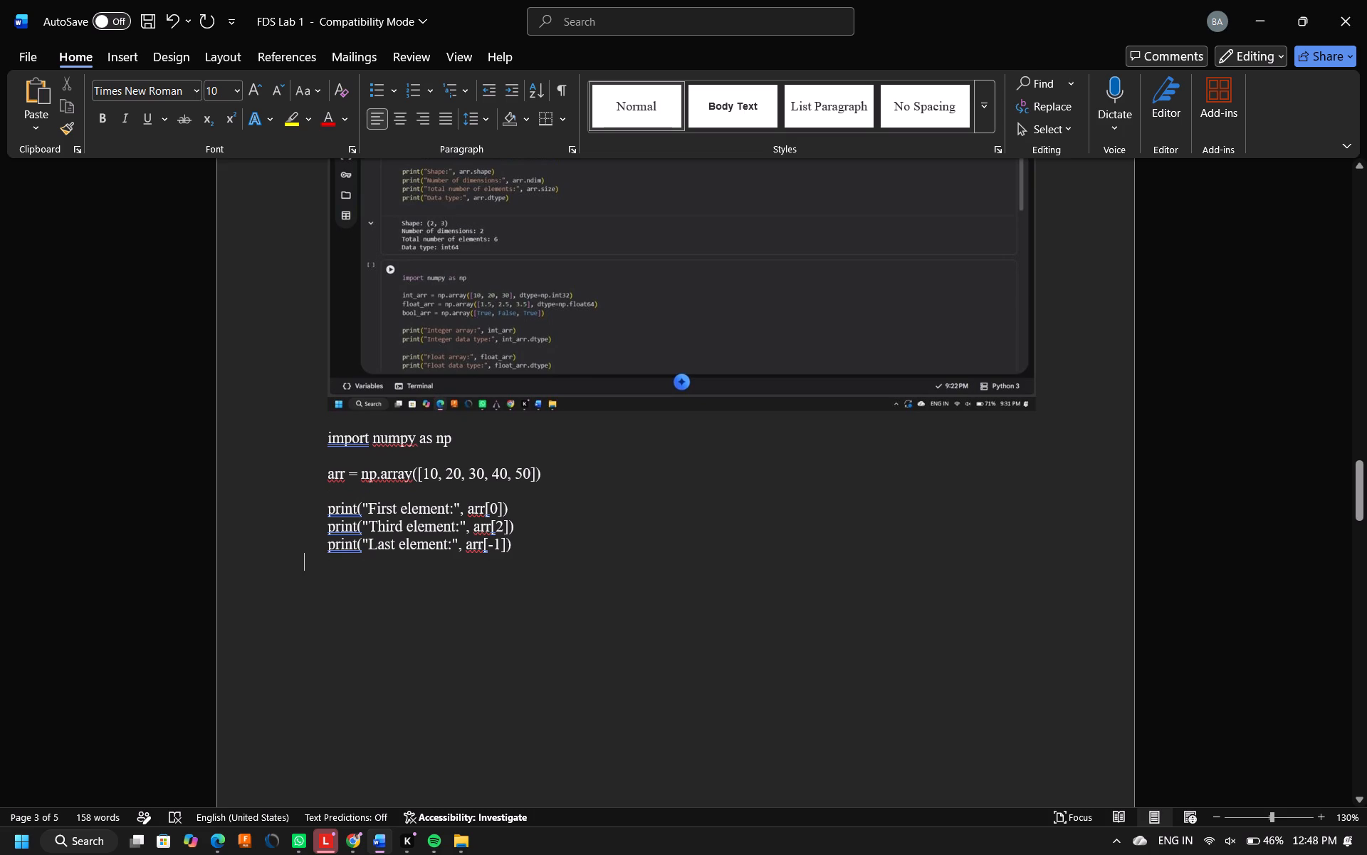
scroll(529, 623, down, 3)
scroll(529, 623, right, 1)
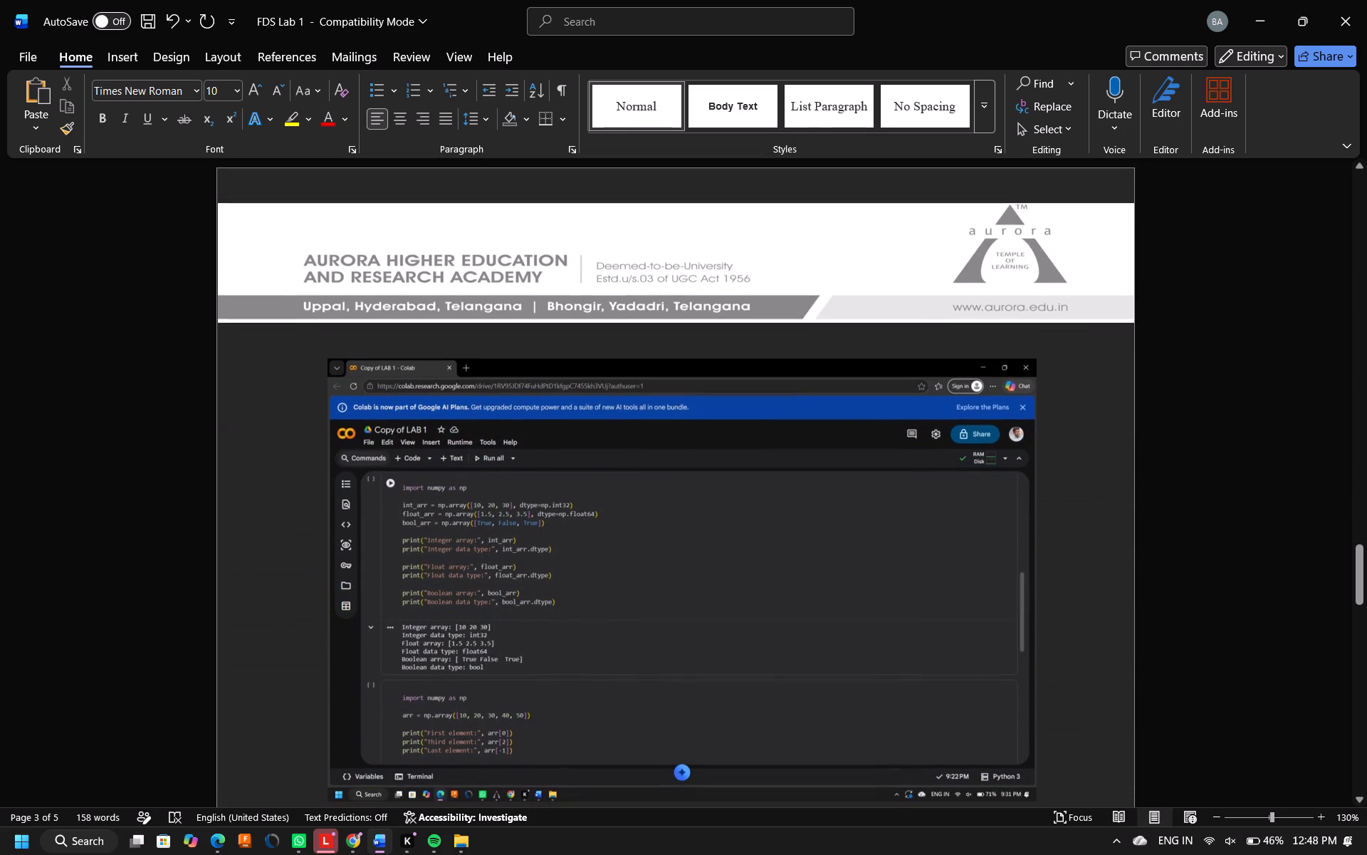
scroll(529, 623, right, 2)
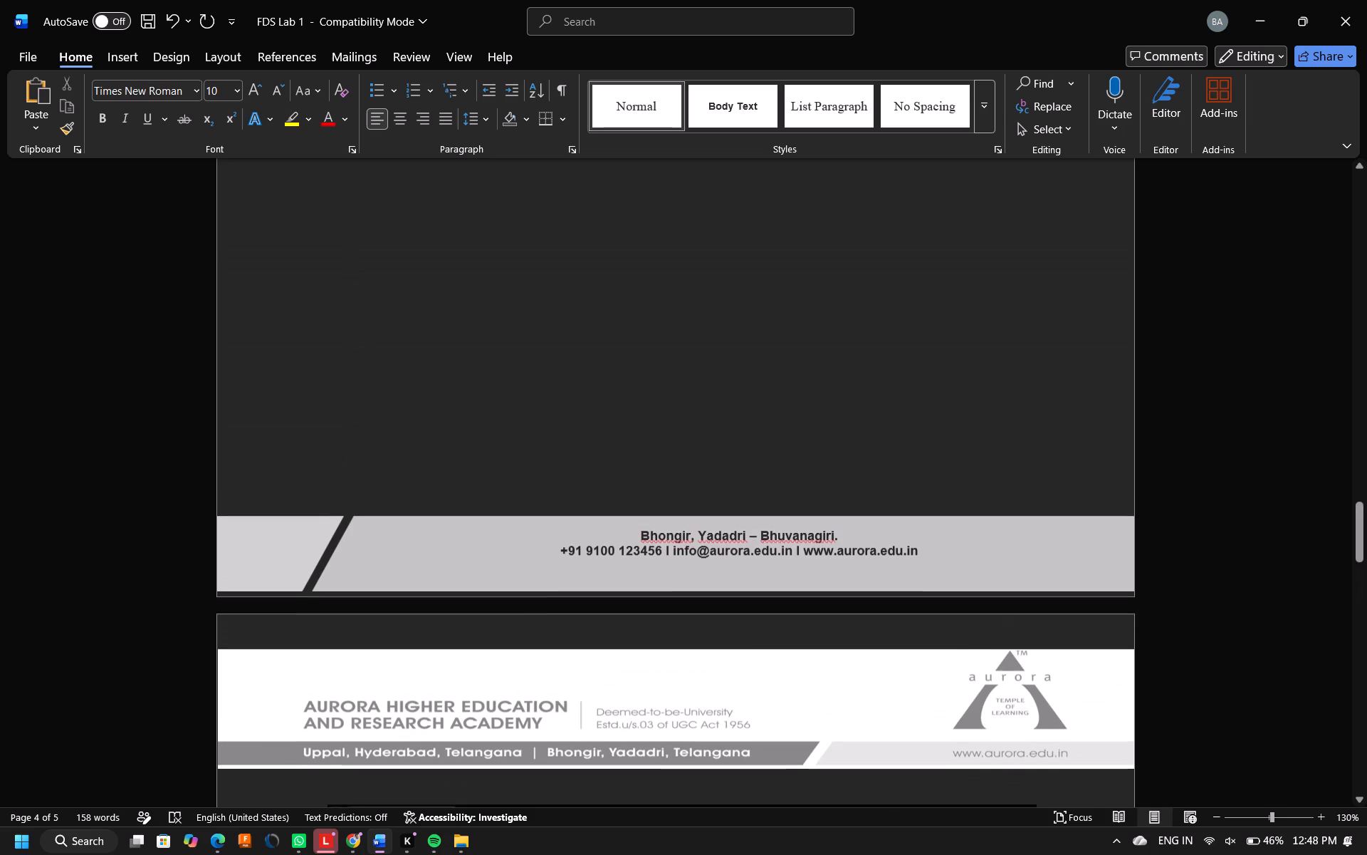
scroll(529, 623, right, 1)
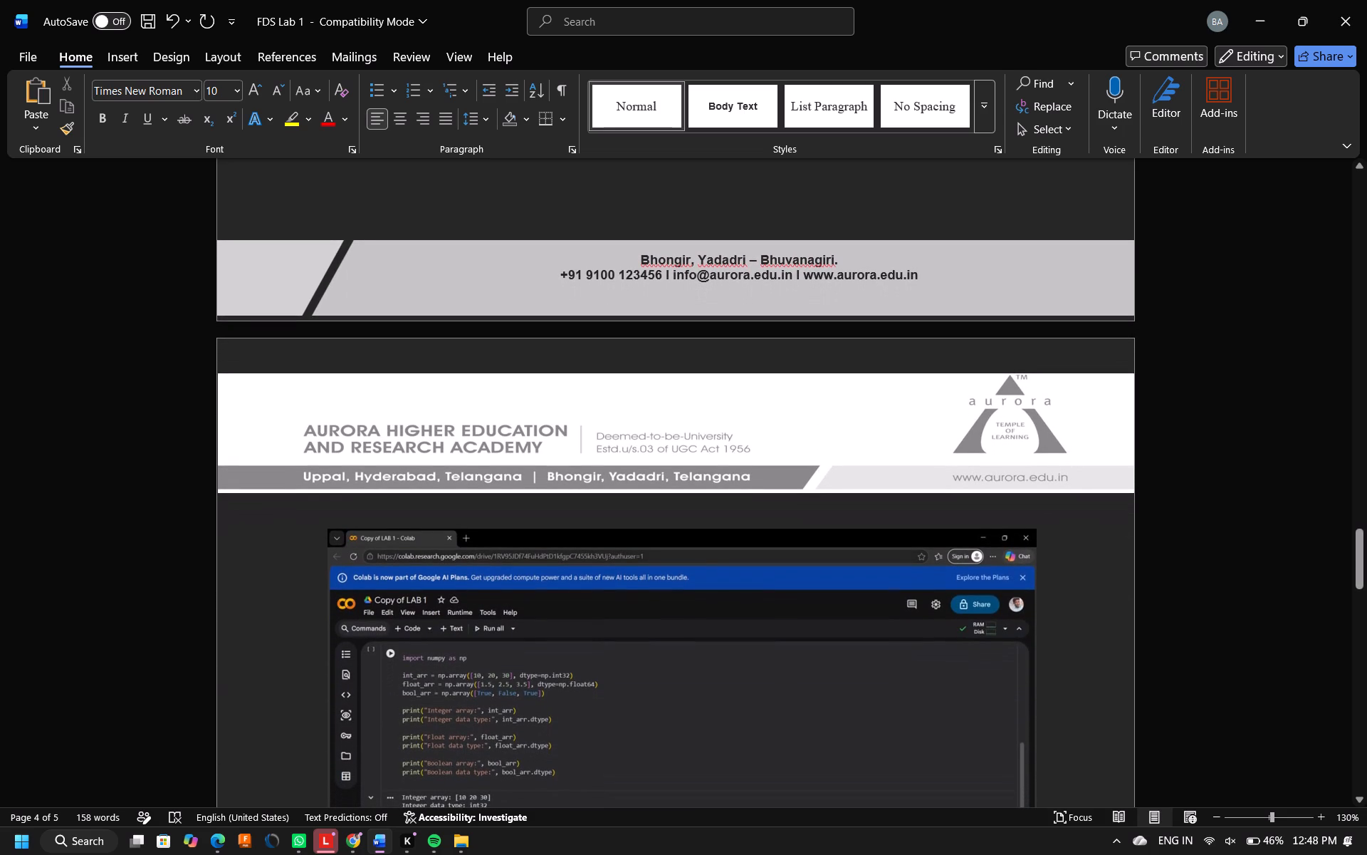
scroll(529, 623, right, 1)
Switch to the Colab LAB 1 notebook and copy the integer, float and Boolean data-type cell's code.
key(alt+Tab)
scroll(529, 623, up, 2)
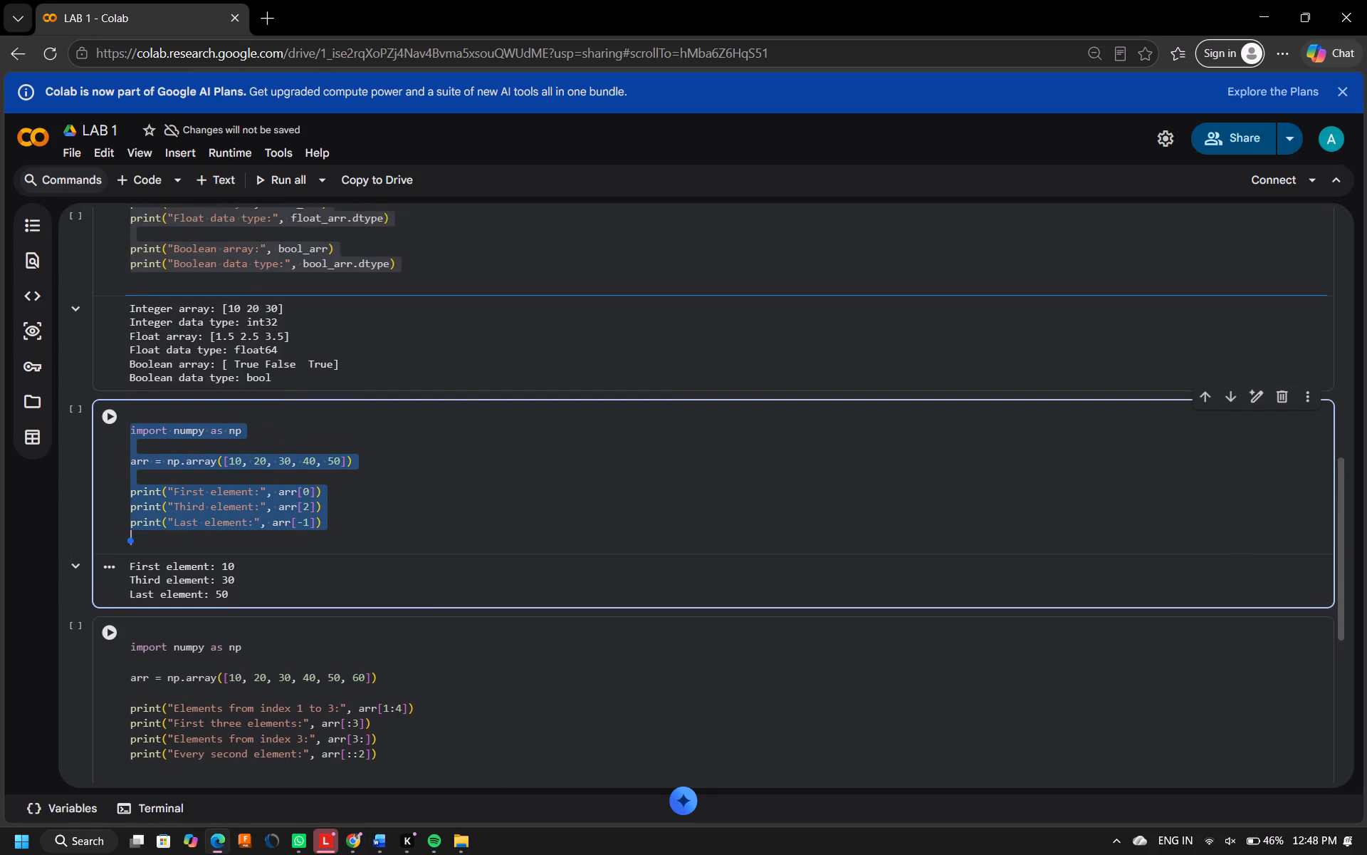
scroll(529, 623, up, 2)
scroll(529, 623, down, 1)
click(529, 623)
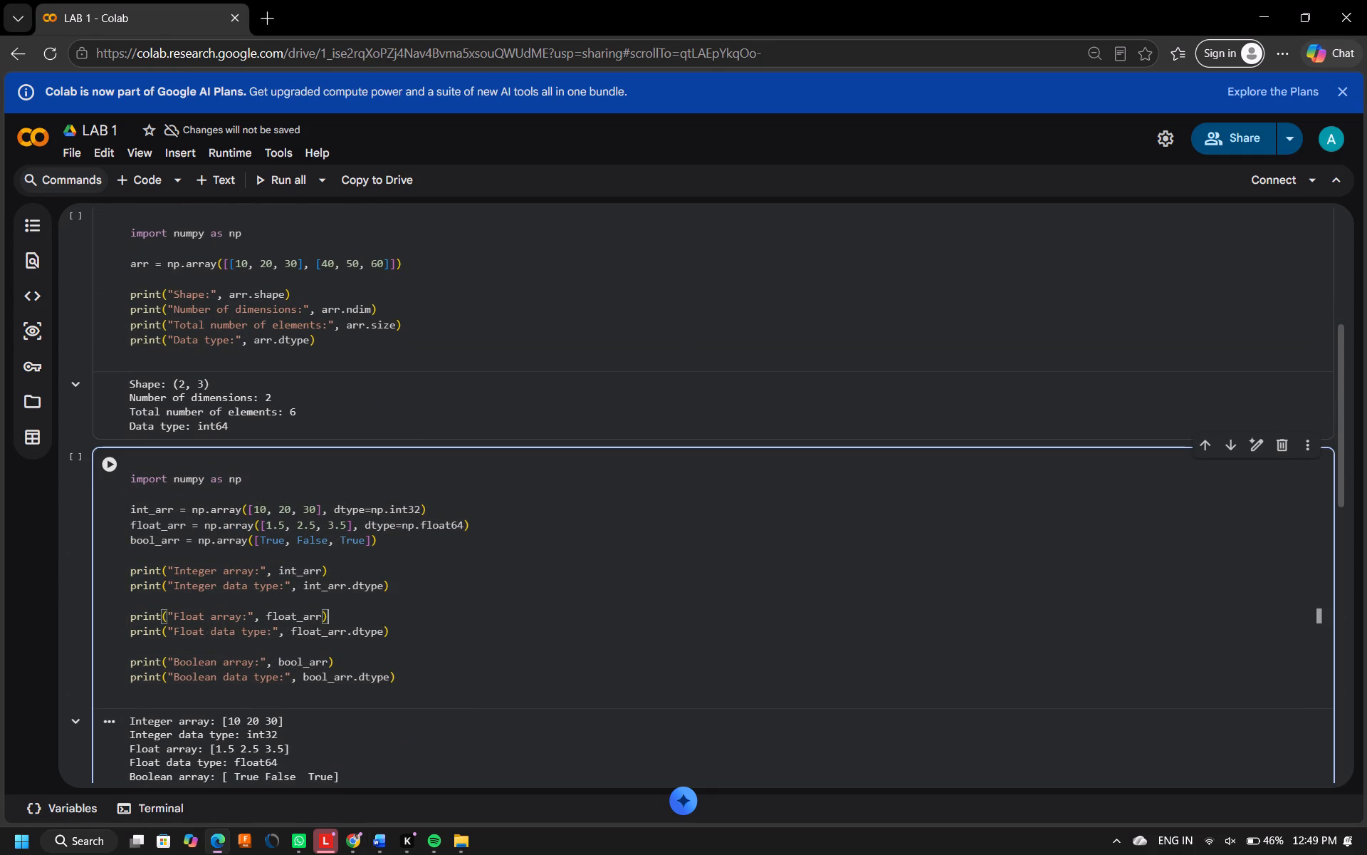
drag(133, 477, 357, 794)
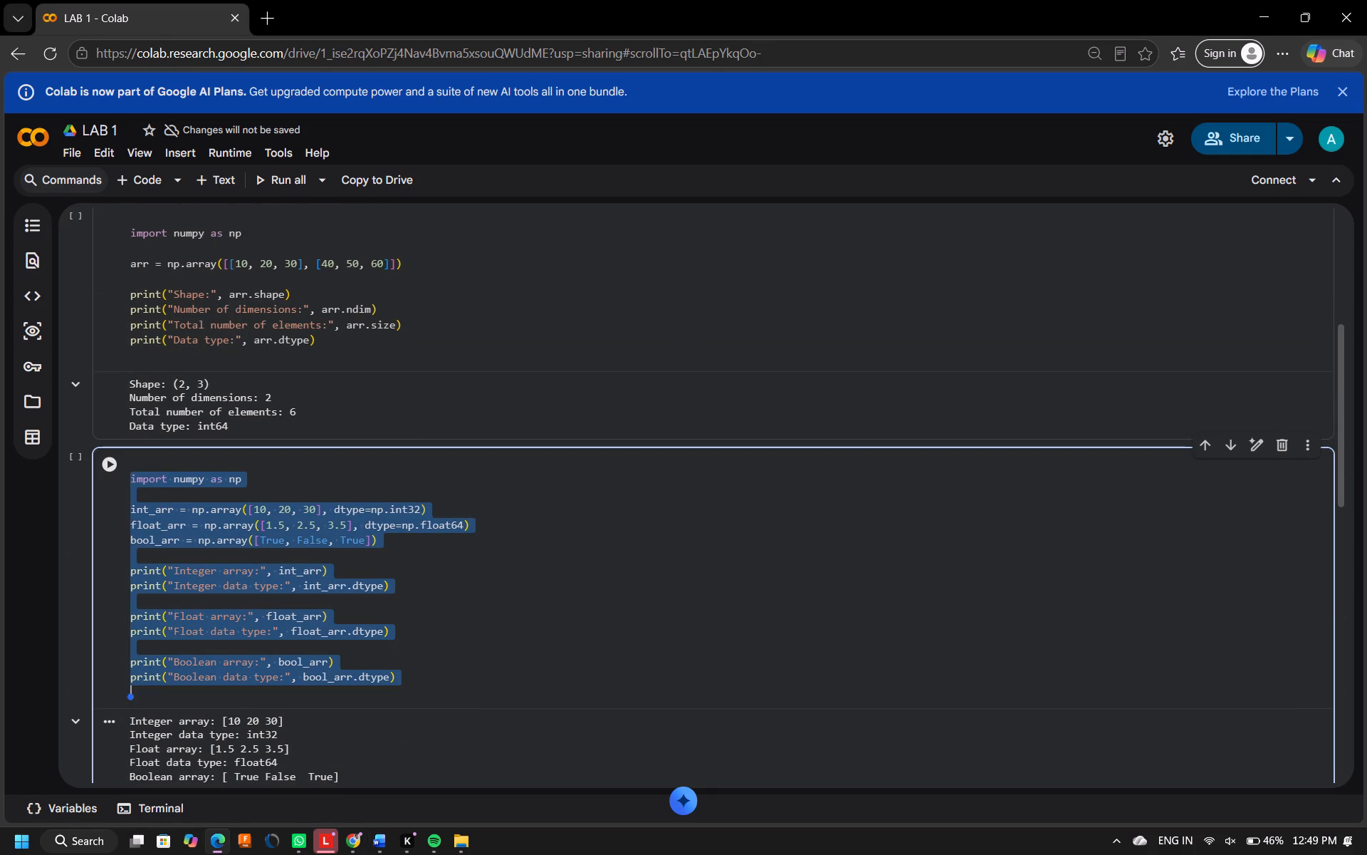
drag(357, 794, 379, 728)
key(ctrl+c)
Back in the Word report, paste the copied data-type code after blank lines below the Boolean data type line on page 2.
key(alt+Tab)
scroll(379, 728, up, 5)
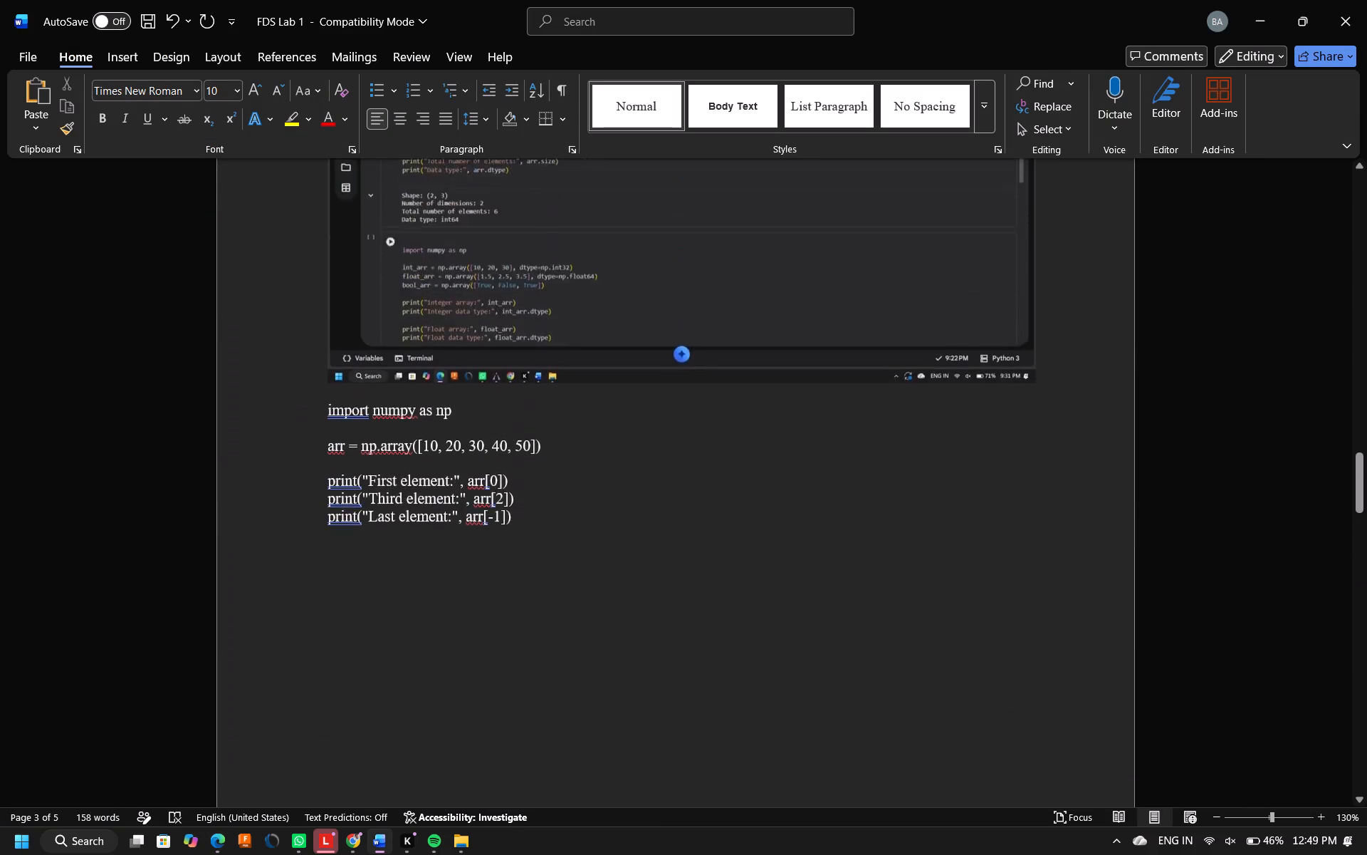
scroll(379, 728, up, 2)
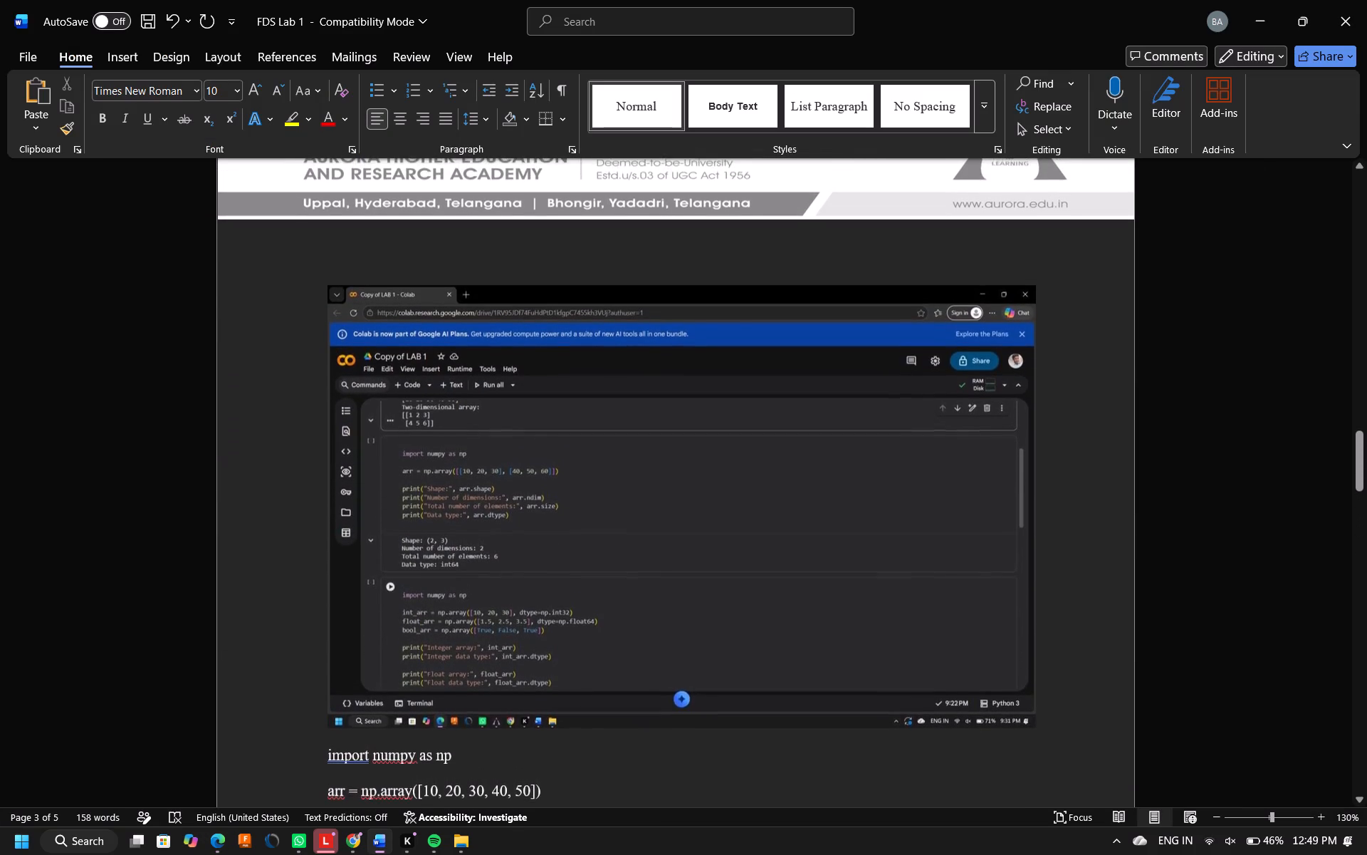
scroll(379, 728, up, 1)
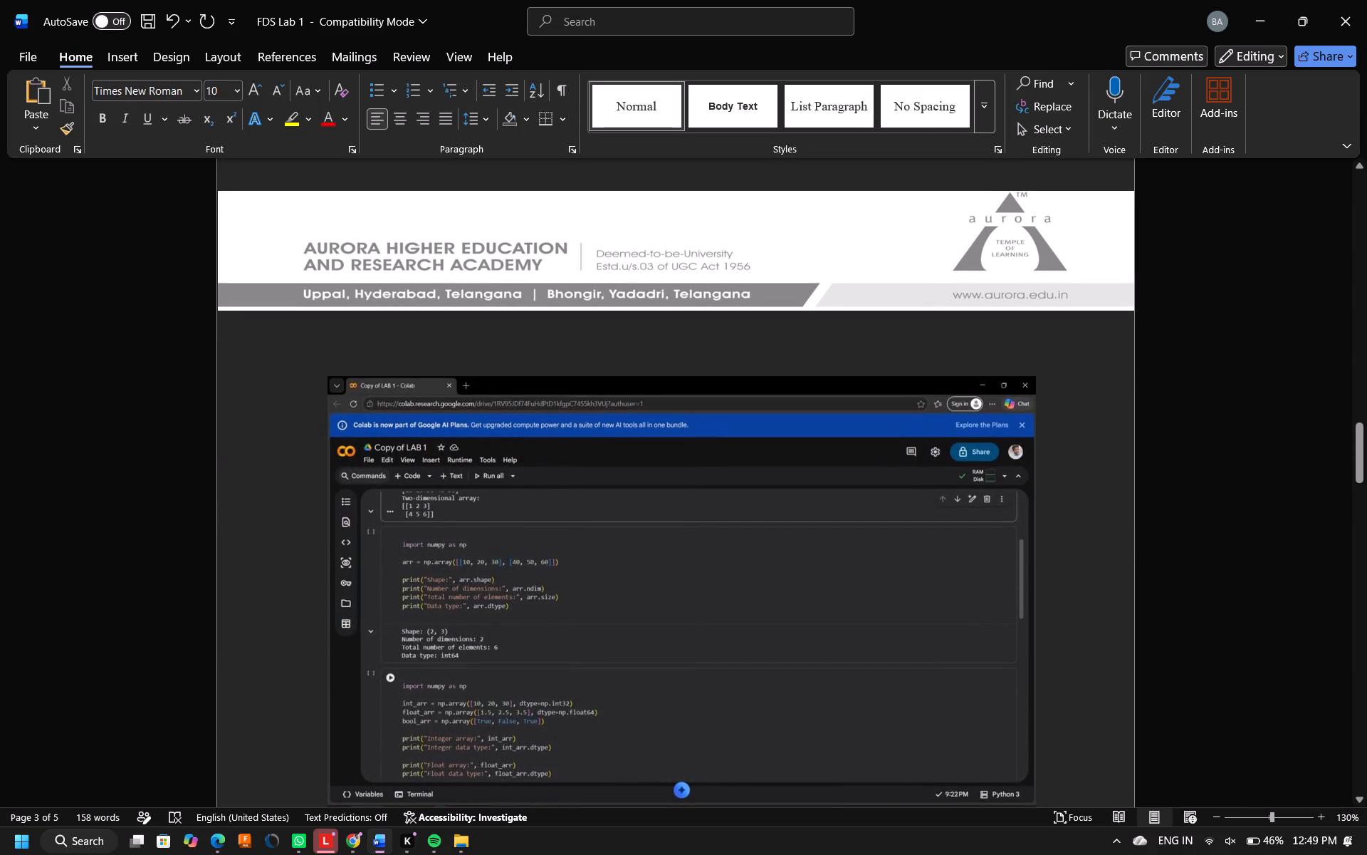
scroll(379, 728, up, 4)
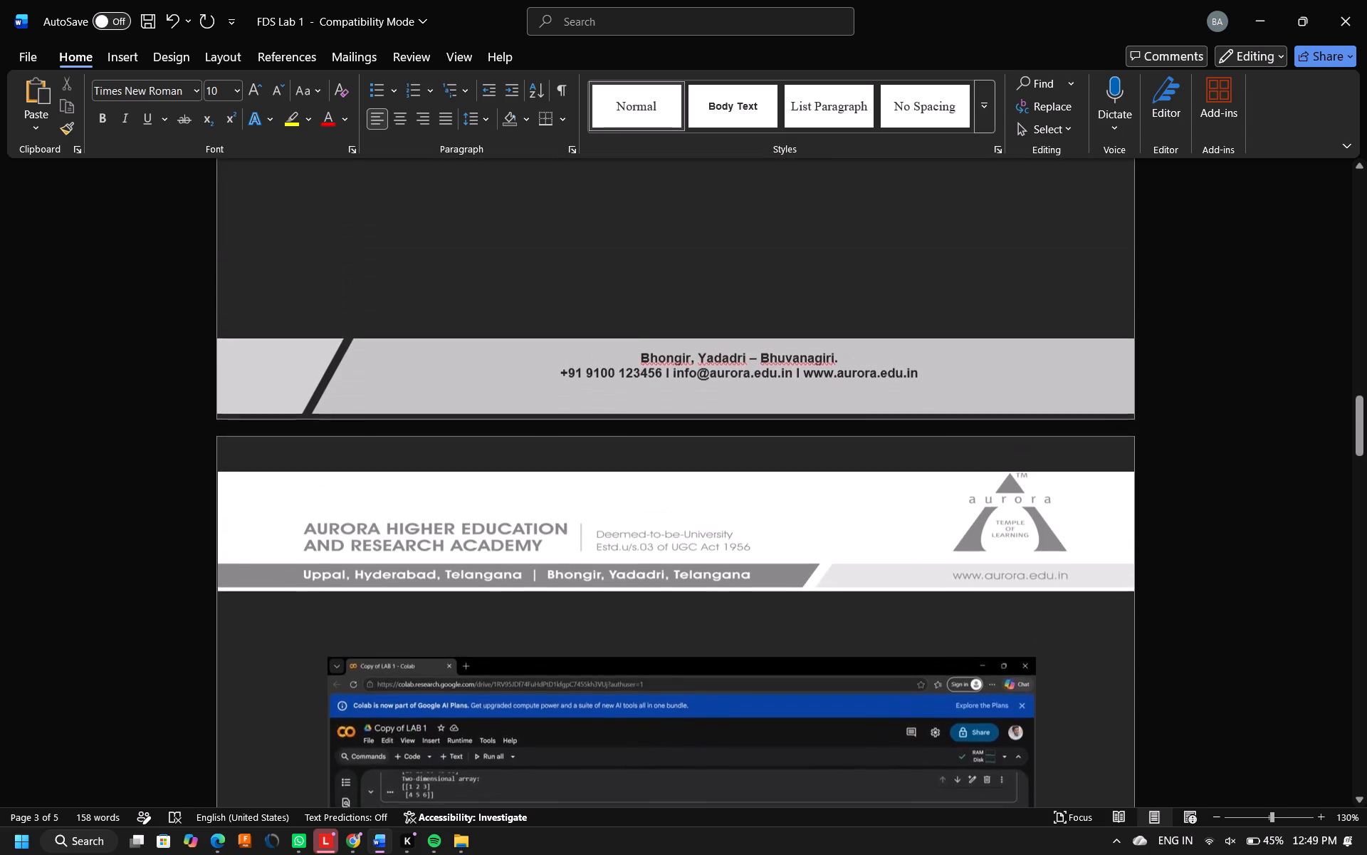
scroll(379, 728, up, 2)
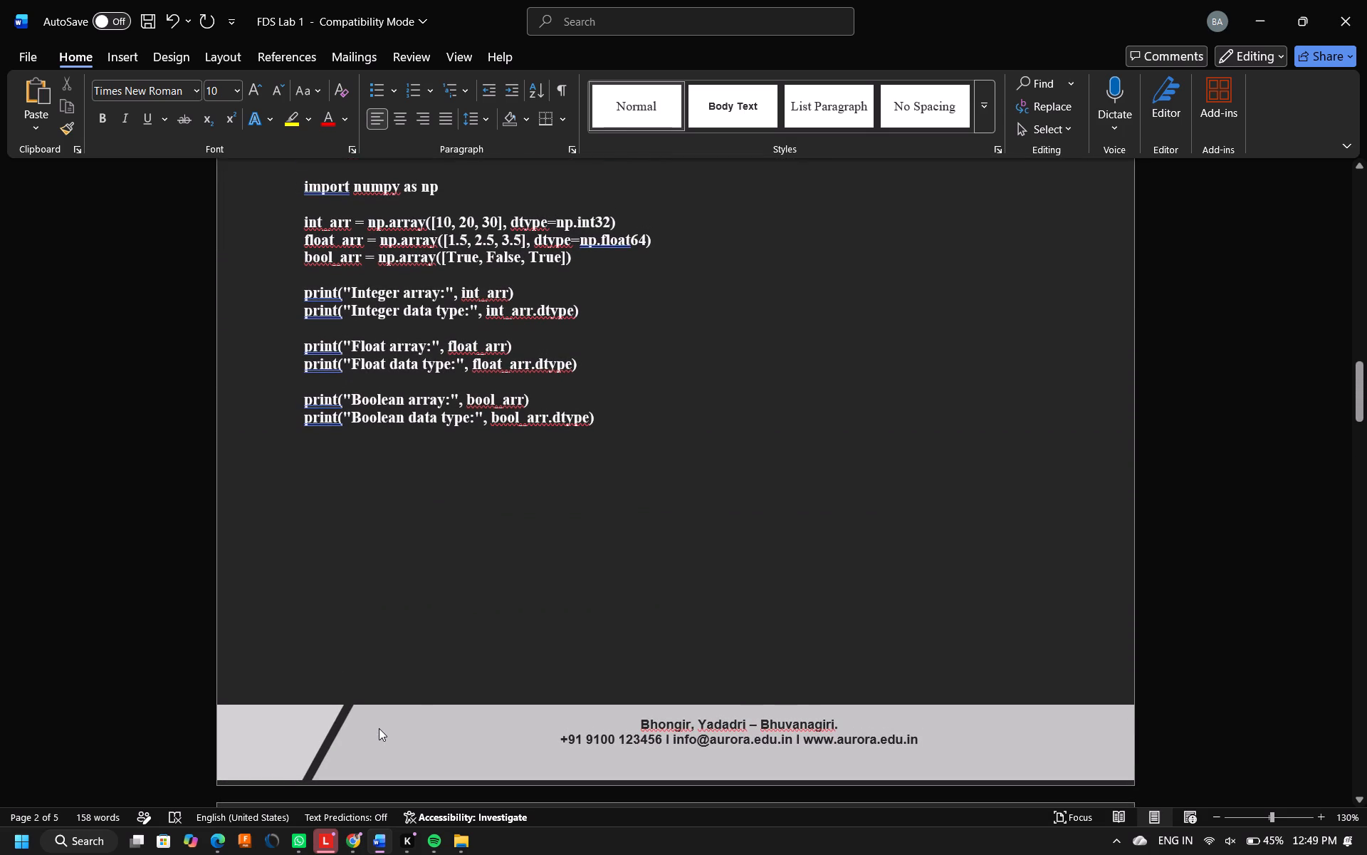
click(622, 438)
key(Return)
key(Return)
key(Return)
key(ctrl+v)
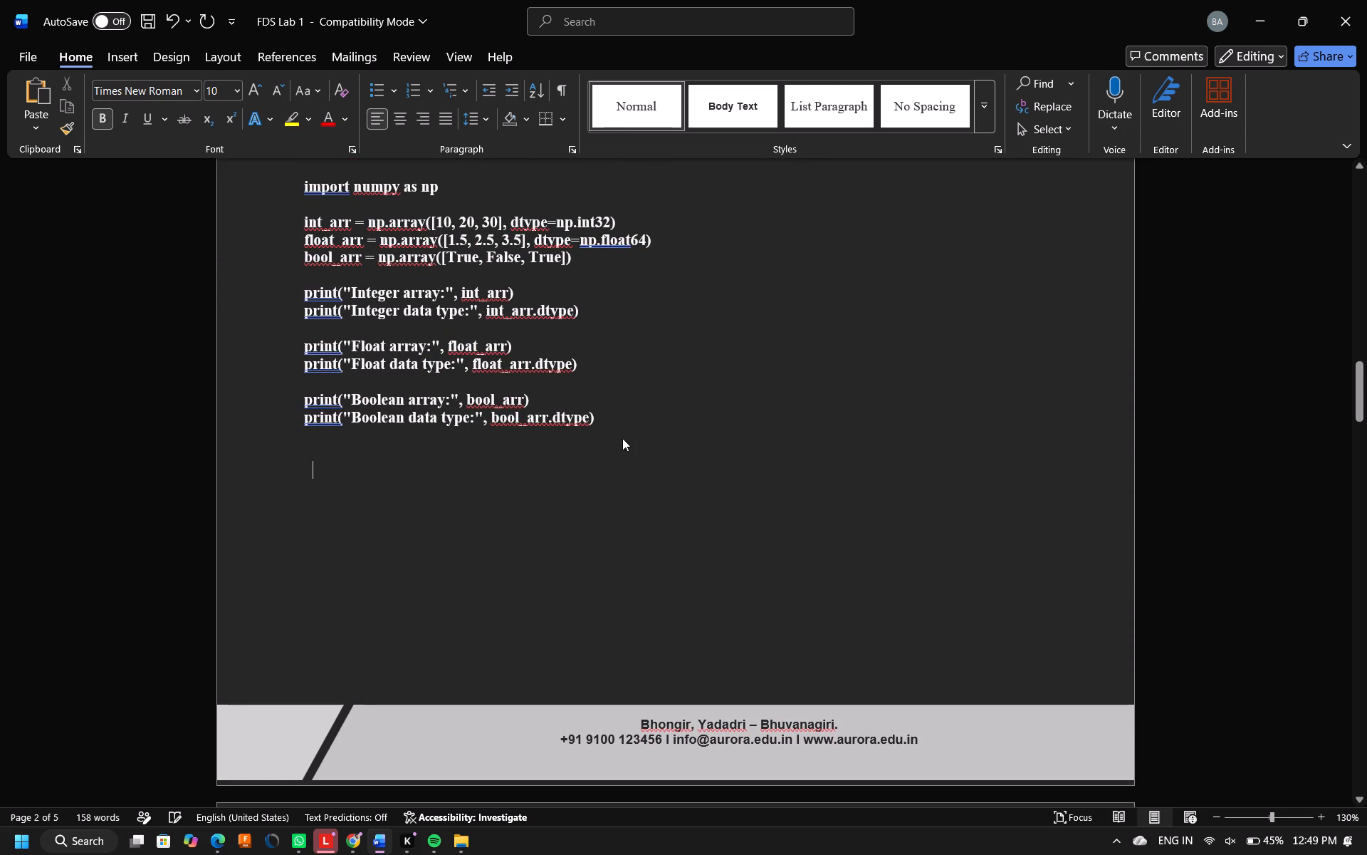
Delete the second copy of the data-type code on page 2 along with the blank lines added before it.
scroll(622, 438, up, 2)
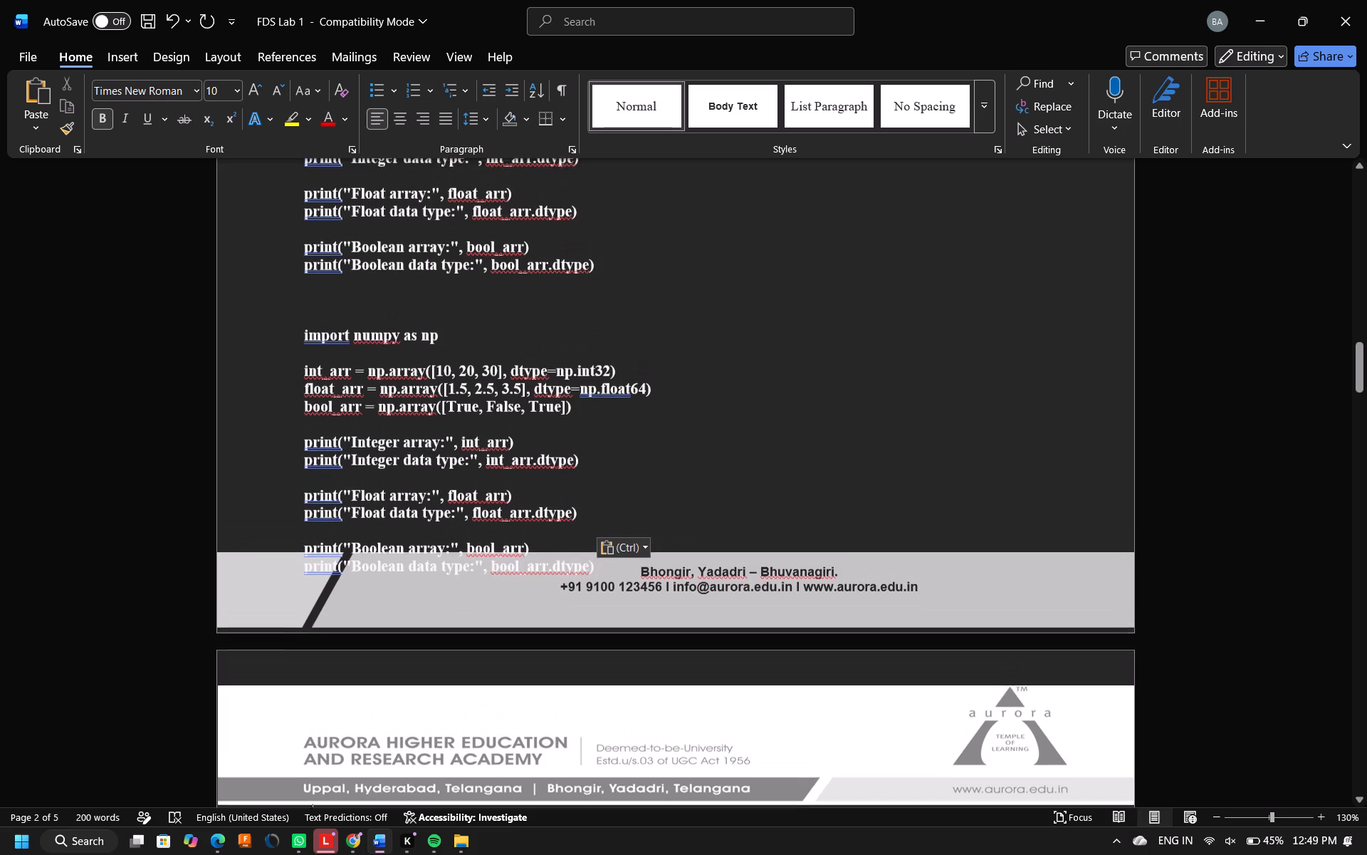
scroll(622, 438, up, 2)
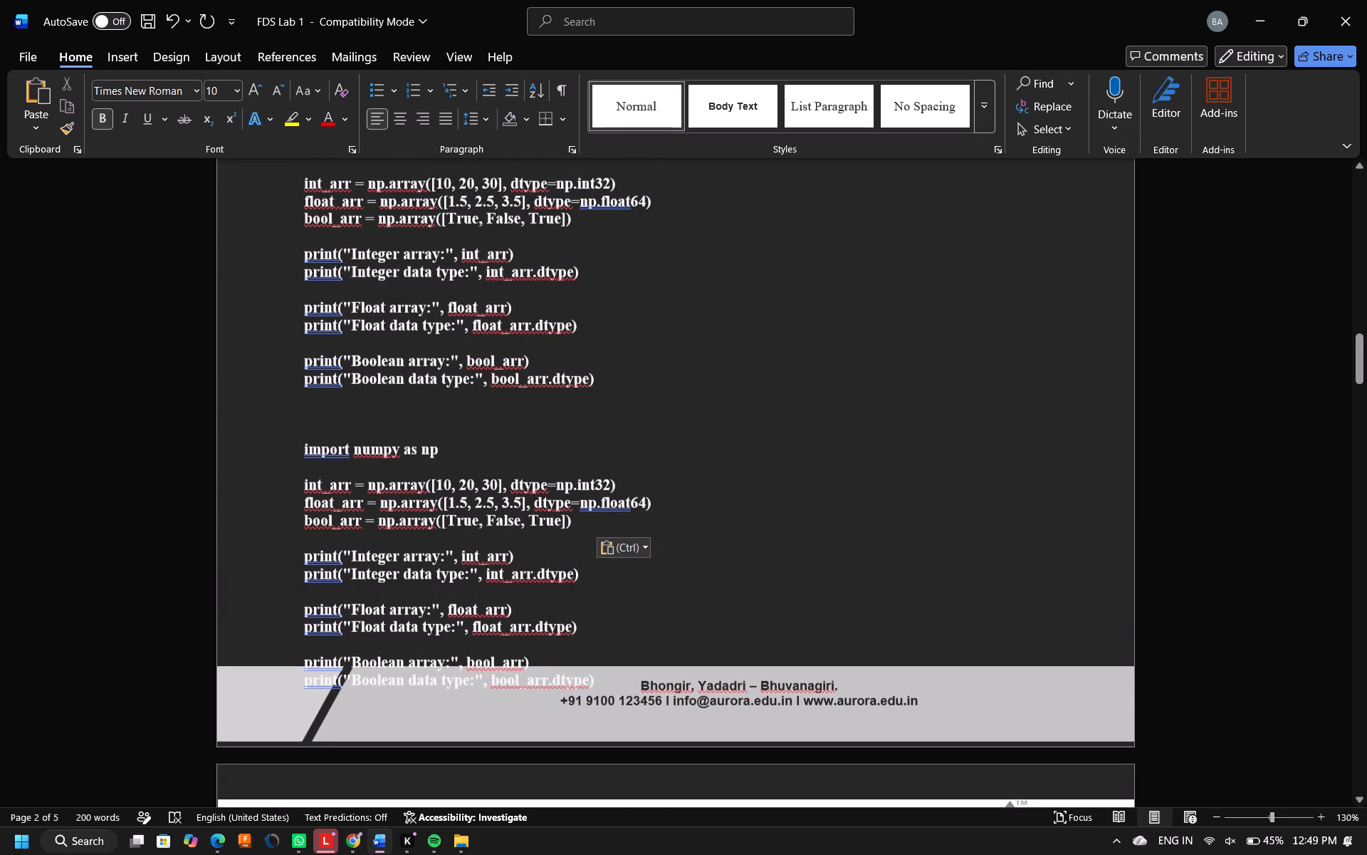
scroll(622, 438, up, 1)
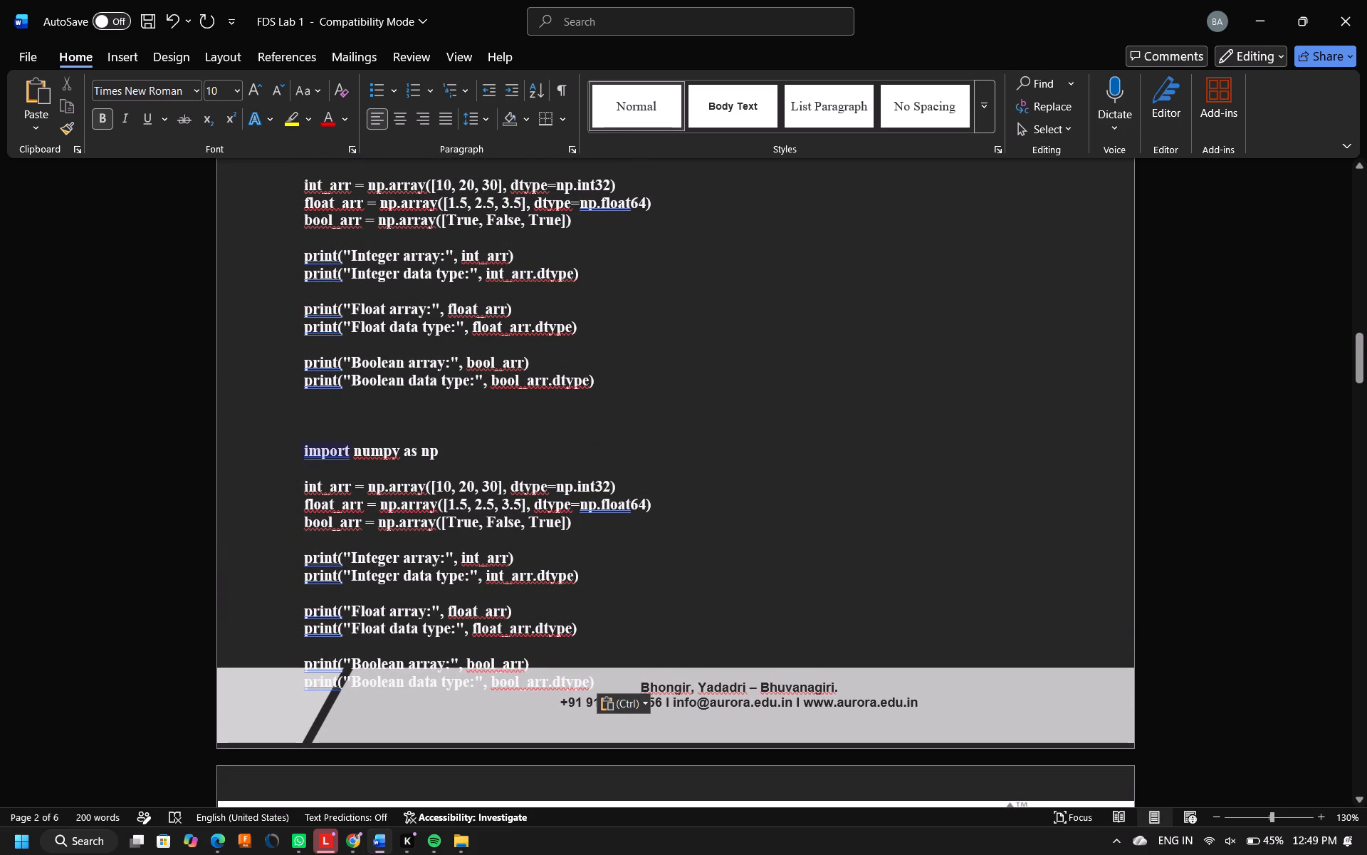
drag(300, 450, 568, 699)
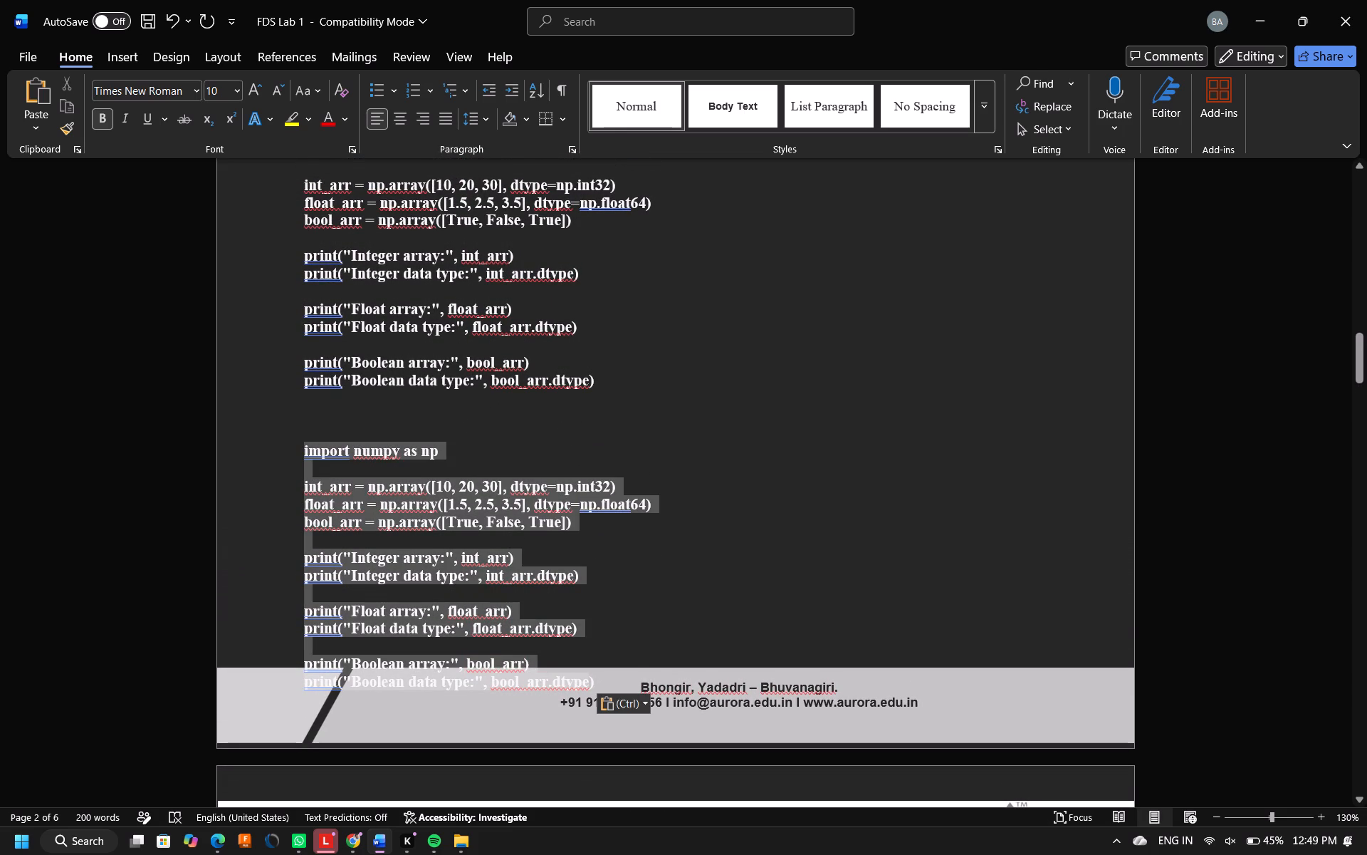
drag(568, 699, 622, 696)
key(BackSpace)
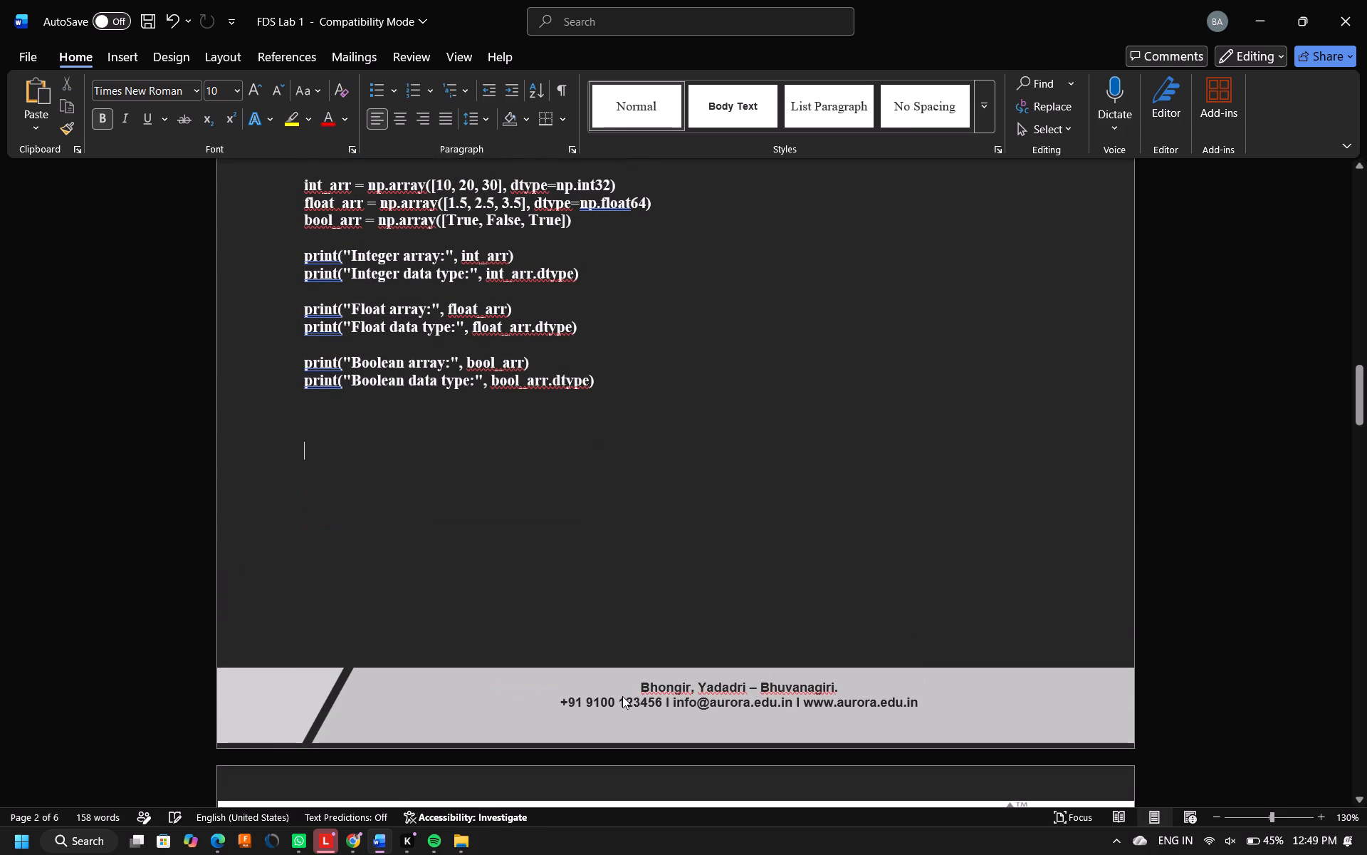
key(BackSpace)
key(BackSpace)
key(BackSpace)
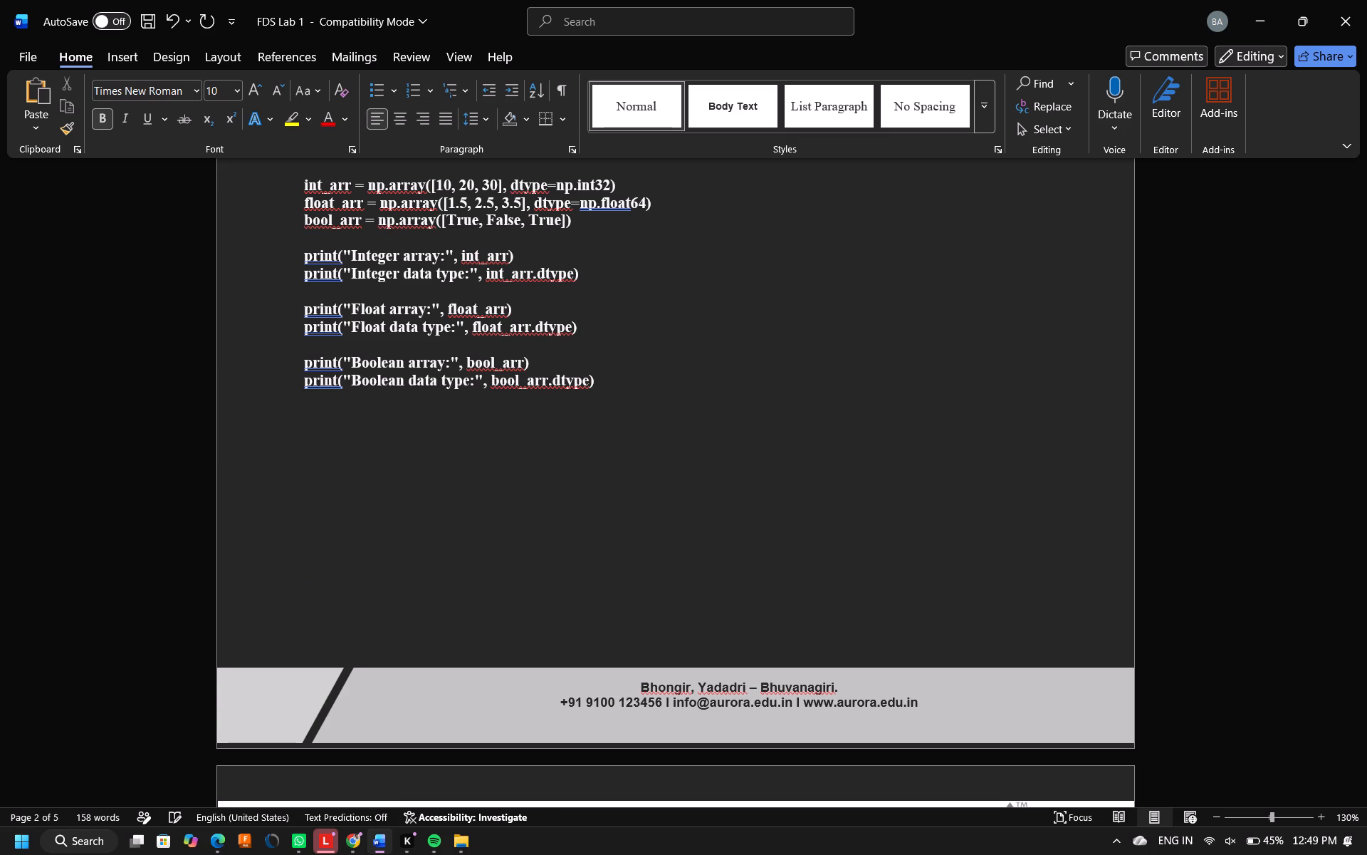
Examine the element-access code on page 3 against the Colab screenshots on pages 4 and 5.
scroll(622, 696, down, 5)
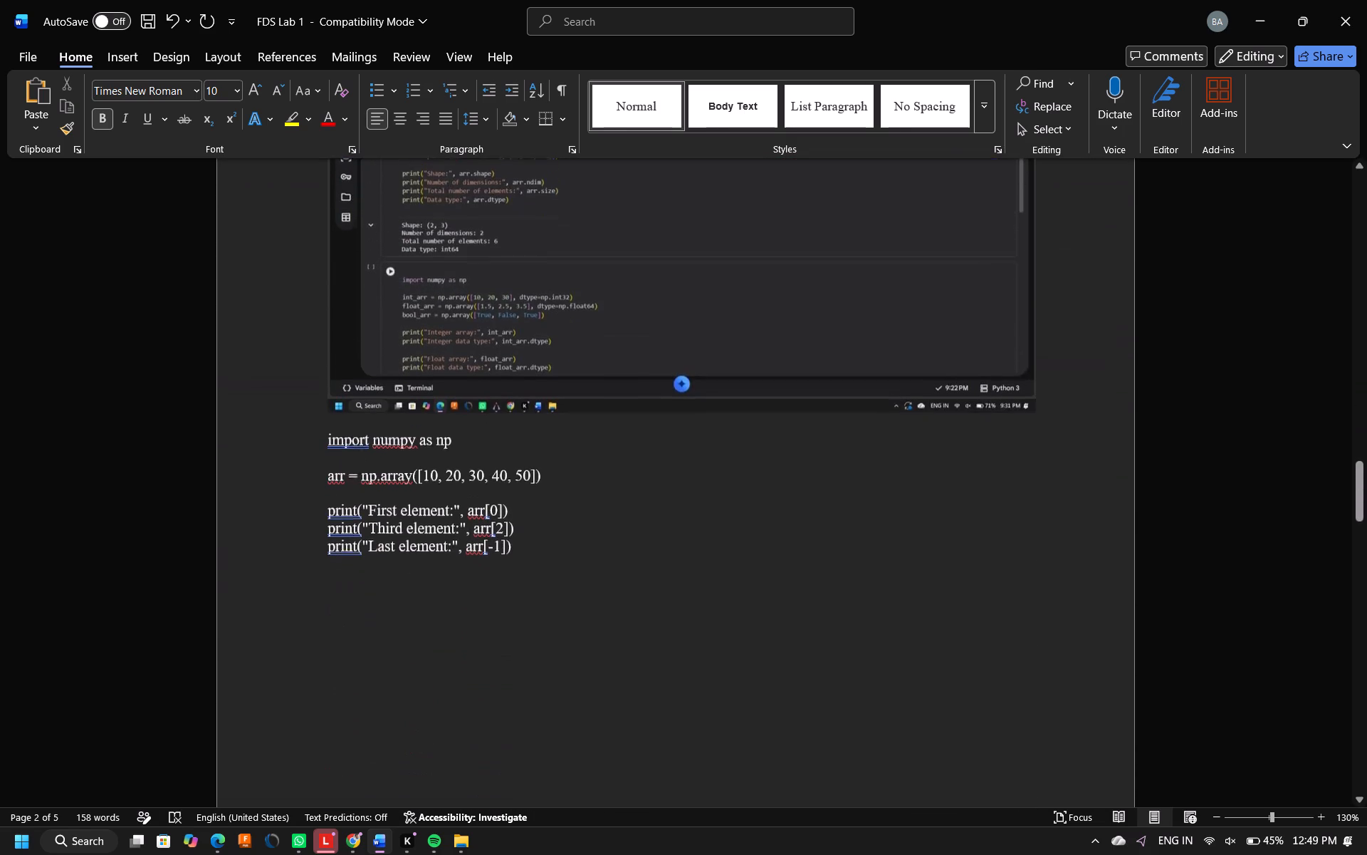
scroll(622, 696, down, 2)
scroll(622, 696, right, 1)
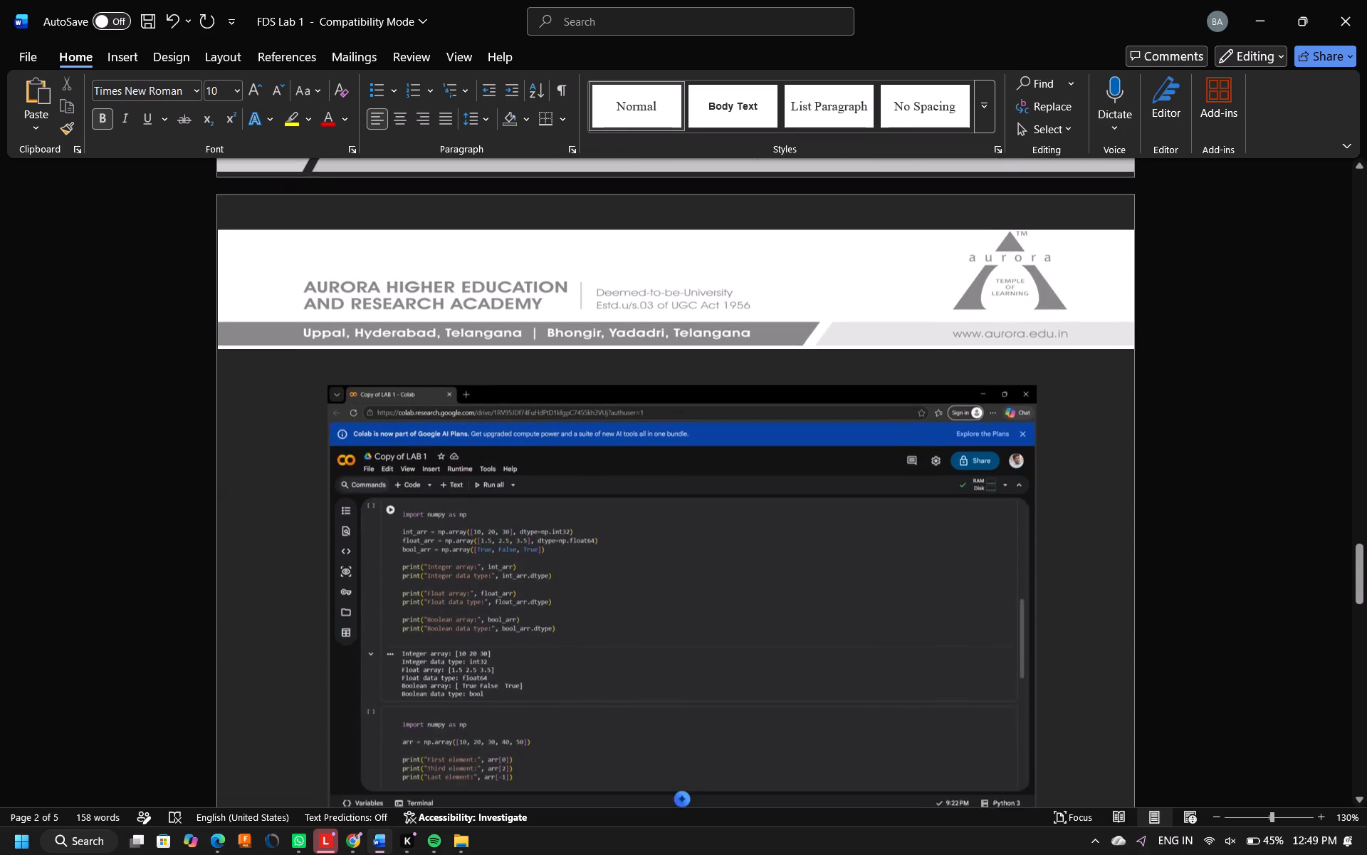
scroll(622, 696, right, 2)
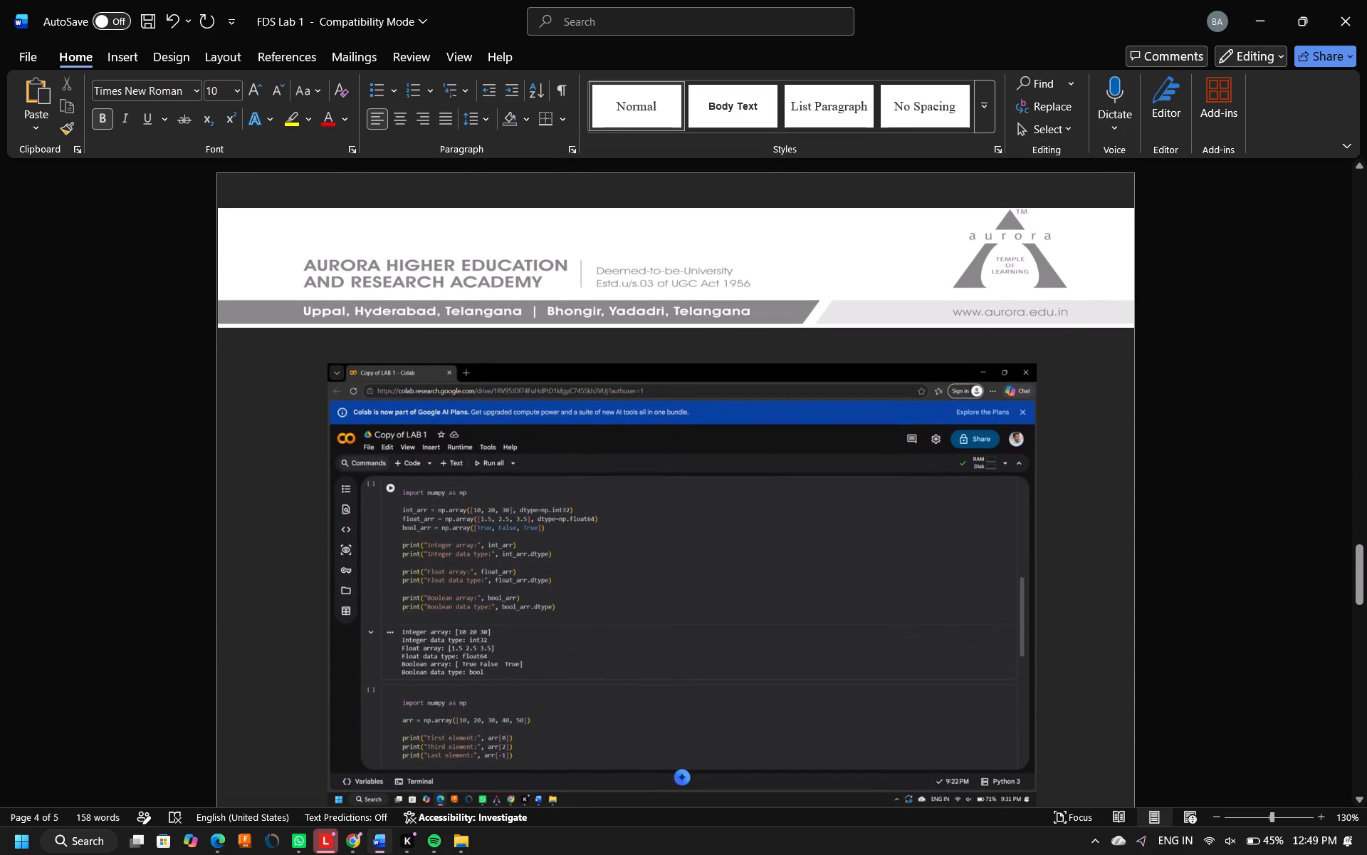
scroll(622, 696, right, 2)
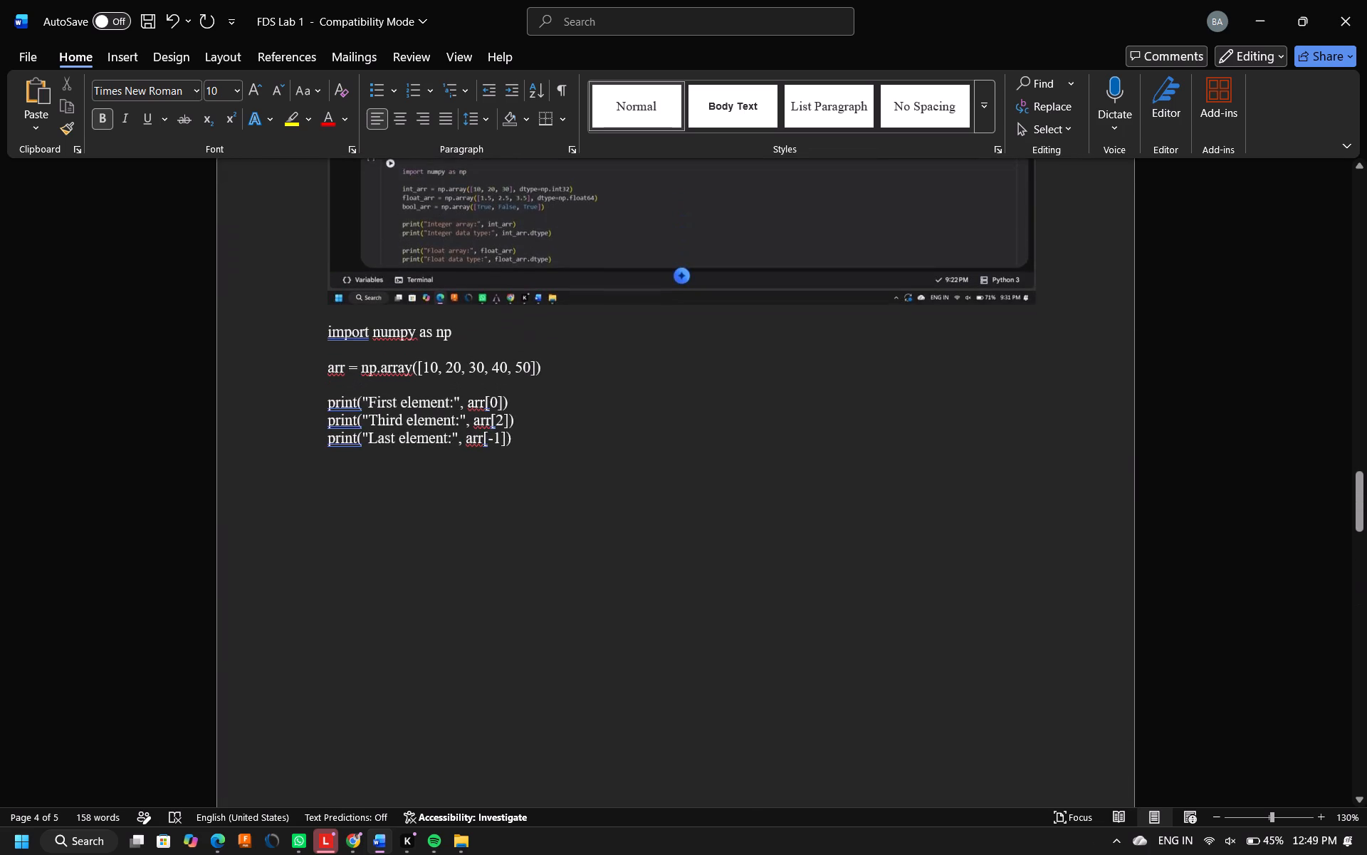
scroll(622, 696, right, 1)
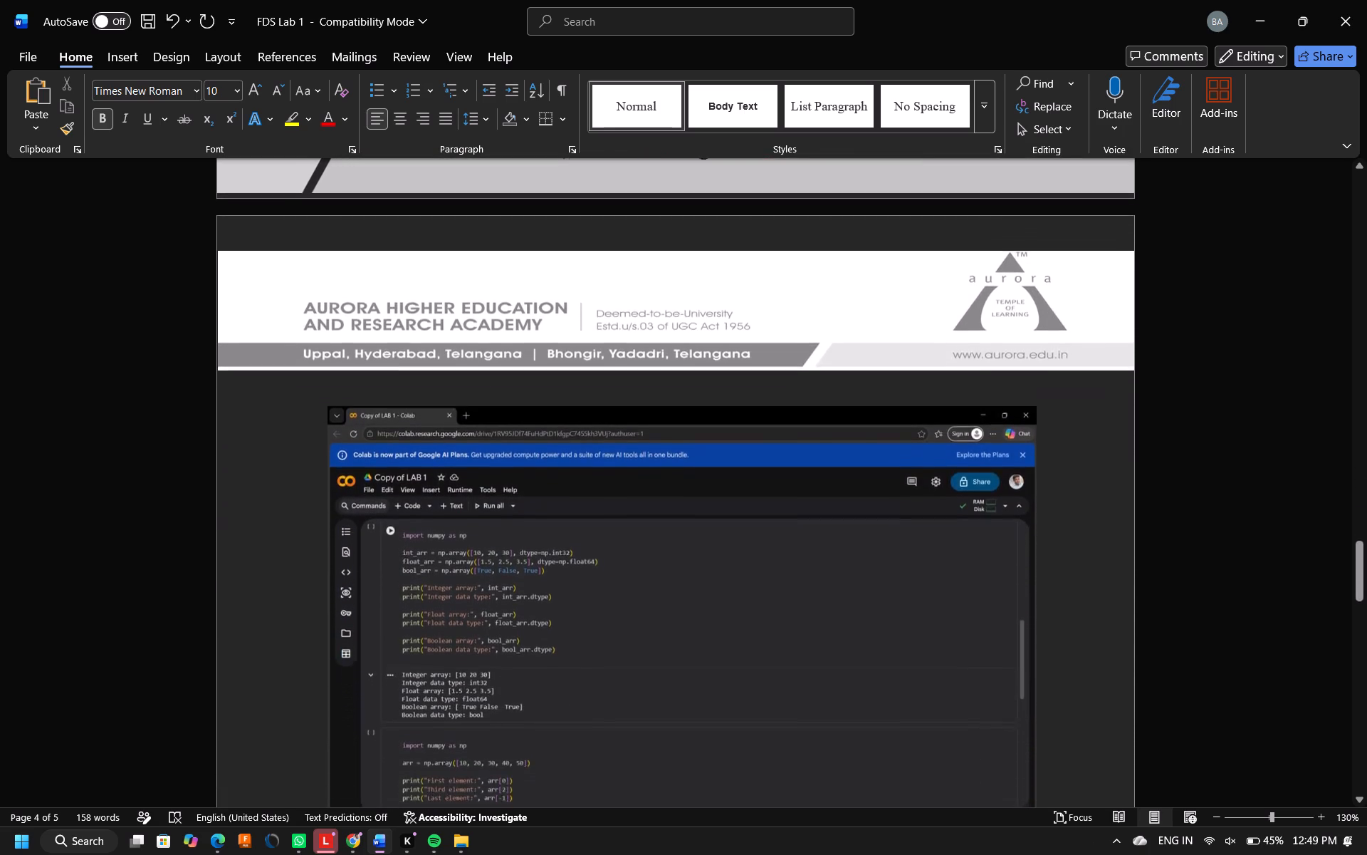
scroll(622, 696, right, 1)
scroll(622, 696, up, 3)
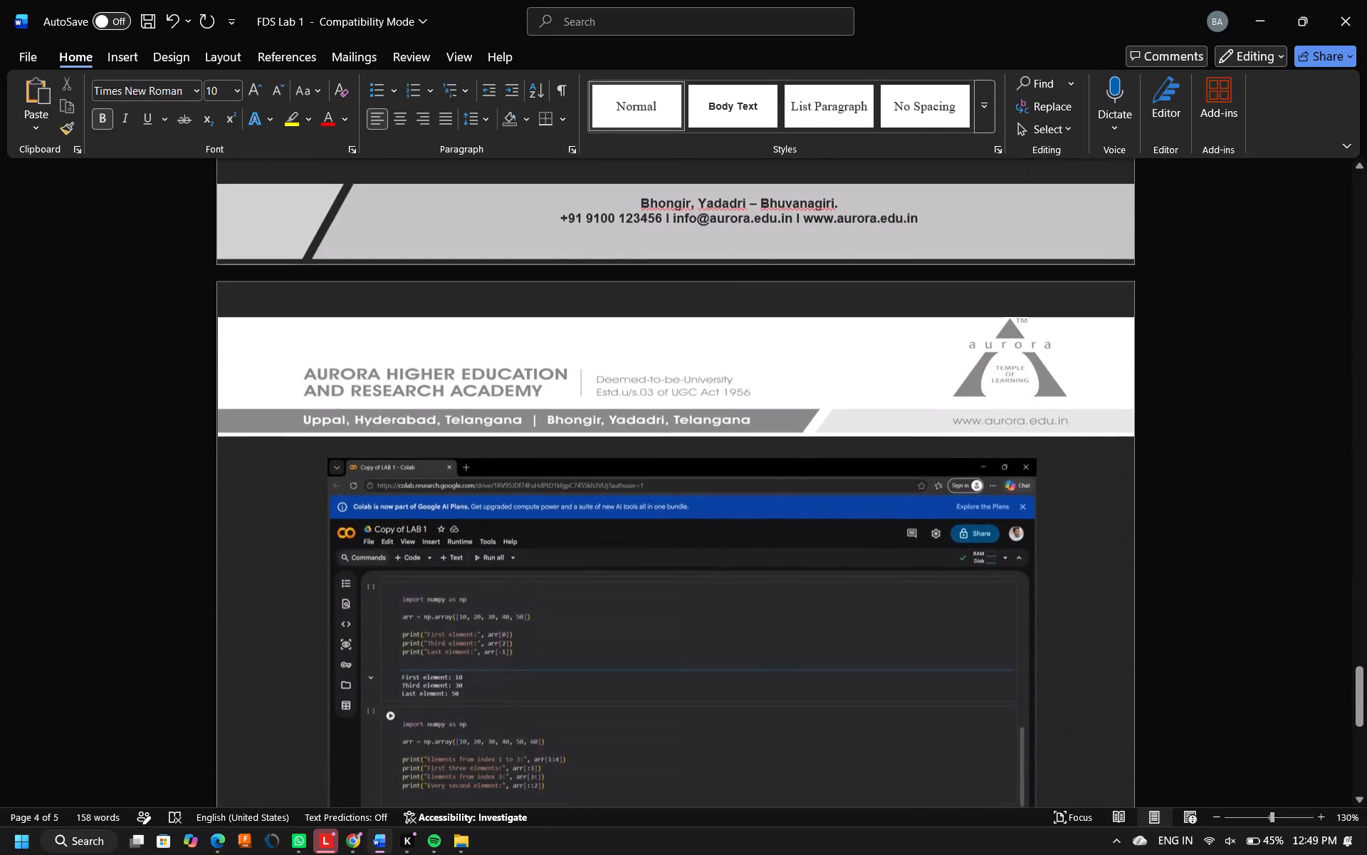
scroll(622, 696, up, 3)
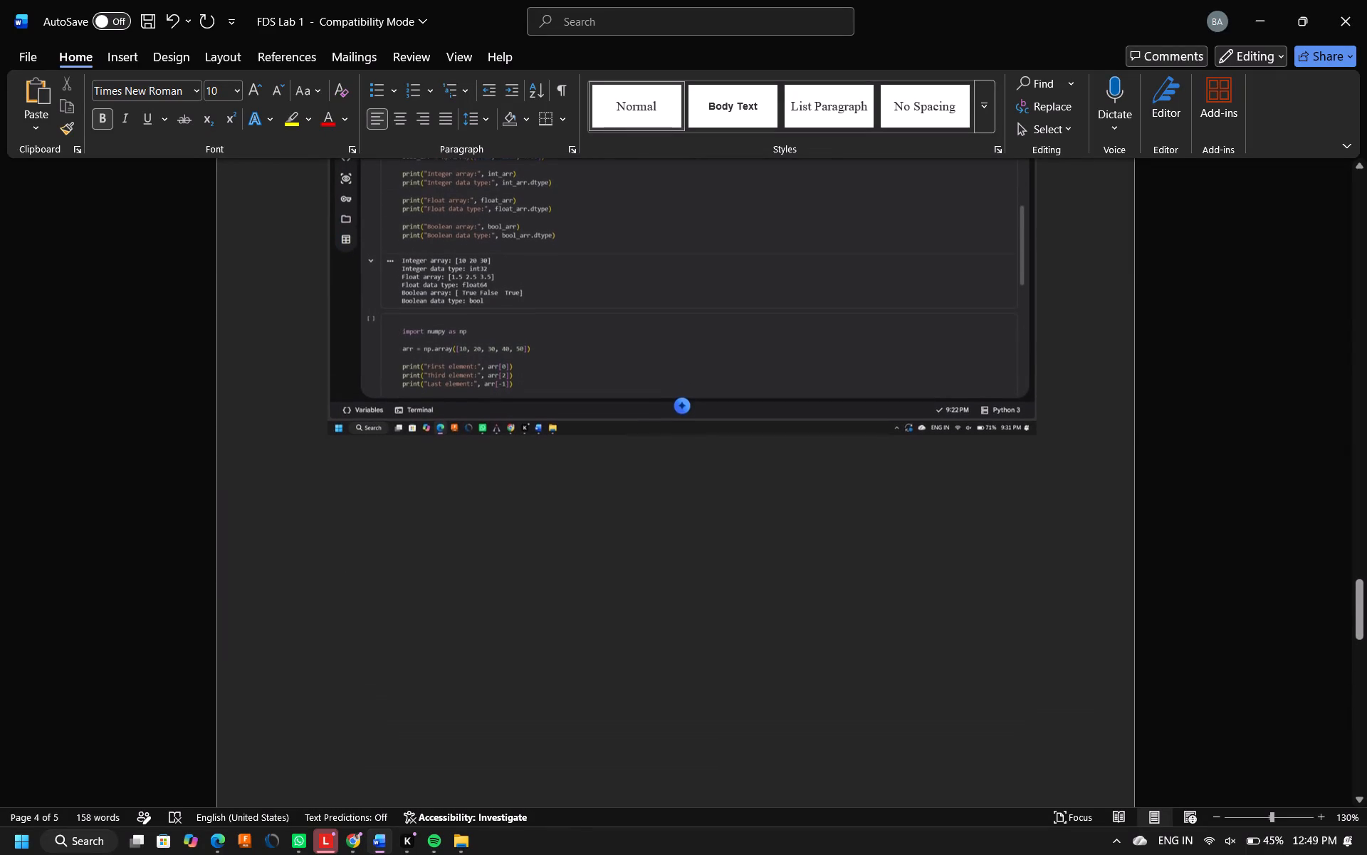
scroll(622, 696, up, 2)
Switch to the Colab LAB 1 notebook and copy the array-slicing cell's code, starting from the import line.
key(alt+Tab)
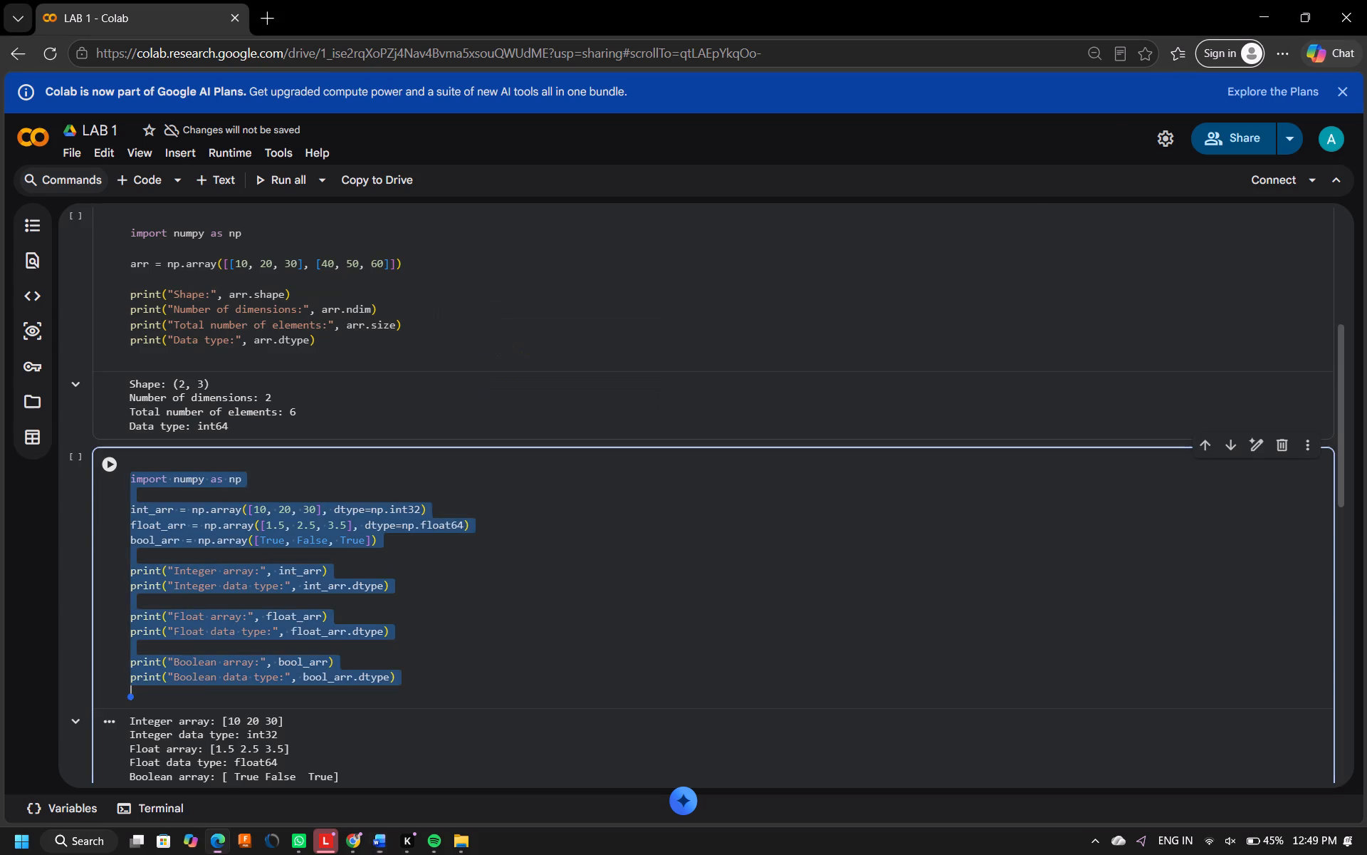
scroll(622, 696, down, 6)
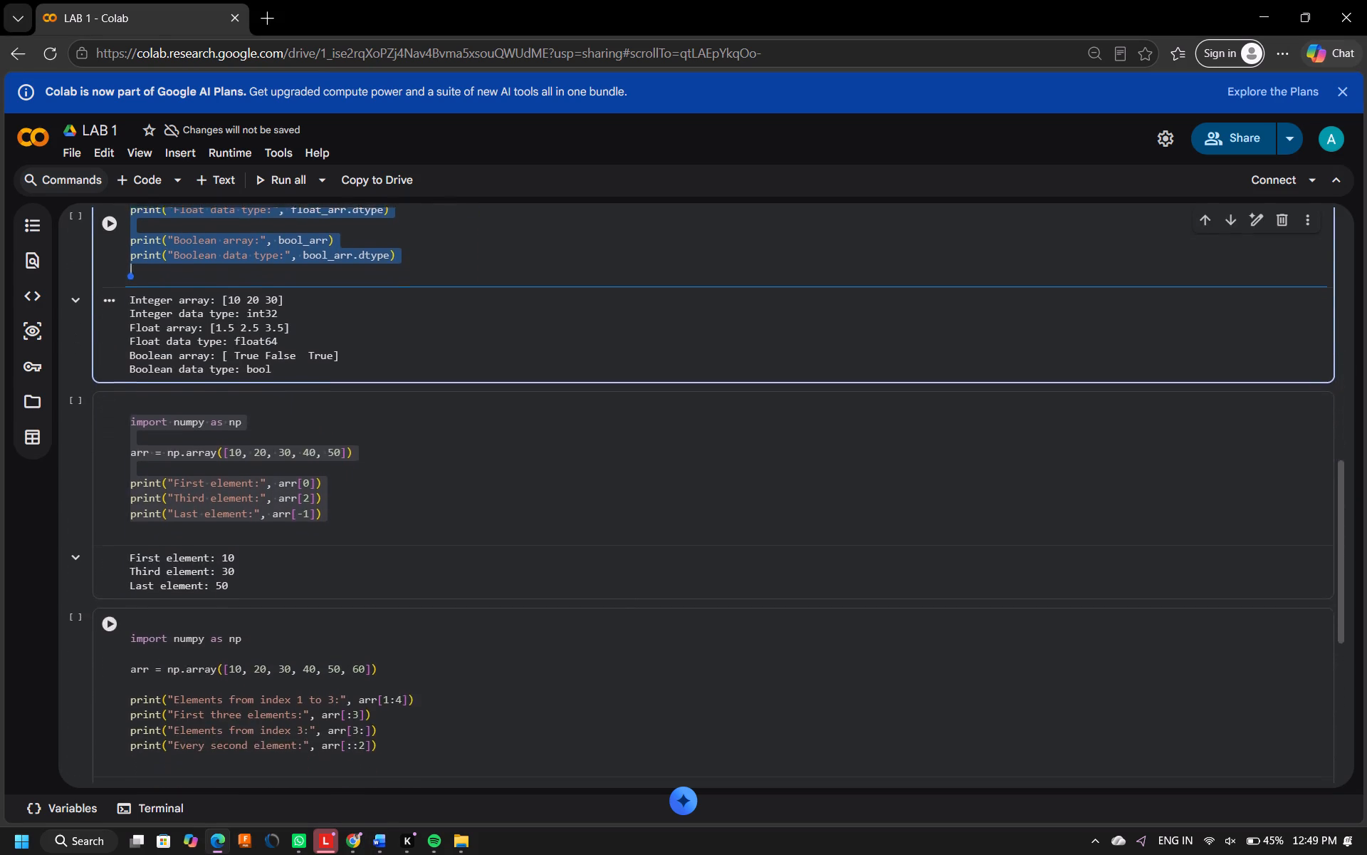
scroll(622, 696, down, 1)
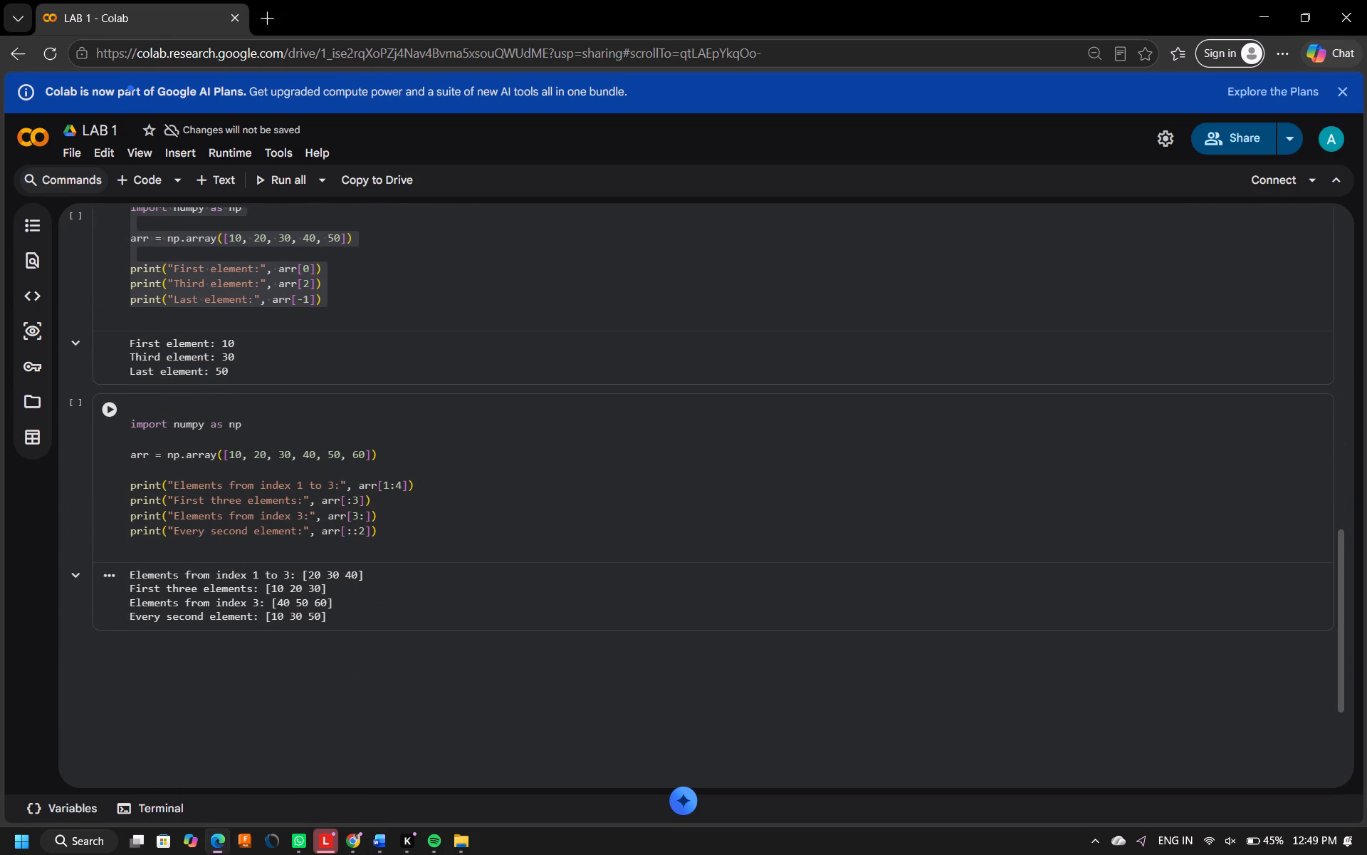
drag(132, 418, 387, 573)
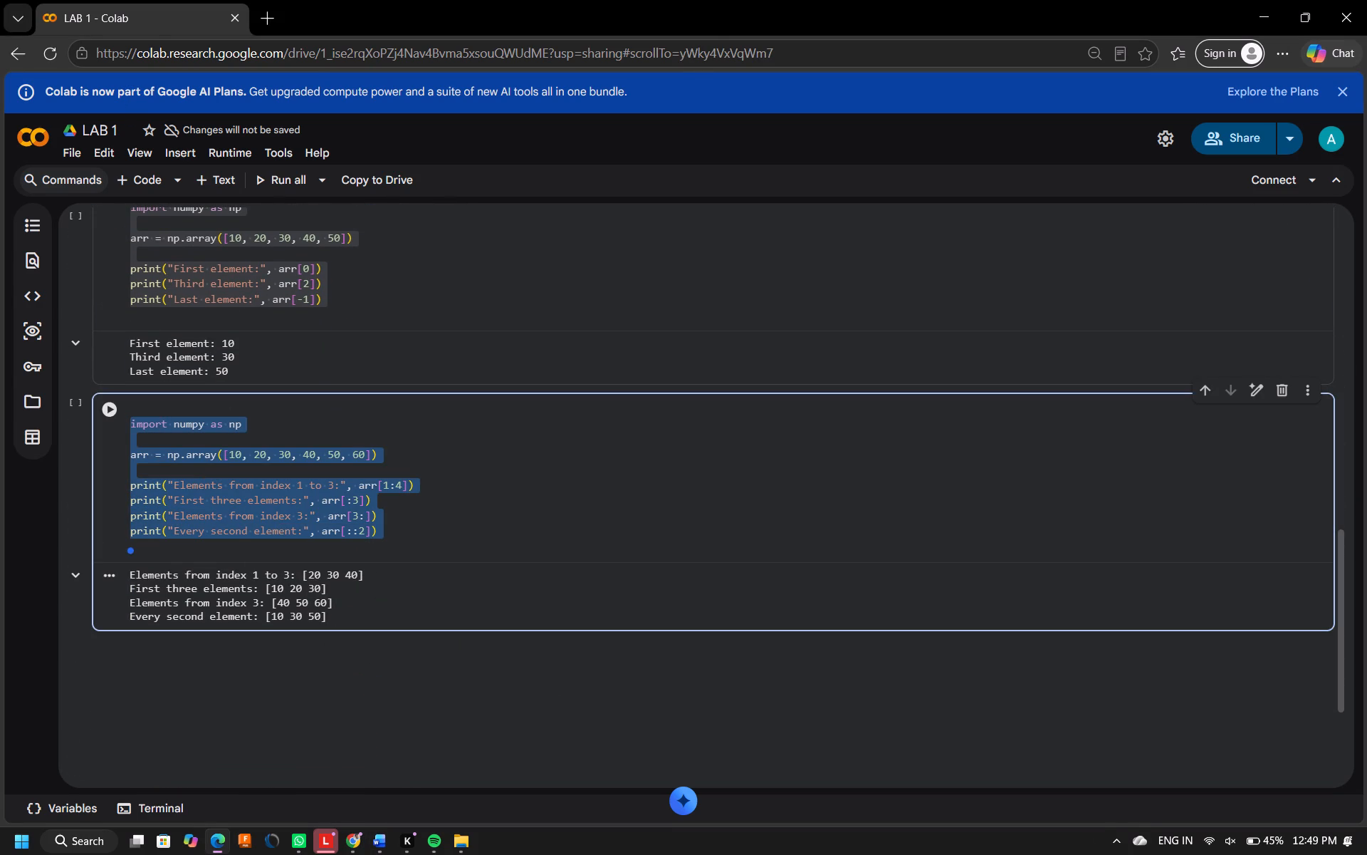
drag(387, 573, 375, 559)
key(ctrl+c)
Back in the Word report, examine the Colab screenshots on pages 4 and 5 to locate a place for the slicing code.
key(alt+Tab)
scroll(375, 559, down, 2)
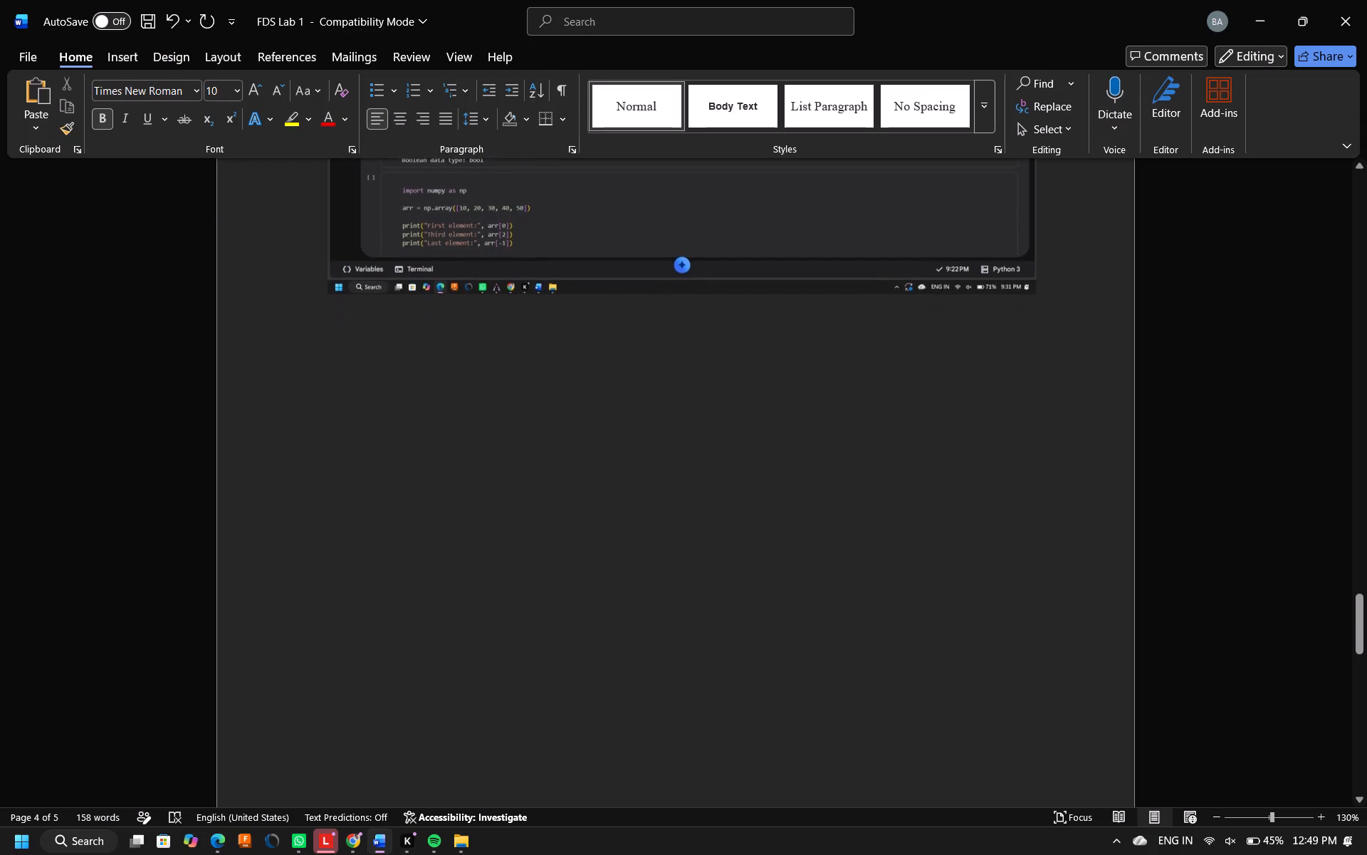
scroll(375, 559, down, 1)
scroll(375, 559, up, 1)
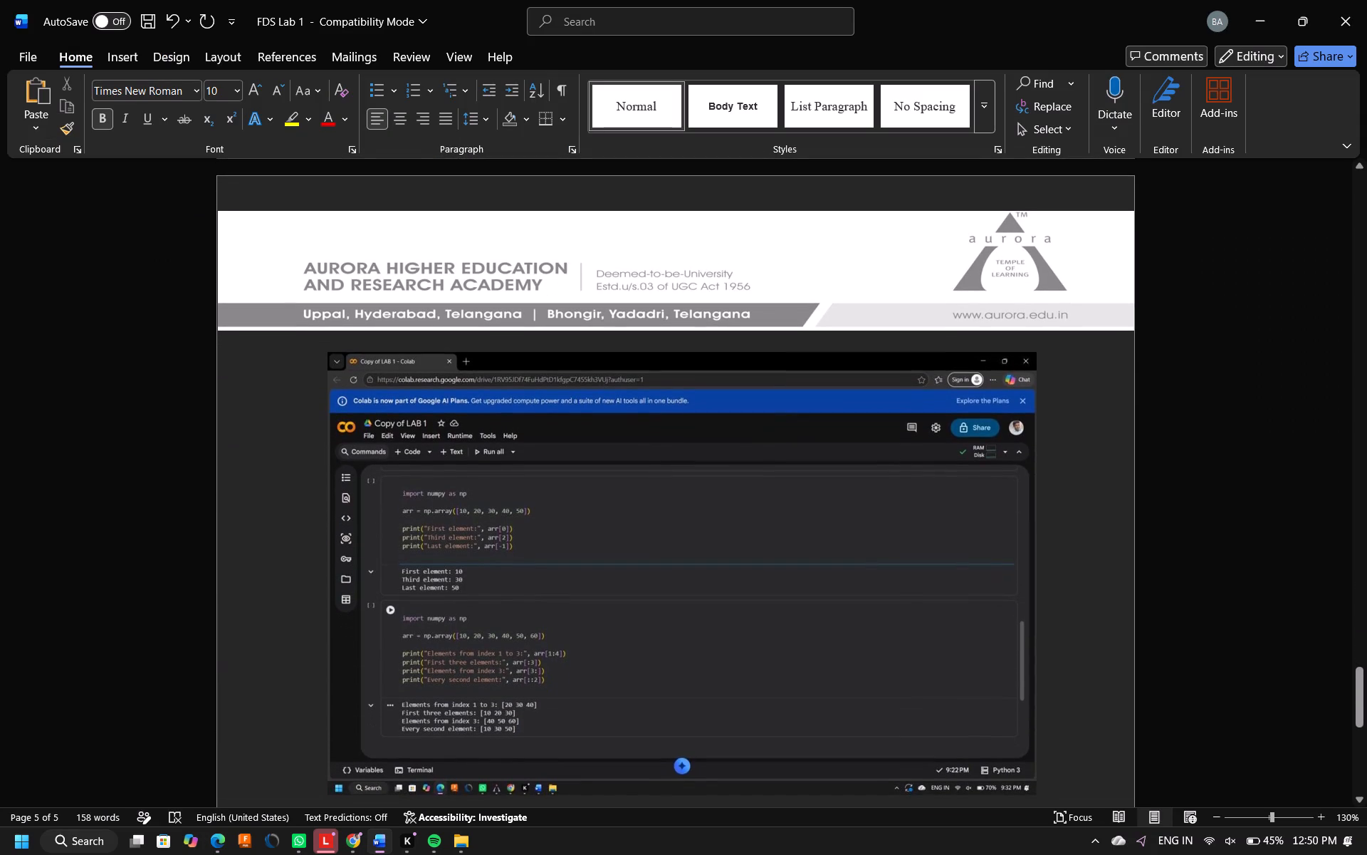
scroll(375, 559, up, 1)
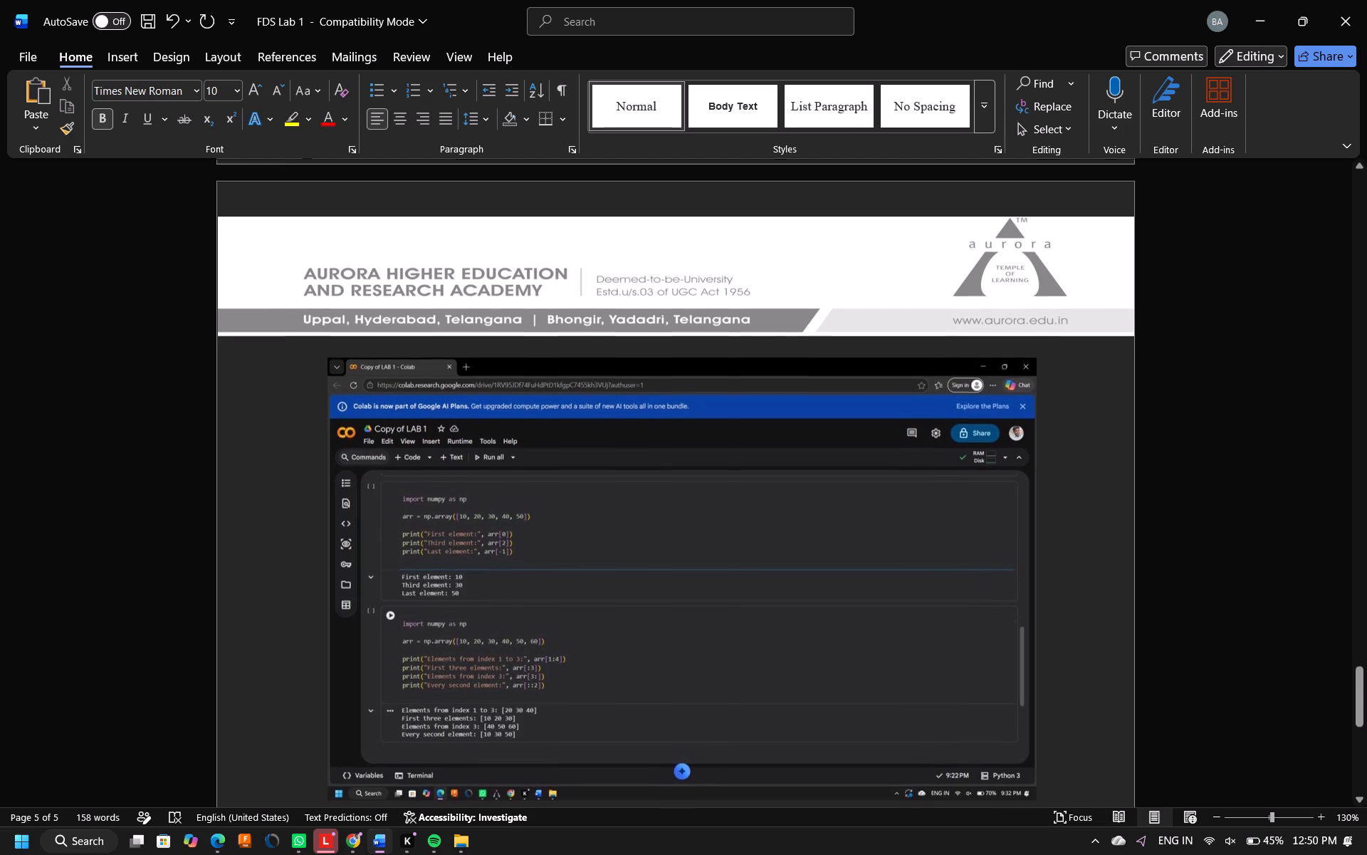
scroll(375, 559, up, 2)
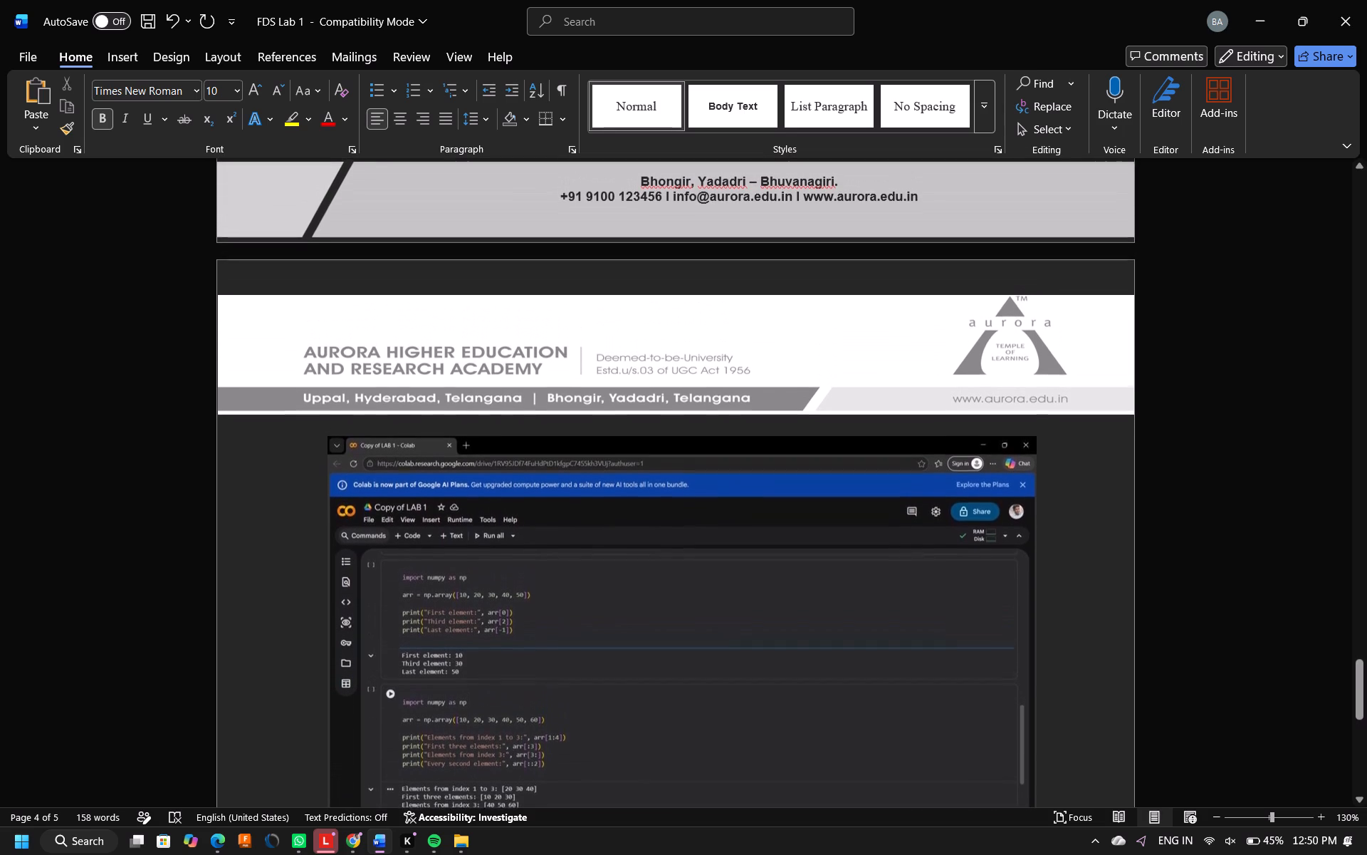
scroll(375, 559, up, 1)
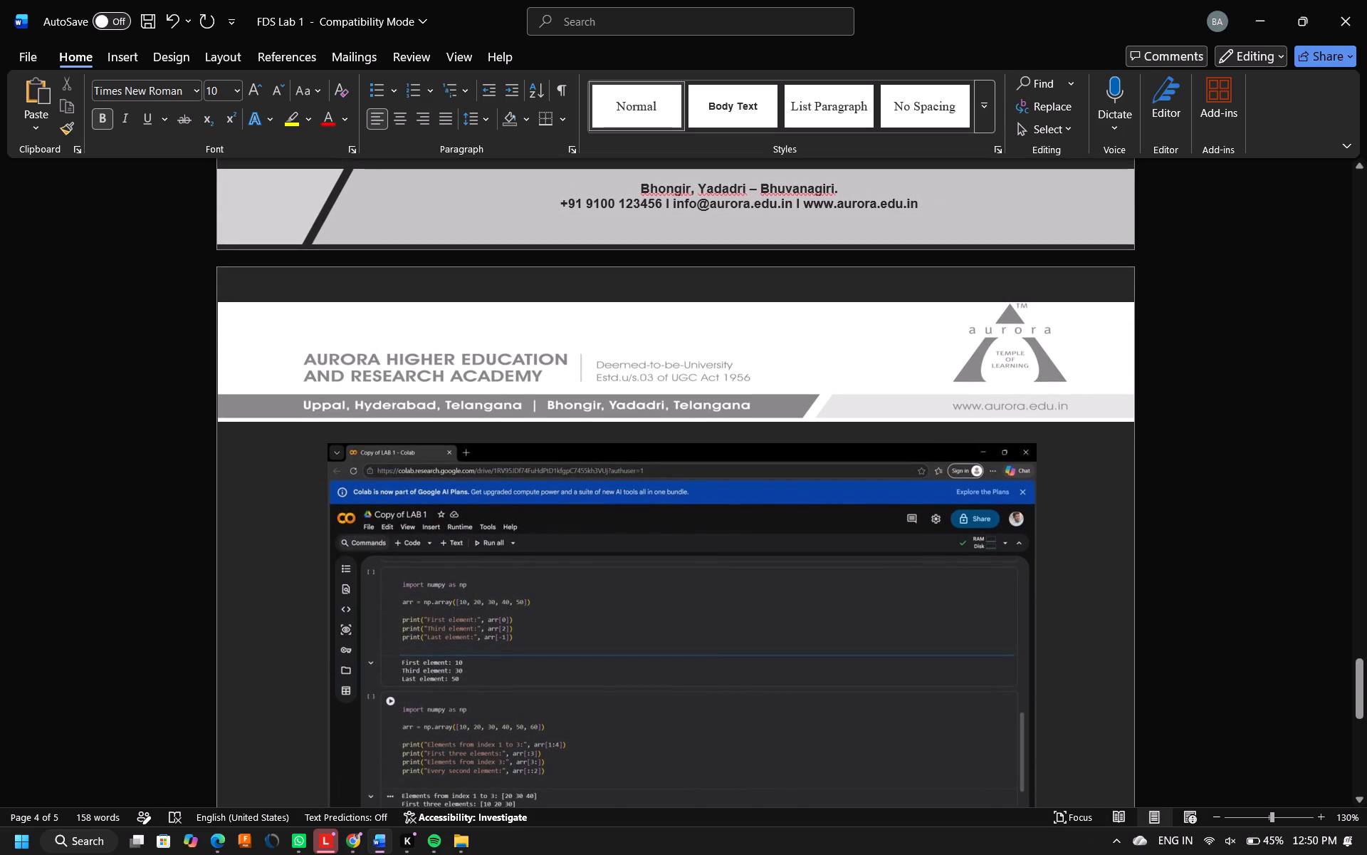
scroll(375, 559, up, 1)
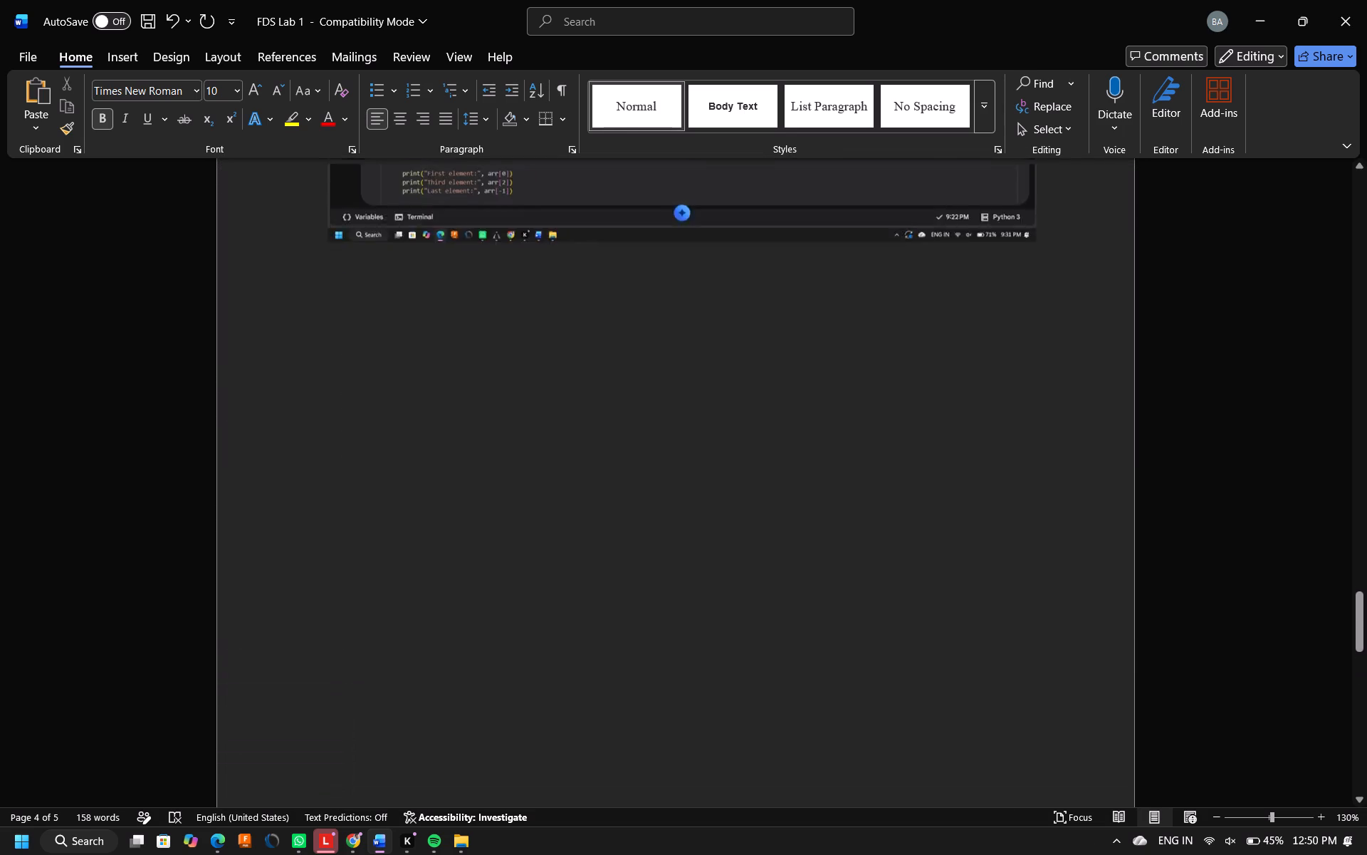
scroll(375, 559, up, 1)
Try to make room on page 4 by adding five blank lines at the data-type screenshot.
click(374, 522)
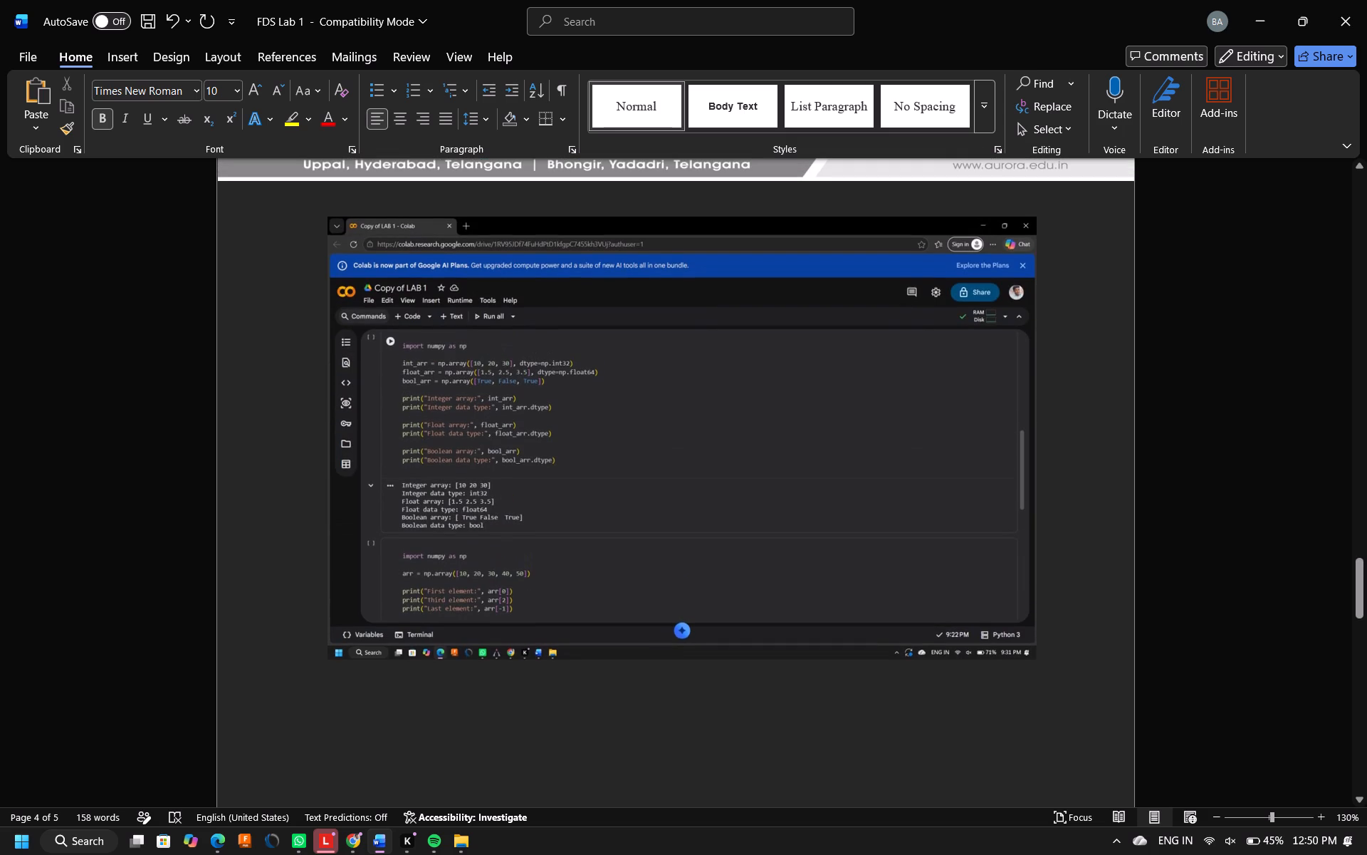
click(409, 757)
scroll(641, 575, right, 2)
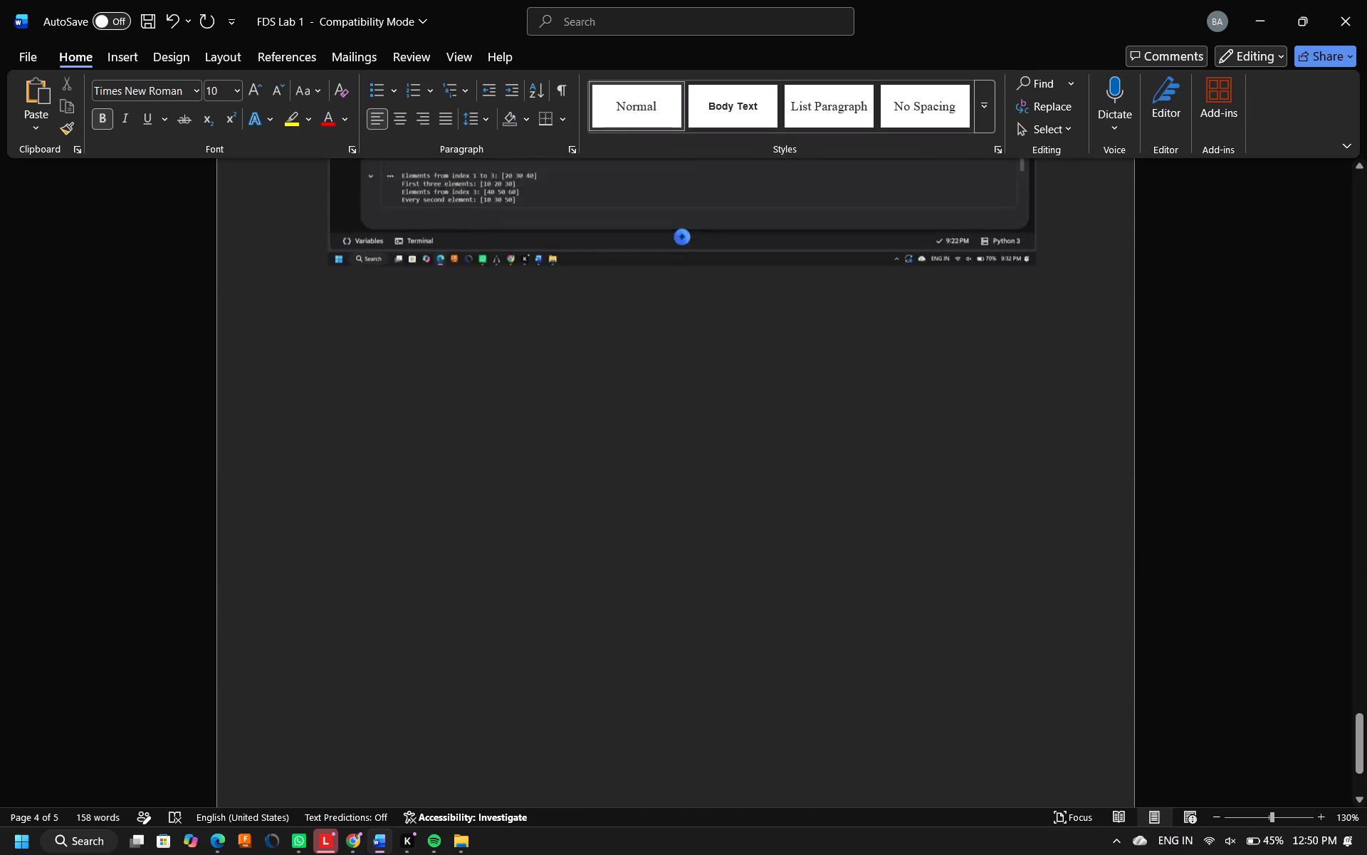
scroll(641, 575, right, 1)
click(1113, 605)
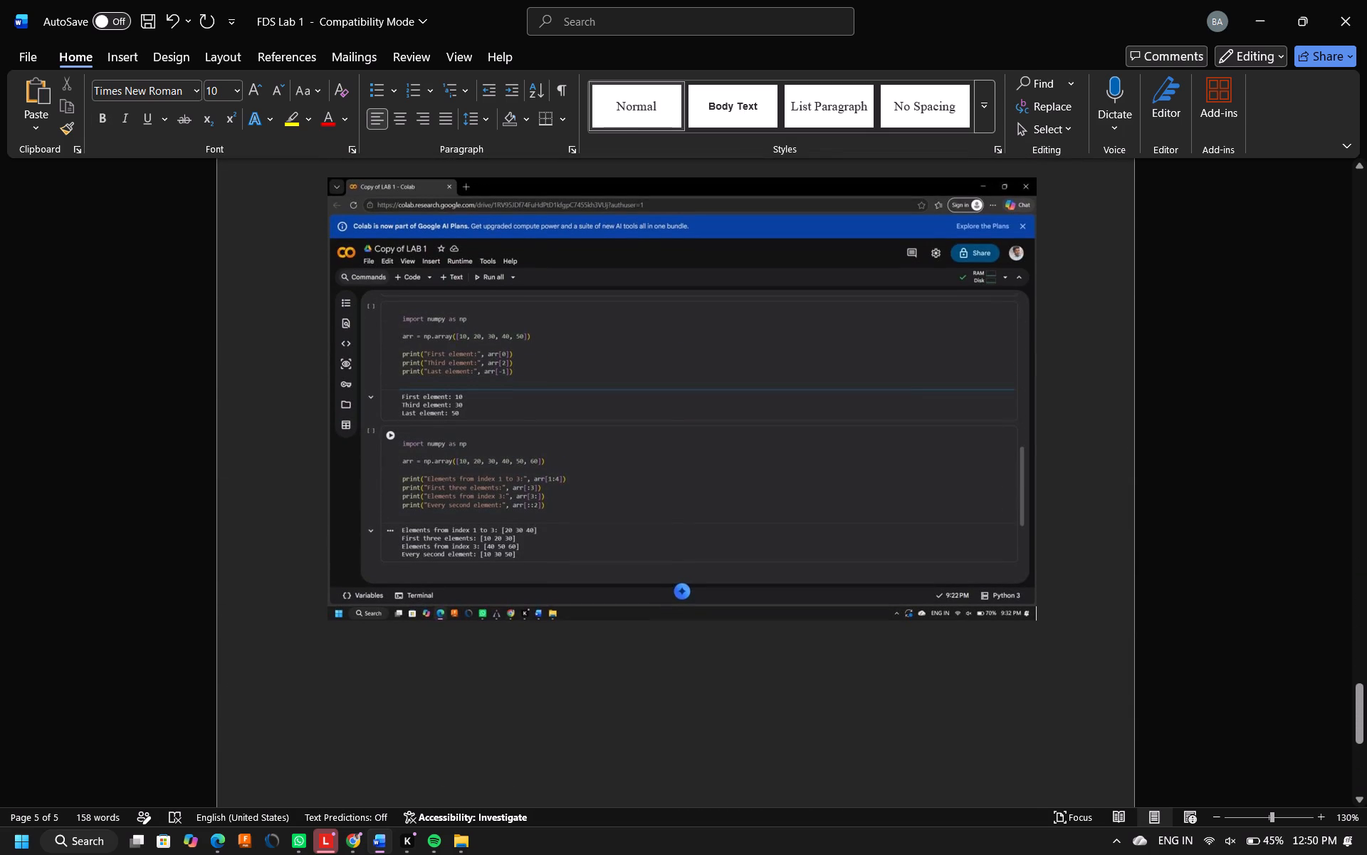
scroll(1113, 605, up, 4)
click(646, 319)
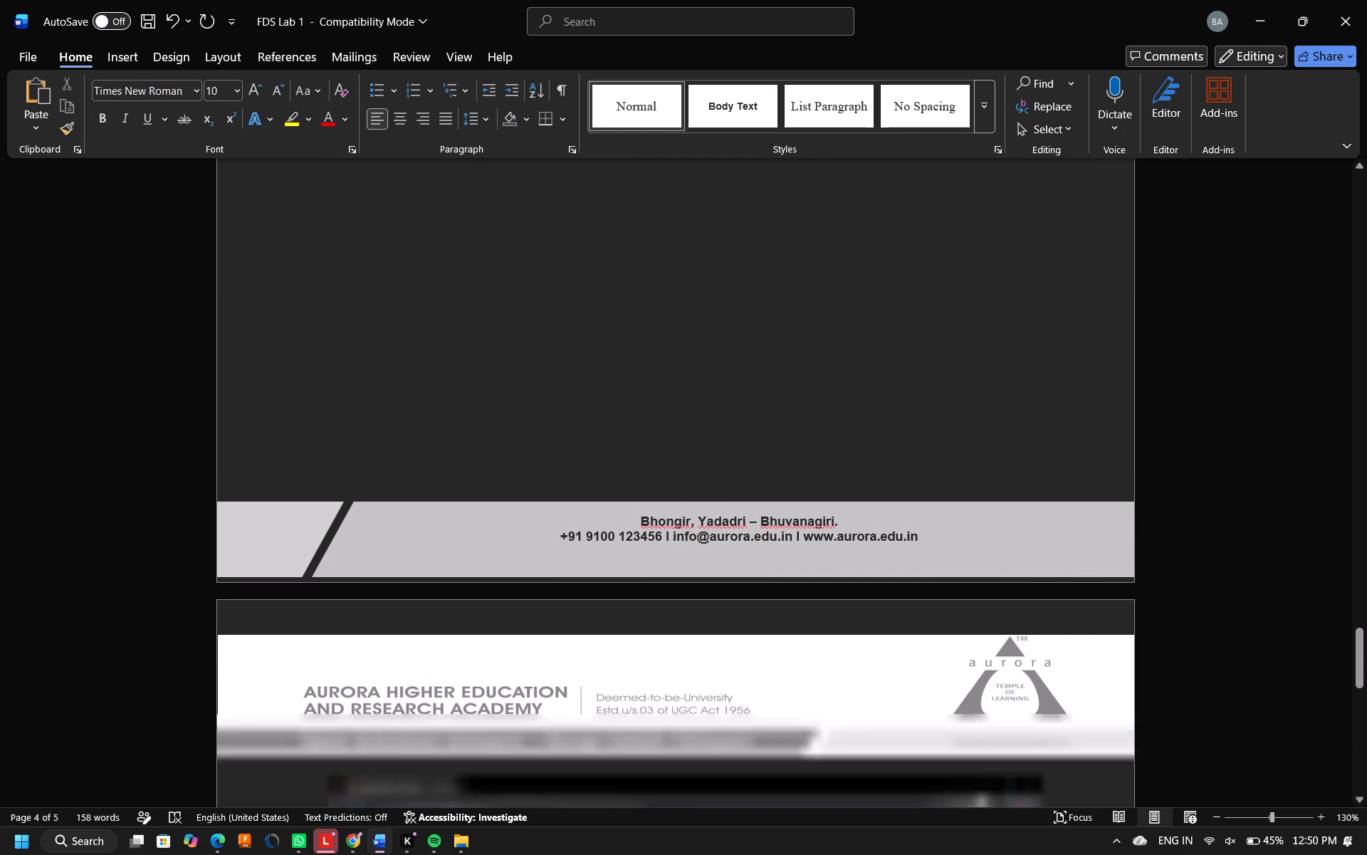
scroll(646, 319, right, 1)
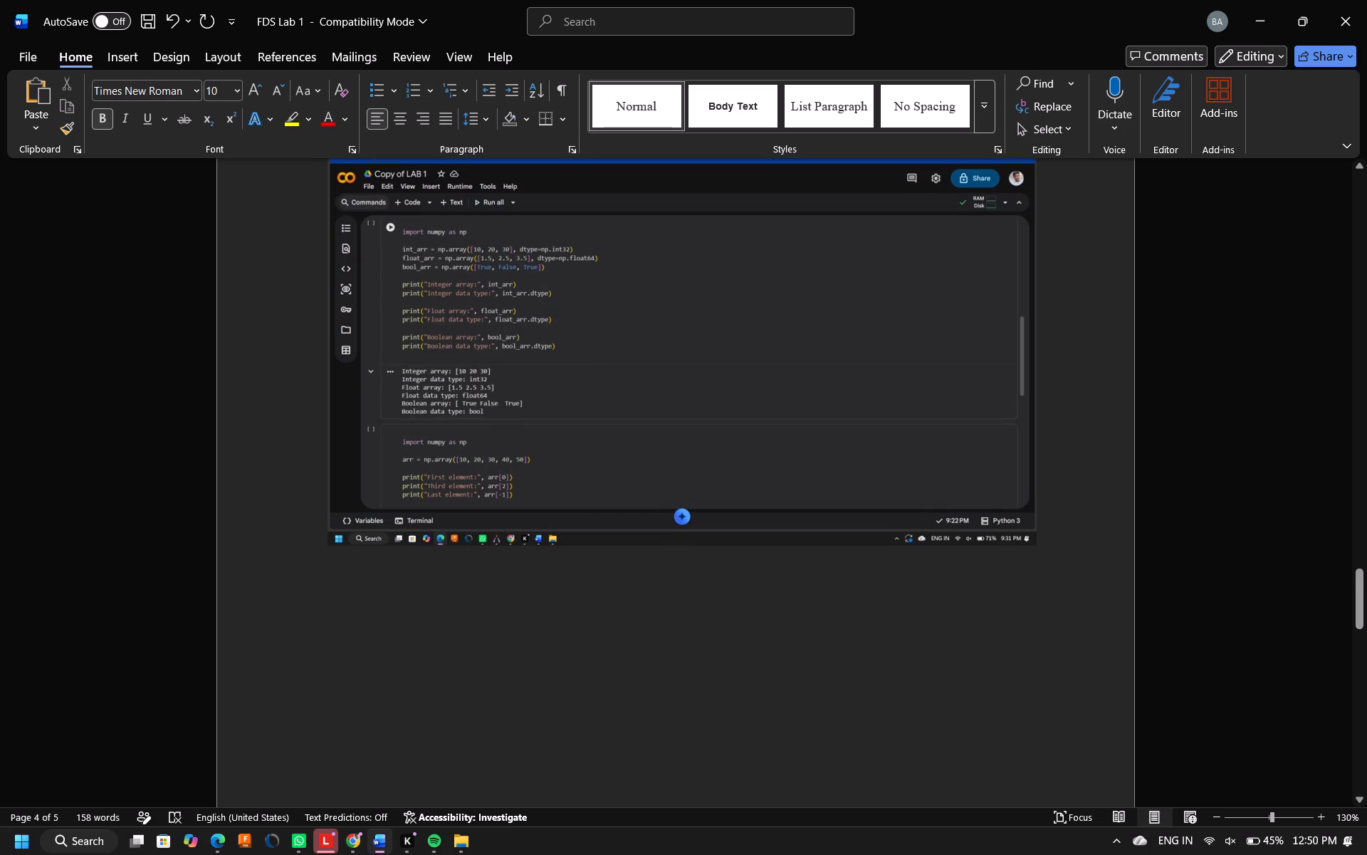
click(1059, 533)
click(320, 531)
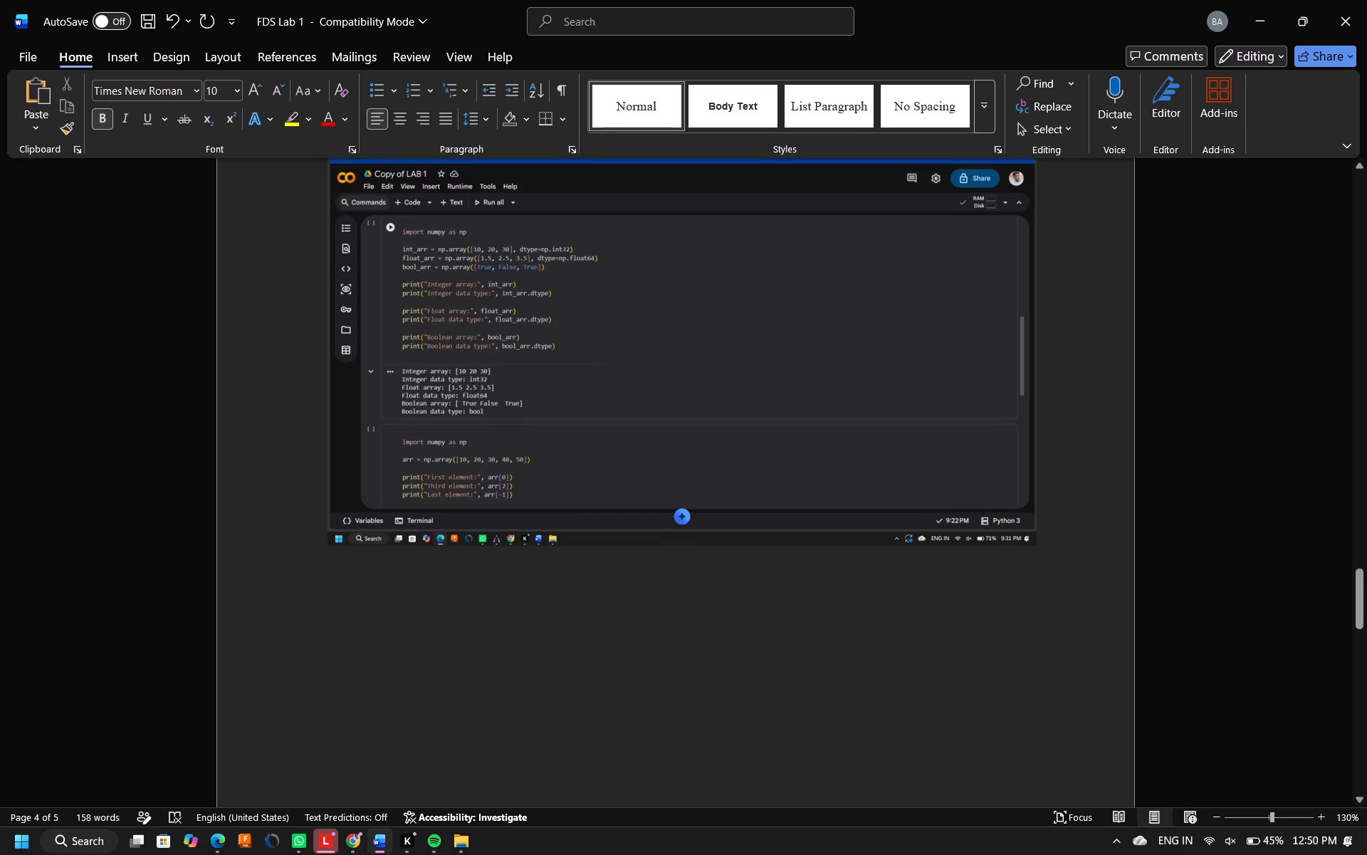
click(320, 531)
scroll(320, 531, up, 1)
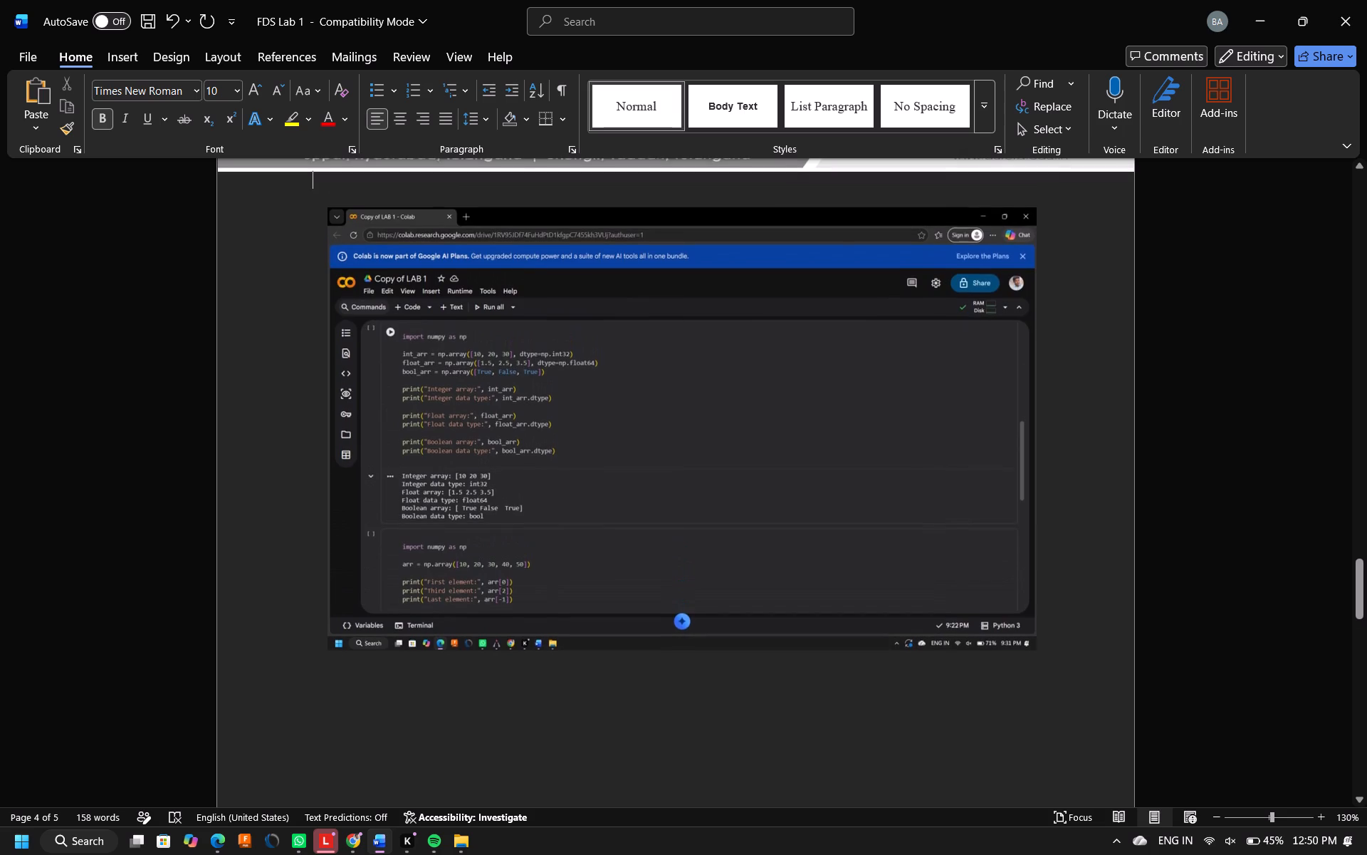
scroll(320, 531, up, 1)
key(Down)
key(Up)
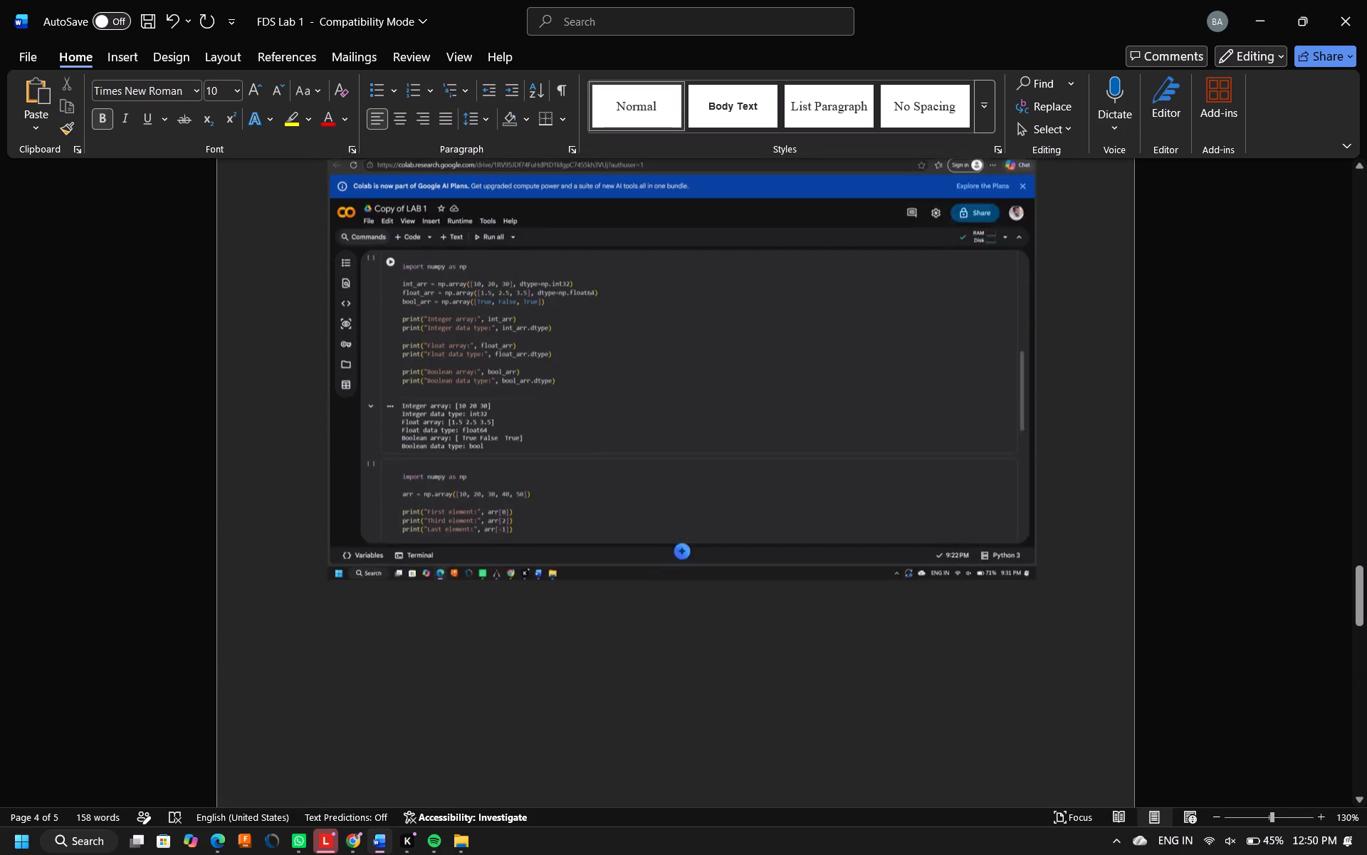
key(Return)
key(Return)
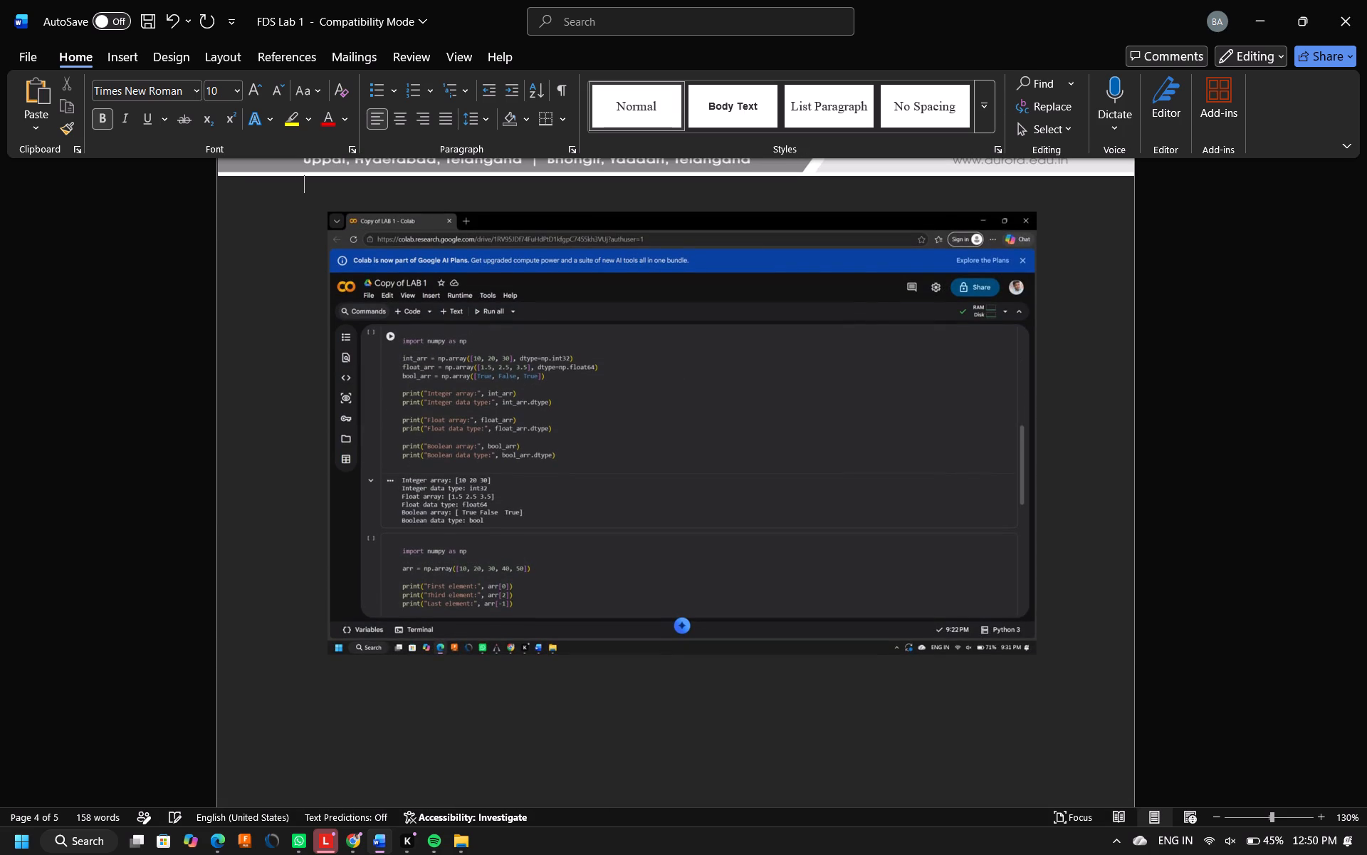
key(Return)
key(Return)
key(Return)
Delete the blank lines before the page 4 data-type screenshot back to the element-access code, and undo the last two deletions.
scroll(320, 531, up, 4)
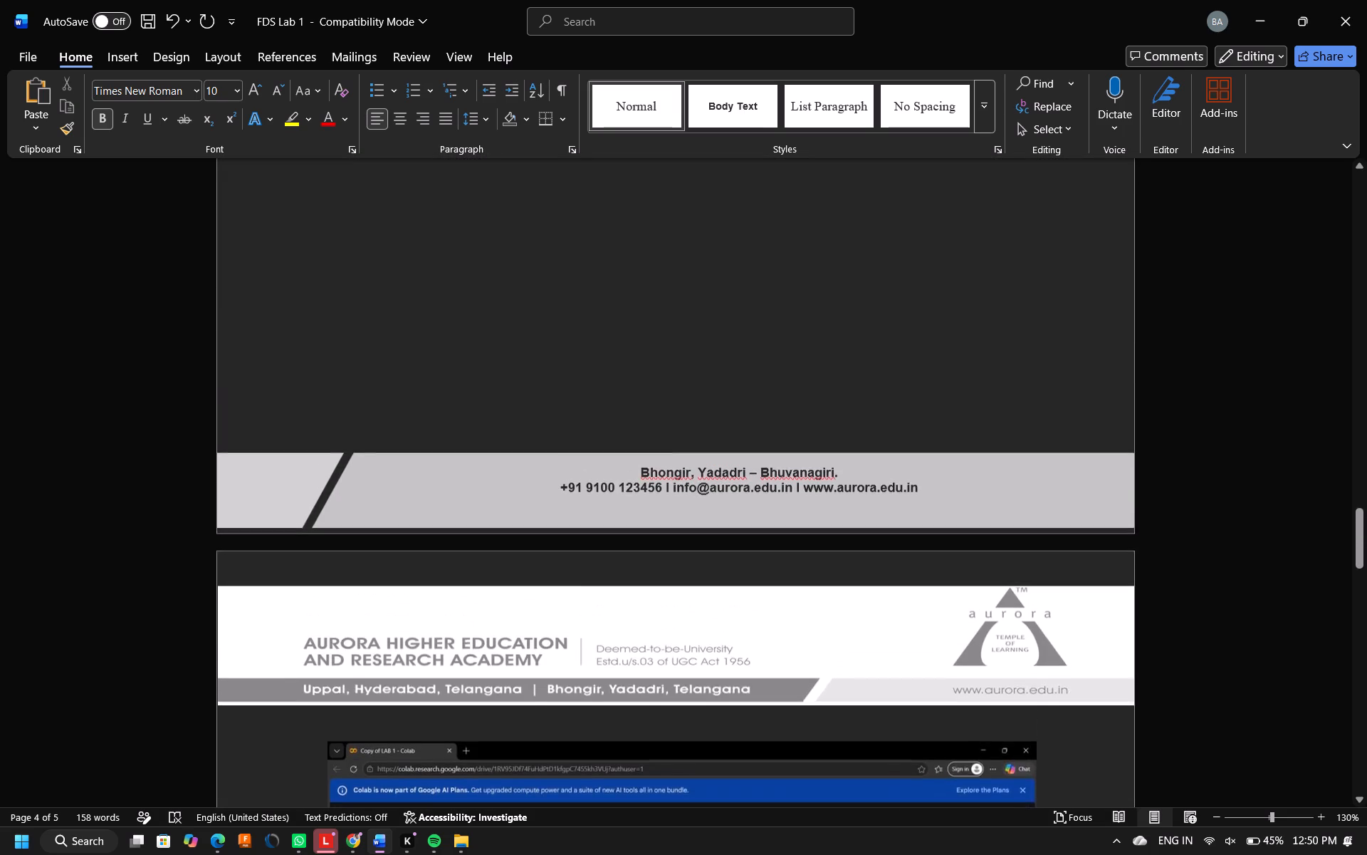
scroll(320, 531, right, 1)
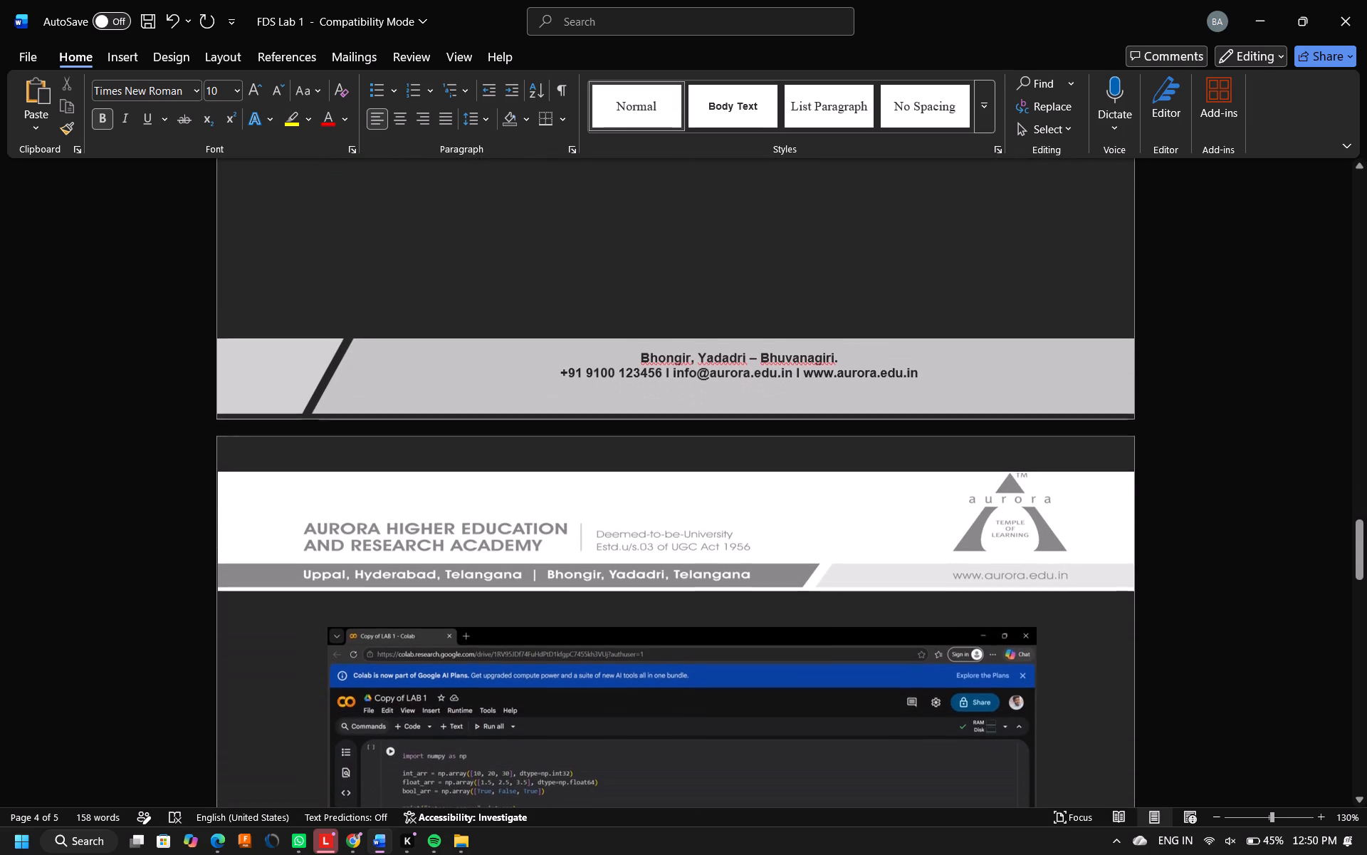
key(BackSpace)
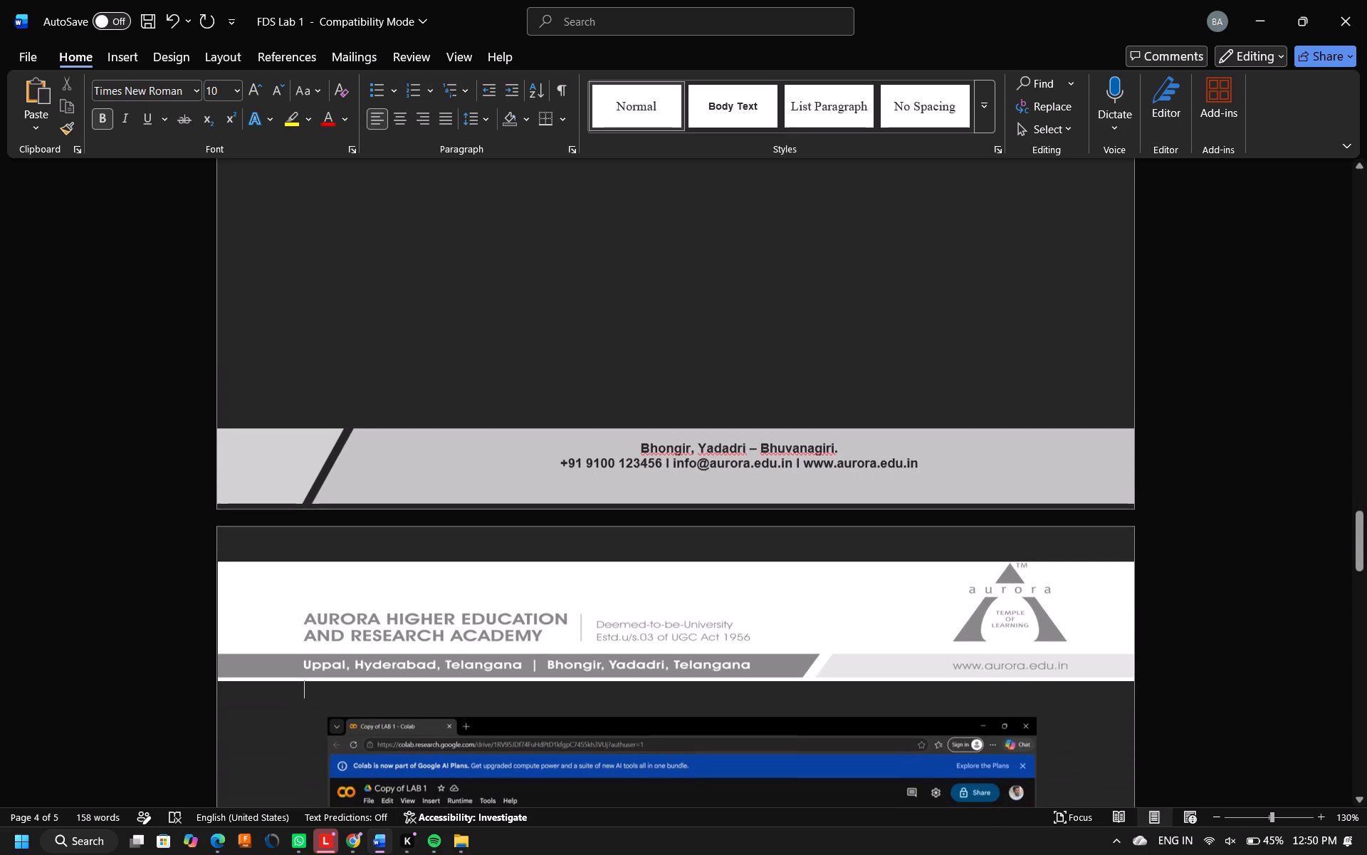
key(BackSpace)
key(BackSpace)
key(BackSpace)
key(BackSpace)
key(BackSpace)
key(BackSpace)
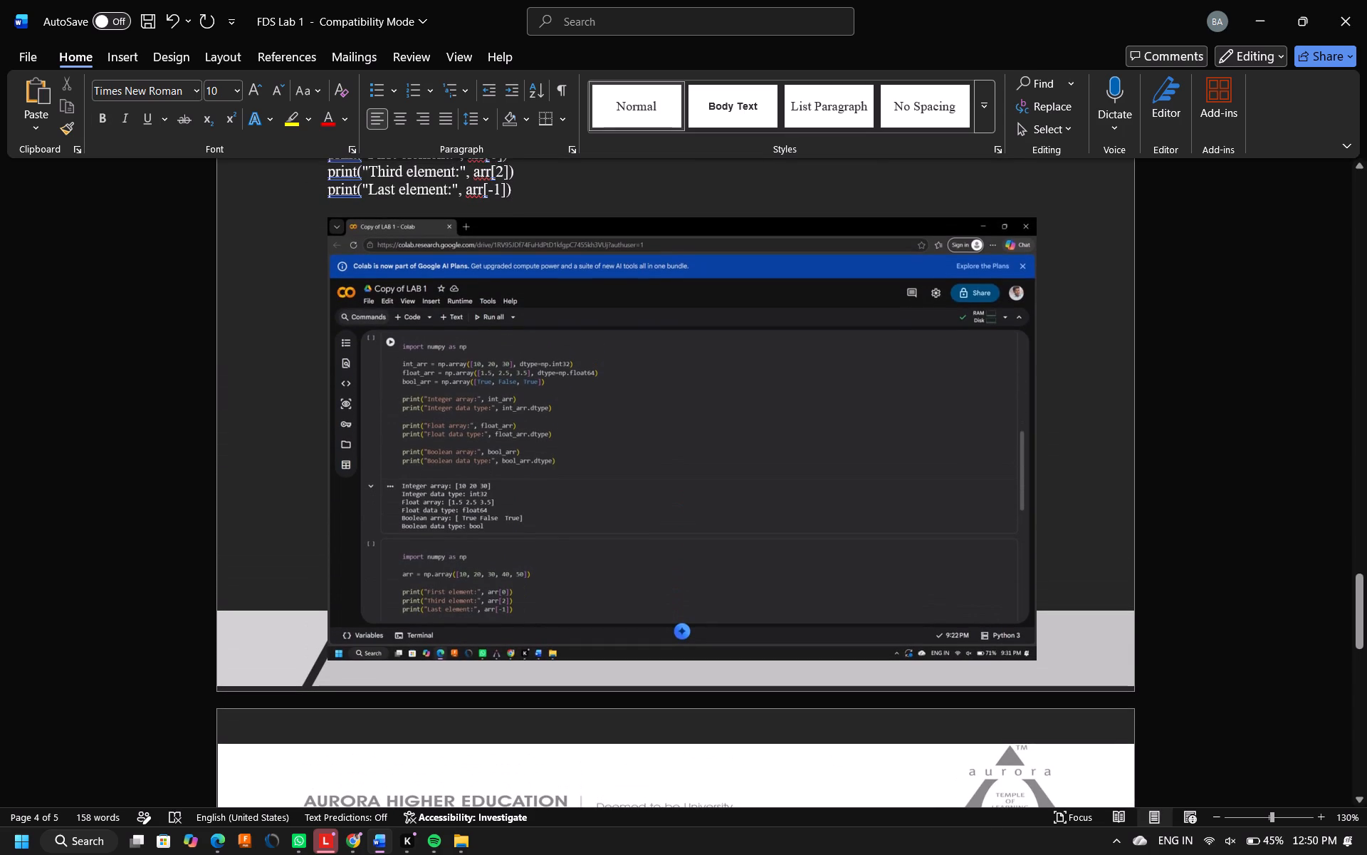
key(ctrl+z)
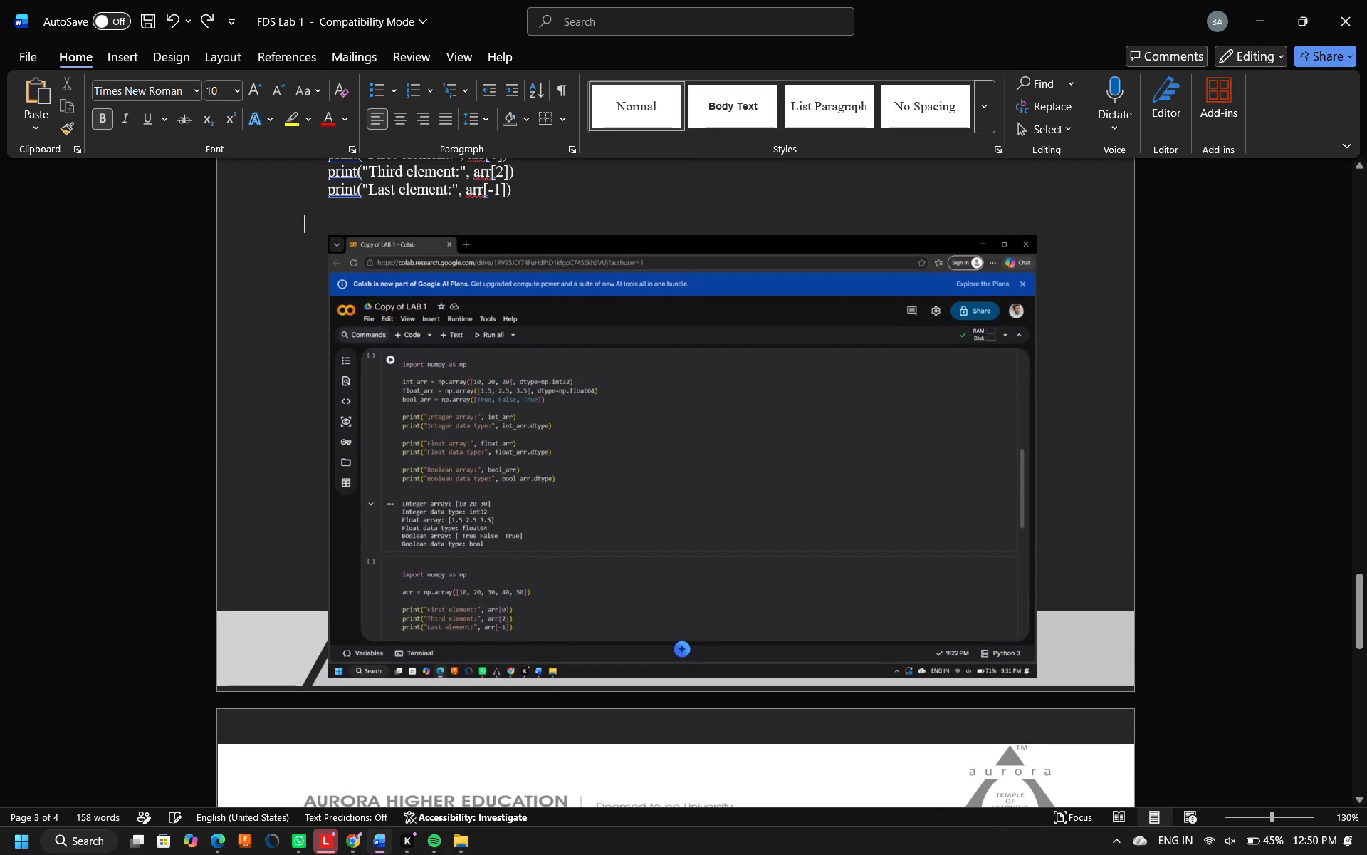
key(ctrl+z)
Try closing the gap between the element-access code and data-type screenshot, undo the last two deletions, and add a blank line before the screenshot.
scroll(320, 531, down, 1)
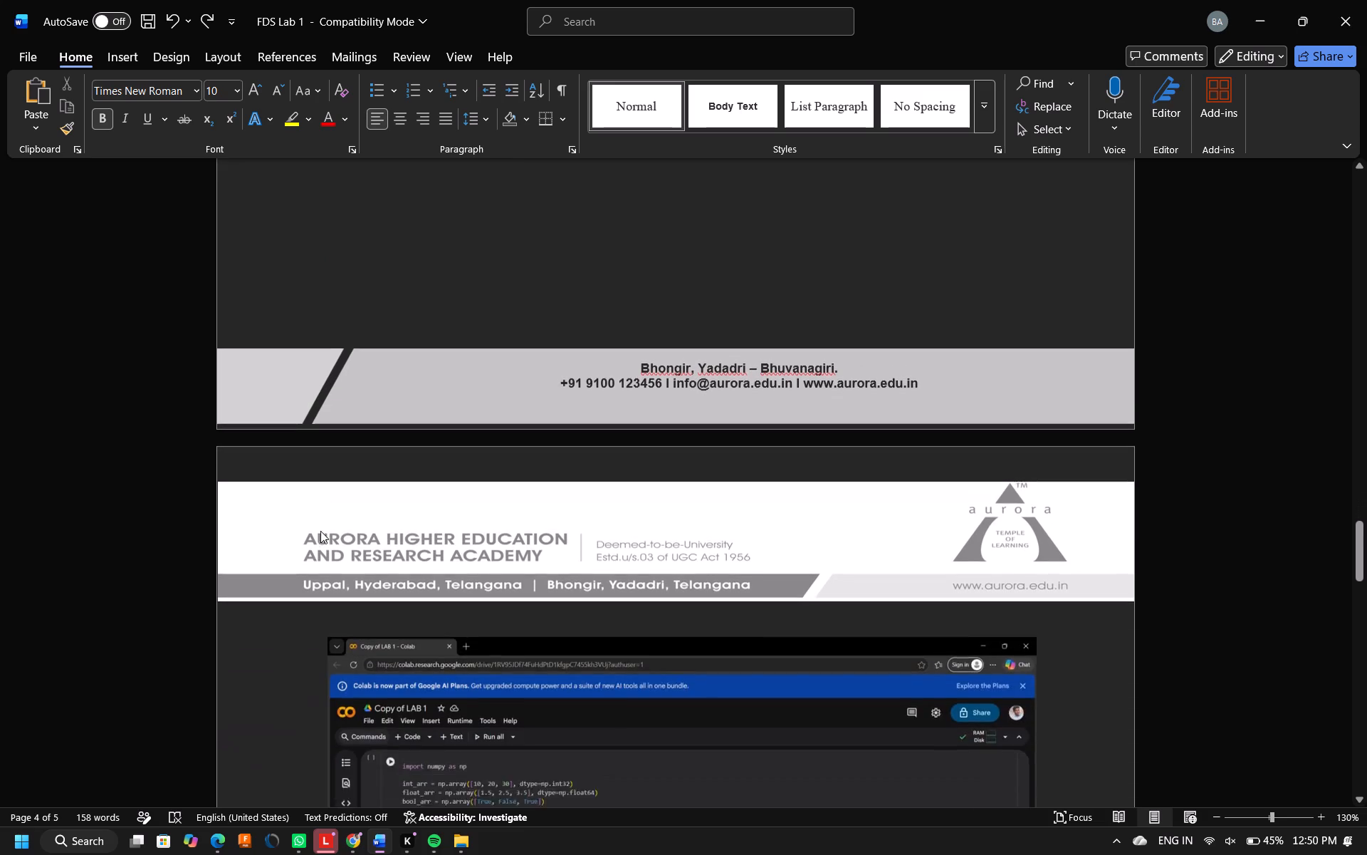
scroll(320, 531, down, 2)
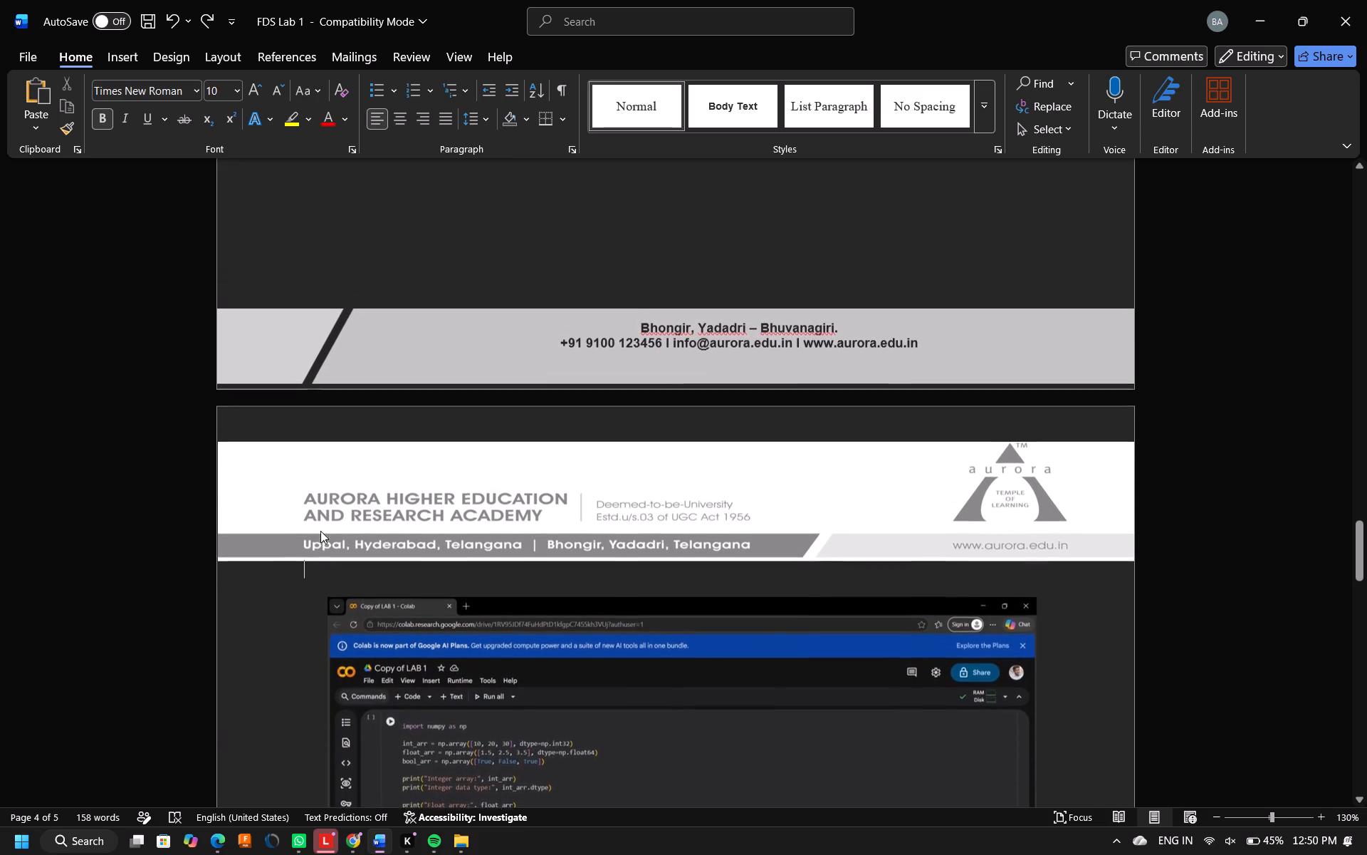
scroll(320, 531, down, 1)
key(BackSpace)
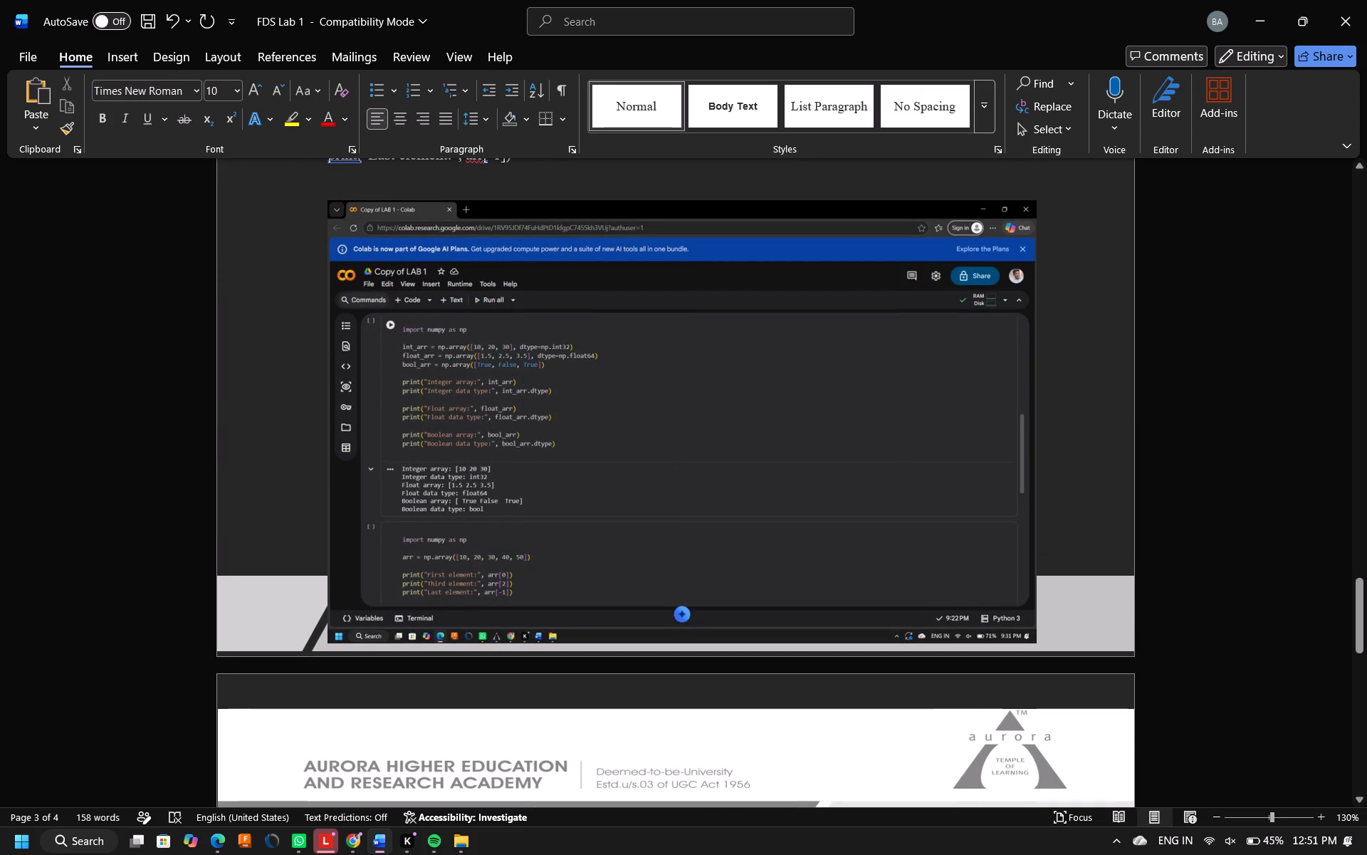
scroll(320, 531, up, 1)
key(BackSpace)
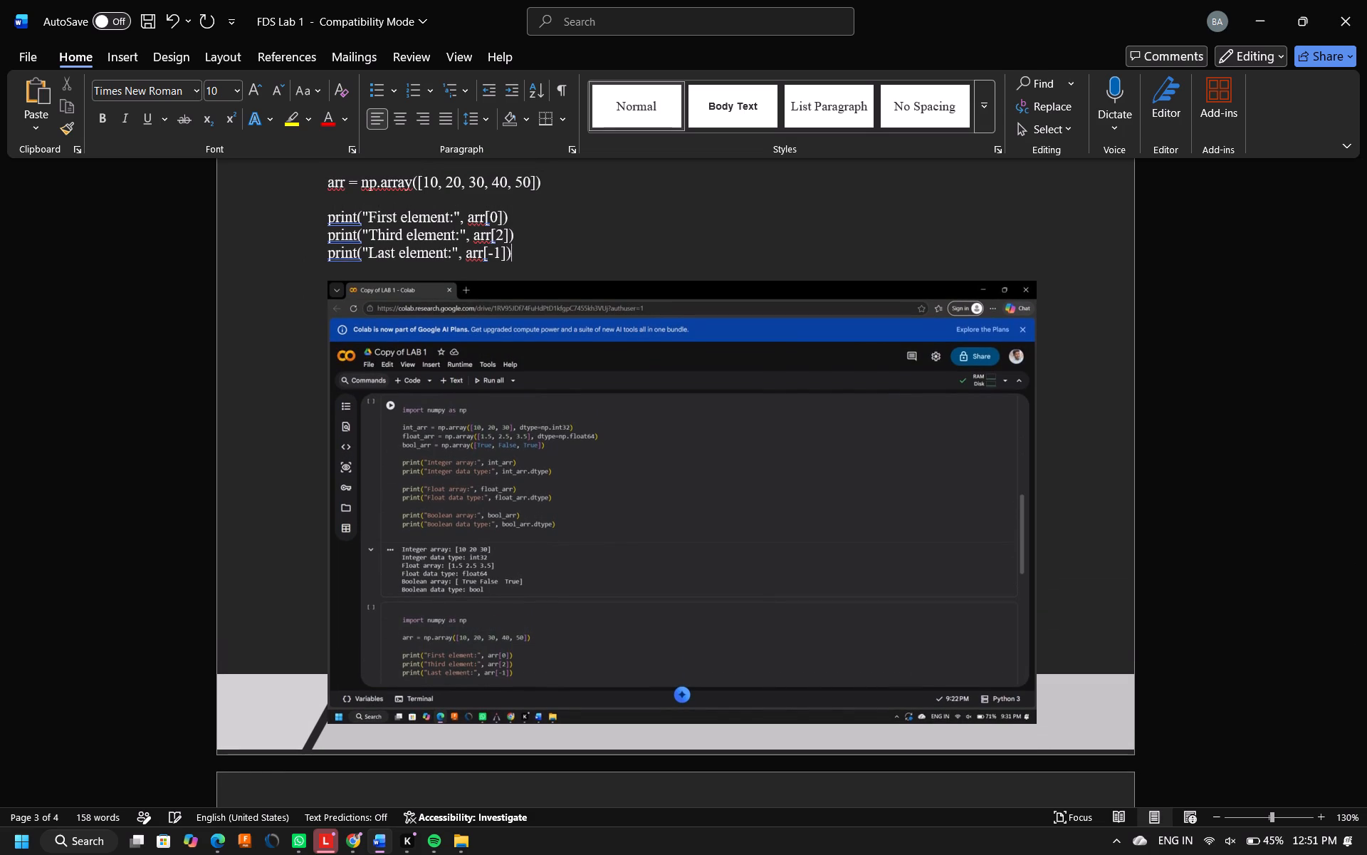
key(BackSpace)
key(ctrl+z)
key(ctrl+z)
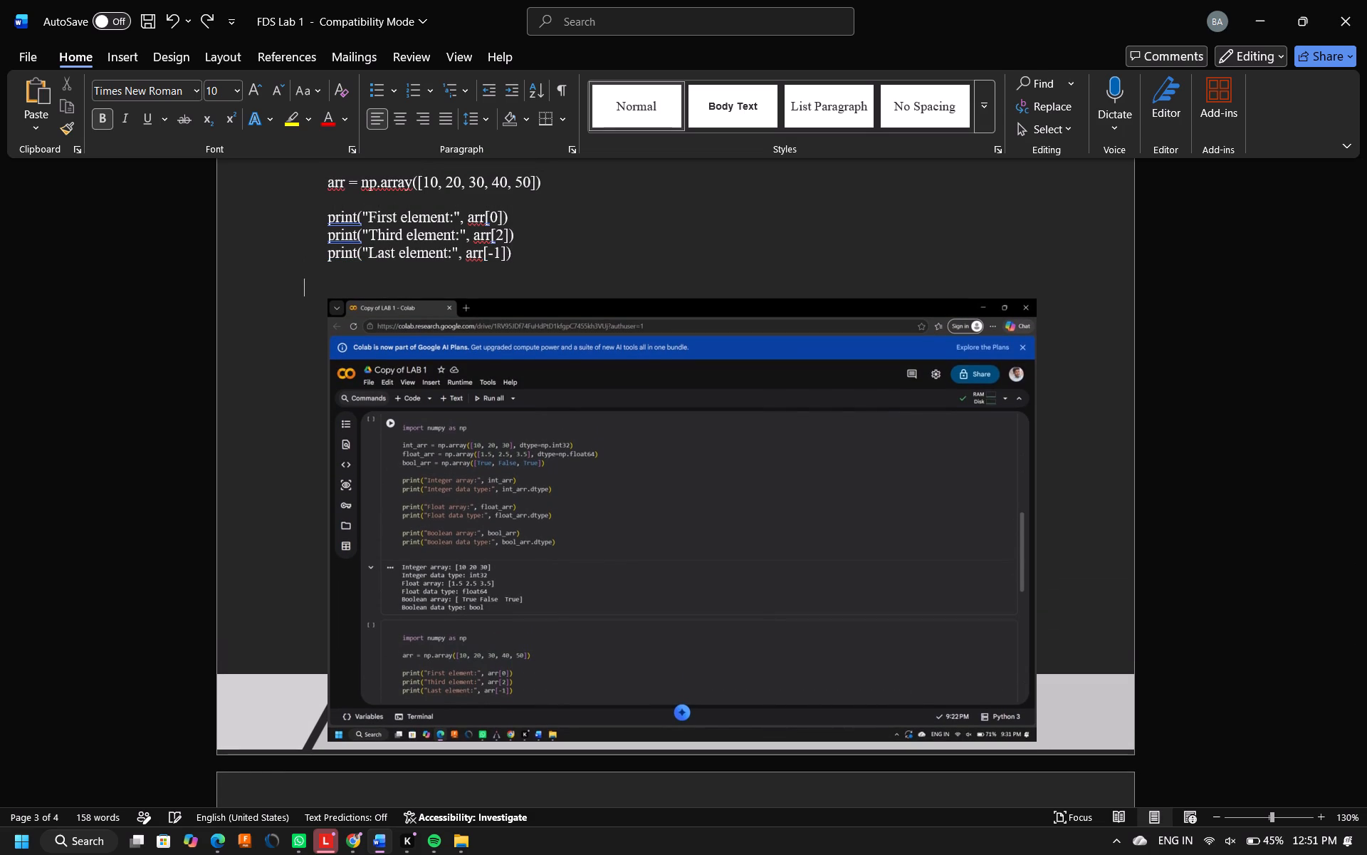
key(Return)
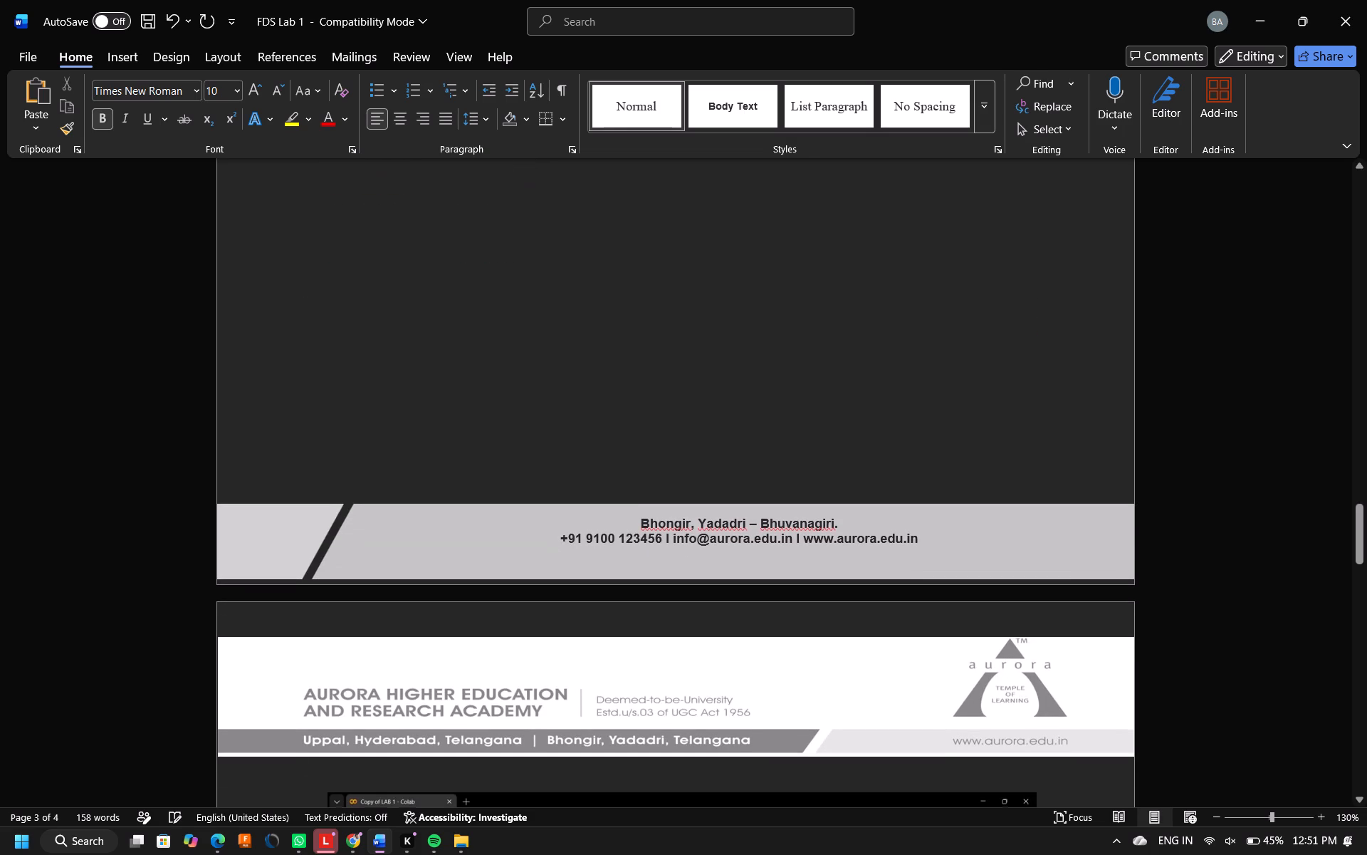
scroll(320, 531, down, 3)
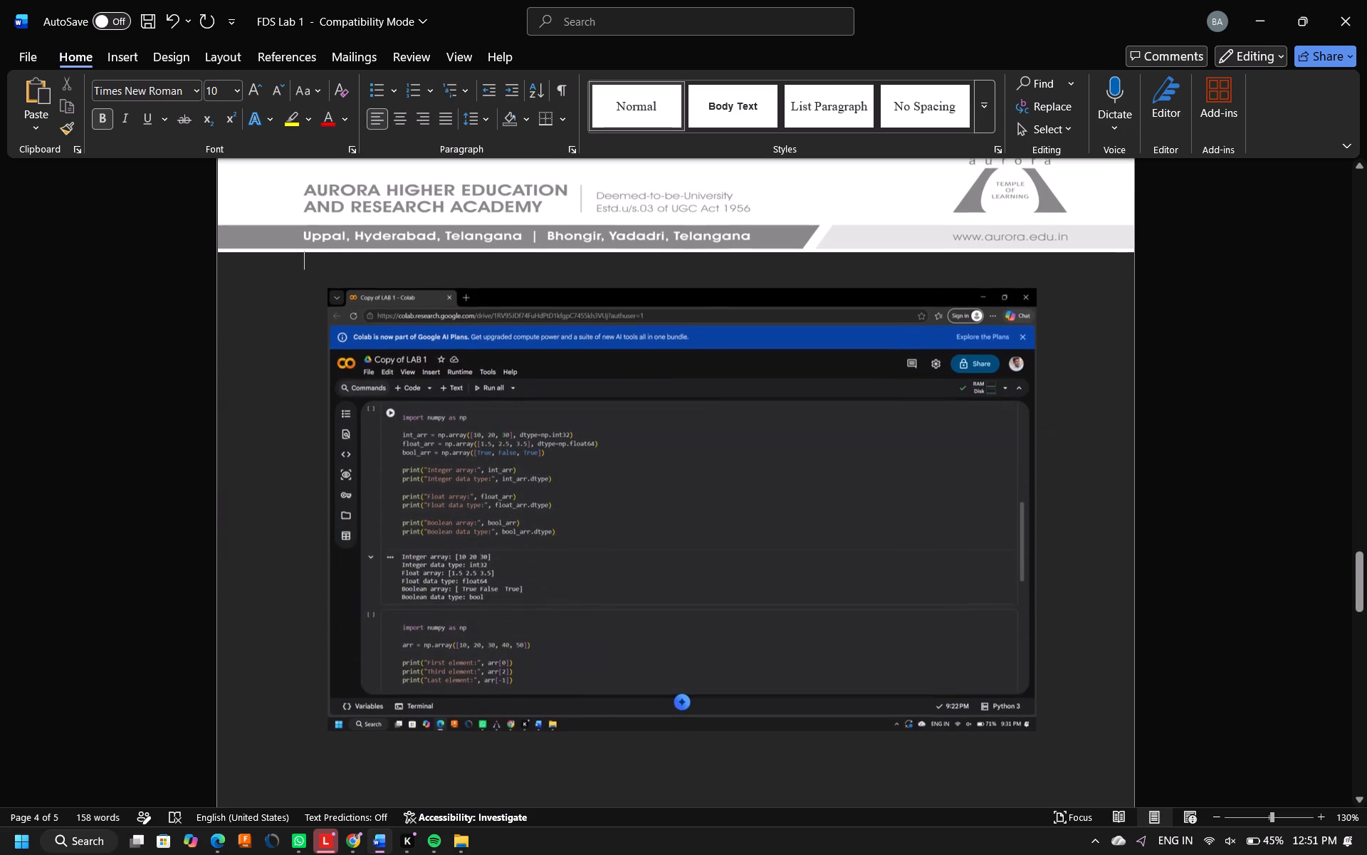
Examine the data-type and slicing screenshots on the last two pages to find where the slicing code belongs.
scroll(320, 531, down, 1)
scroll(320, 531, right, 1)
scroll(320, 531, down, 1)
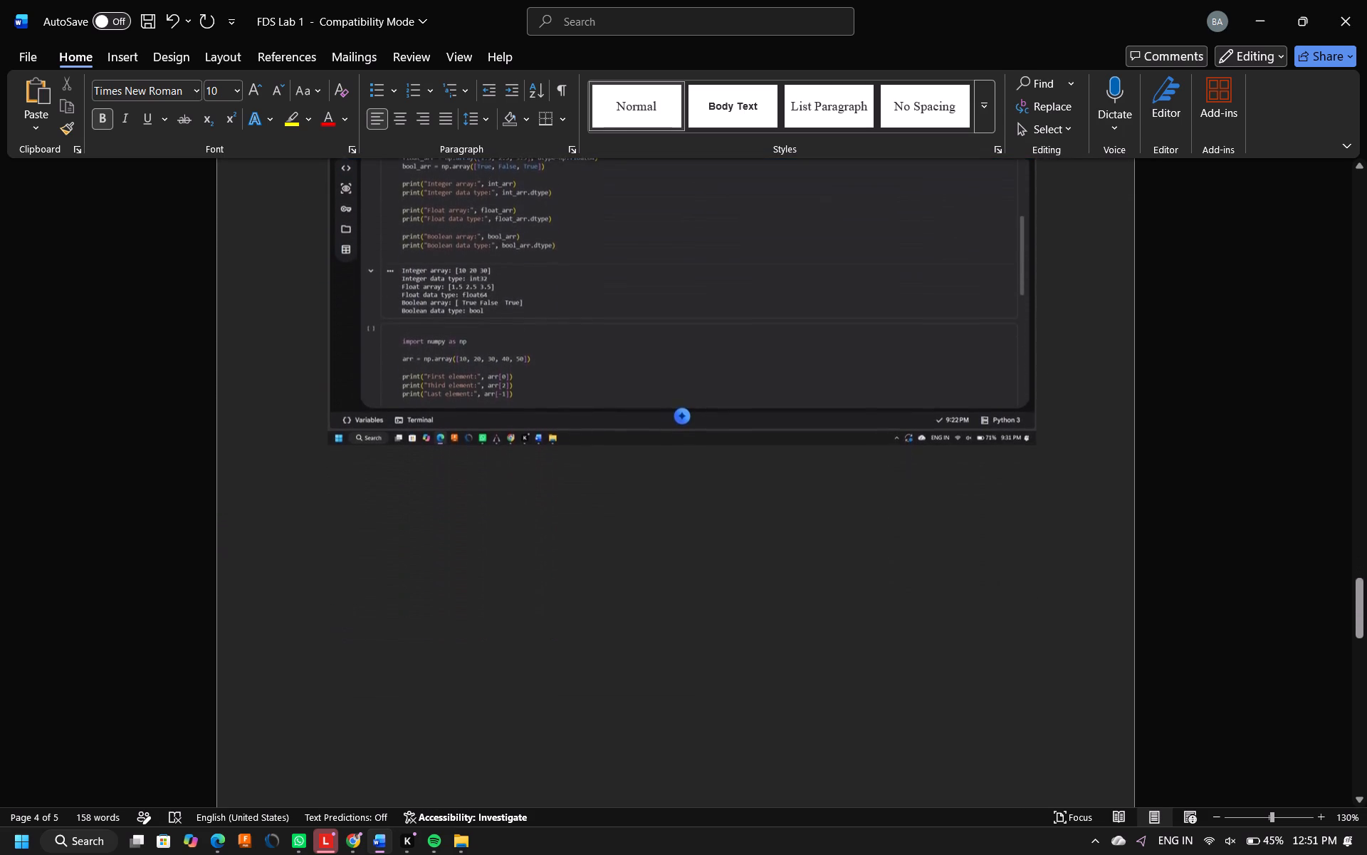
scroll(320, 531, down, 6)
scroll(320, 531, up, 2)
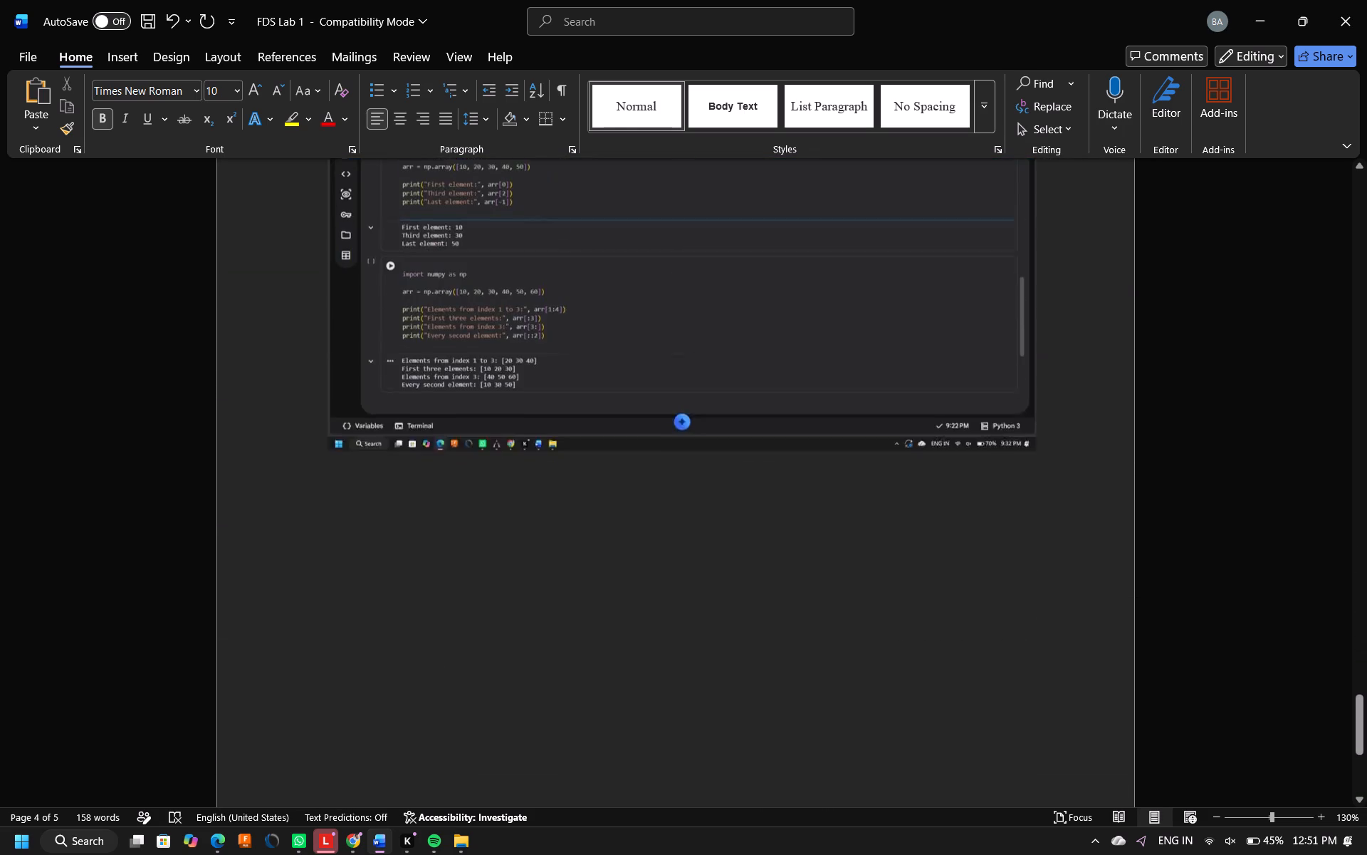
scroll(320, 531, up, 4)
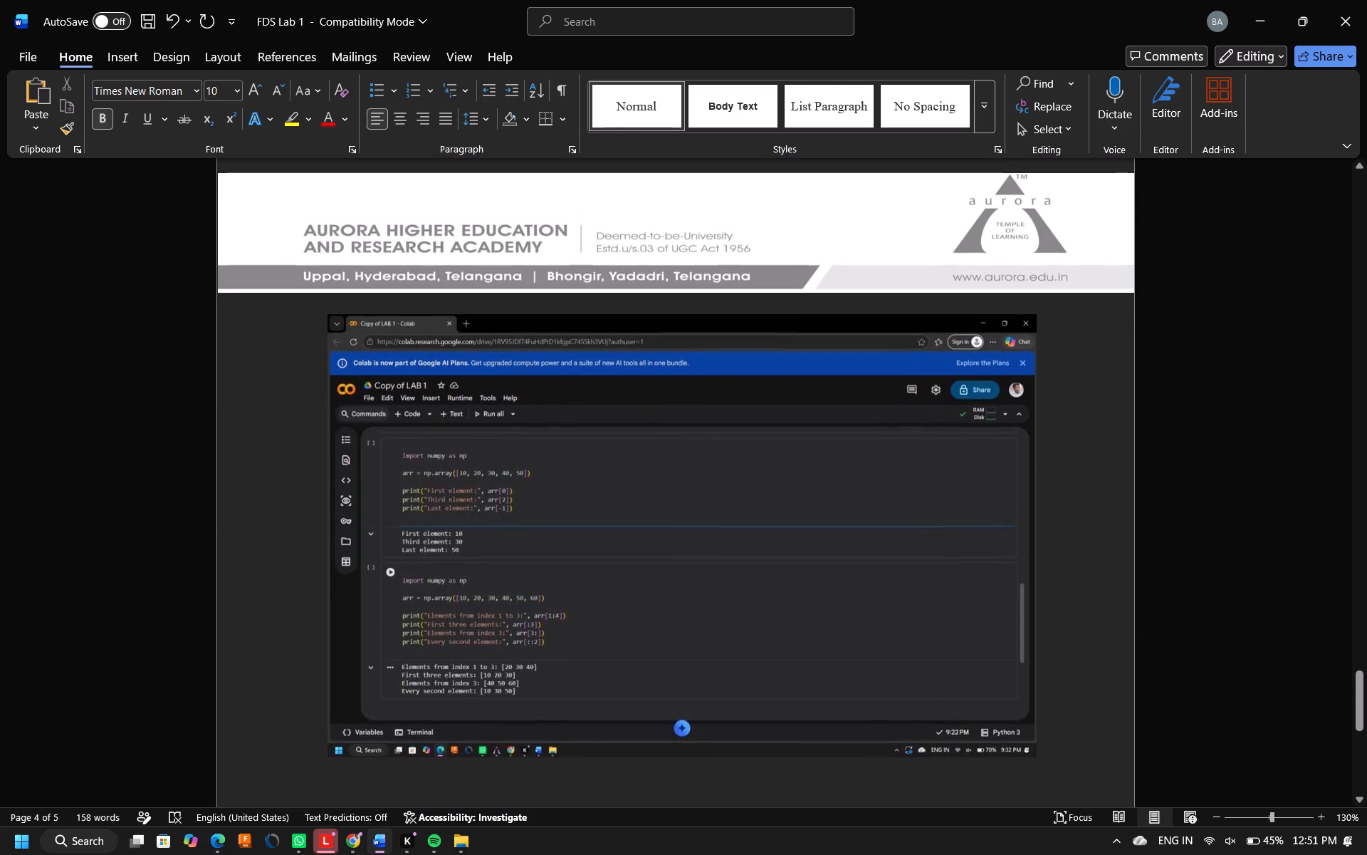
scroll(320, 531, up, 1)
Copy the array-slicing cell's code from the Colab notebook and paste it into the Word report above the slicing screenshot on page 5.
key(alt+Tab)
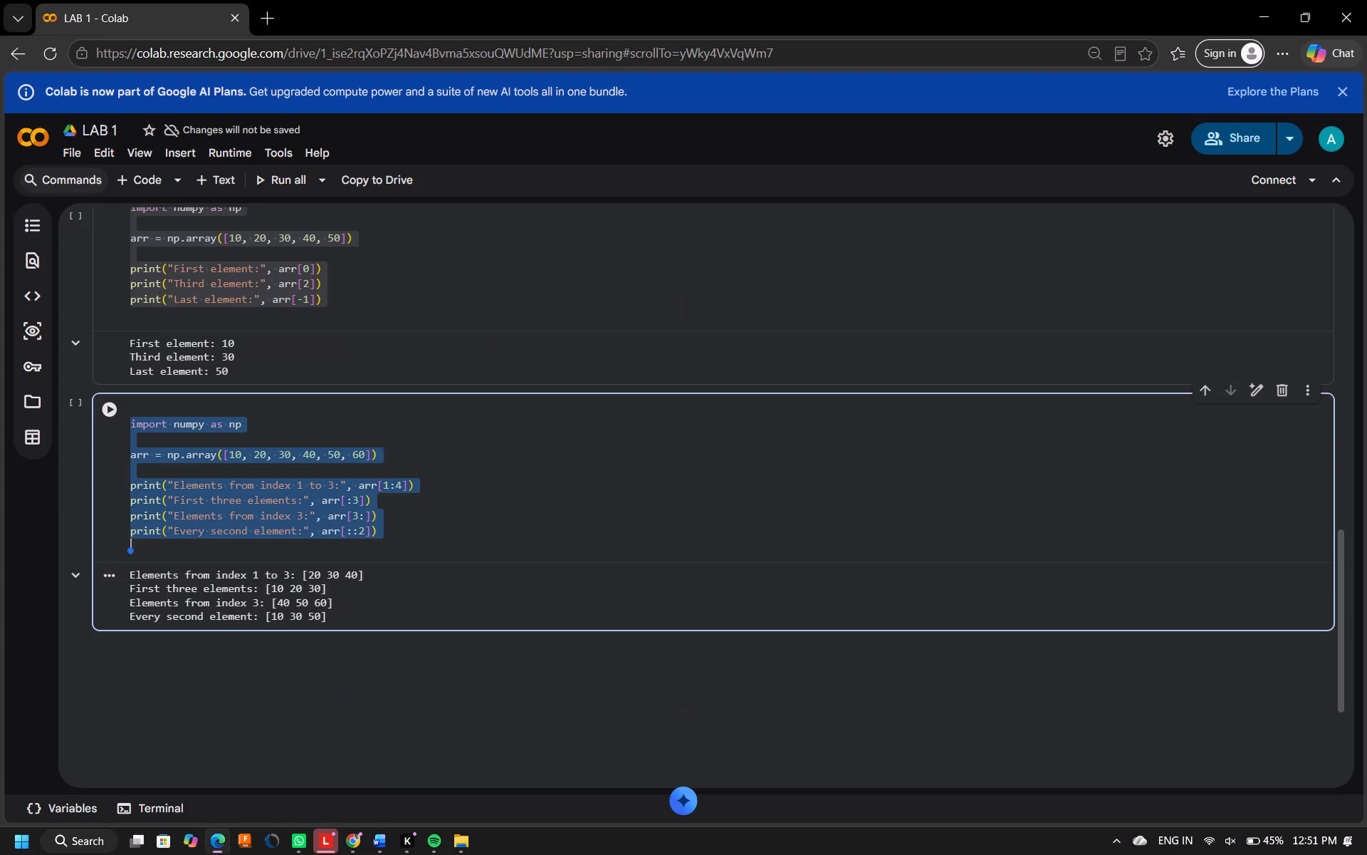
key(ctrl+c)
key(alt+Tab)
scroll(320, 531, down, 2)
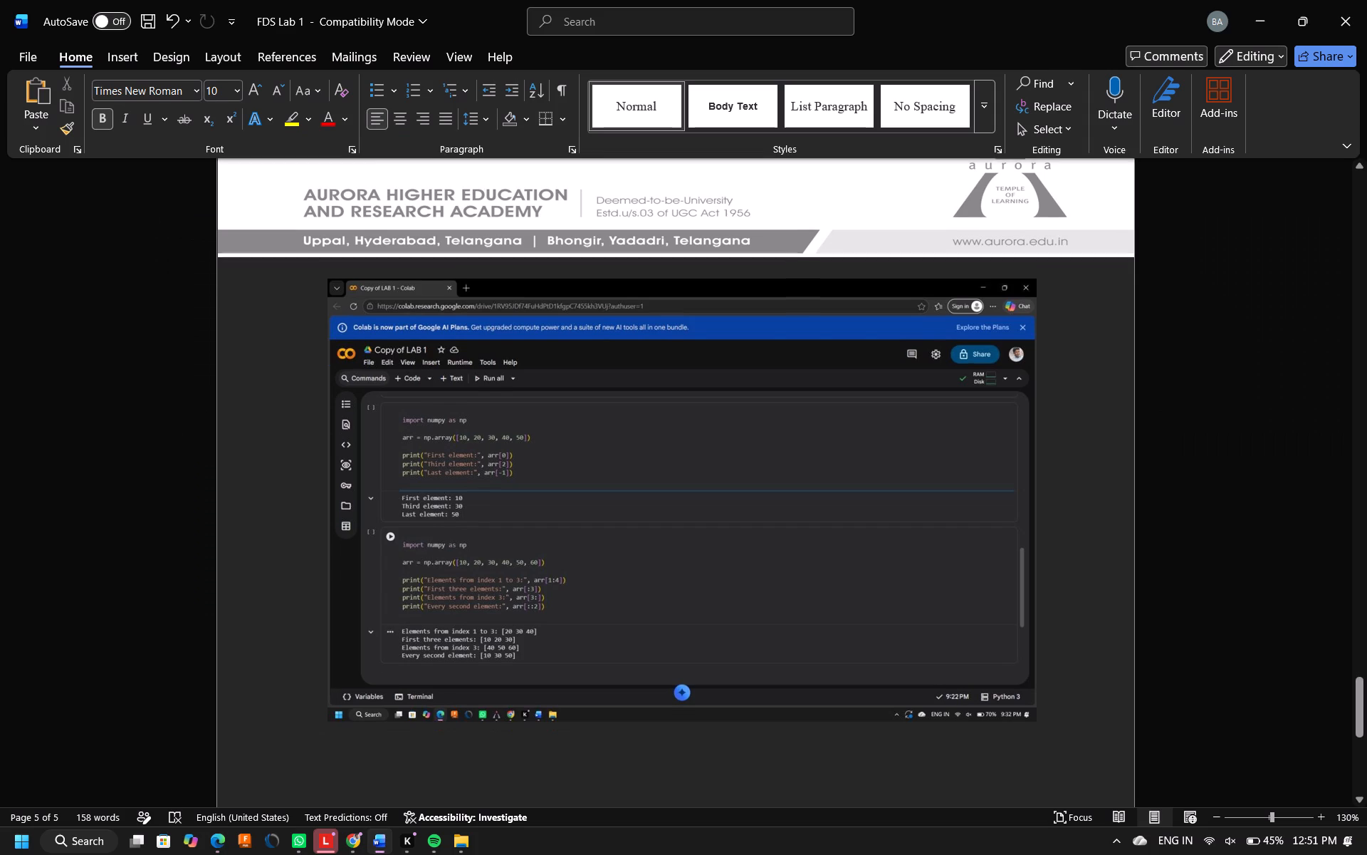
scroll(320, 531, down, 8)
scroll(320, 531, up, 5)
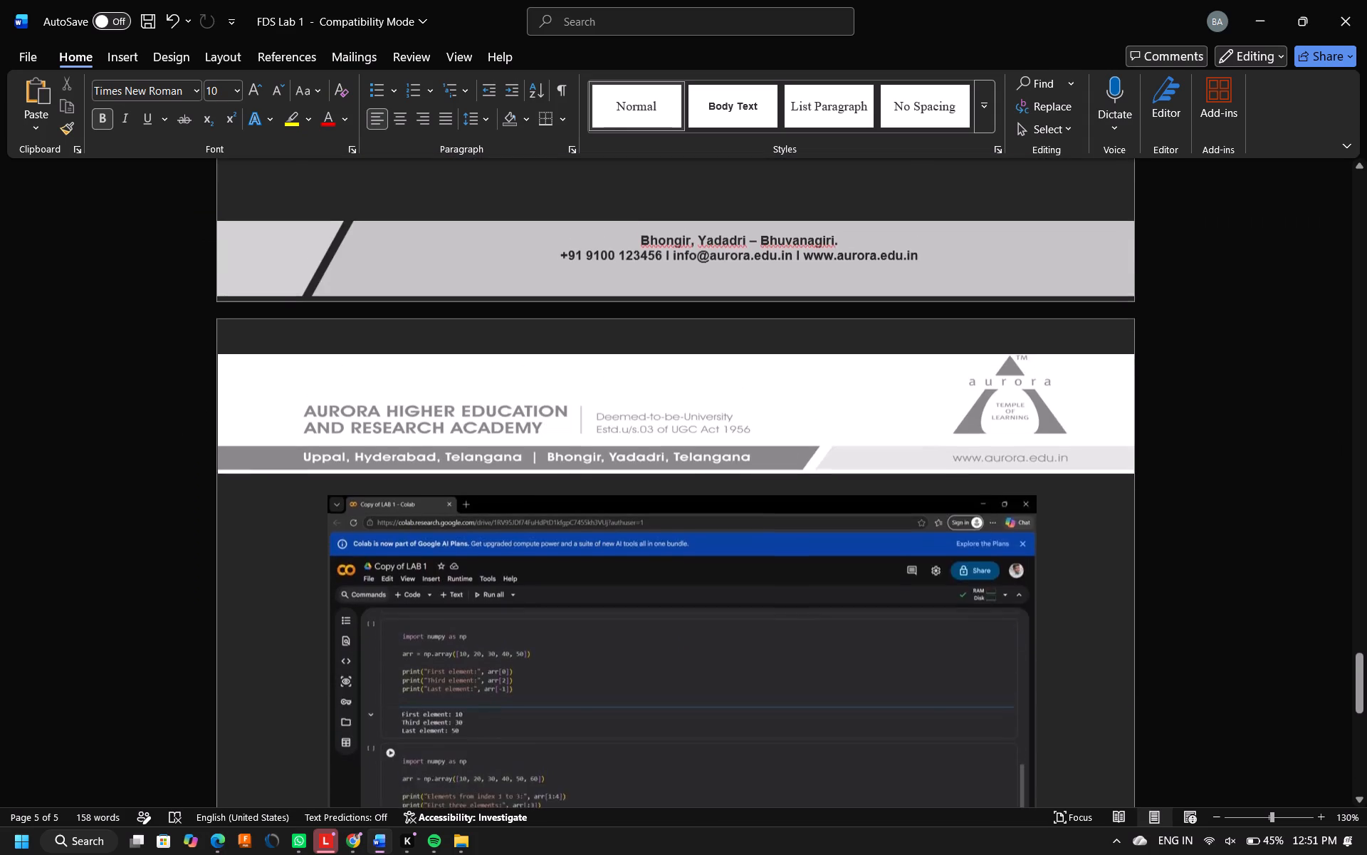
scroll(320, 531, up, 3)
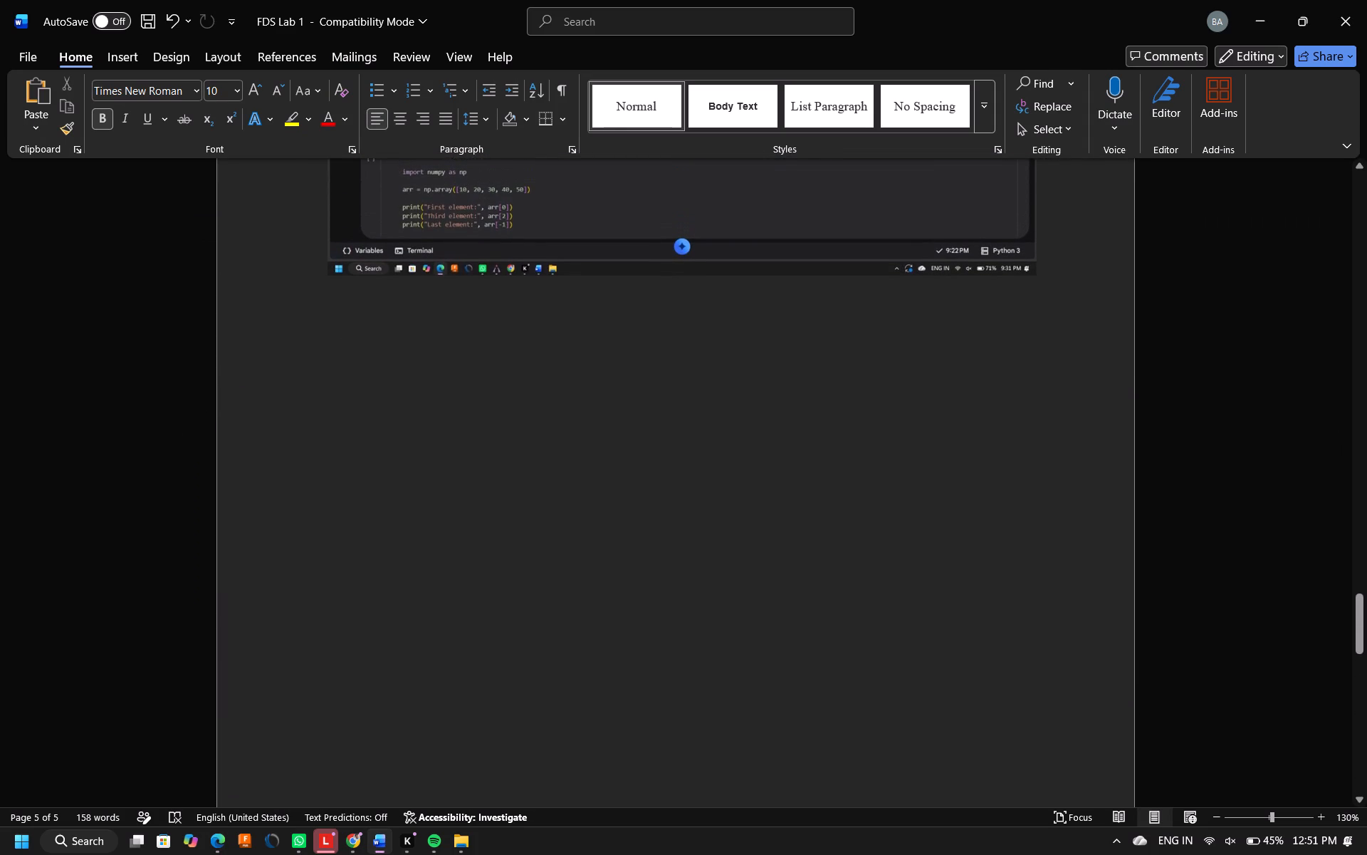
click(382, 533)
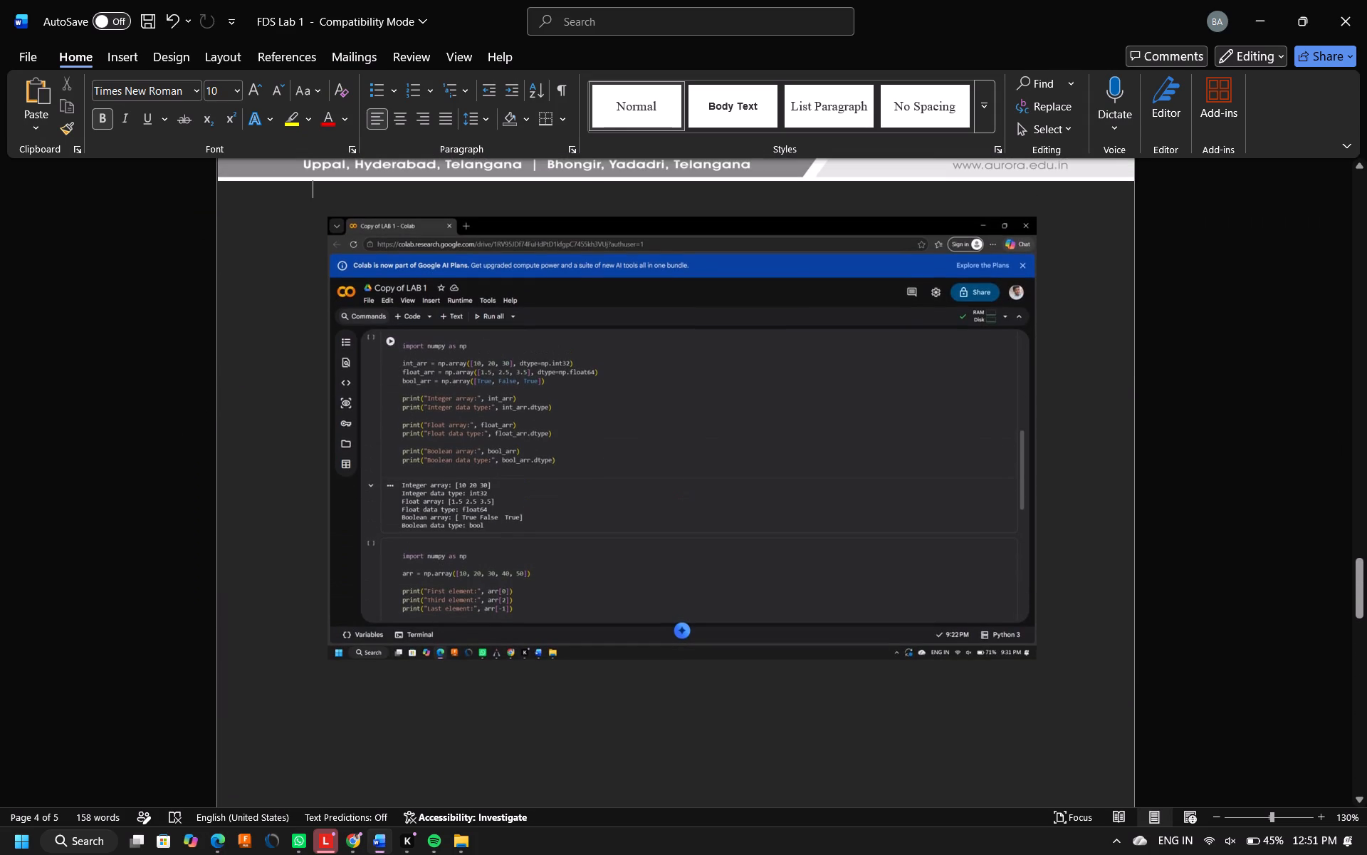
key(Down)
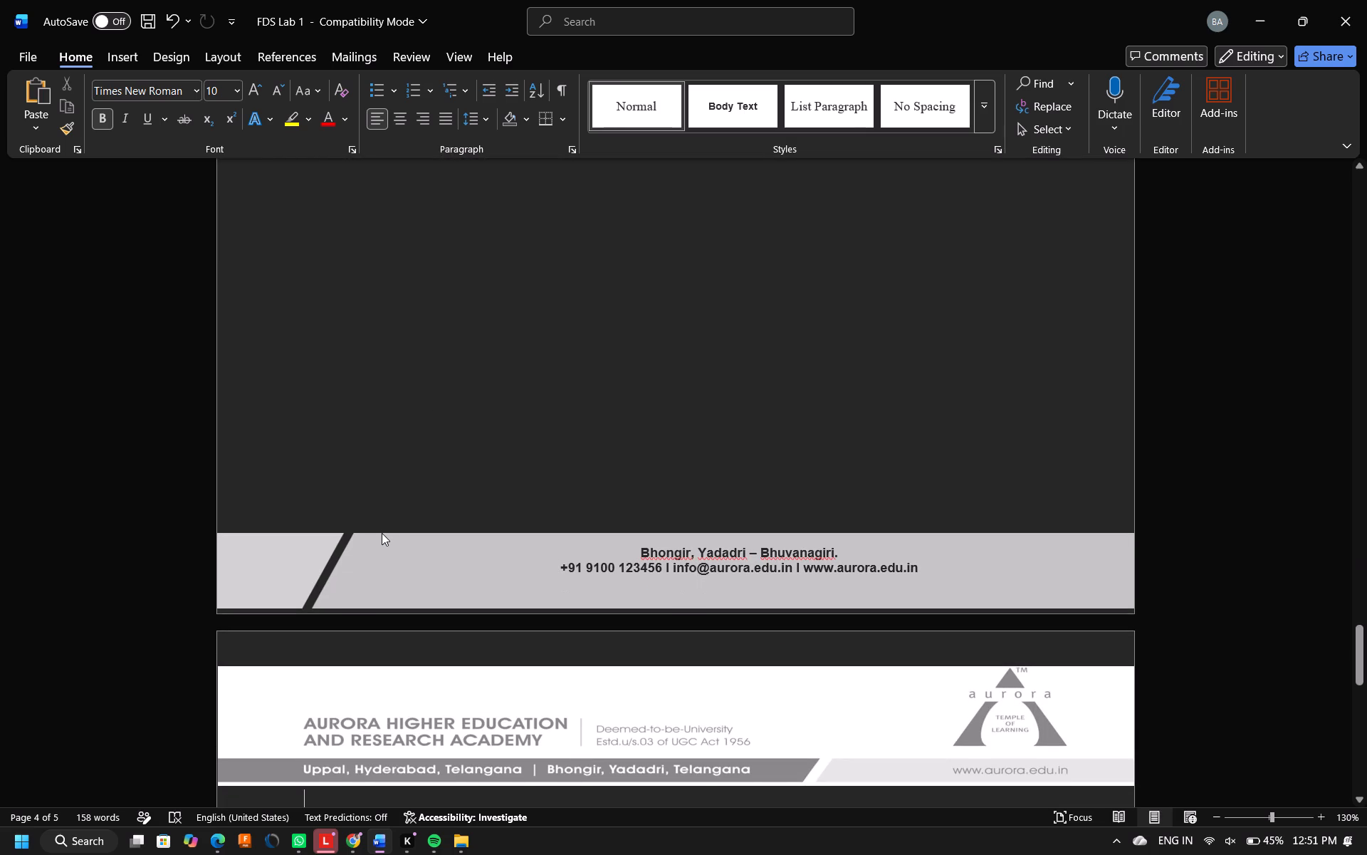
scroll(382, 533, down, 2)
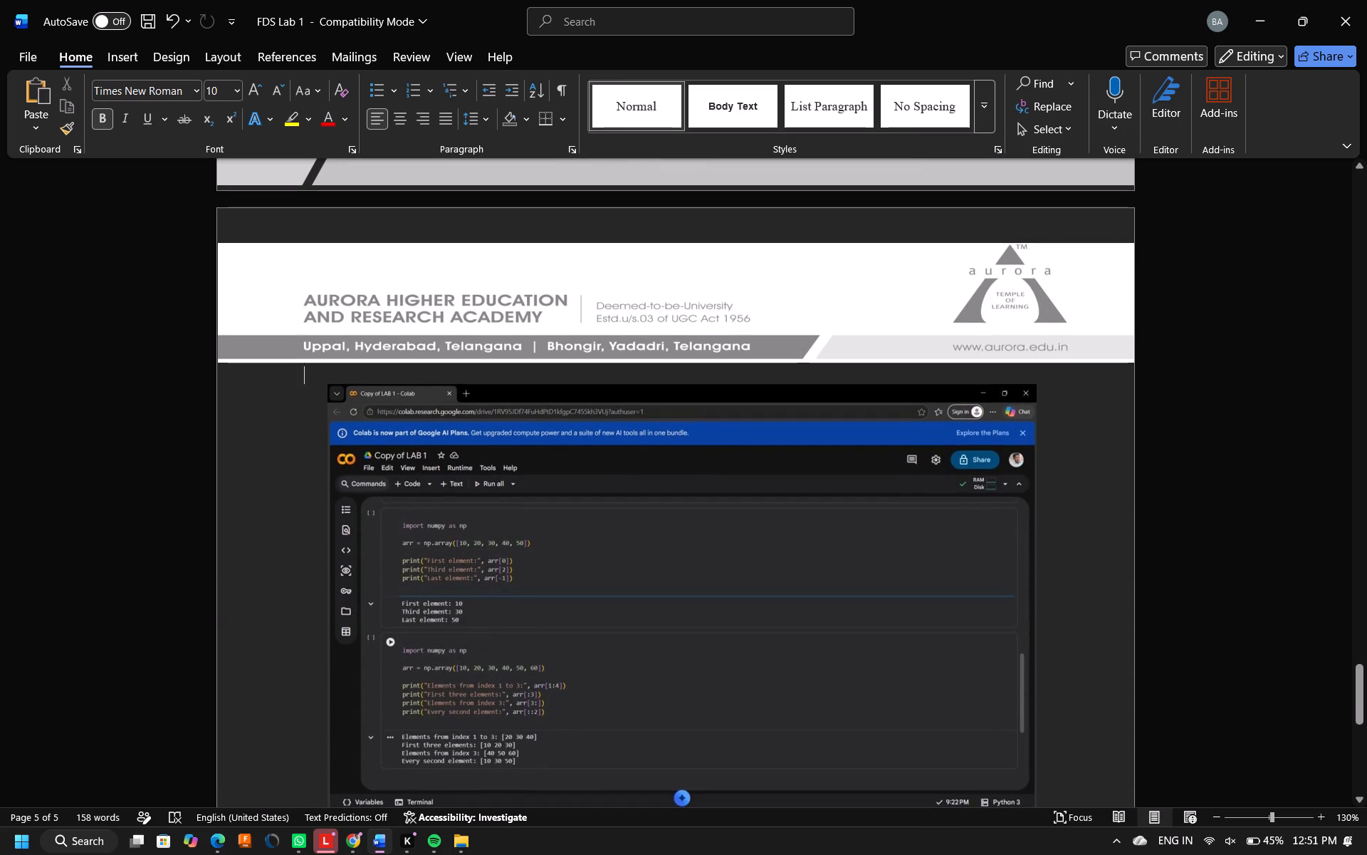
key(ctrl+v)
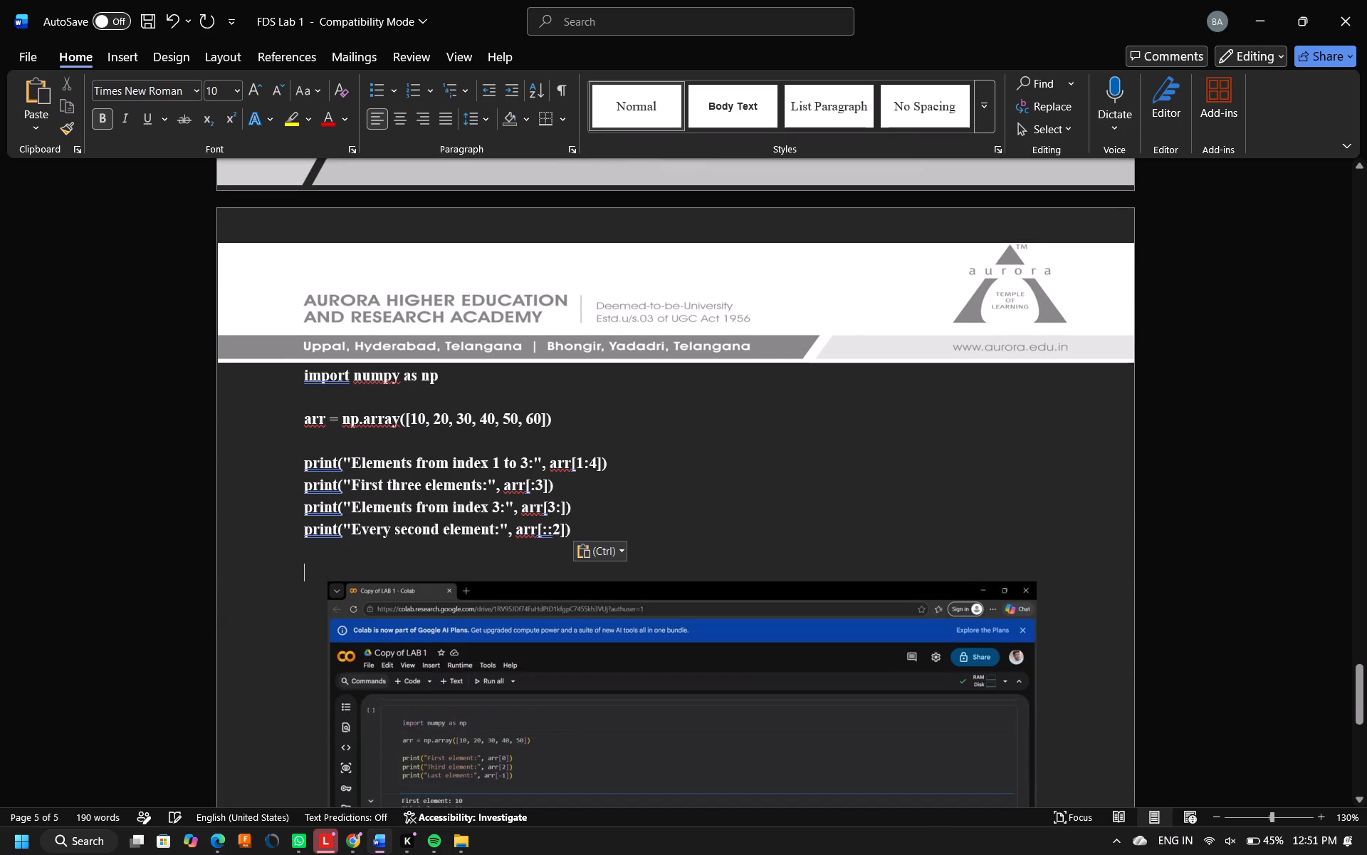
Try two blank lines above the slicing code, and delete them together with the paragraph break just before the code.
key(Up)
key(Up)
key(Up)
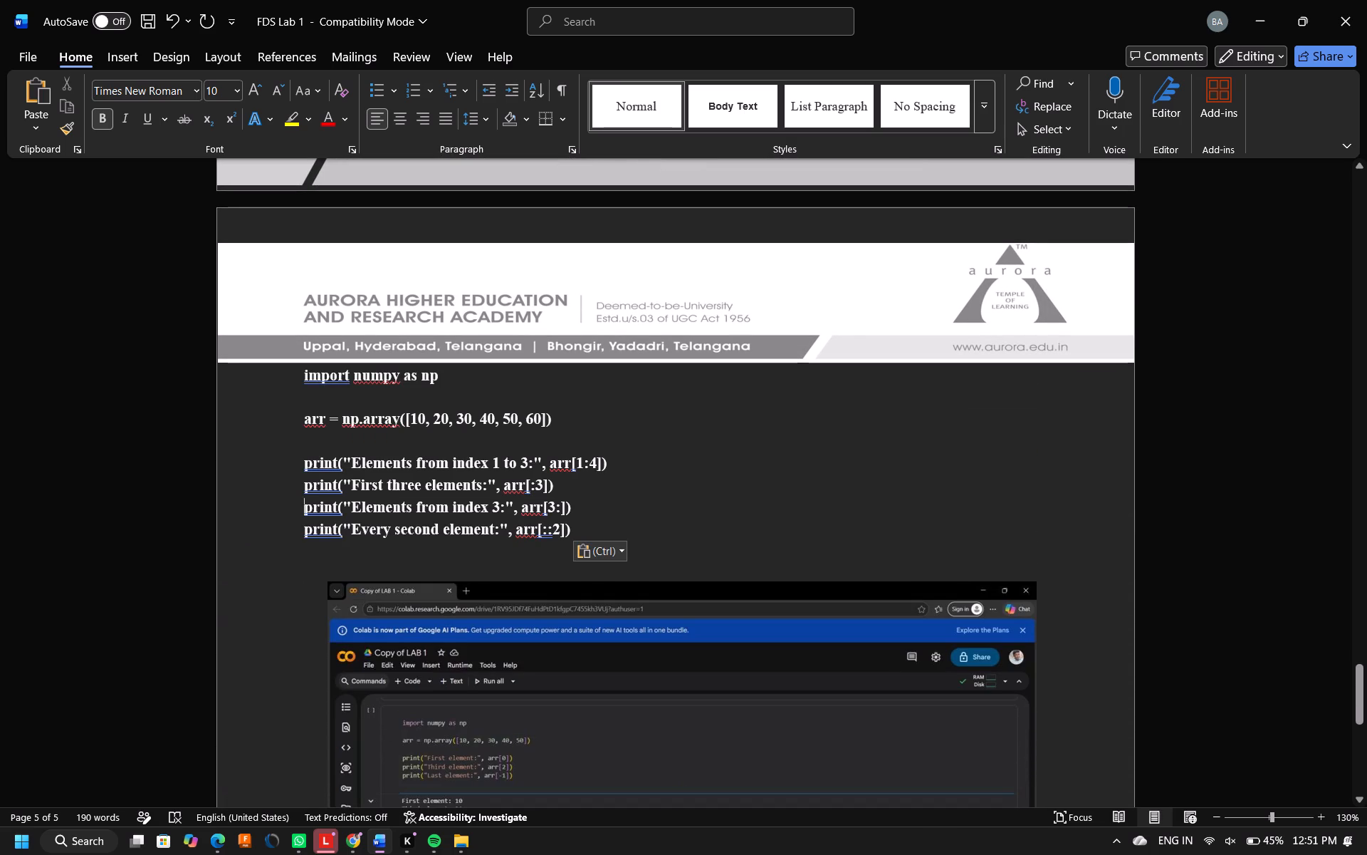
key(Up)
key(Up)
key(Up)
key(Up)
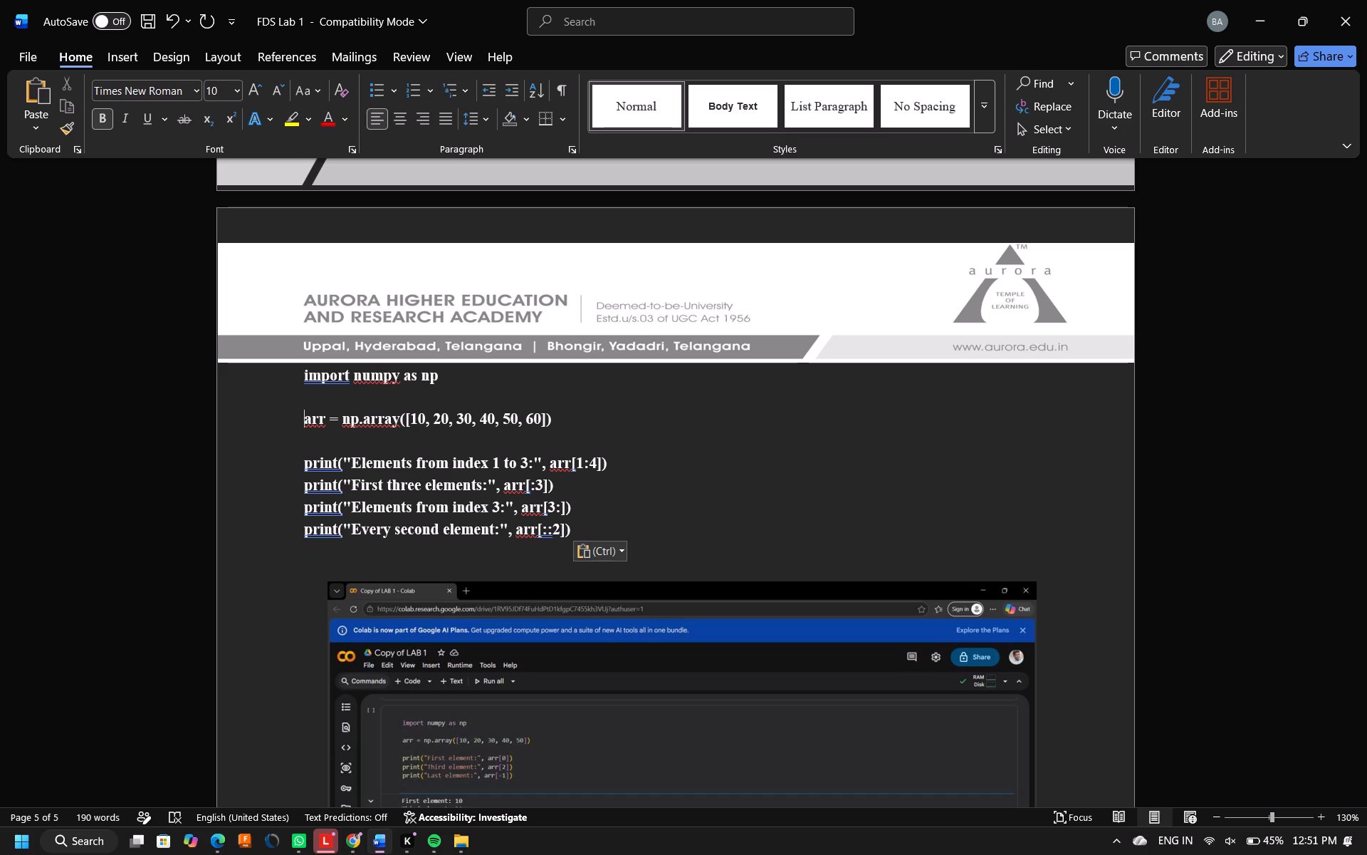
scroll(607, 616, right, 1)
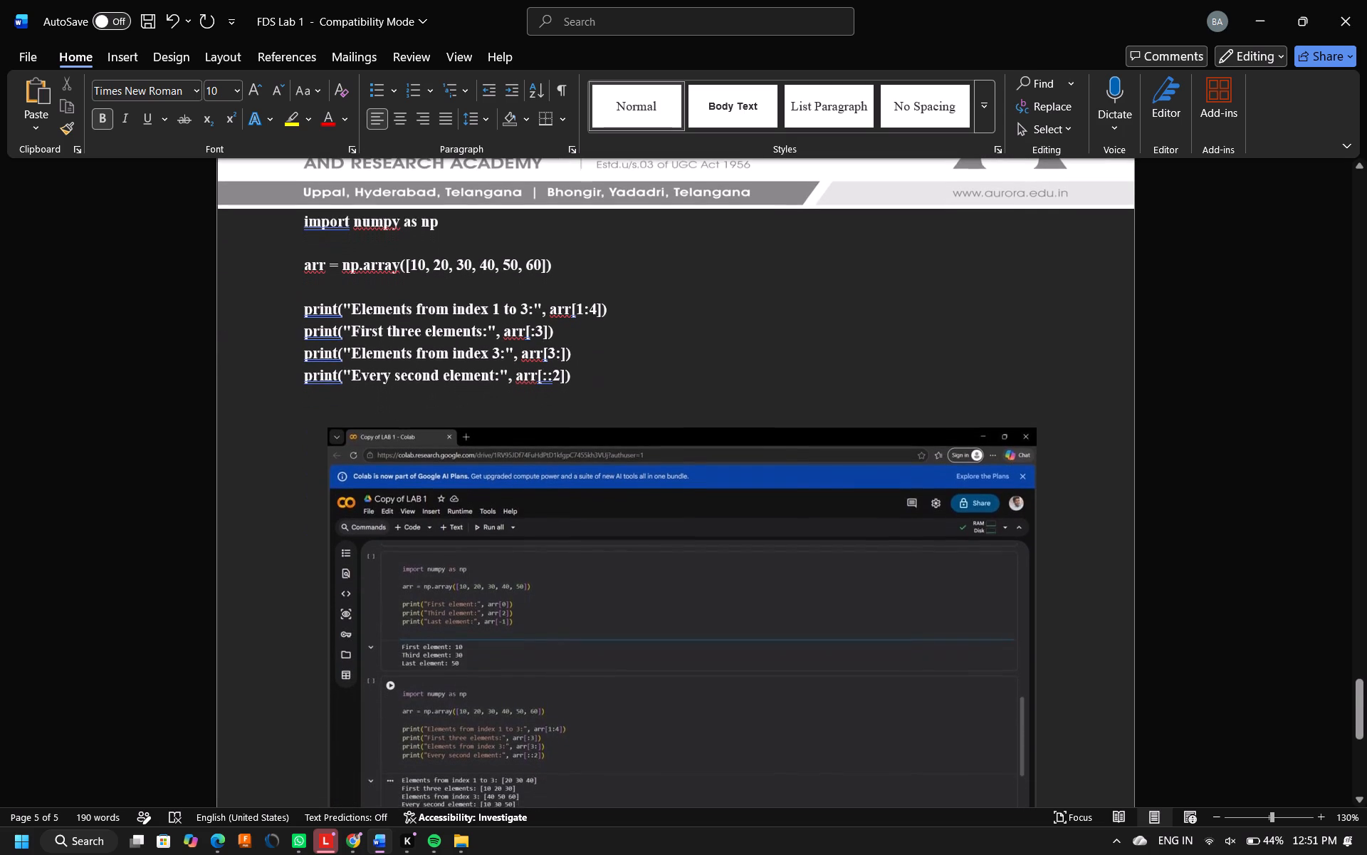
scroll(607, 616, right, 2)
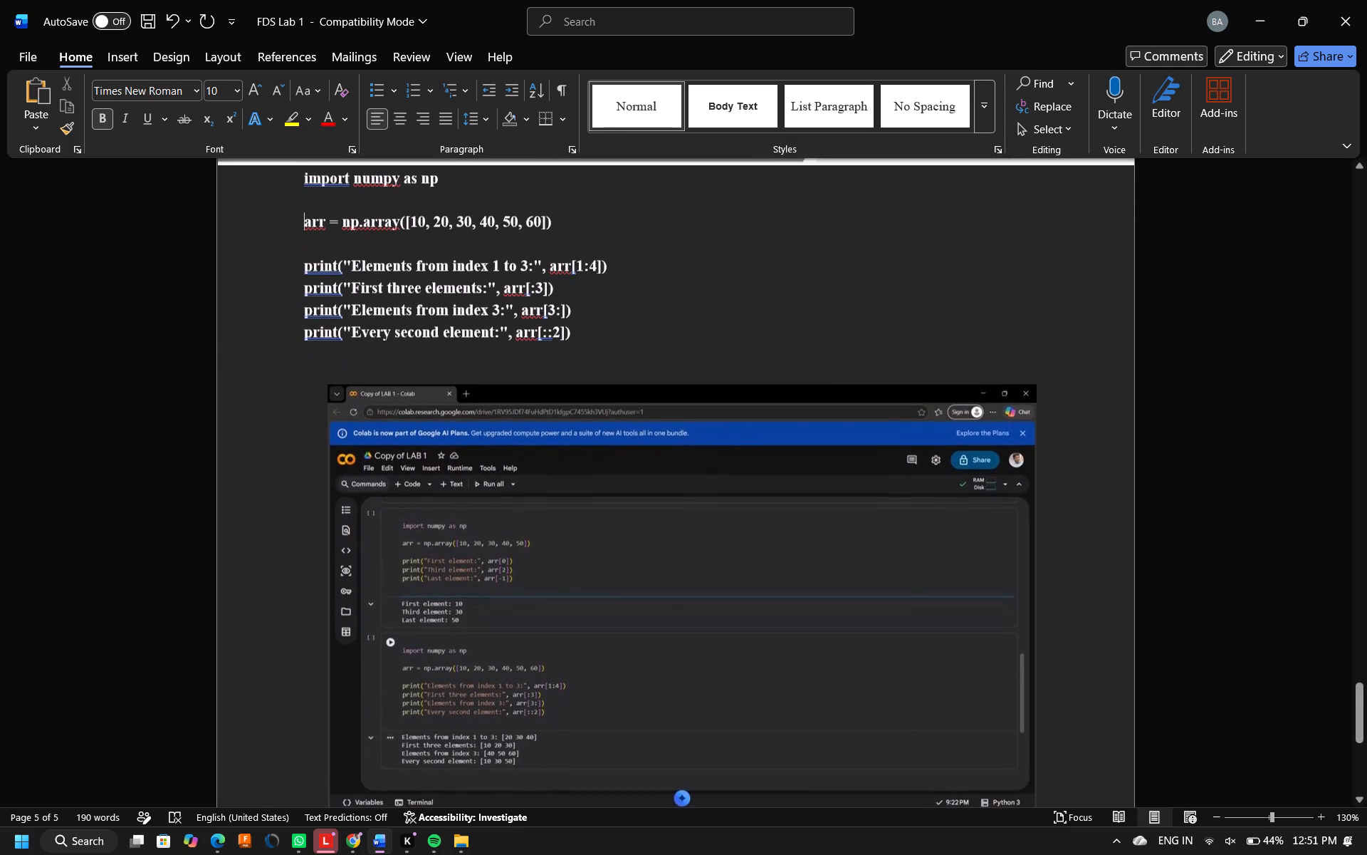
scroll(607, 616, right, 1)
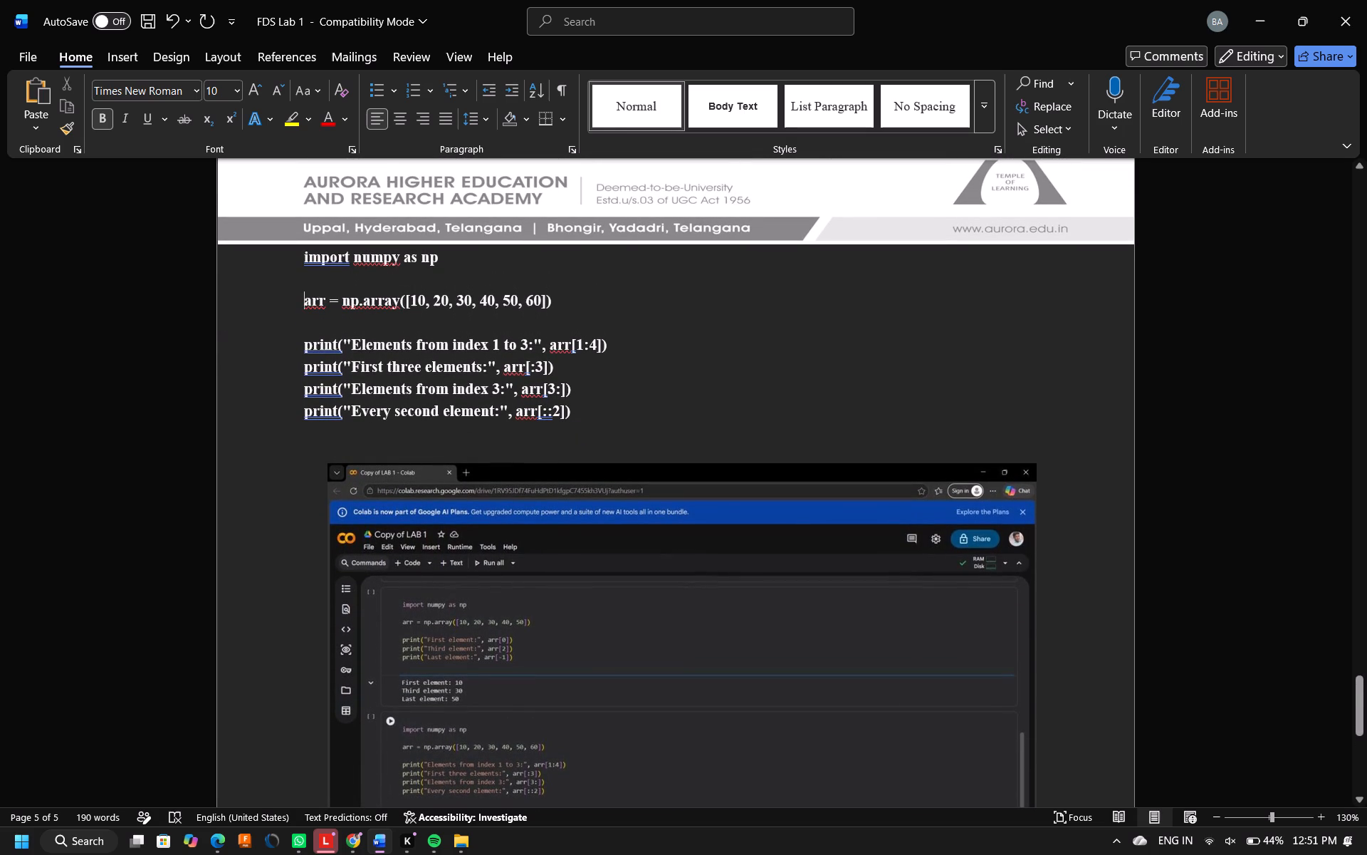
scroll(607, 616, right, 2)
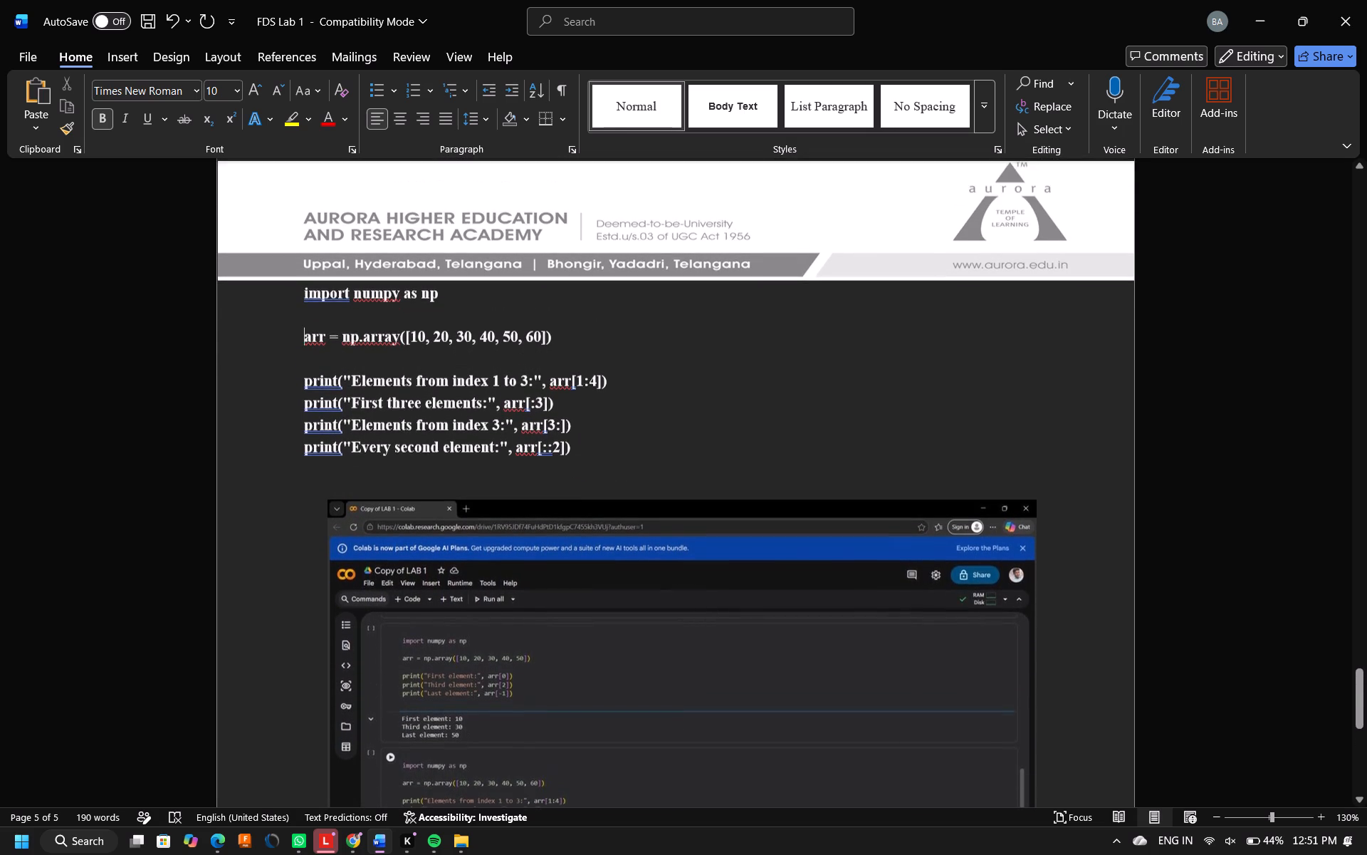
scroll(607, 616, right, 1)
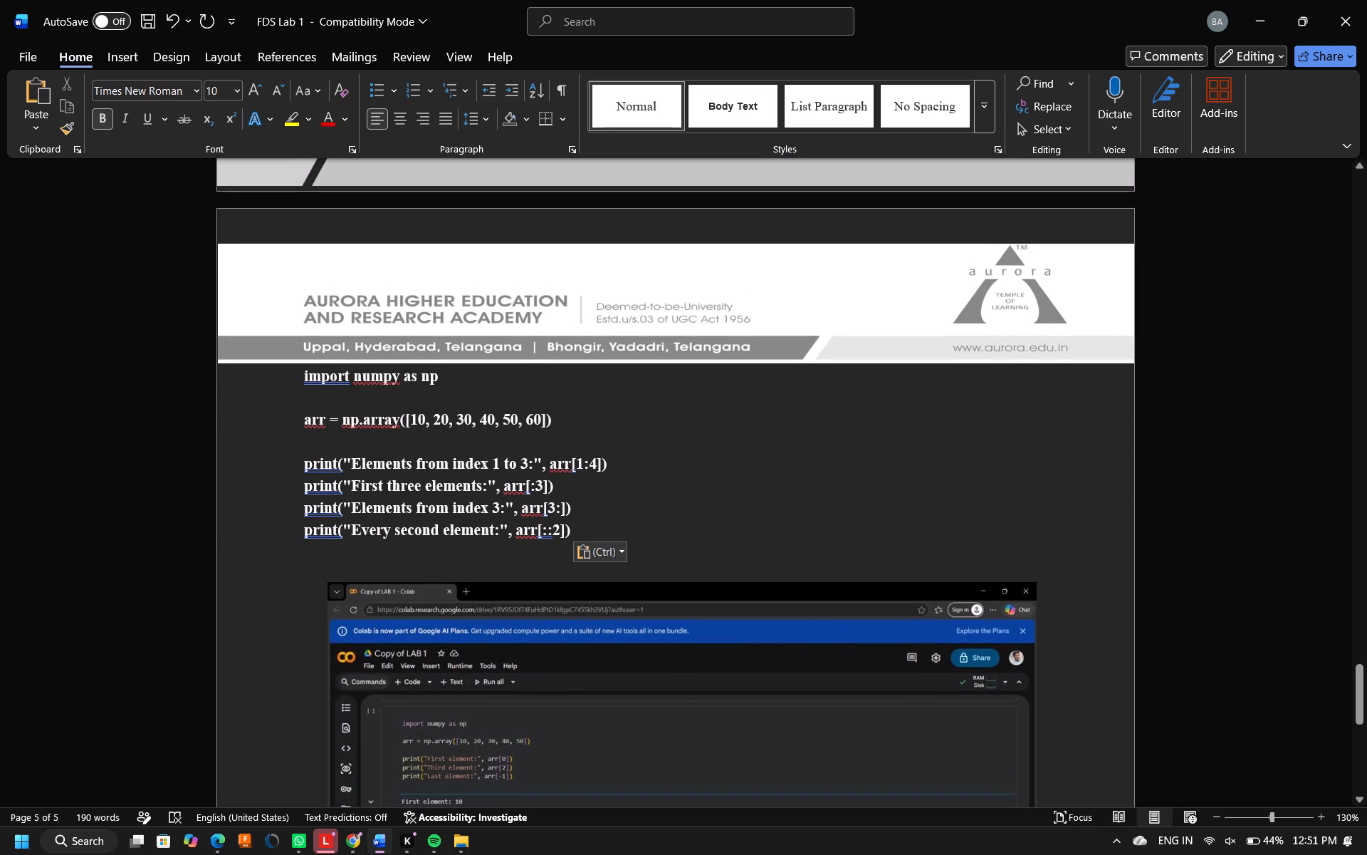
key(Up)
key(Up)
key(Return)
key(Return)
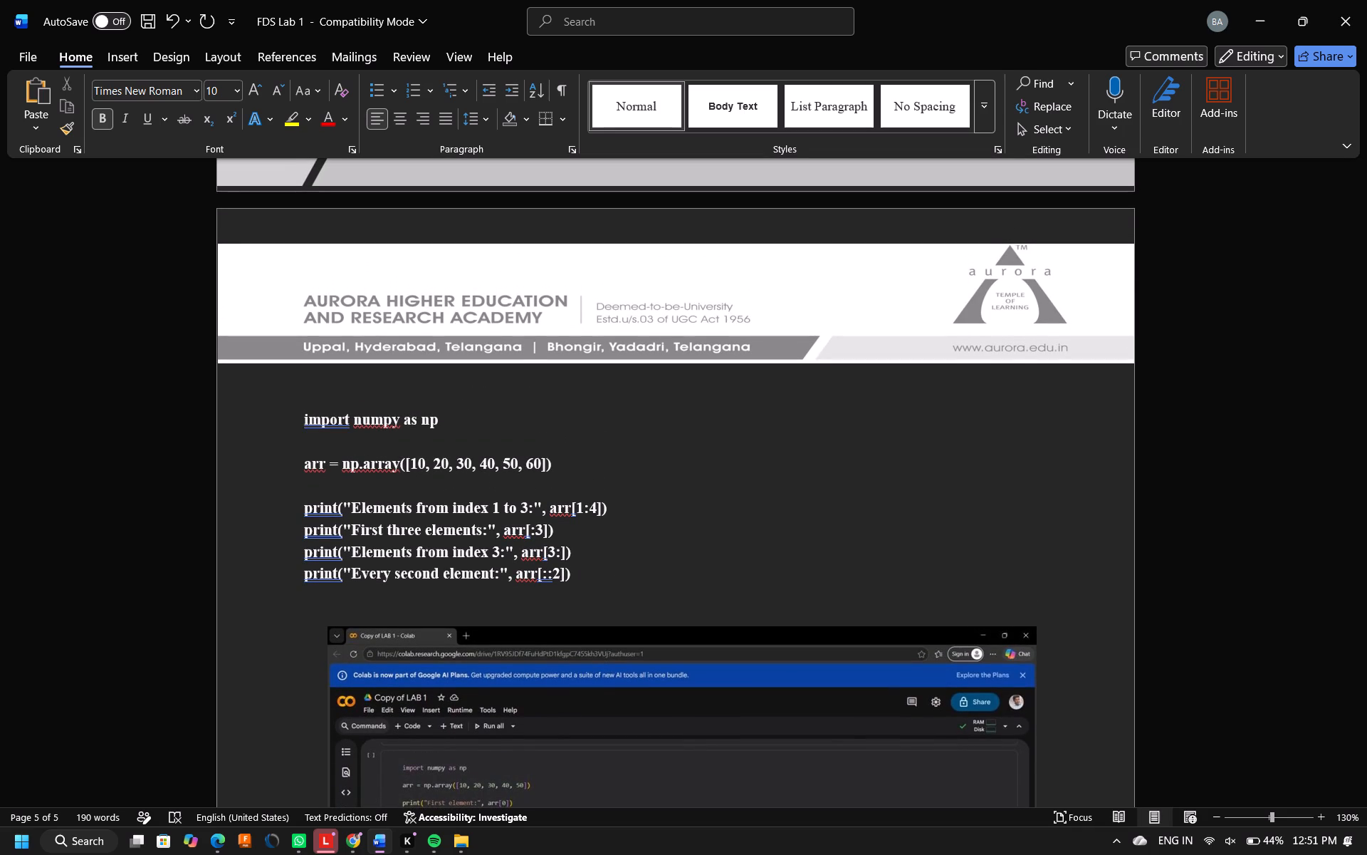
key(BackSpace)
key(BackSpace)
key(BackSpace)
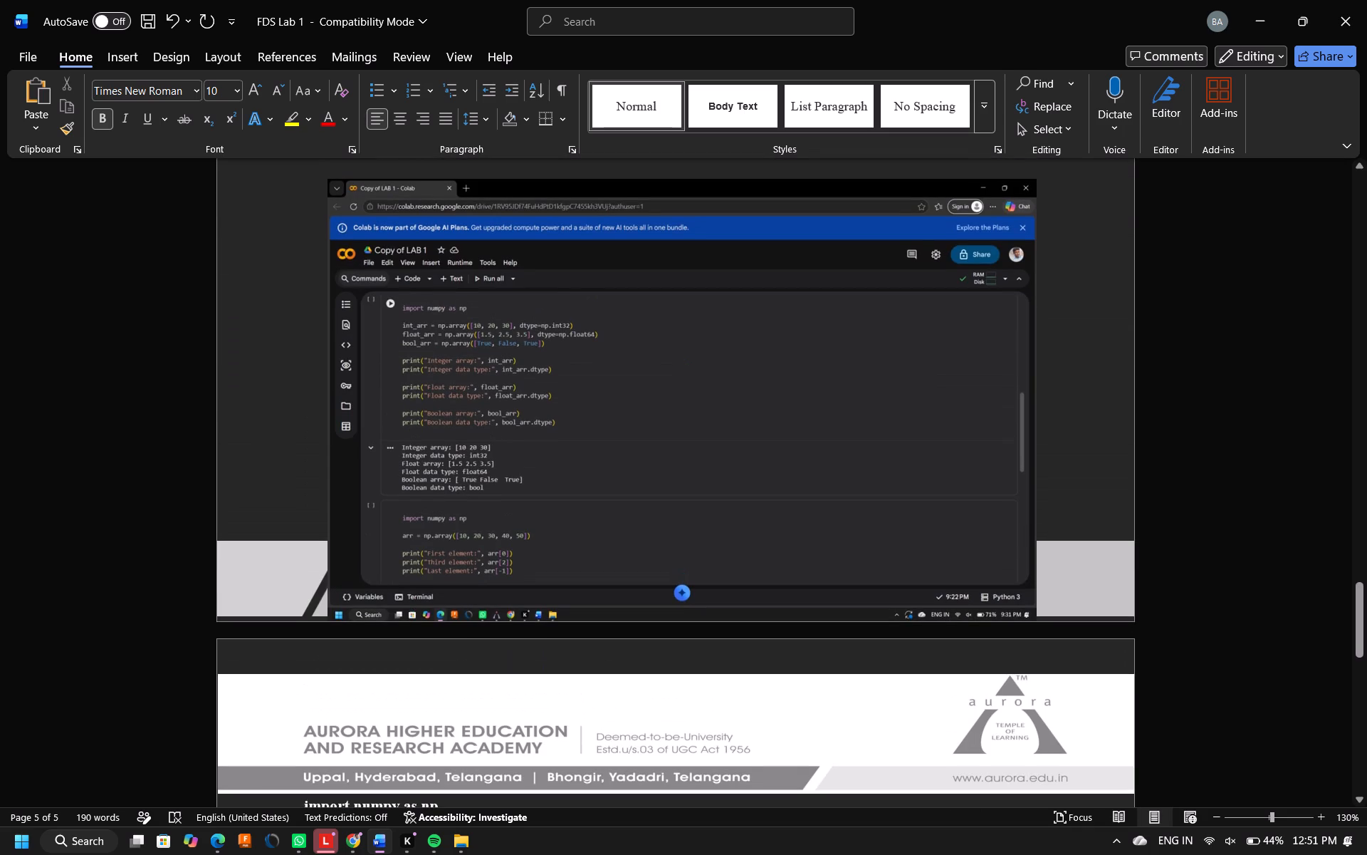
Delete the extra blank line between the slicing code and the Colab screenshot below it.
scroll(607, 616, up, 1)
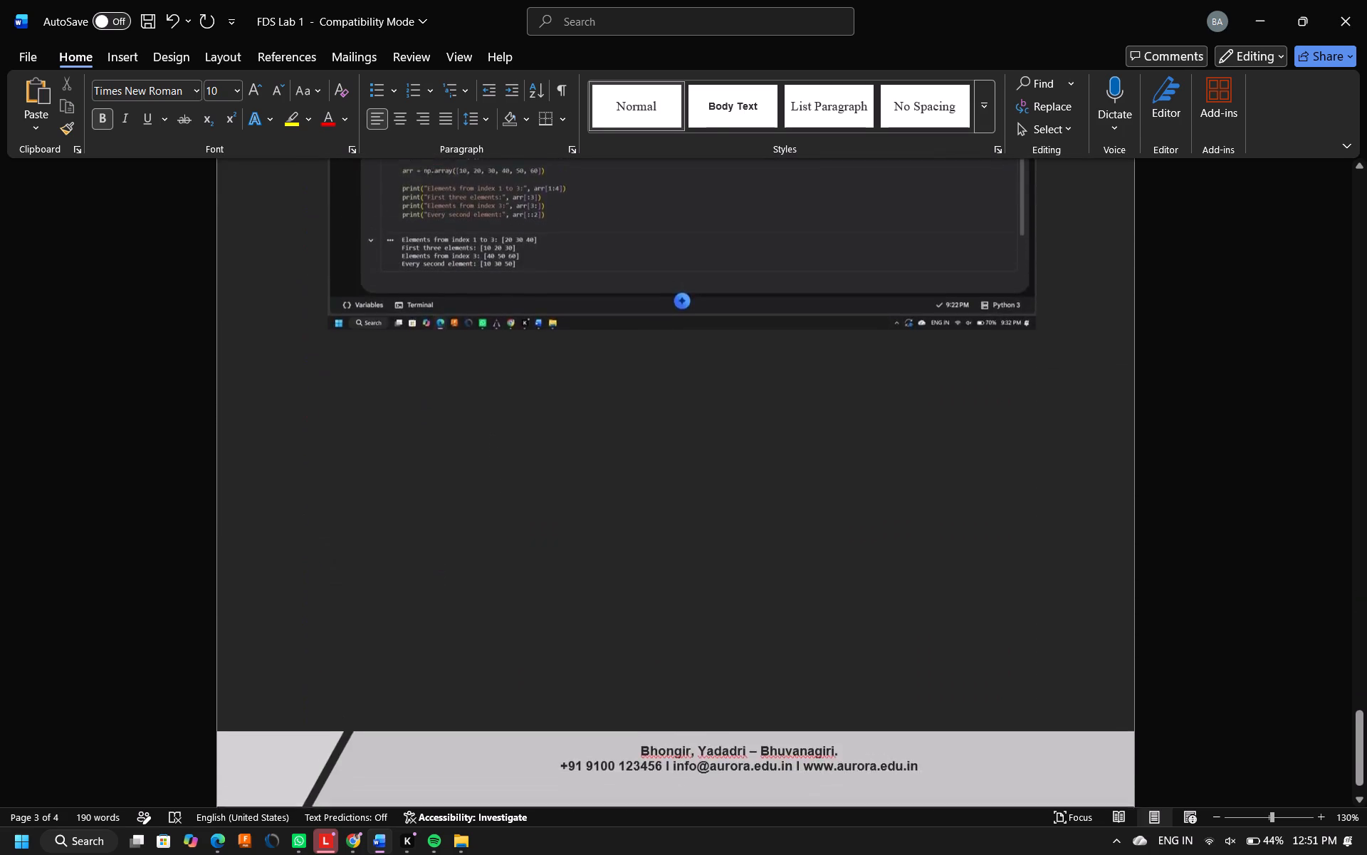
scroll(607, 616, up, 3)
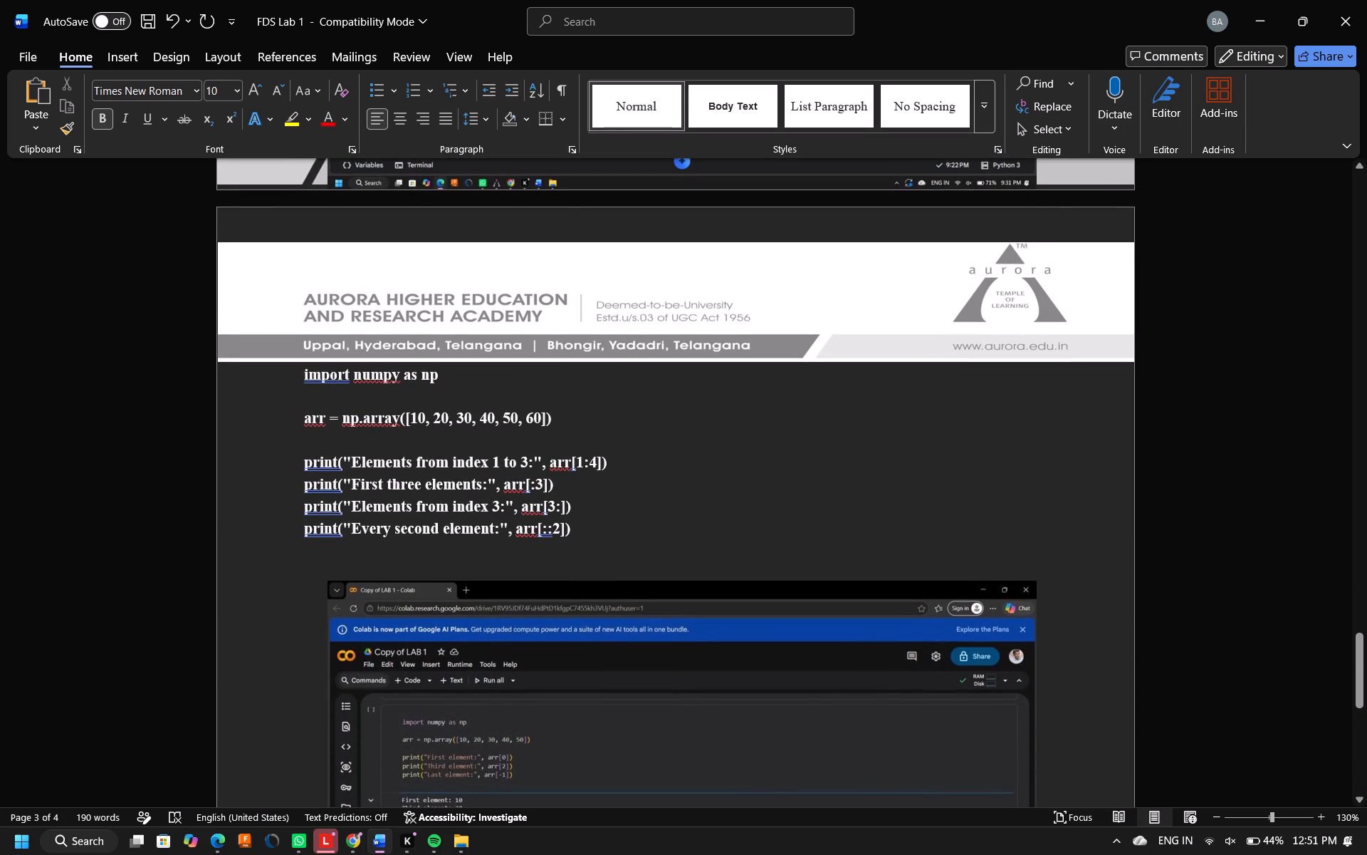
click(324, 567)
key(BackSpace)
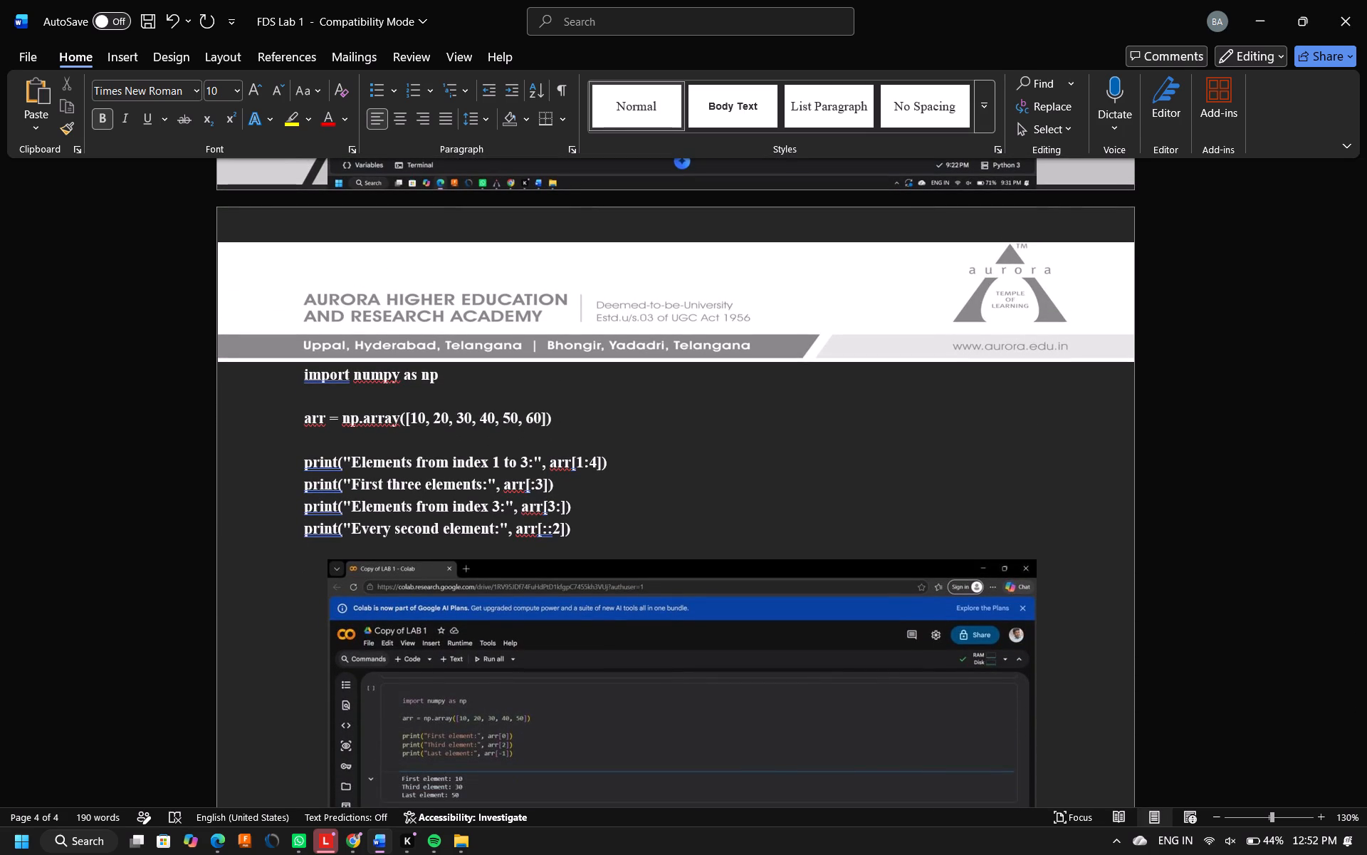
Insert four blank lines above the slicing code's import line to lower it from the page header.
key(Up)
key(Up)
key(Up)
key(Up)
key(Up)
key(Up)
key(Up)
key(Up)
key(Return)
key(Return)
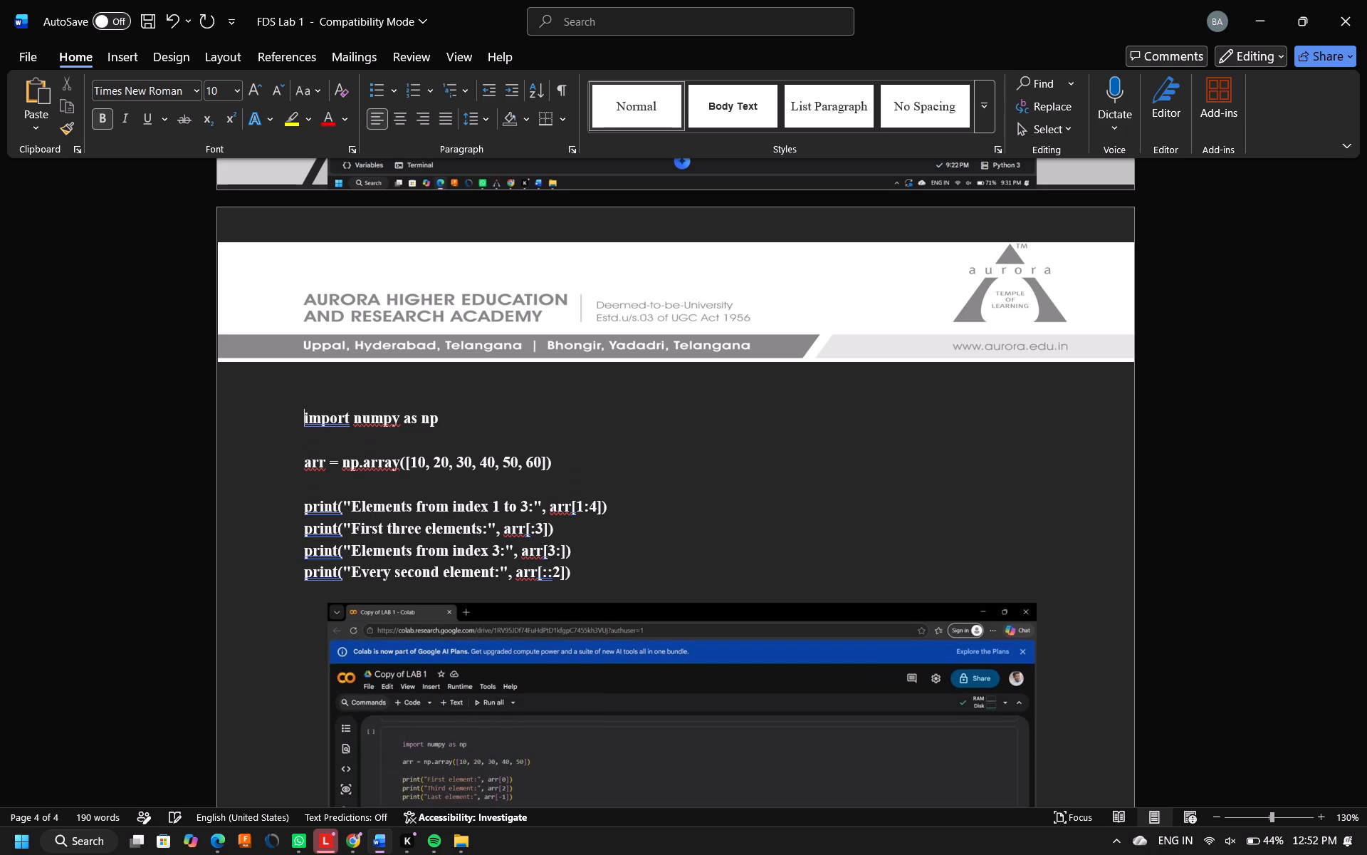
key(Return)
key(Return)
Shrink the data-type screenshot on page 3 proportionally so it fits above the page footer.
scroll(324, 567, up, 3)
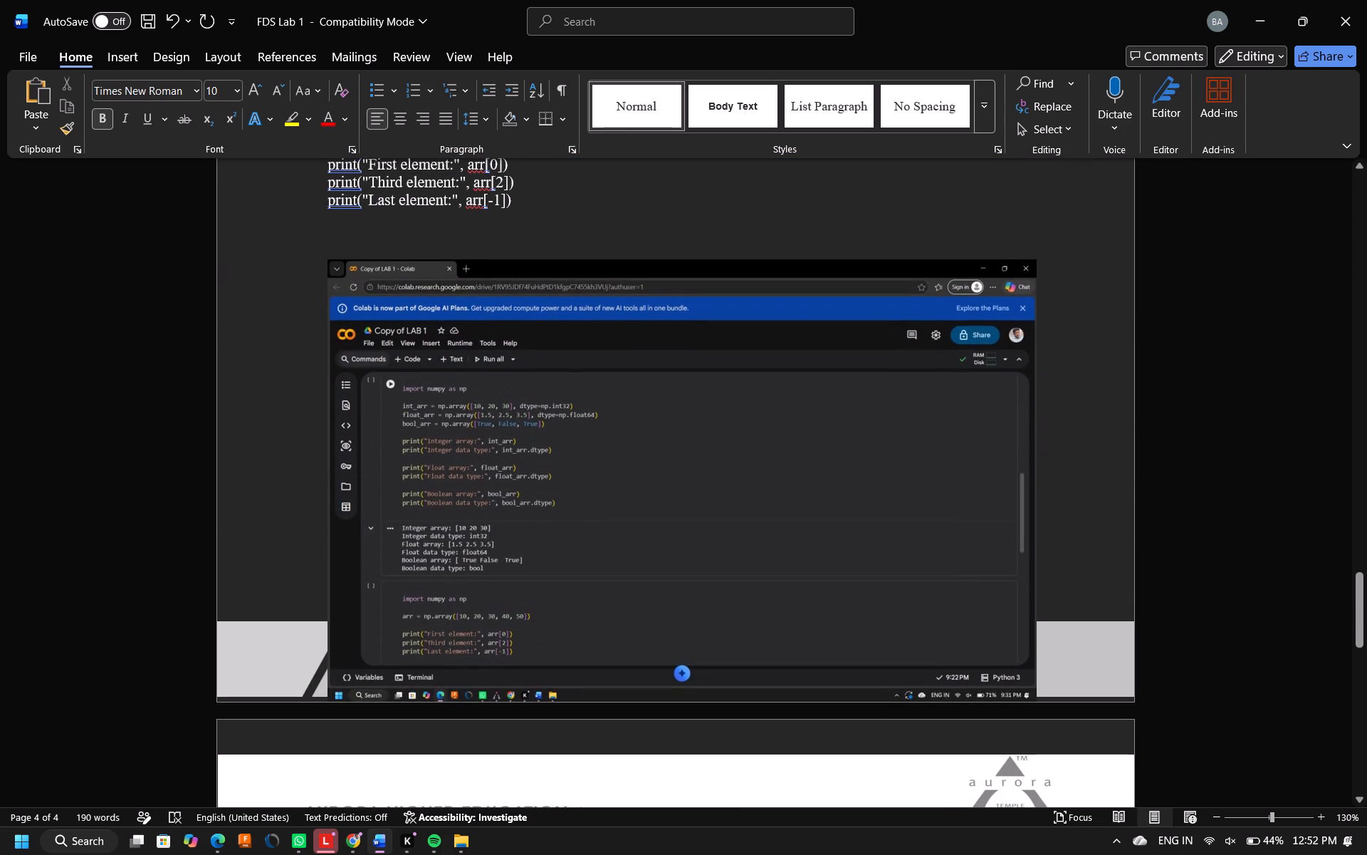
click(319, 291)
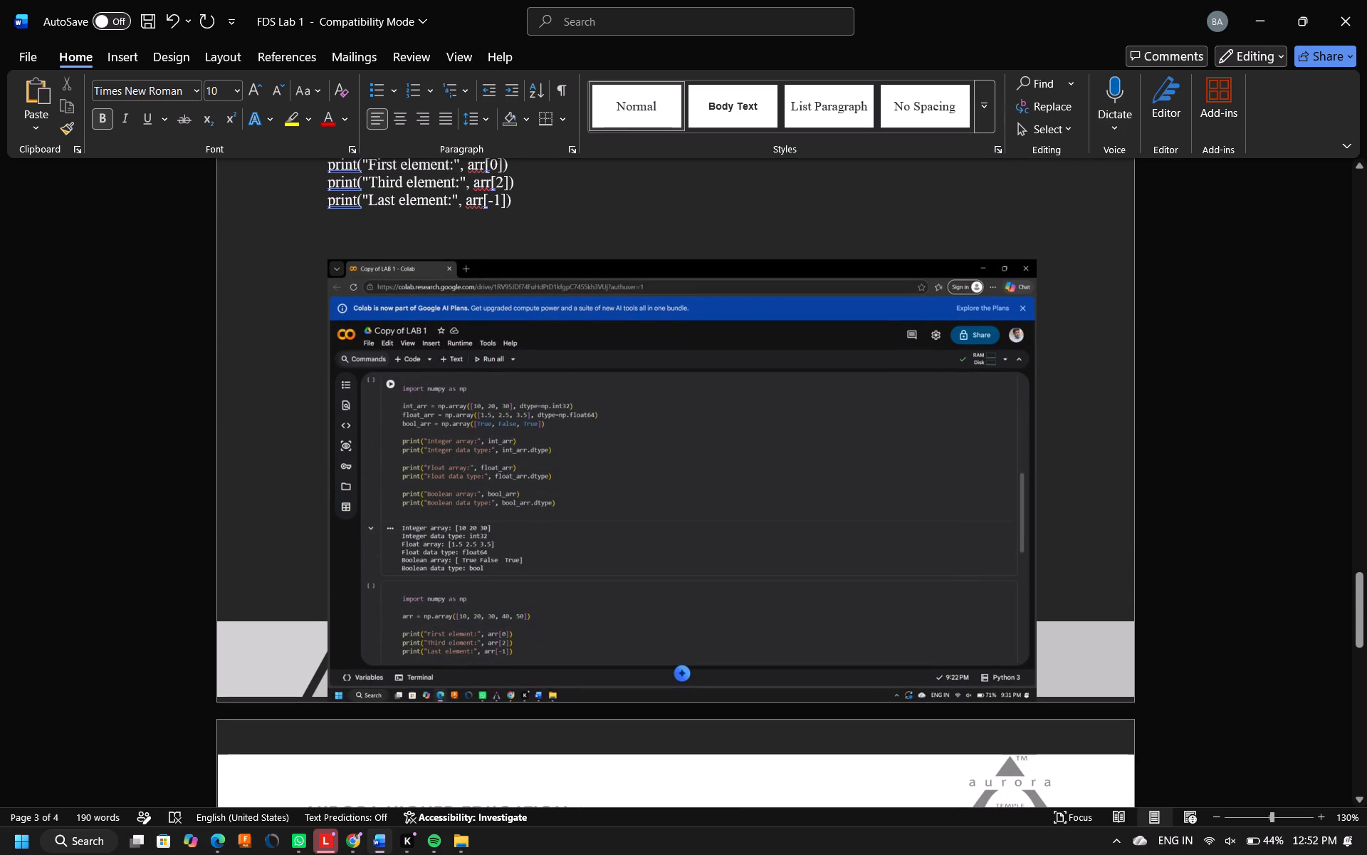
click(319, 291)
click(362, 282)
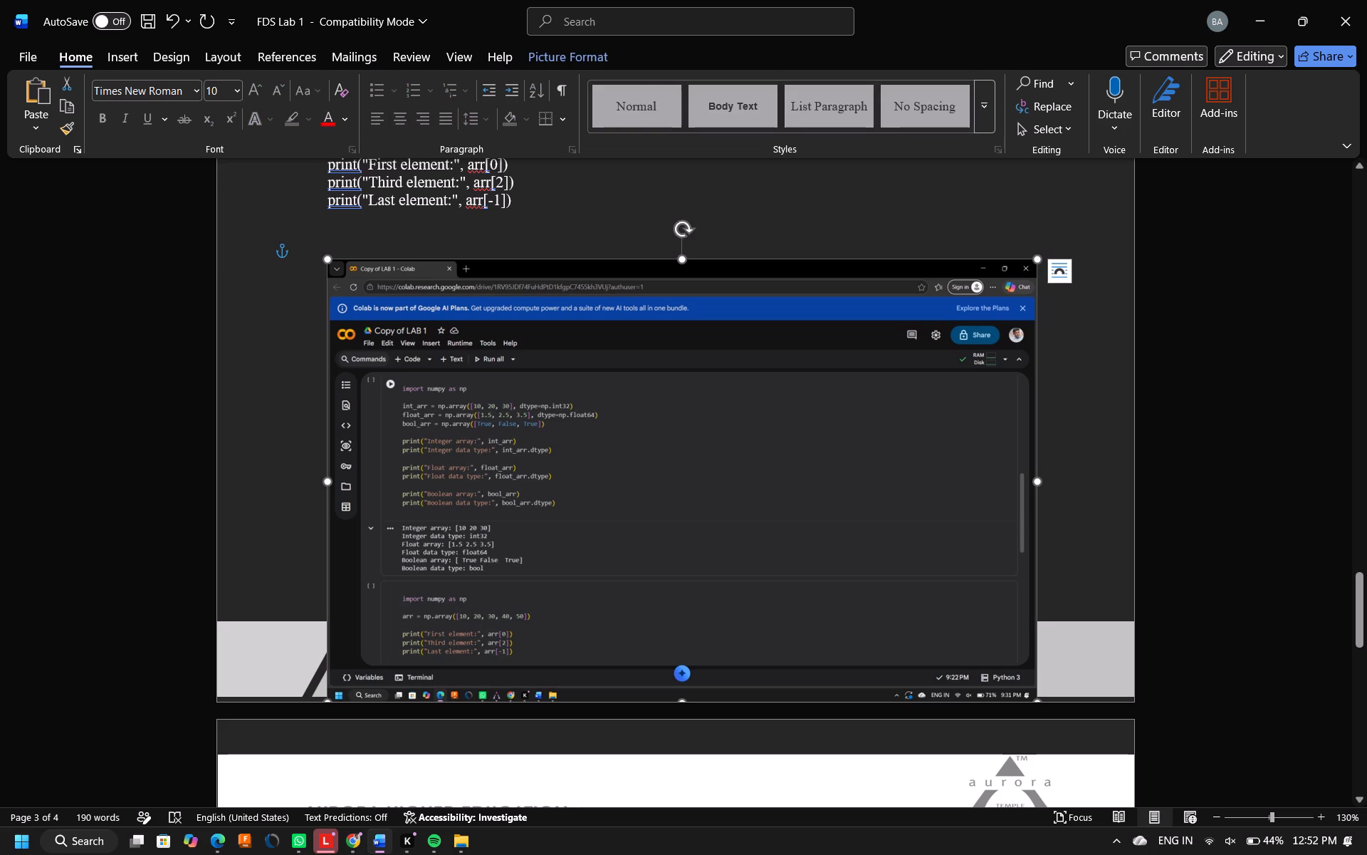
drag(1035, 701, 956, 589)
click(1130, 579)
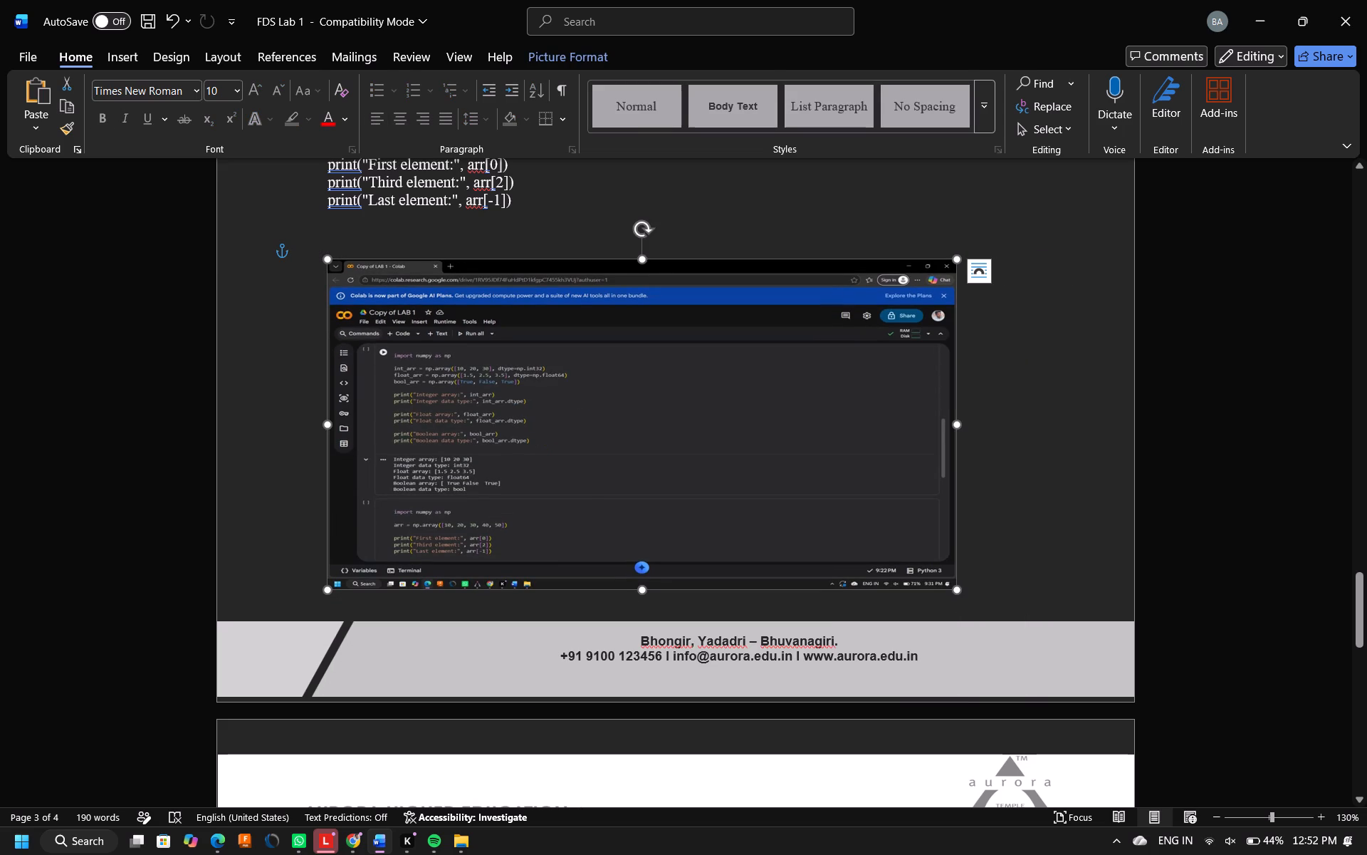
scroll(938, 549, up, 1)
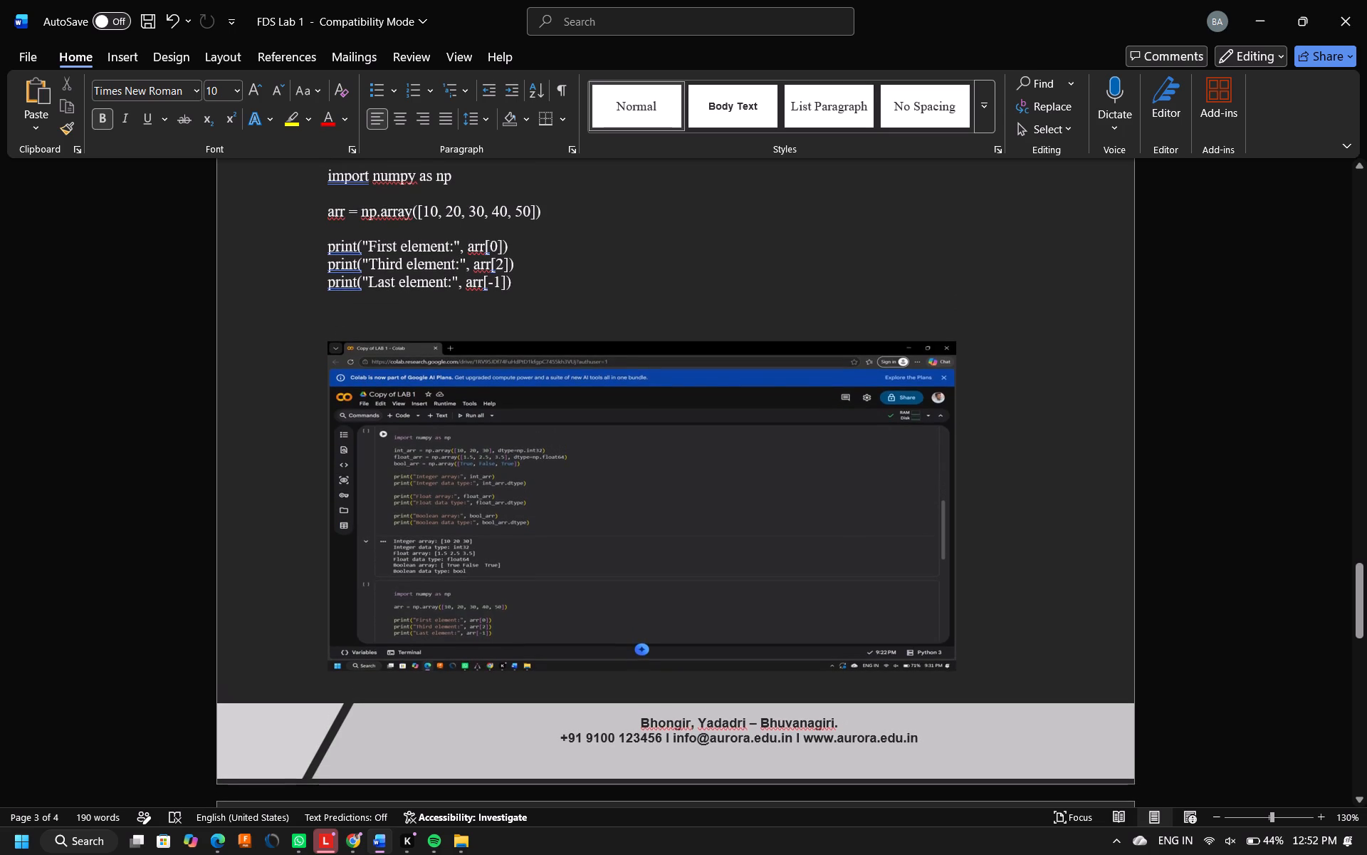
scroll(597, 427, right, 1)
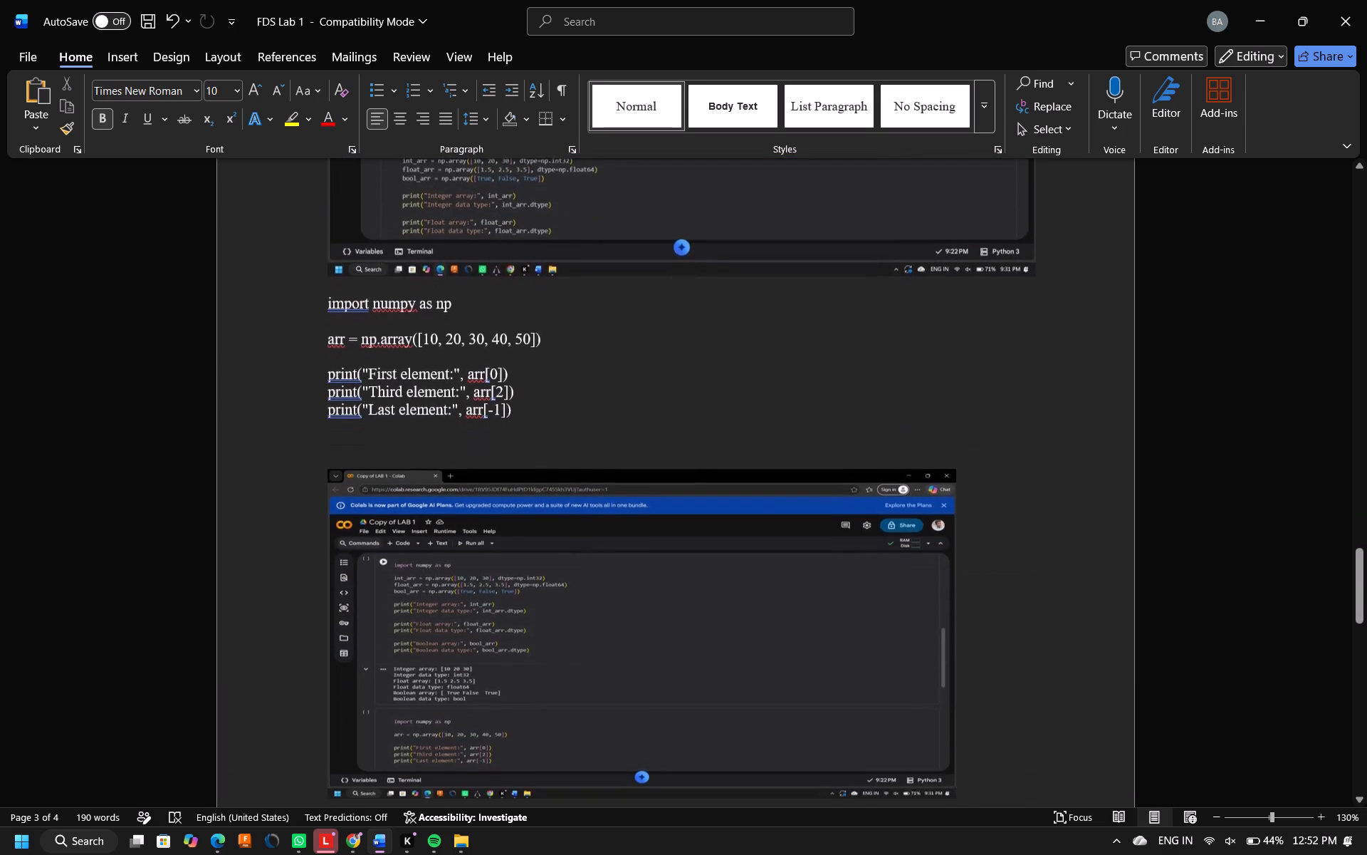
Resize the data-type screenshot at the bottom of page 3 to start just below the indexing code and match the width of the screenshot above.
scroll(597, 427, right, 1)
click(594, 480)
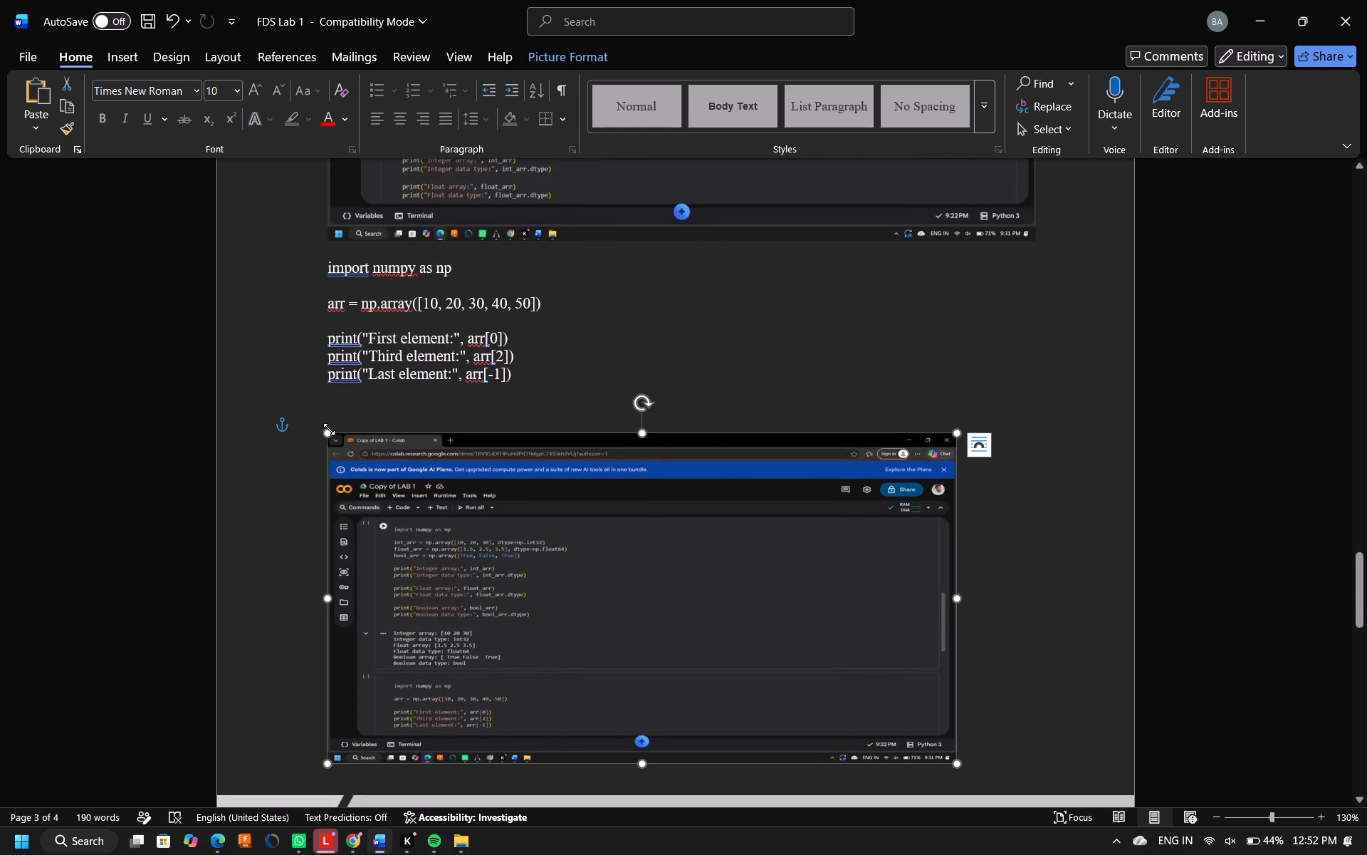
drag(329, 435, 333, 398)
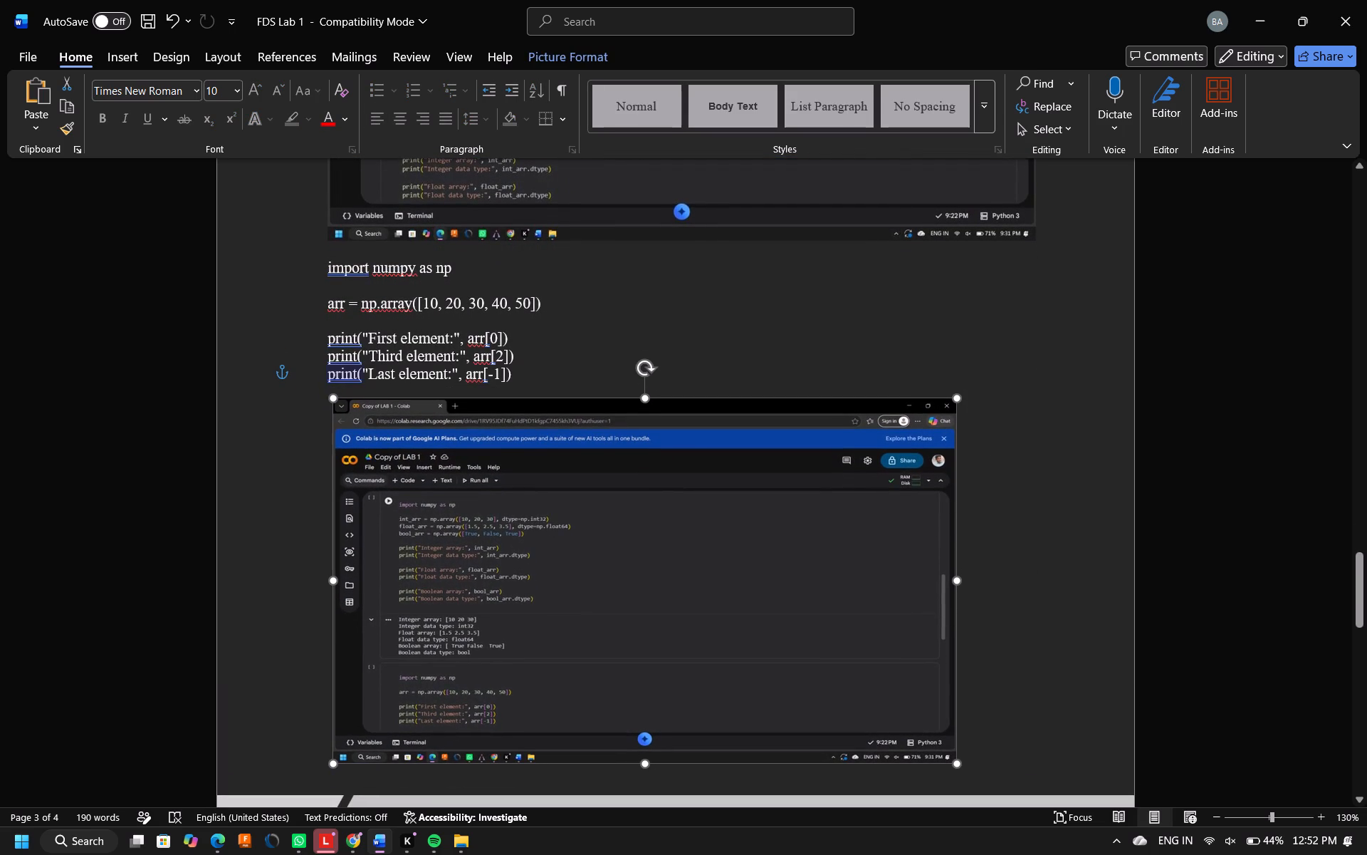
drag(333, 398, 331, 398)
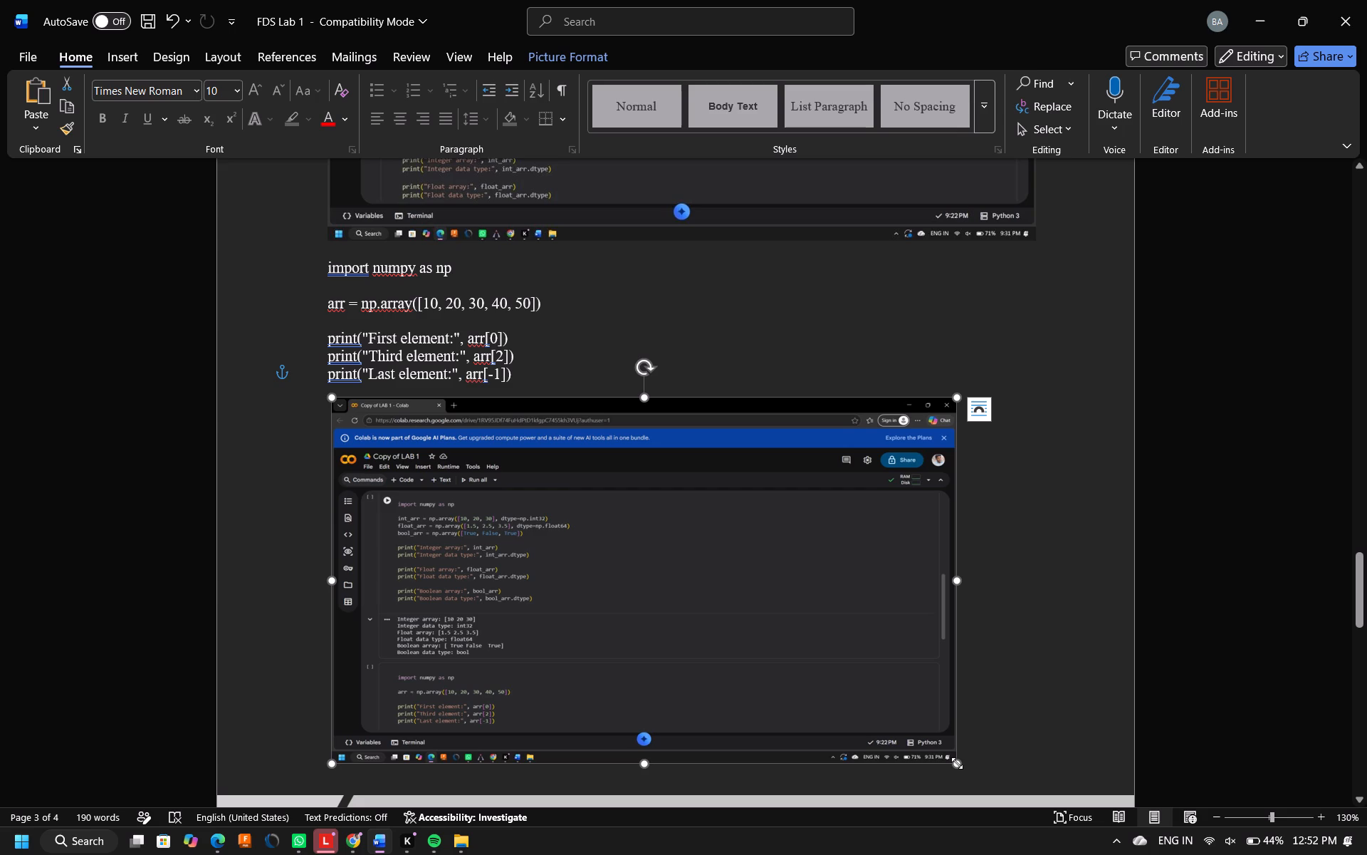
drag(957, 763, 1040, 766)
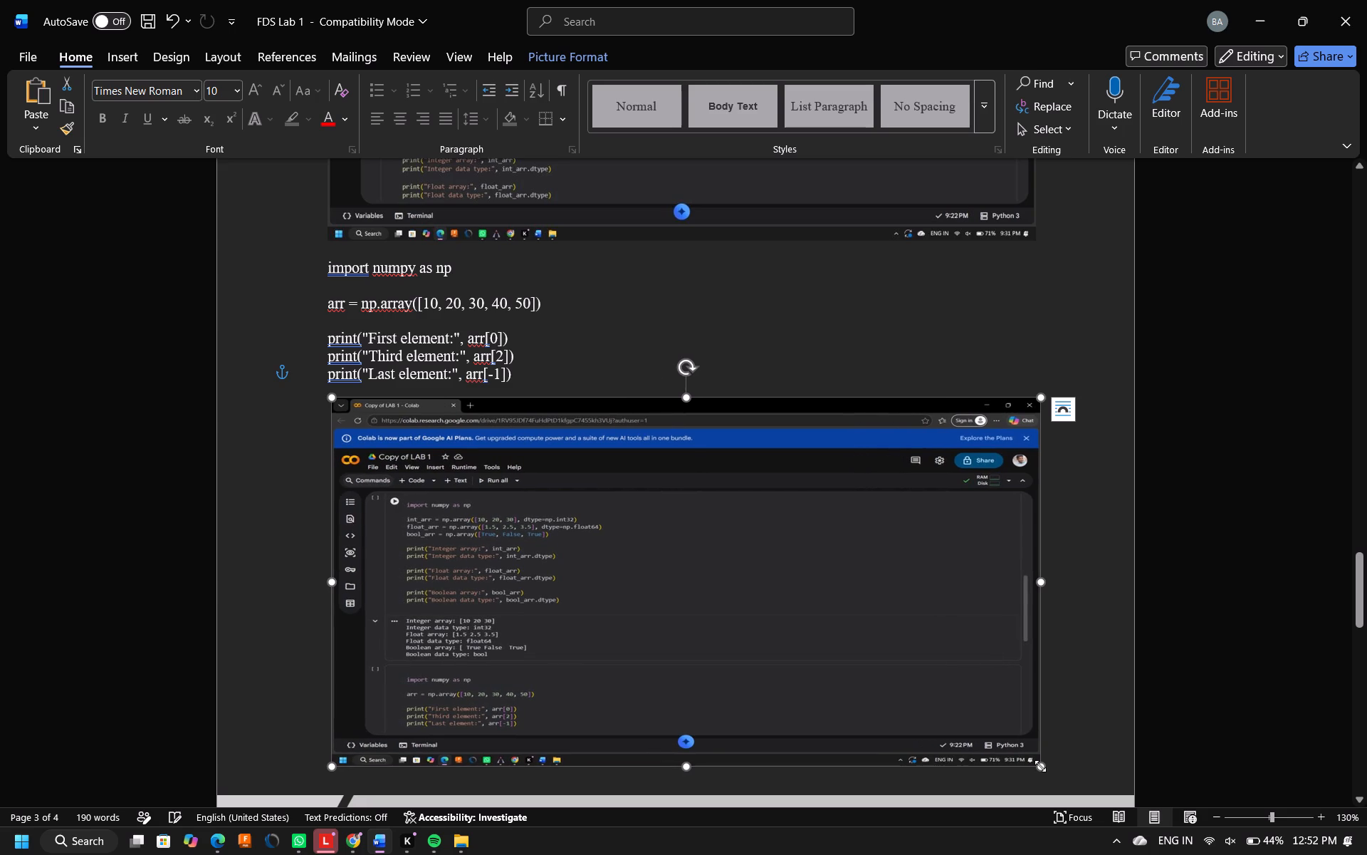
Check the layout of the report from the slicing code and screenshot on page 4 back to the first page.
scroll(1086, 623, down, 5)
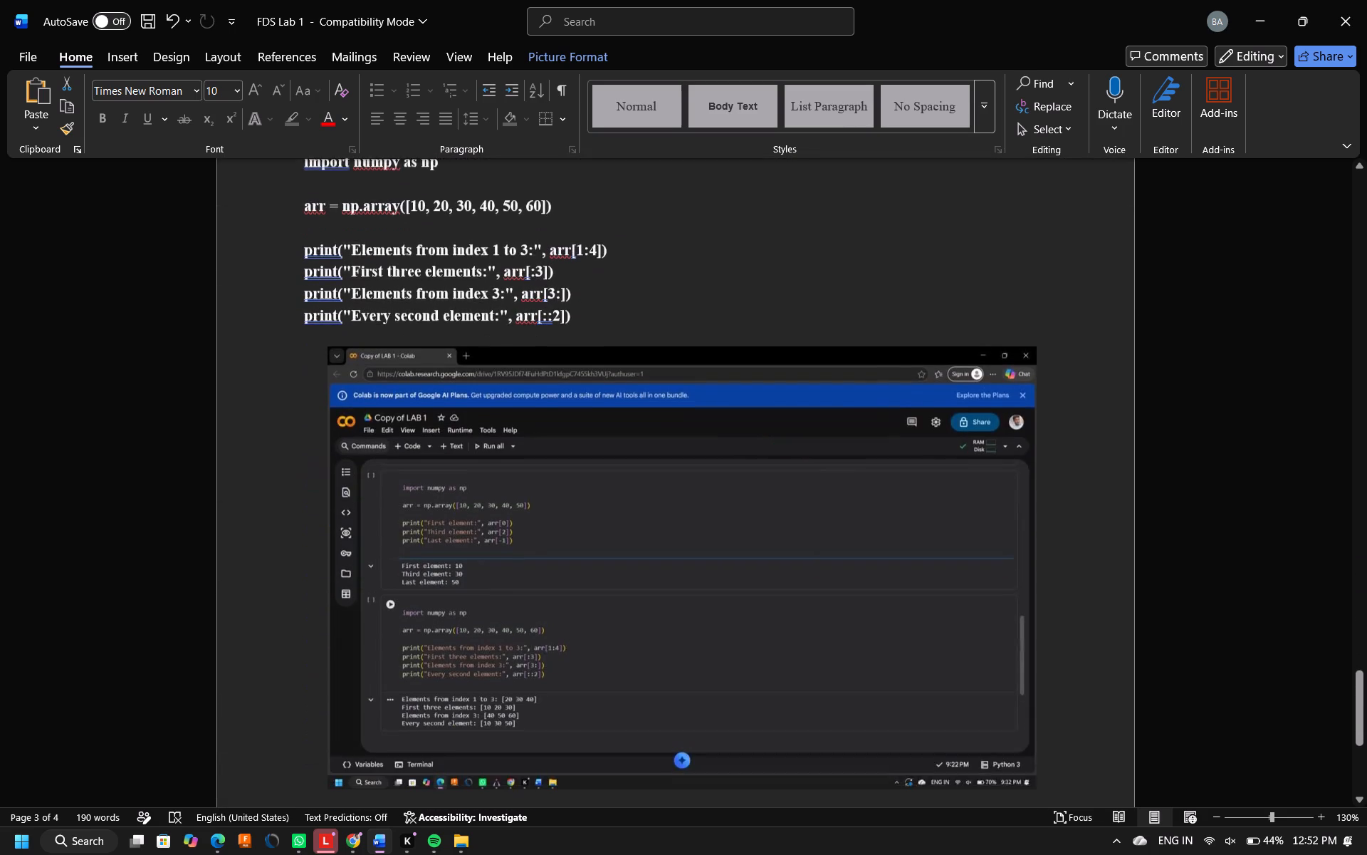
scroll(1086, 623, down, 7)
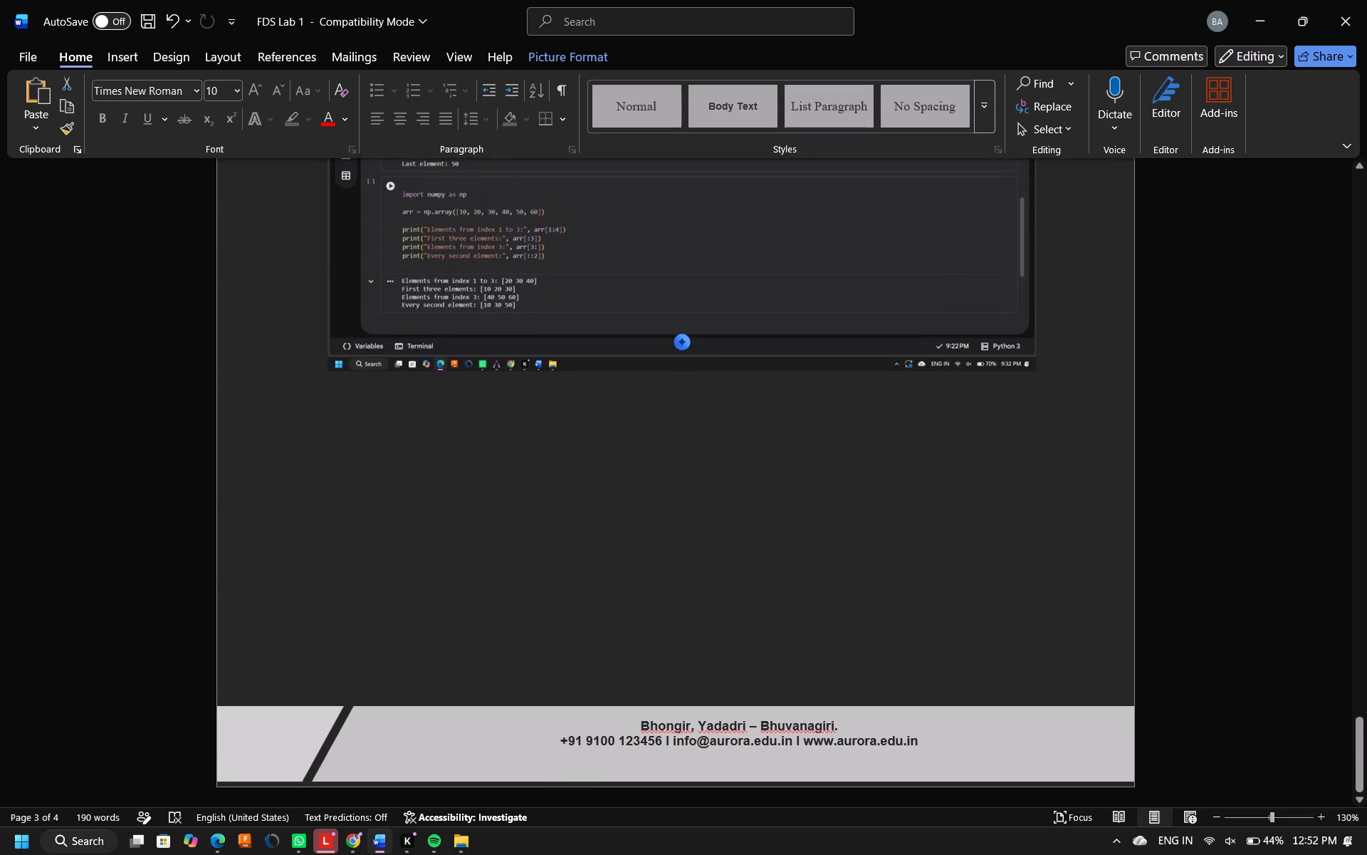
scroll(1086, 623, up, 15)
scroll(1086, 623, up, 15)
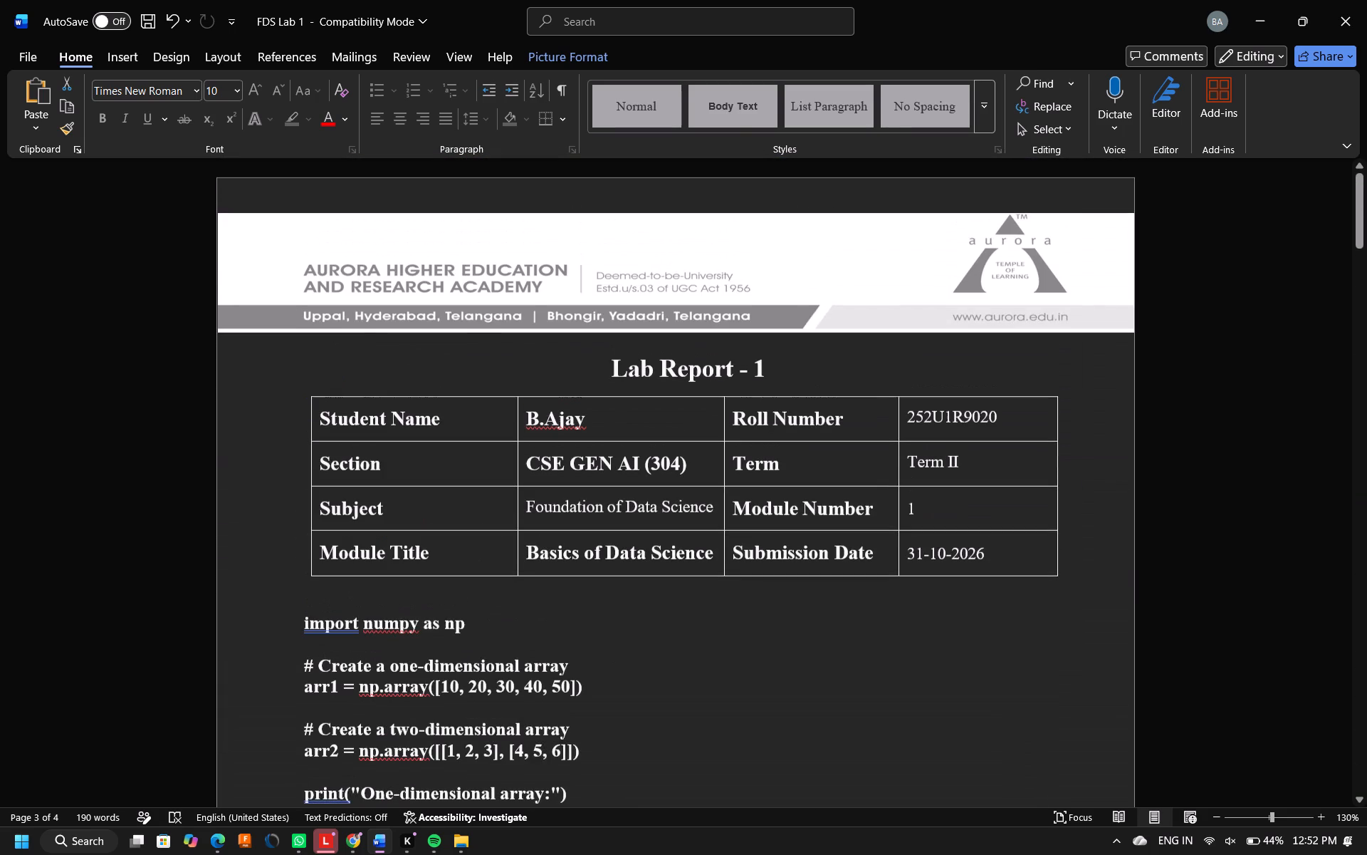
Export the report as a PDF named FDS Lab 1 into the FDS folder inside New folder on the Desktop.
click(28, 48)
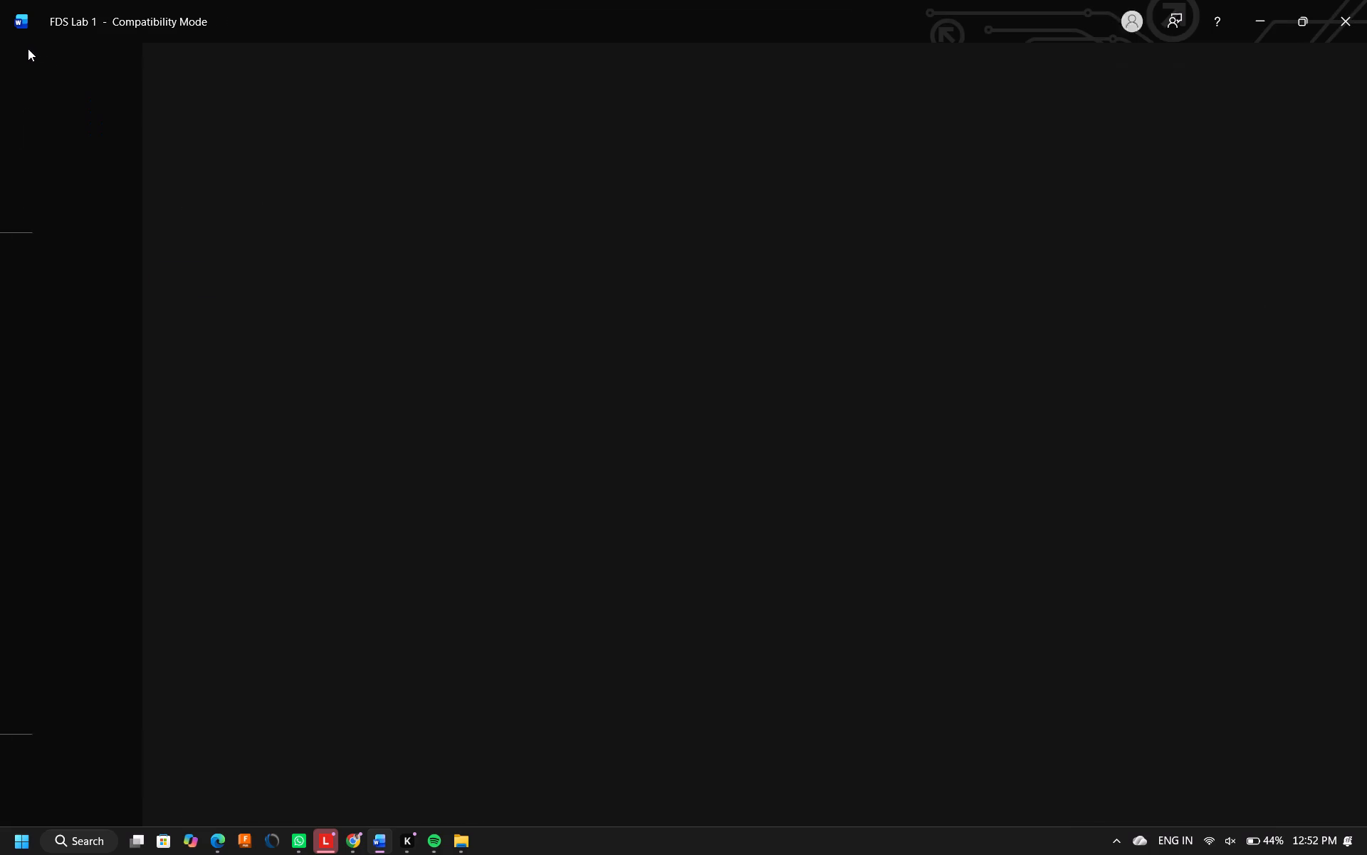
click(38, 394)
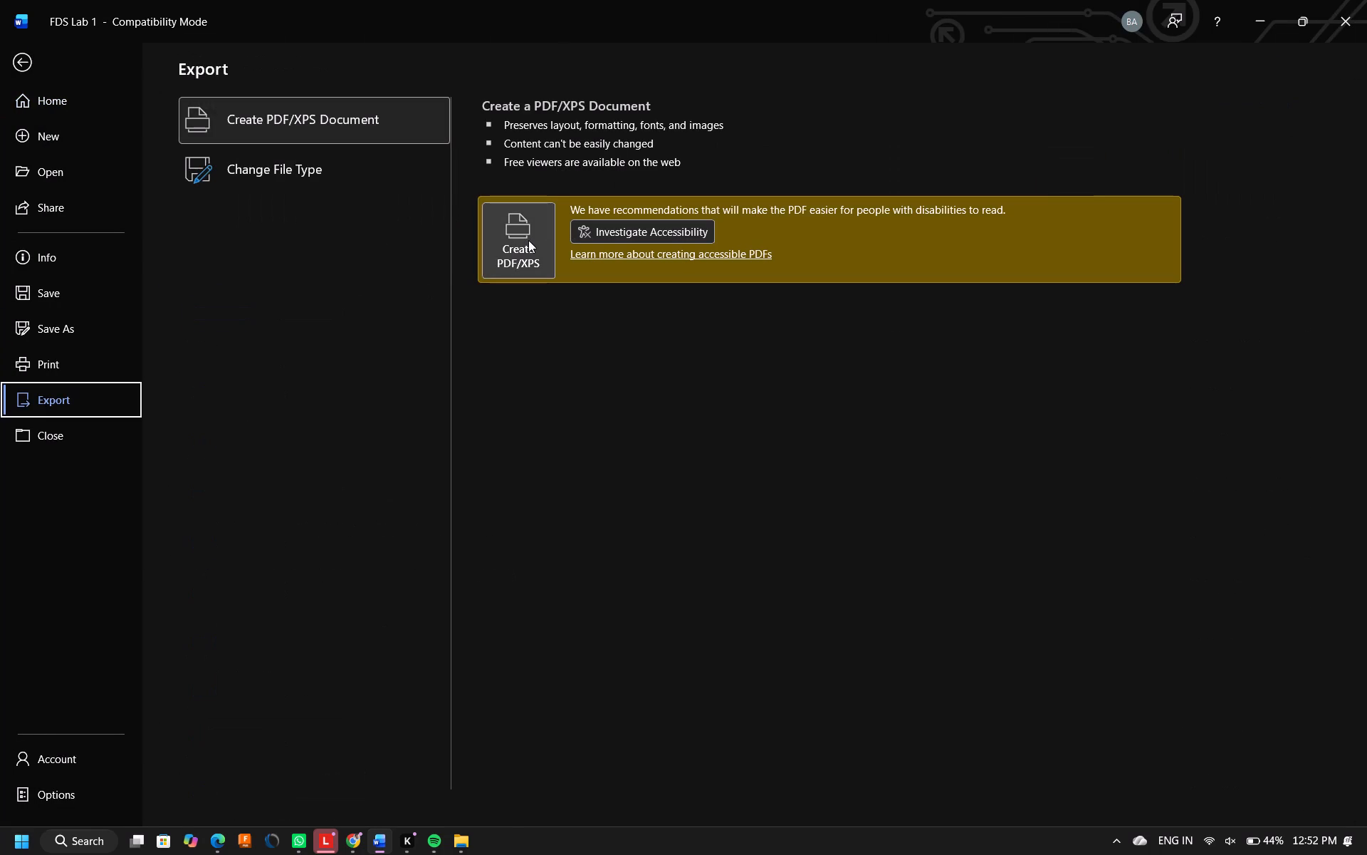
click(528, 240)
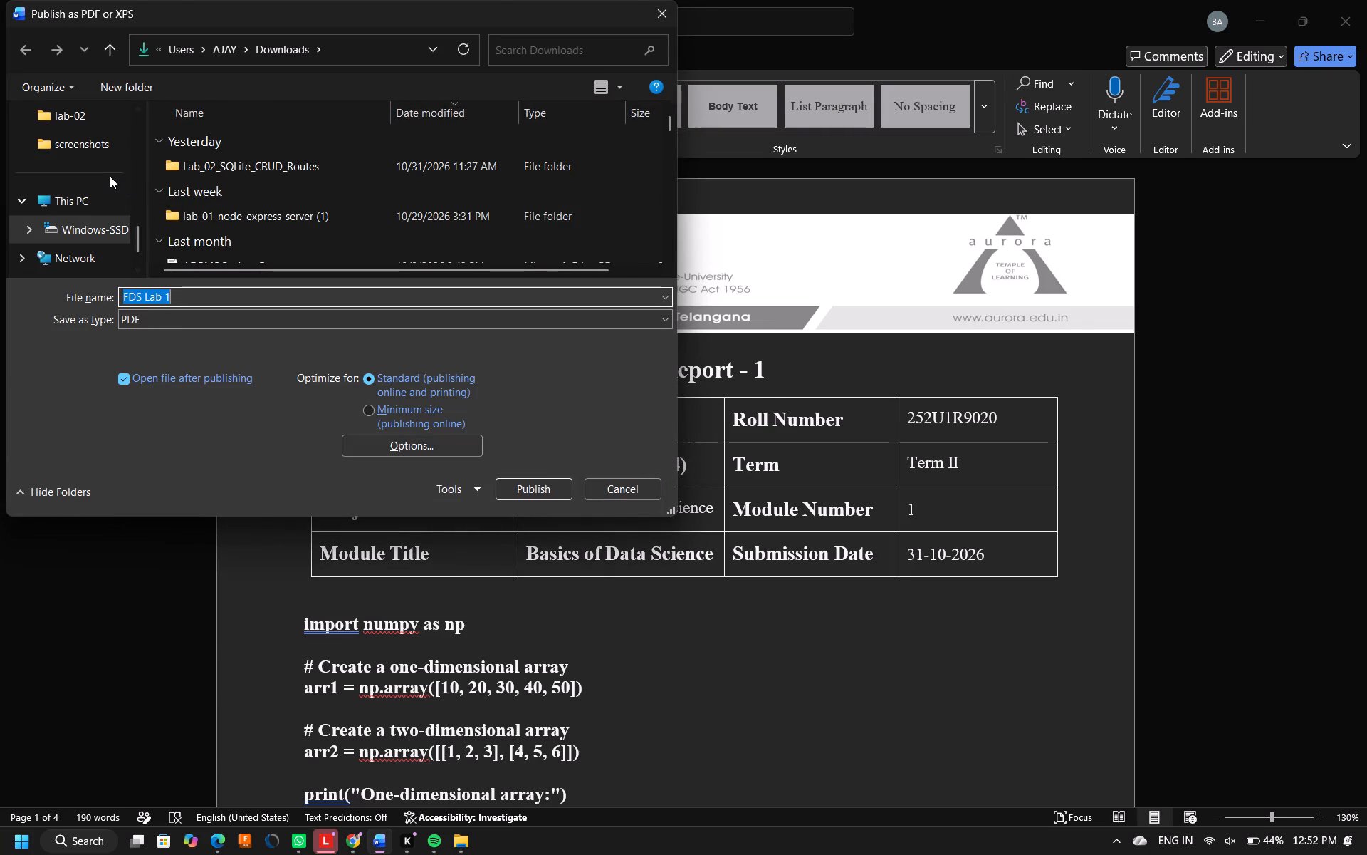
scroll(110, 176, up, 1)
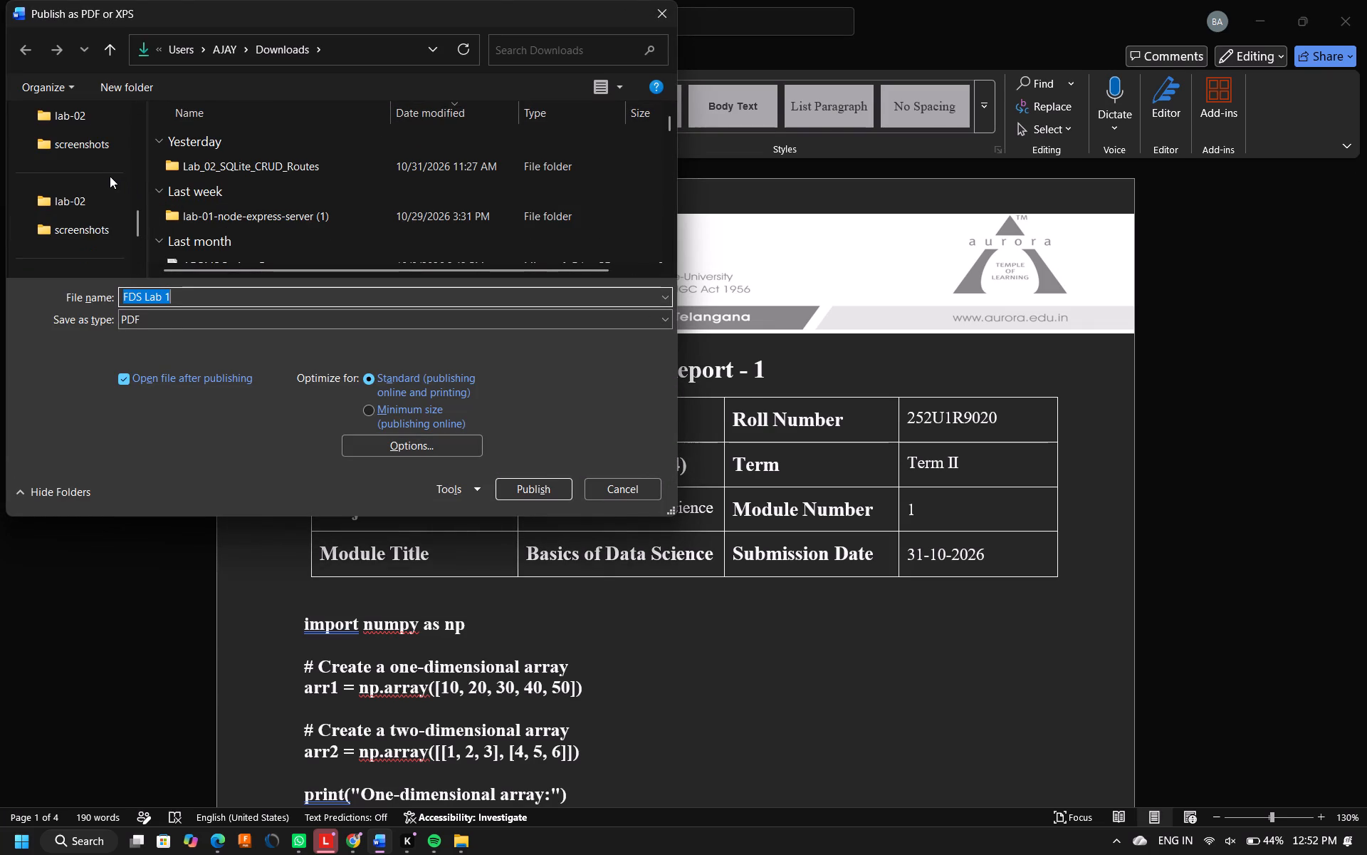
scroll(110, 176, up, 1)
click(61, 152)
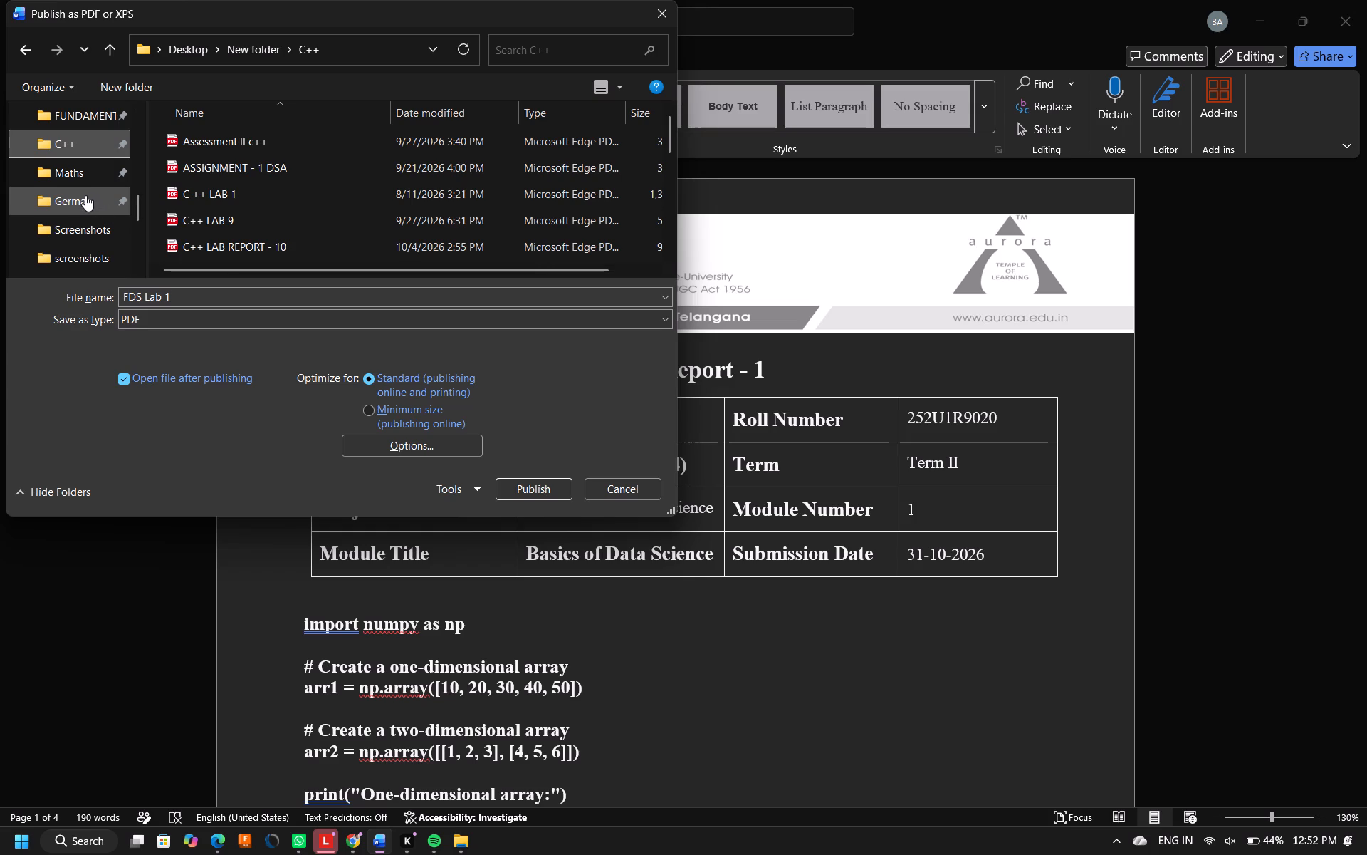
scroll(106, 172, up, 2)
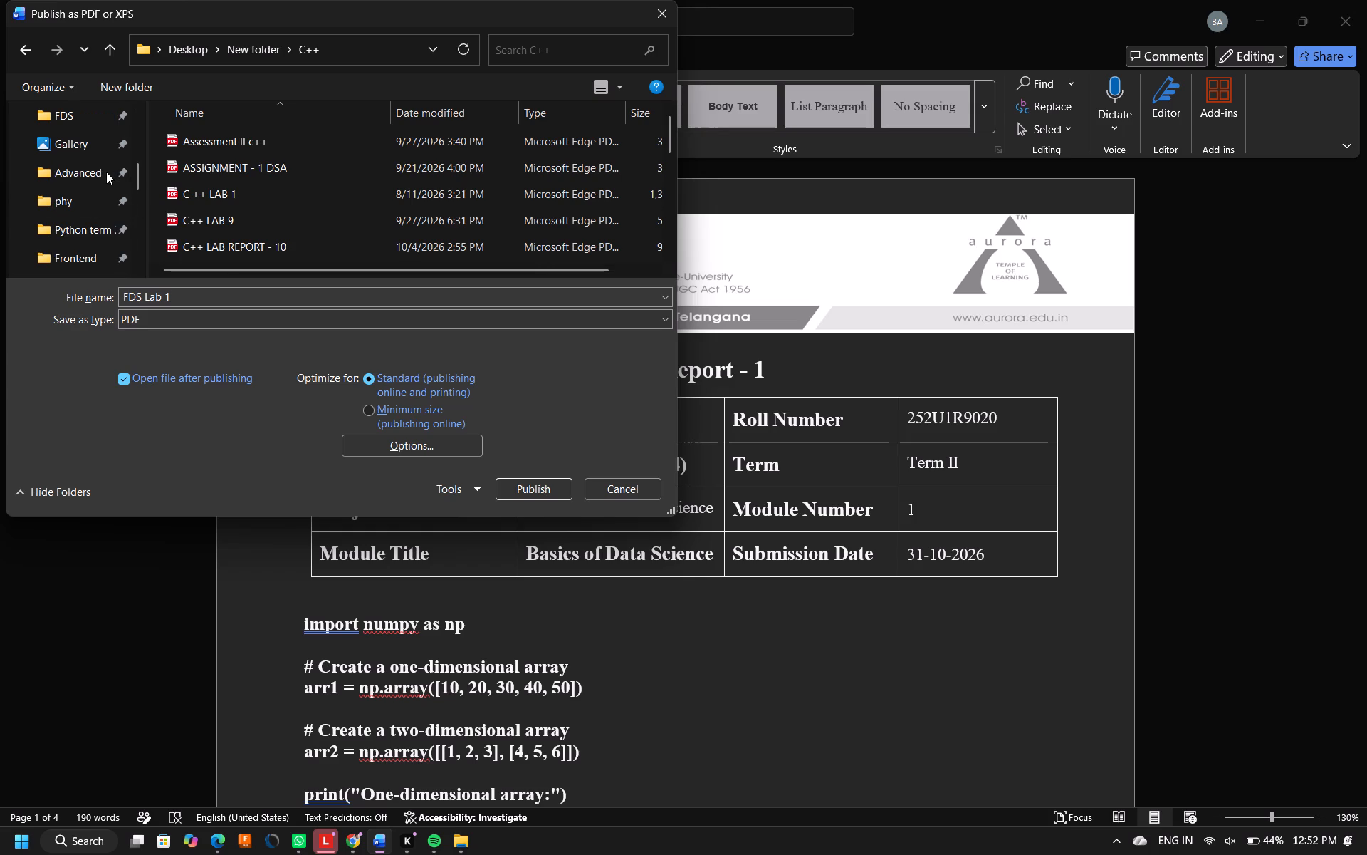
click(70, 110)
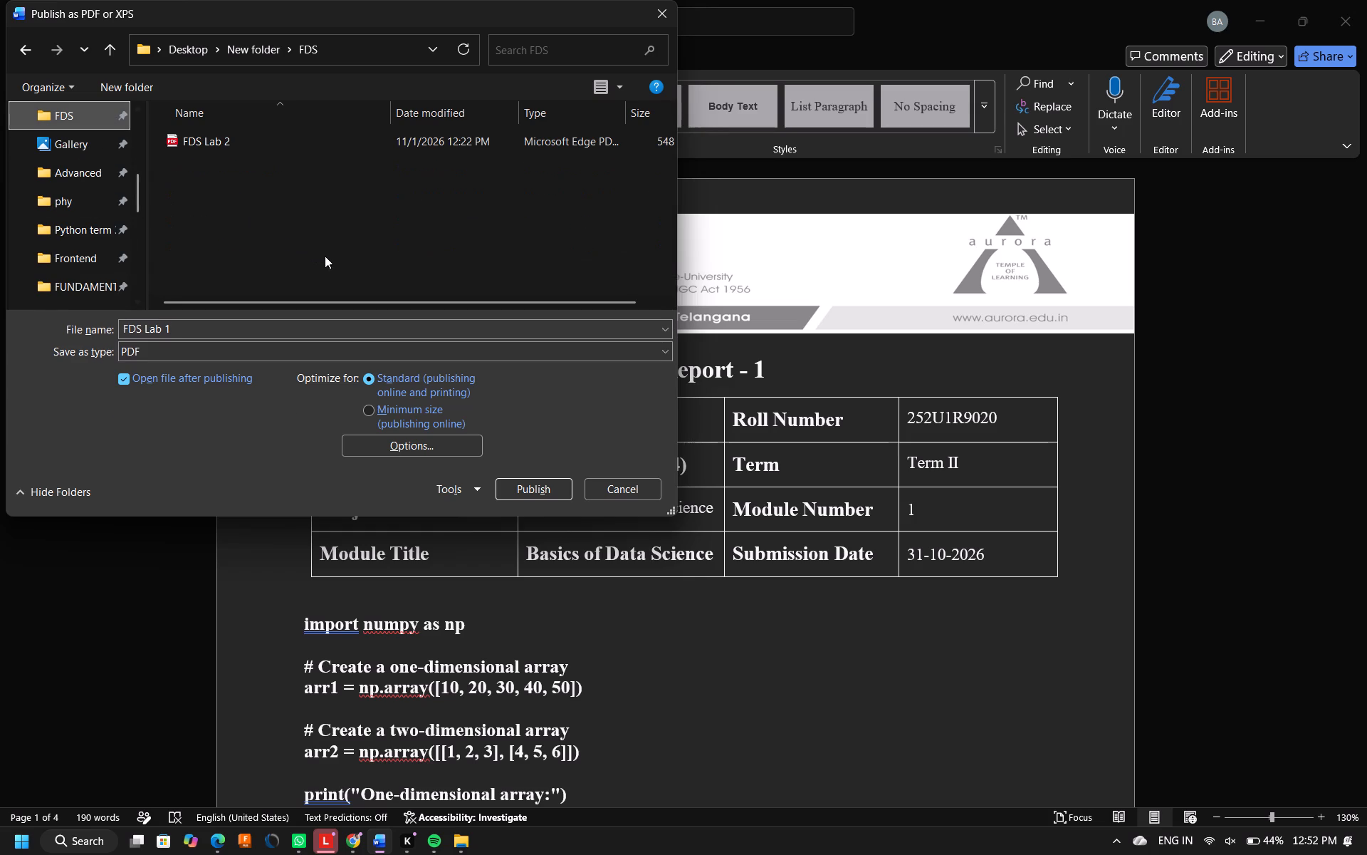
click(548, 498)
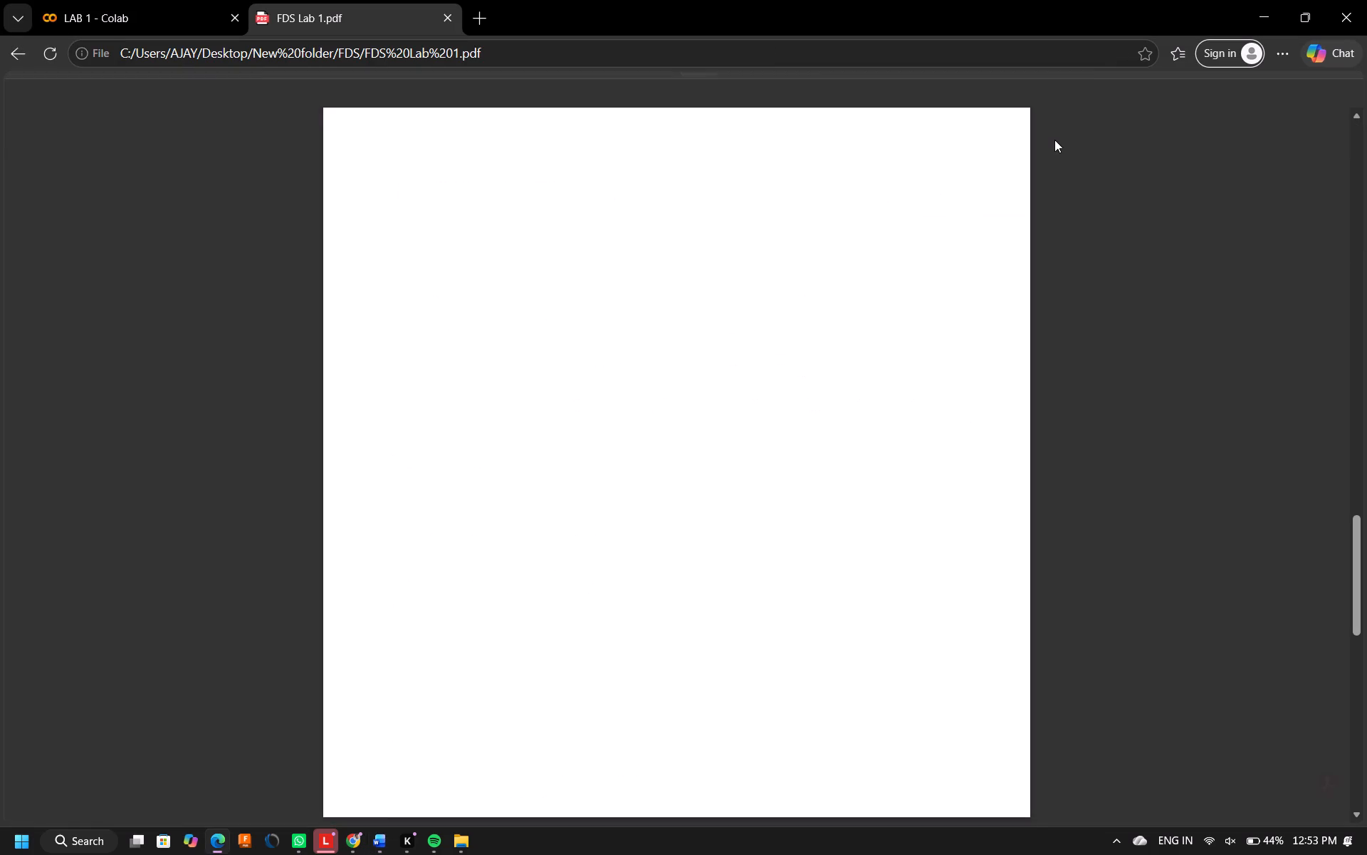
Review pages 1 and 2 of the exported PDF, checking the report table, code text and first screenshot placement.
scroll(698, 451, up, 8)
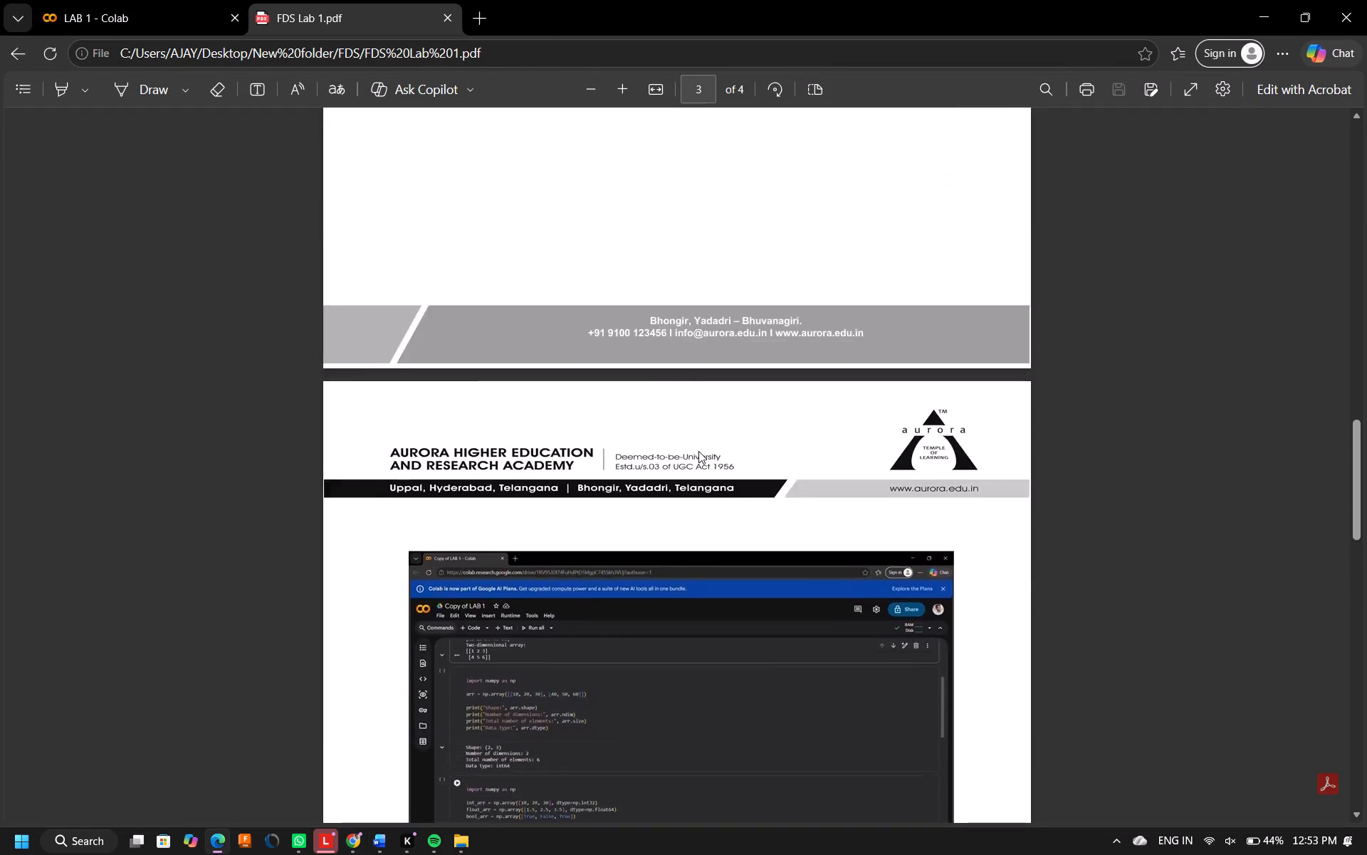
scroll(698, 451, up, 16)
scroll(698, 451, down, 3)
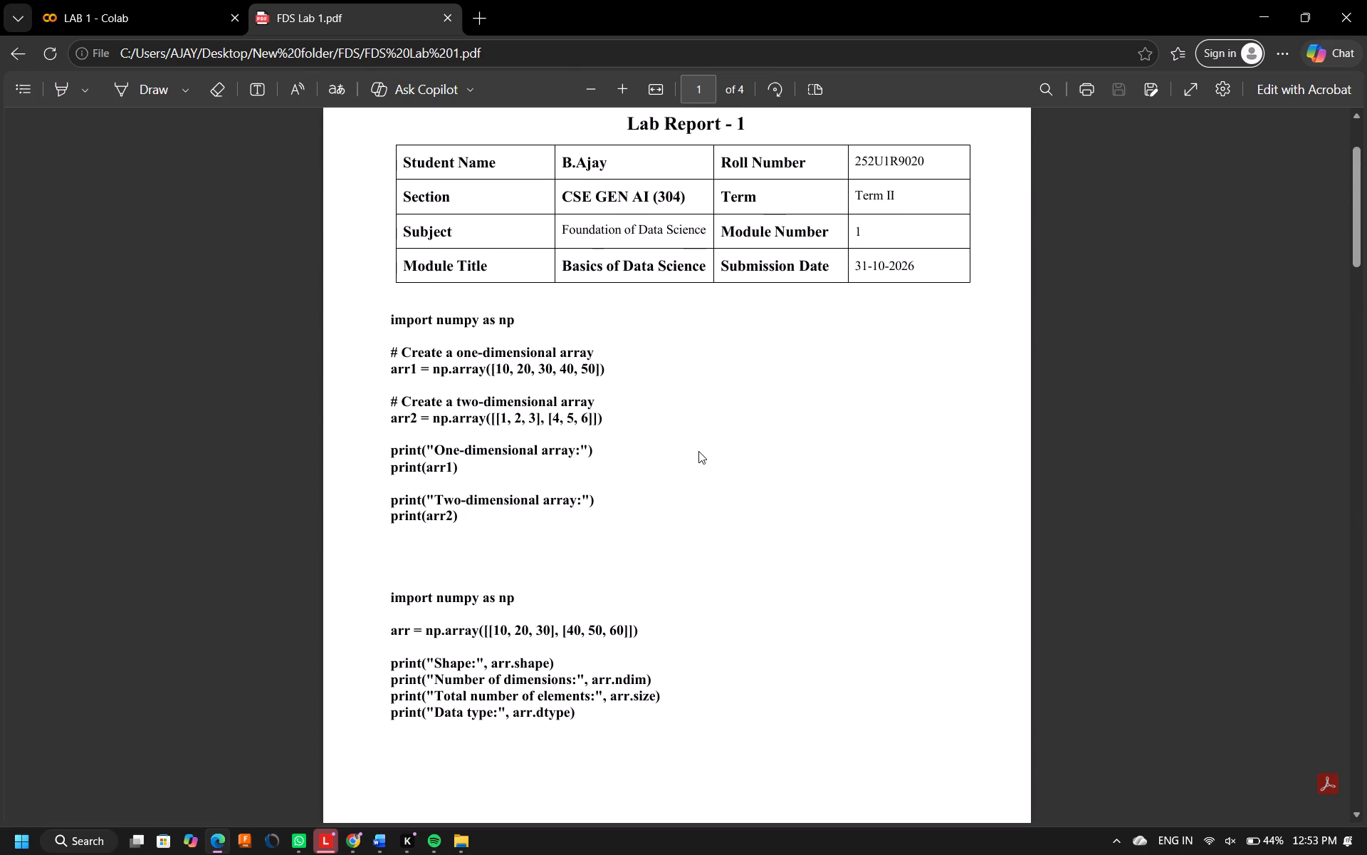
scroll(698, 451, down, 5)
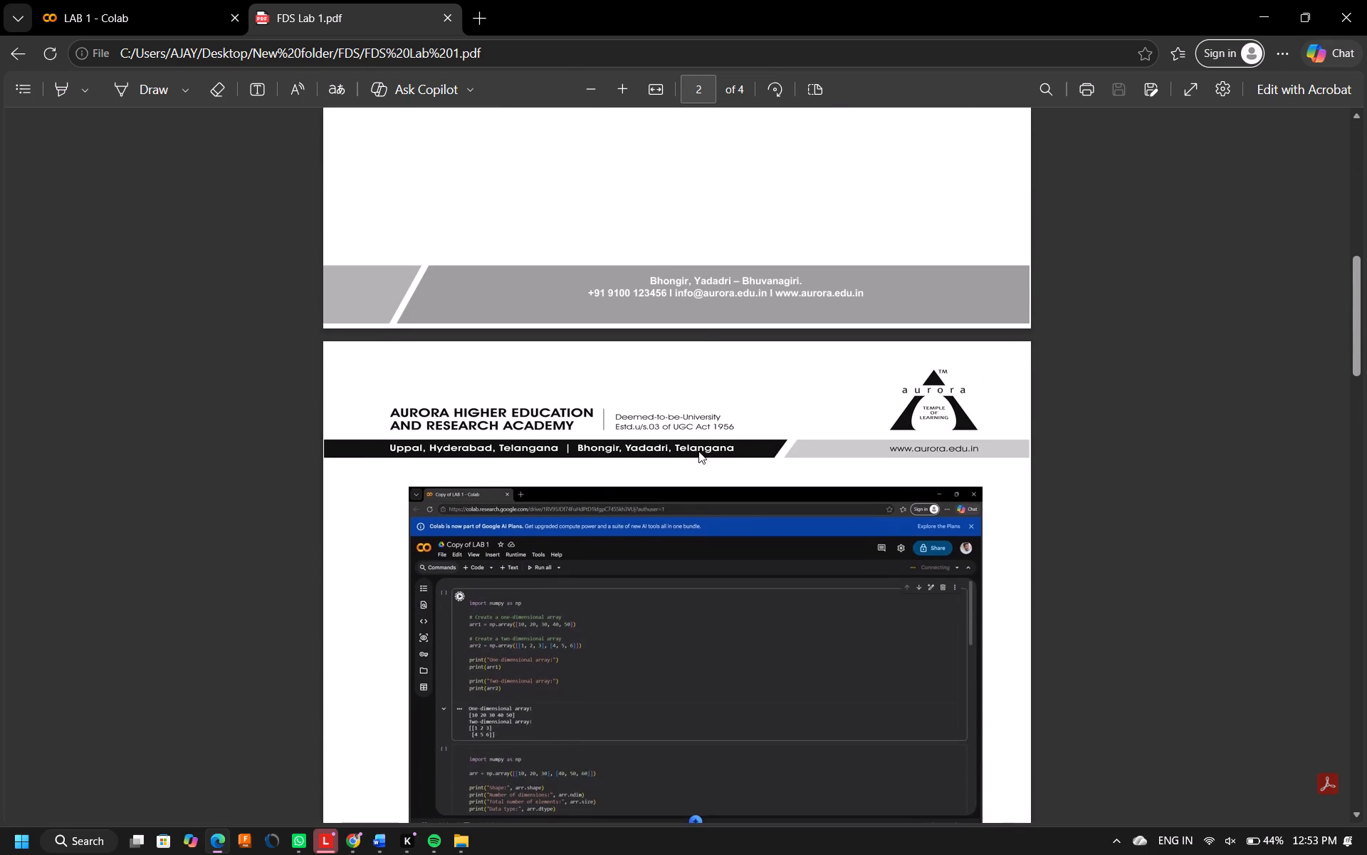
scroll(698, 451, down, 2)
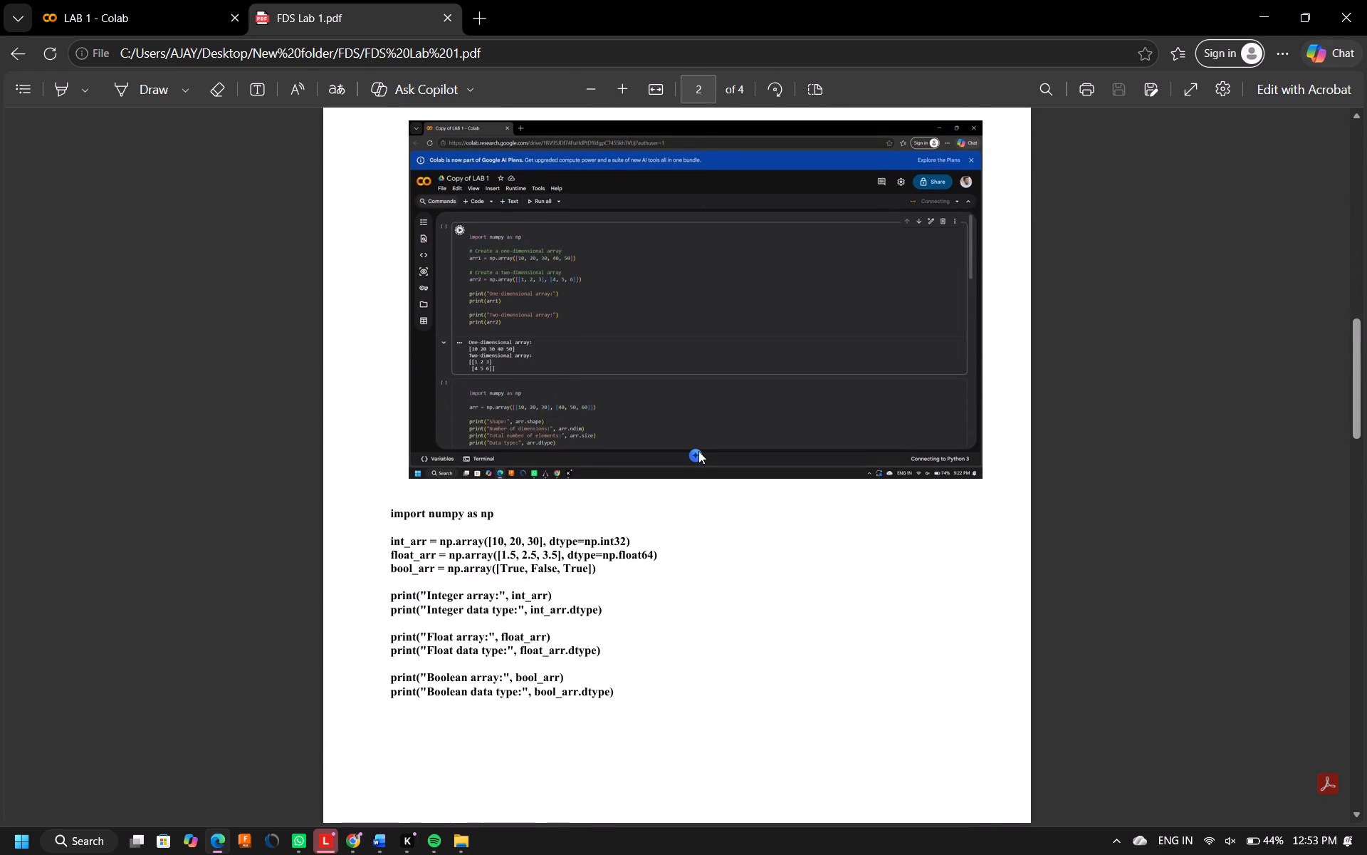
scroll(698, 451, down, 3)
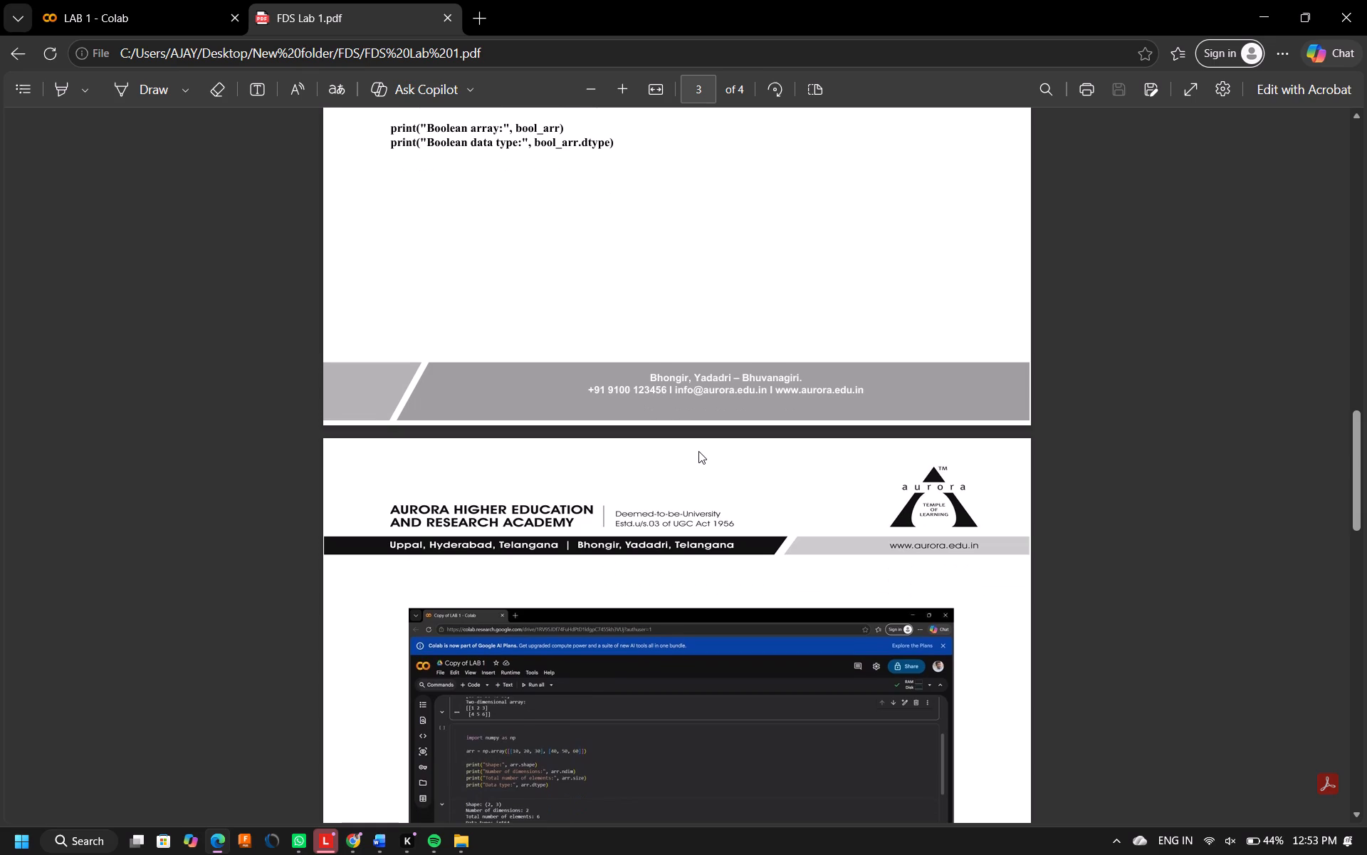
Examine page 3 of the PDF at a larger zoom, checking both screenshots and the indexing code between them.
scroll(698, 451, right, 1)
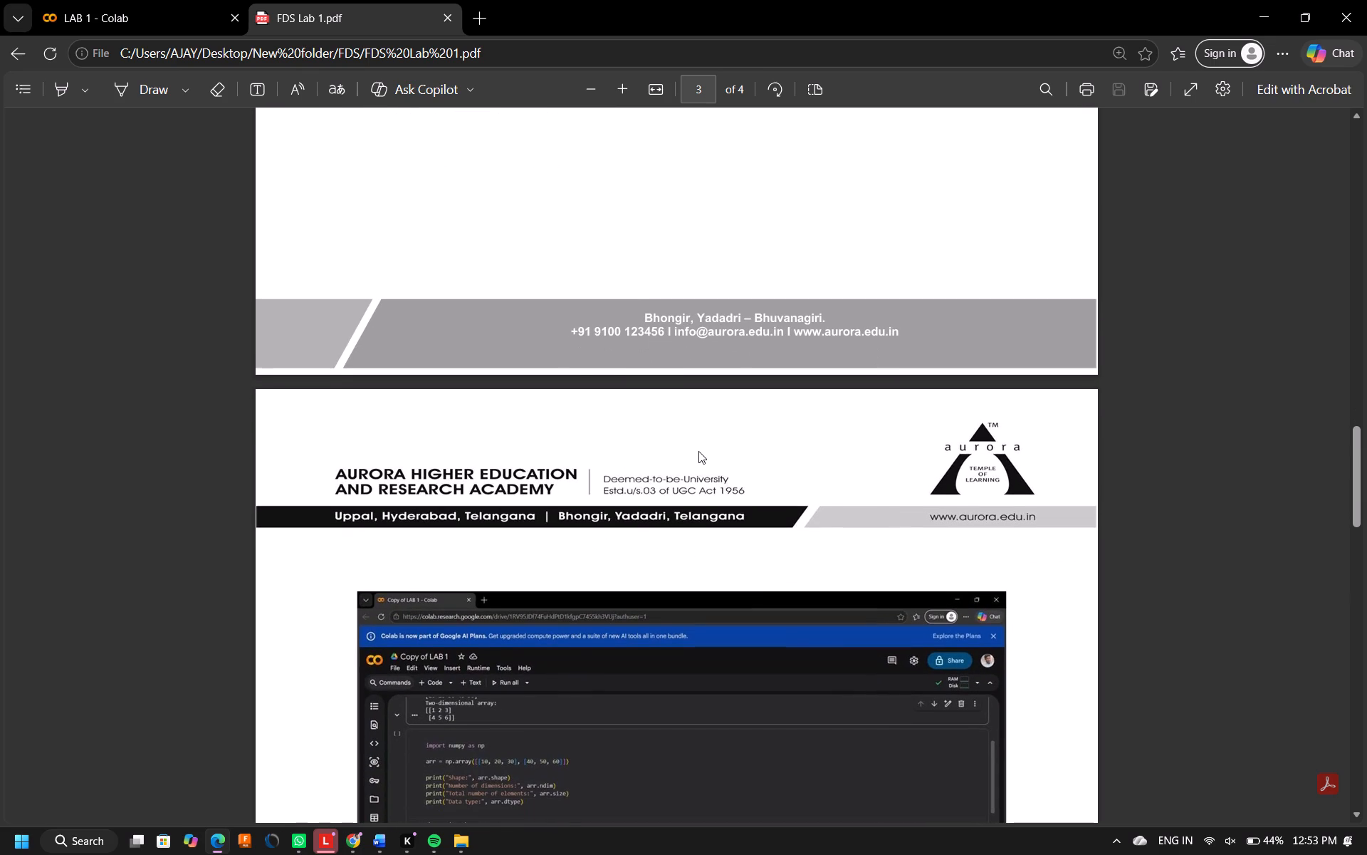
scroll(698, 451, right, 2)
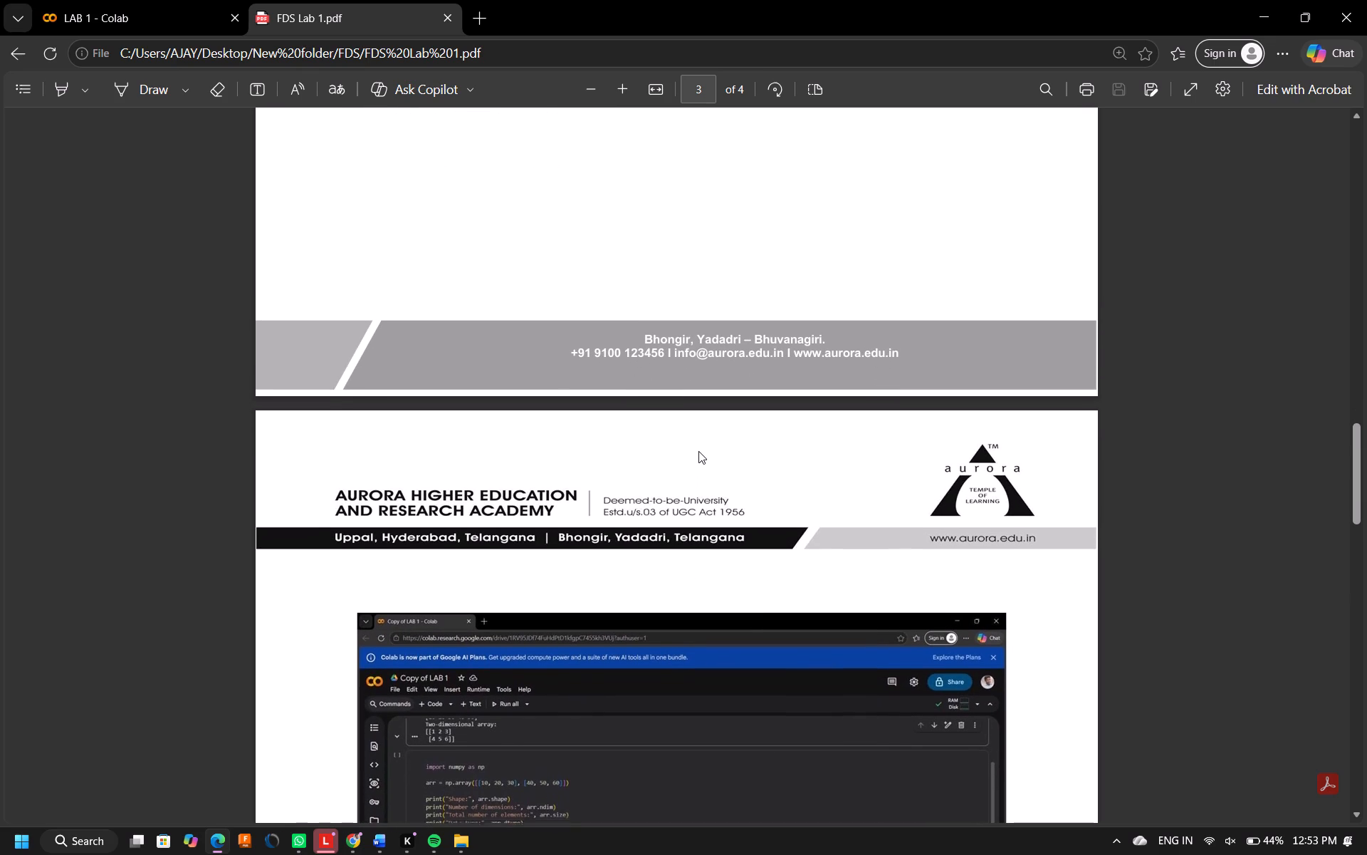
scroll(698, 451, right, 1)
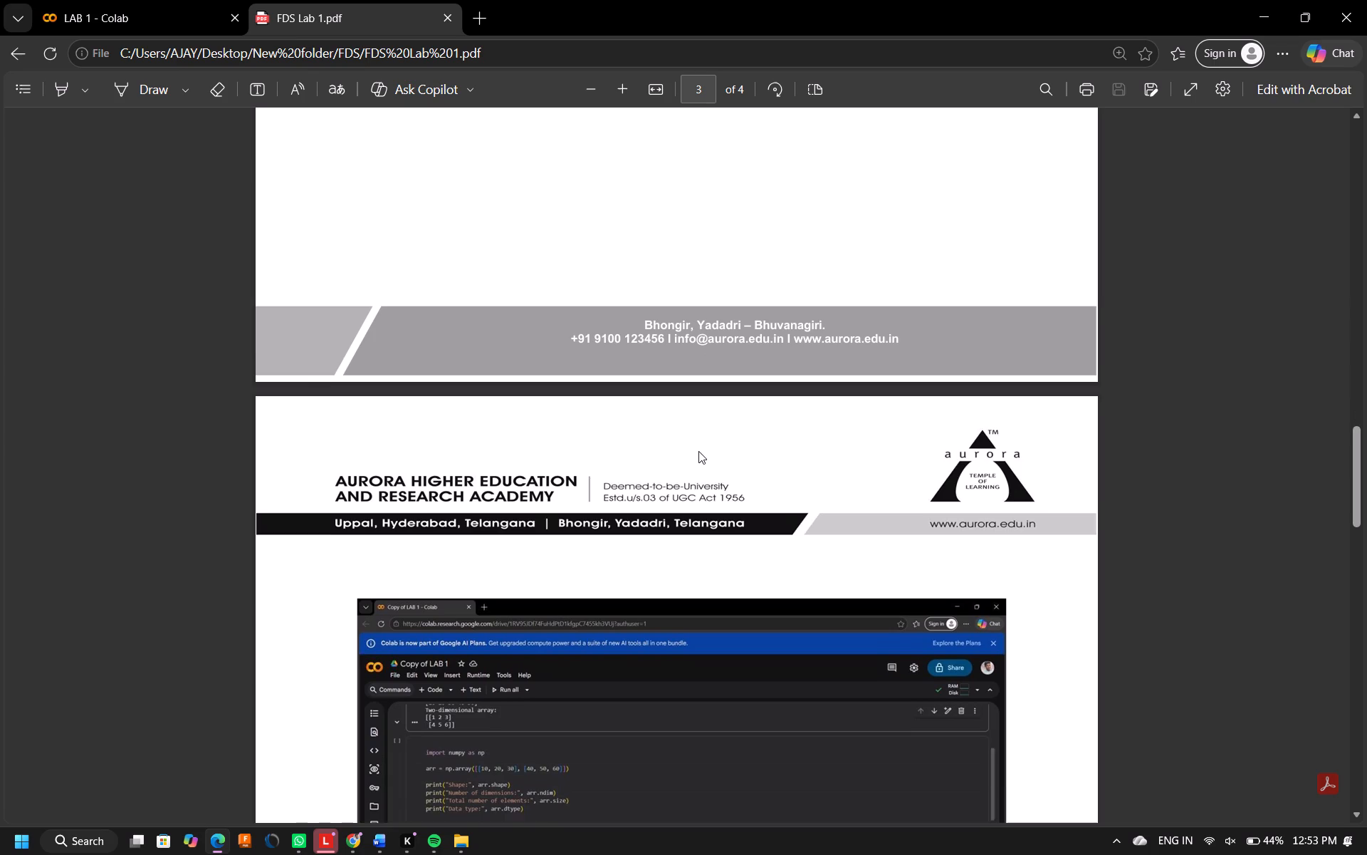
scroll(698, 451, right, 2)
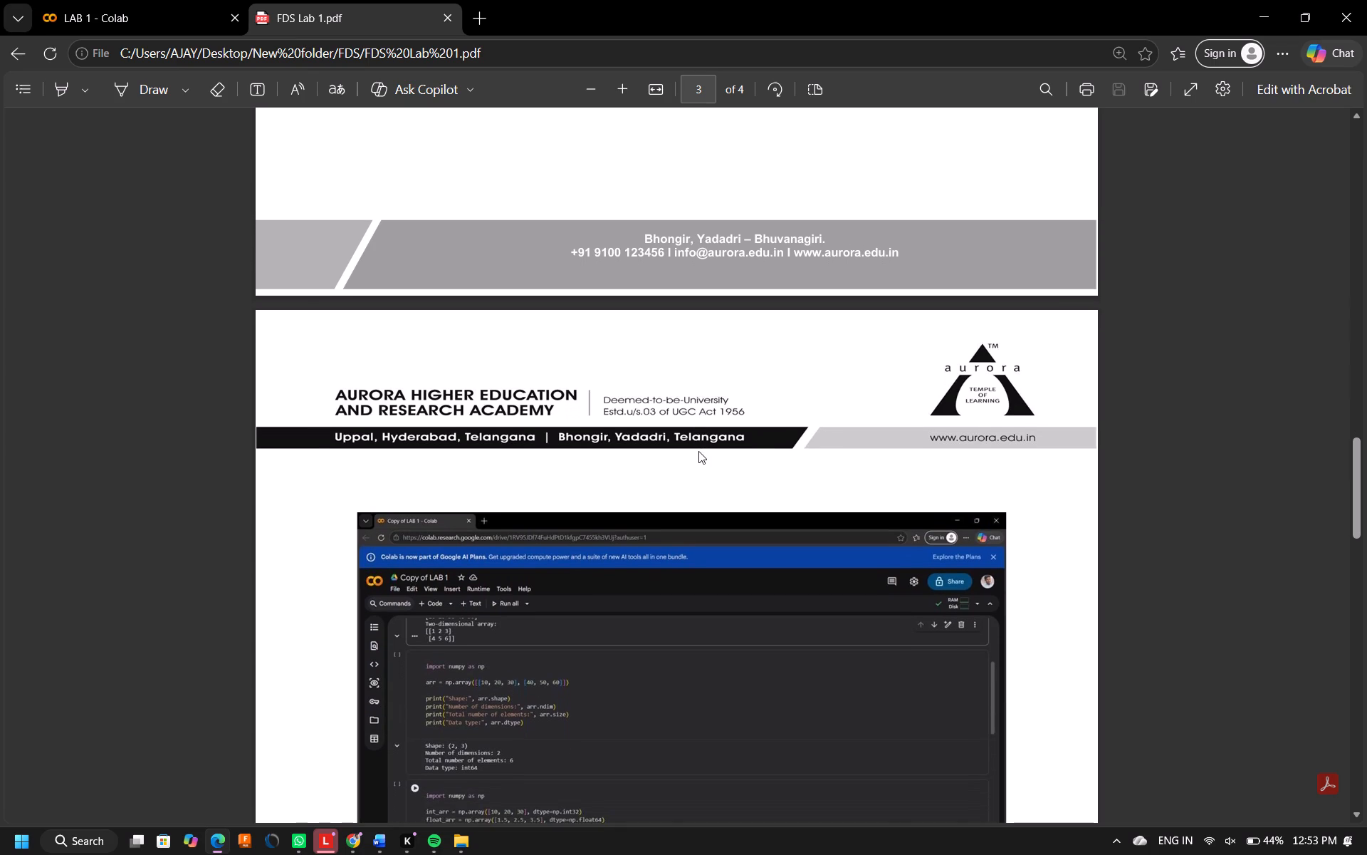
scroll(698, 451, down, 4)
scroll(698, 451, right, 2)
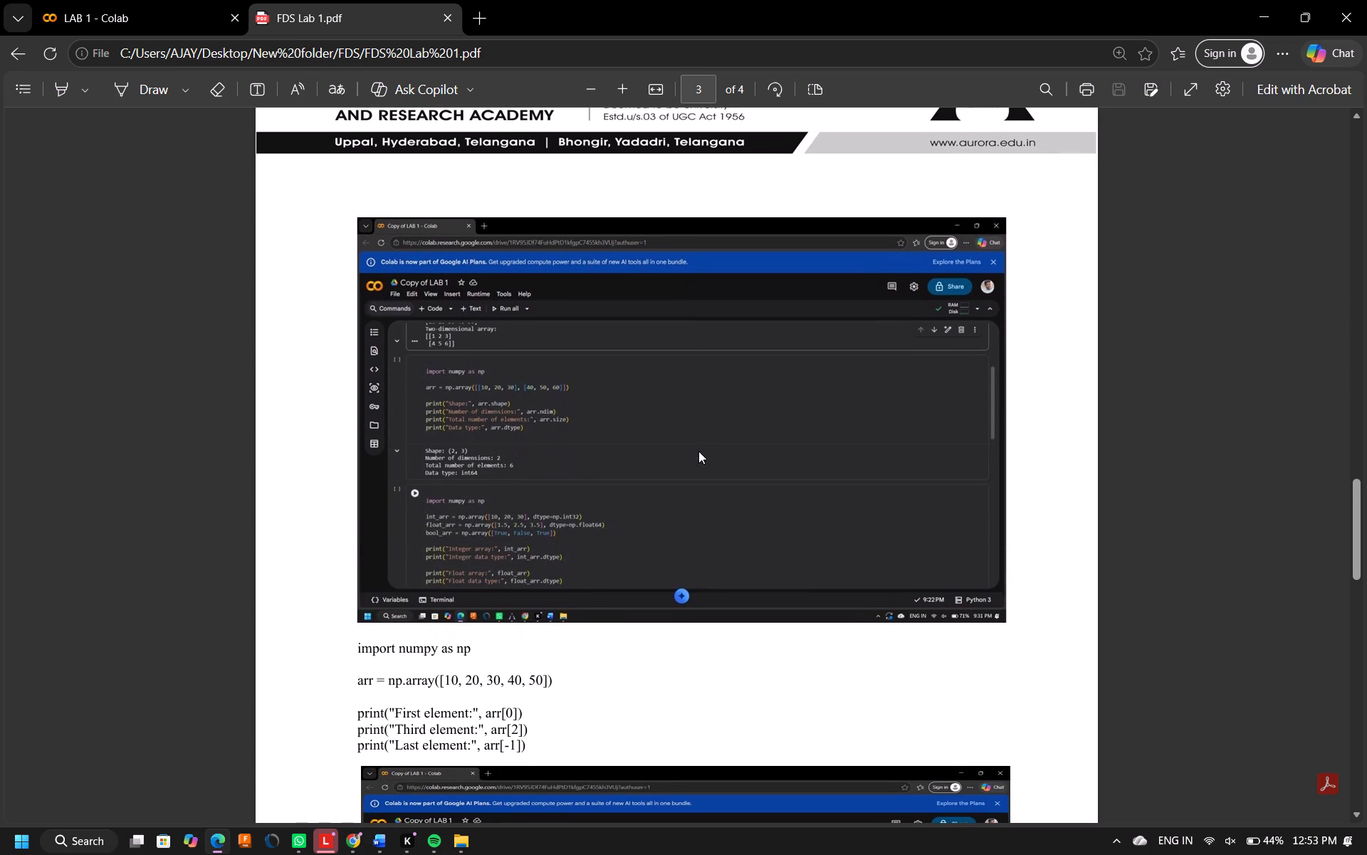
scroll(698, 451, right, 3)
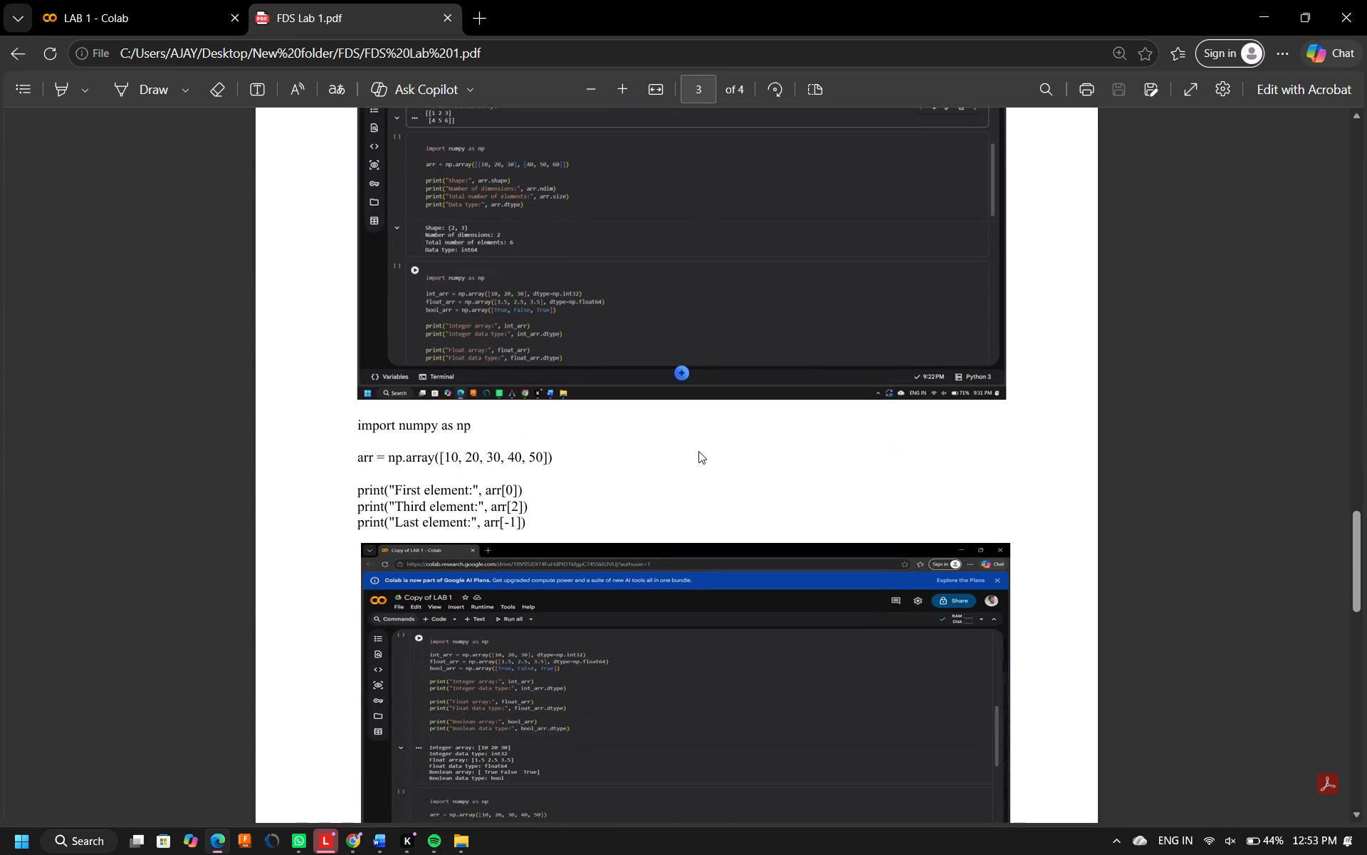
scroll(698, 451, right, 6)
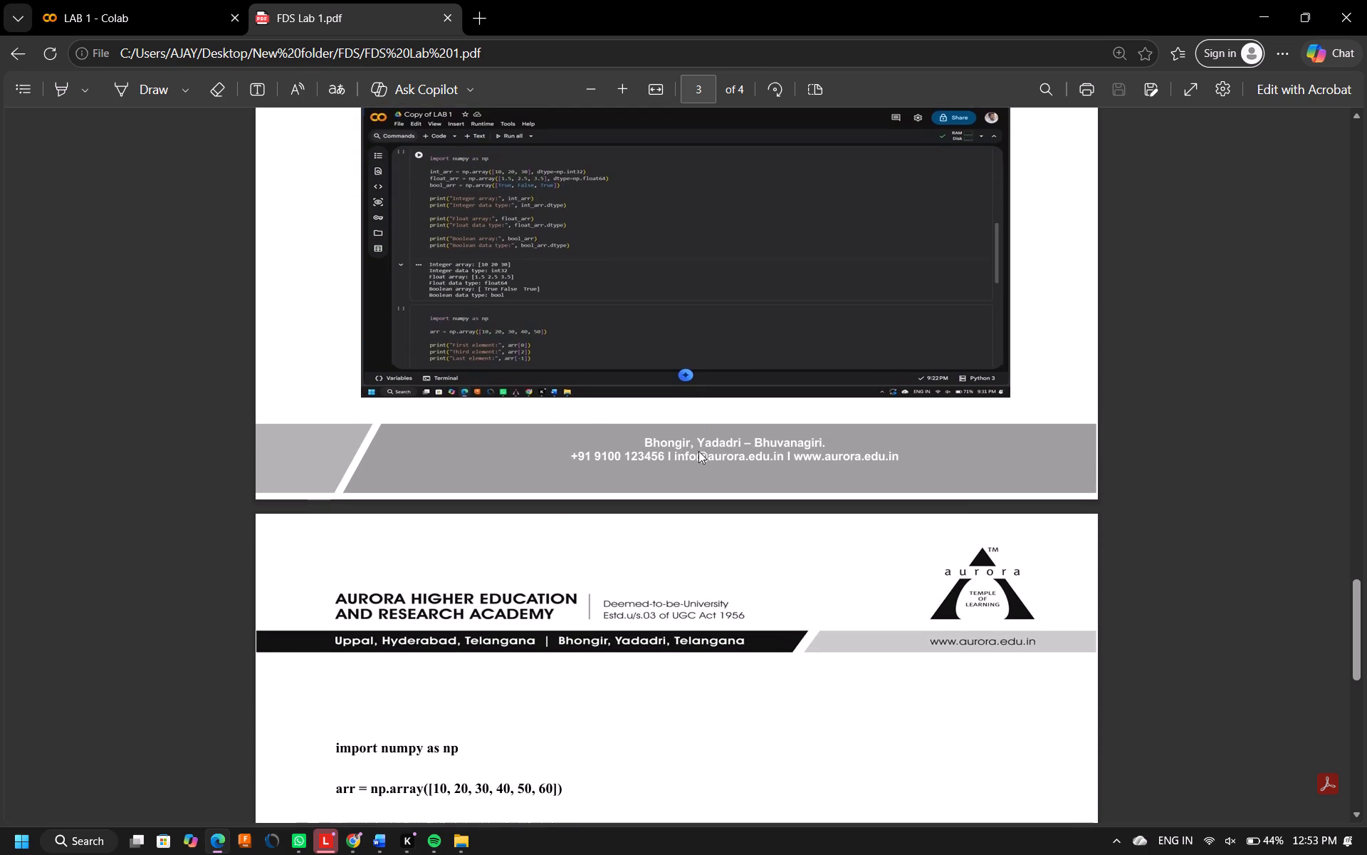
Examine the slicing code and its screenshot on page 4 of the PDF, and recheck the bottom of page 3.
scroll(698, 451, down, 3)
scroll(698, 451, right, 3)
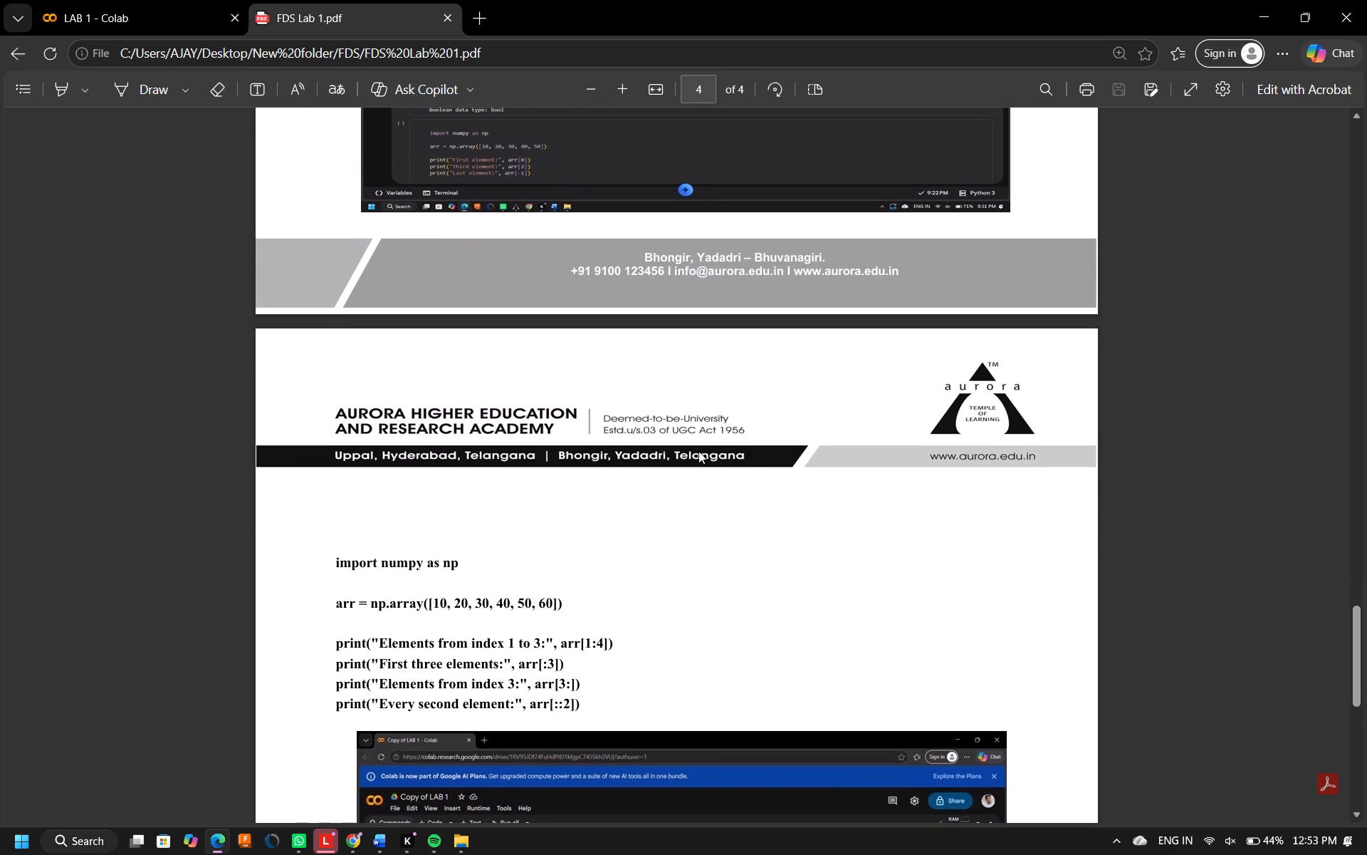
scroll(698, 451, right, 3)
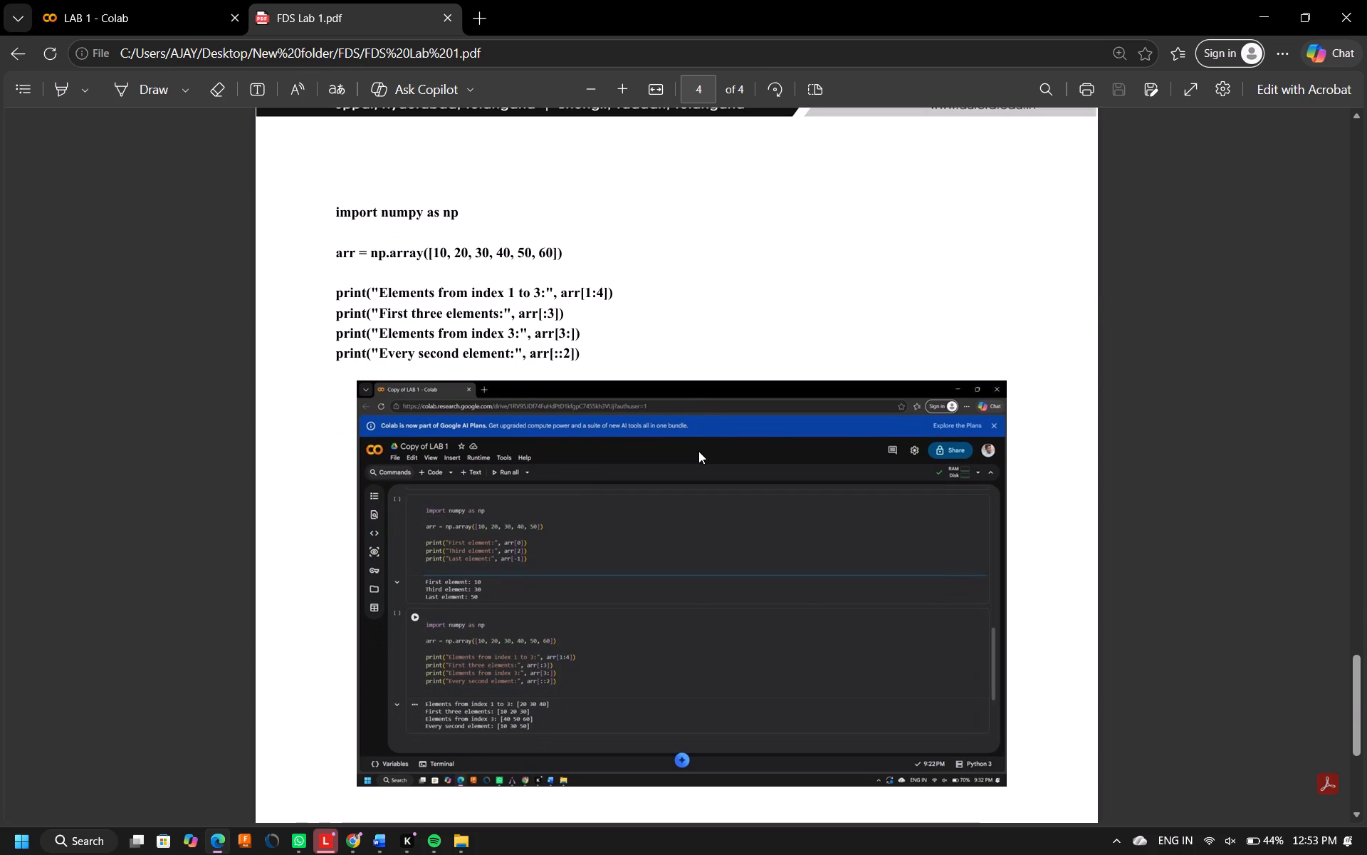
scroll(698, 451, right, 2)
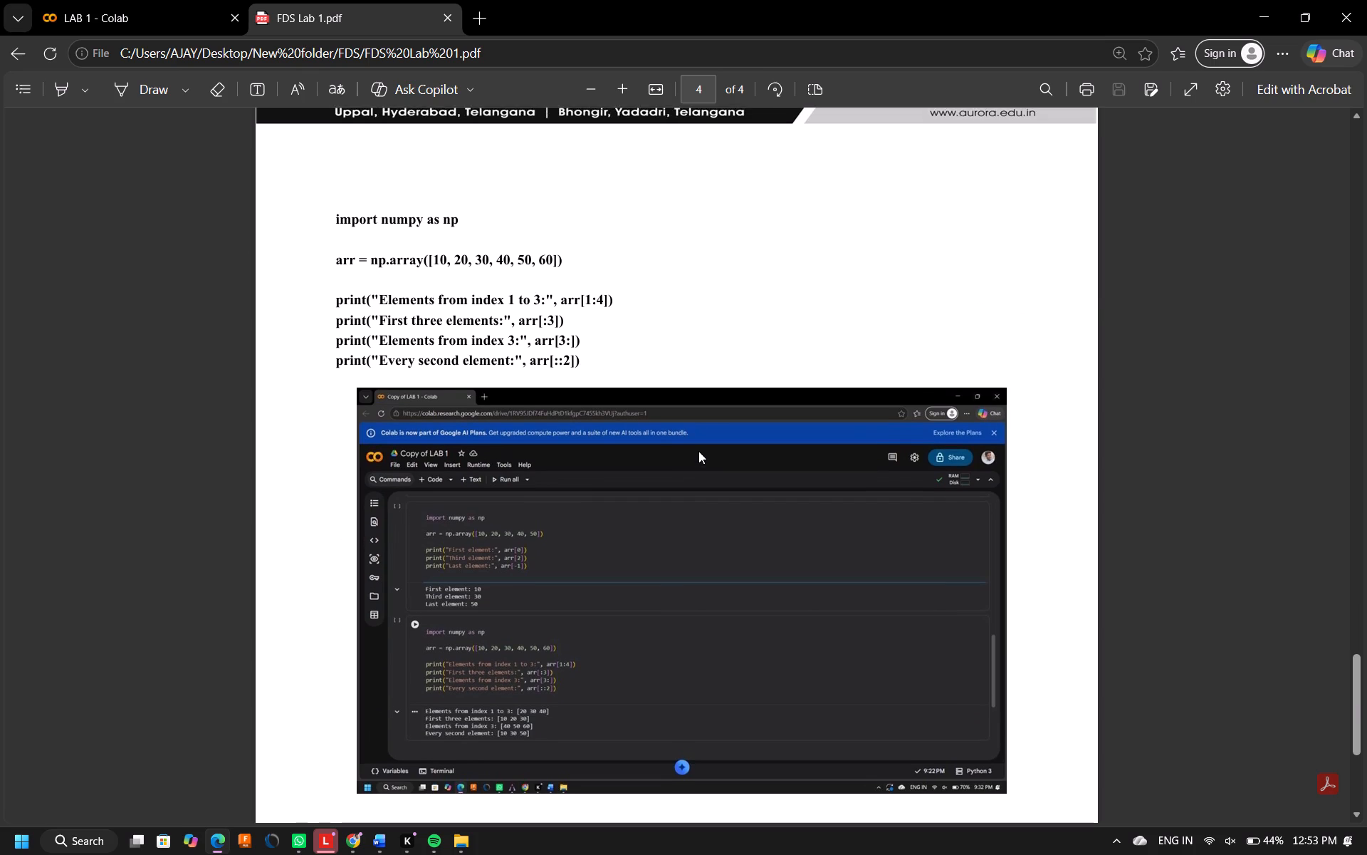
scroll(698, 451, right, 1)
scroll(698, 451, up, 10)
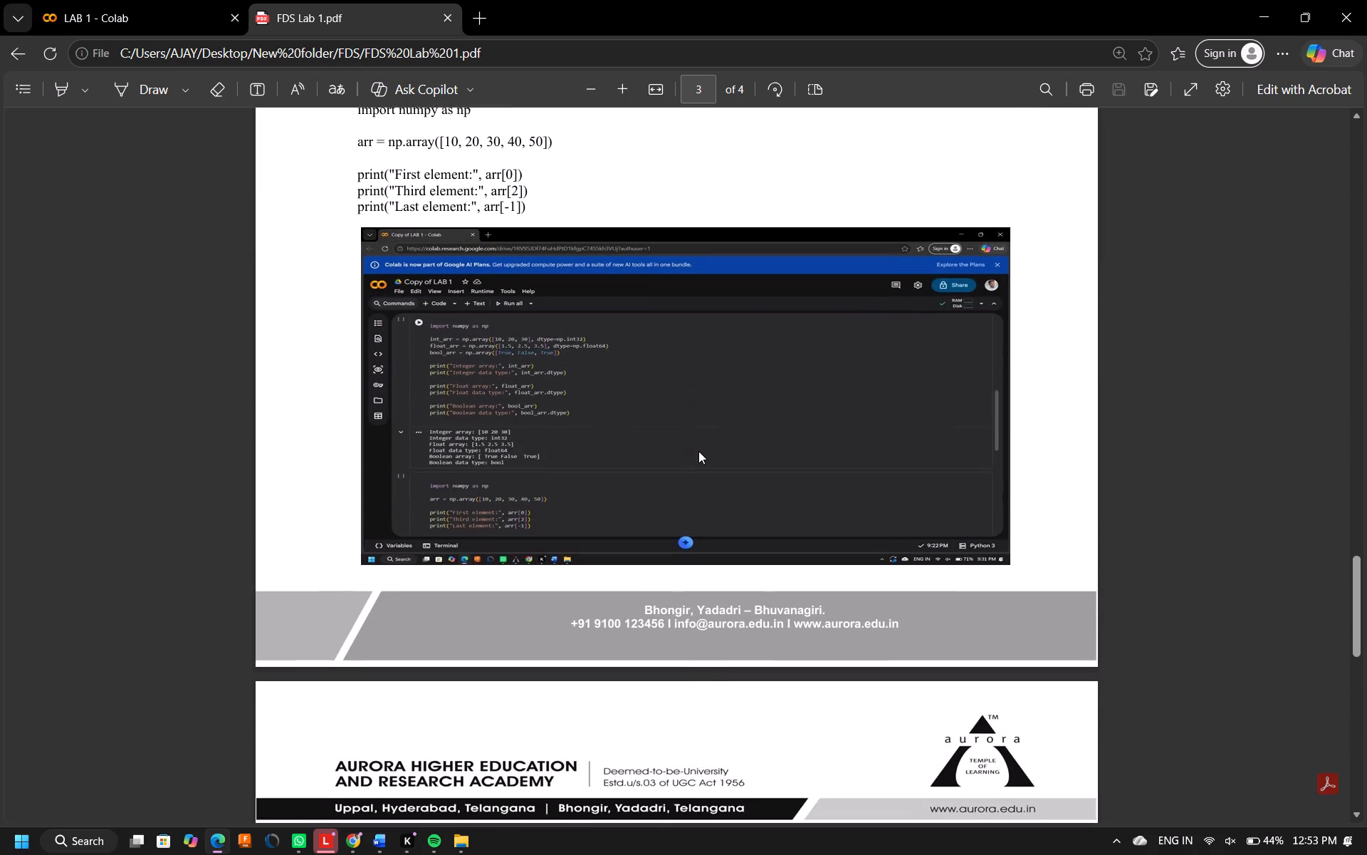
scroll(698, 451, down, 3)
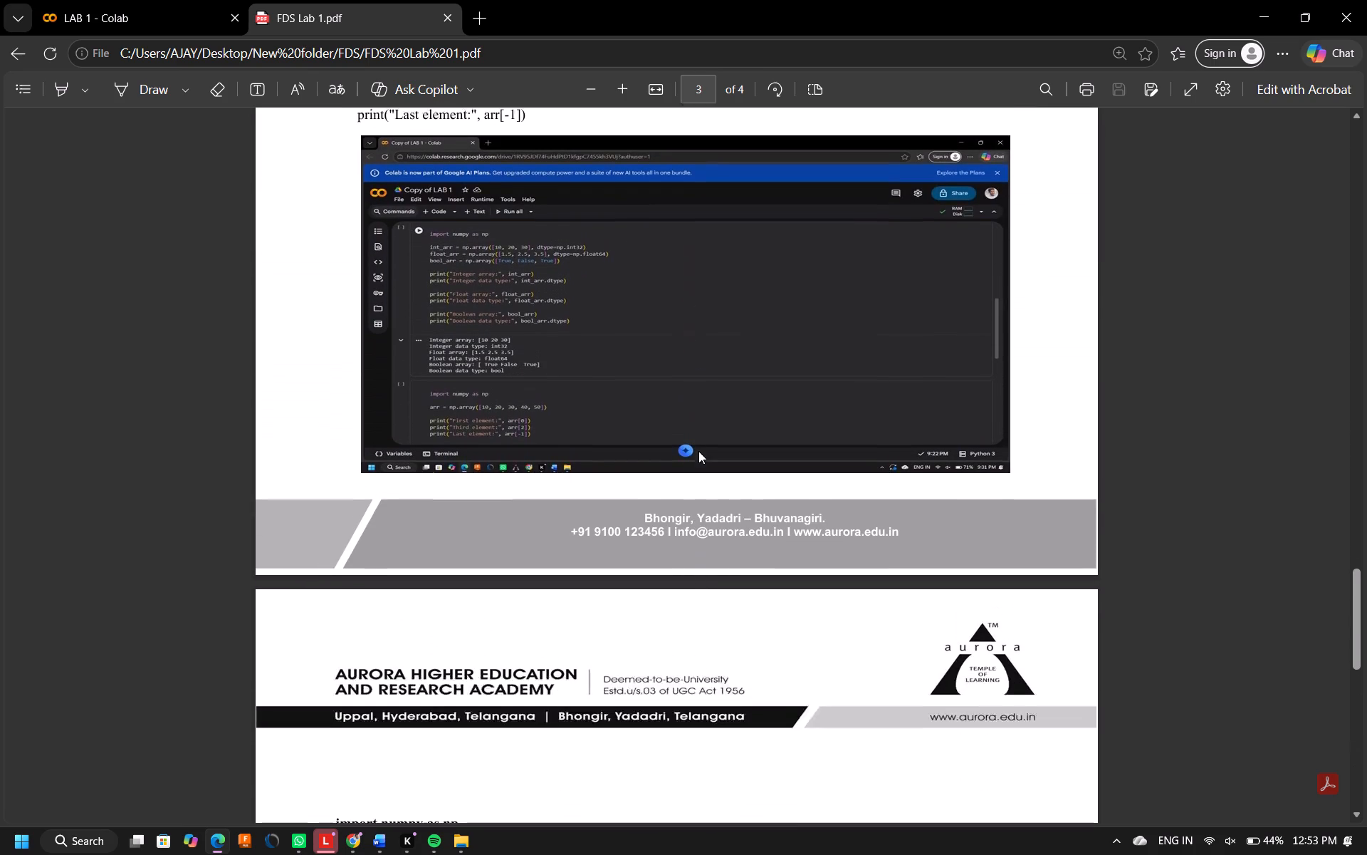
scroll(698, 451, right, 2)
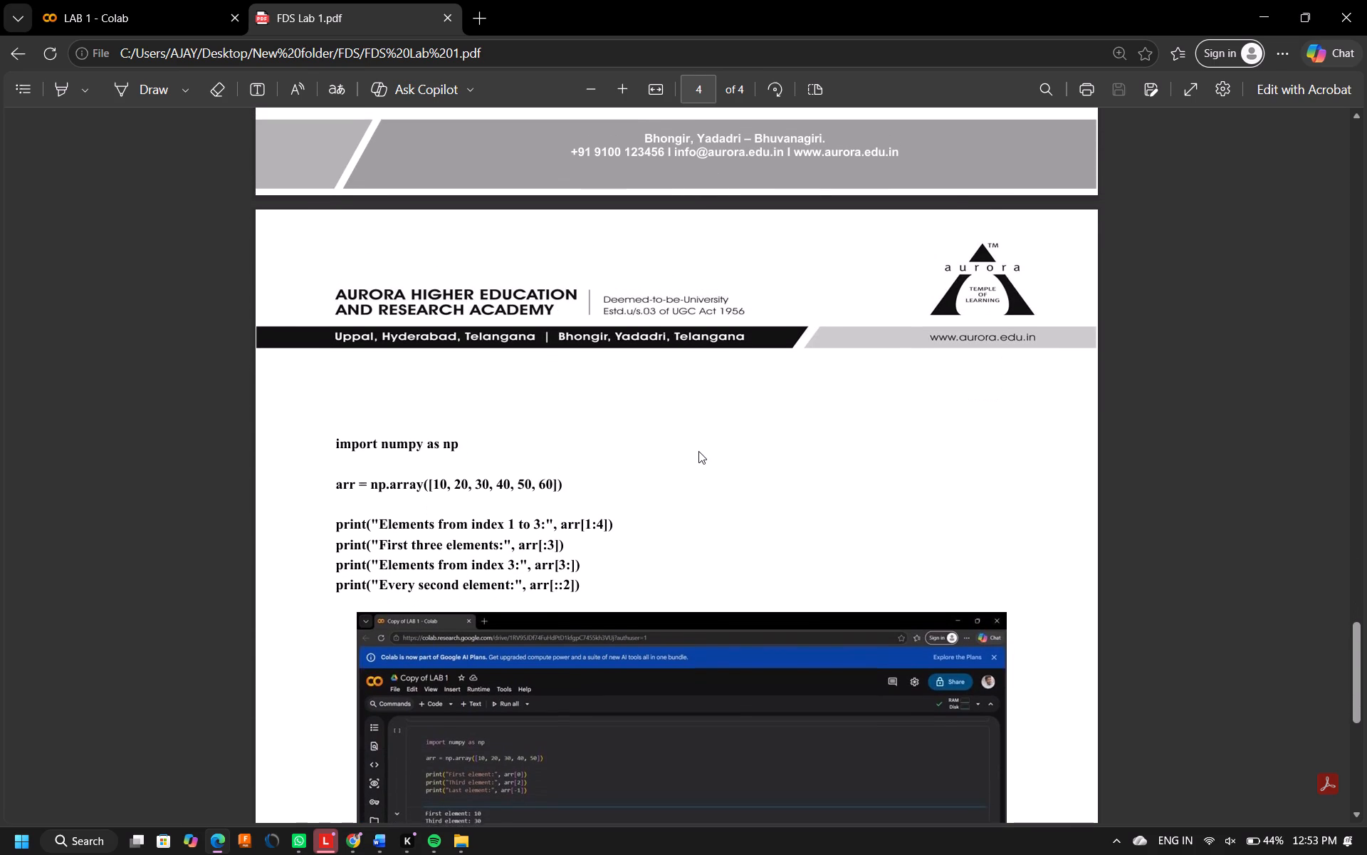
scroll(698, 451, right, 1)
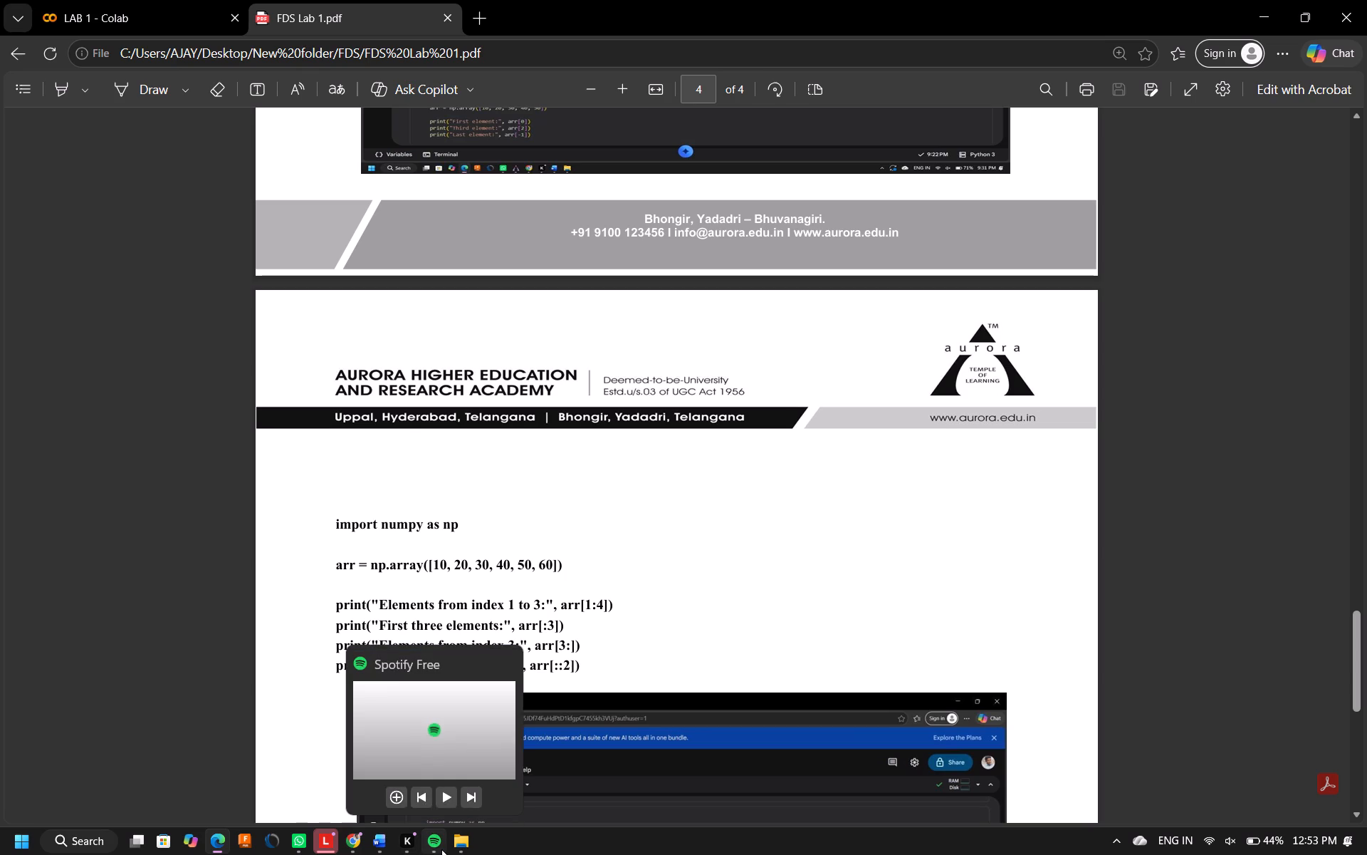
Delete the exported FDS Lab 1 PDF from the FDS folder in File Explorer.
click(461, 849)
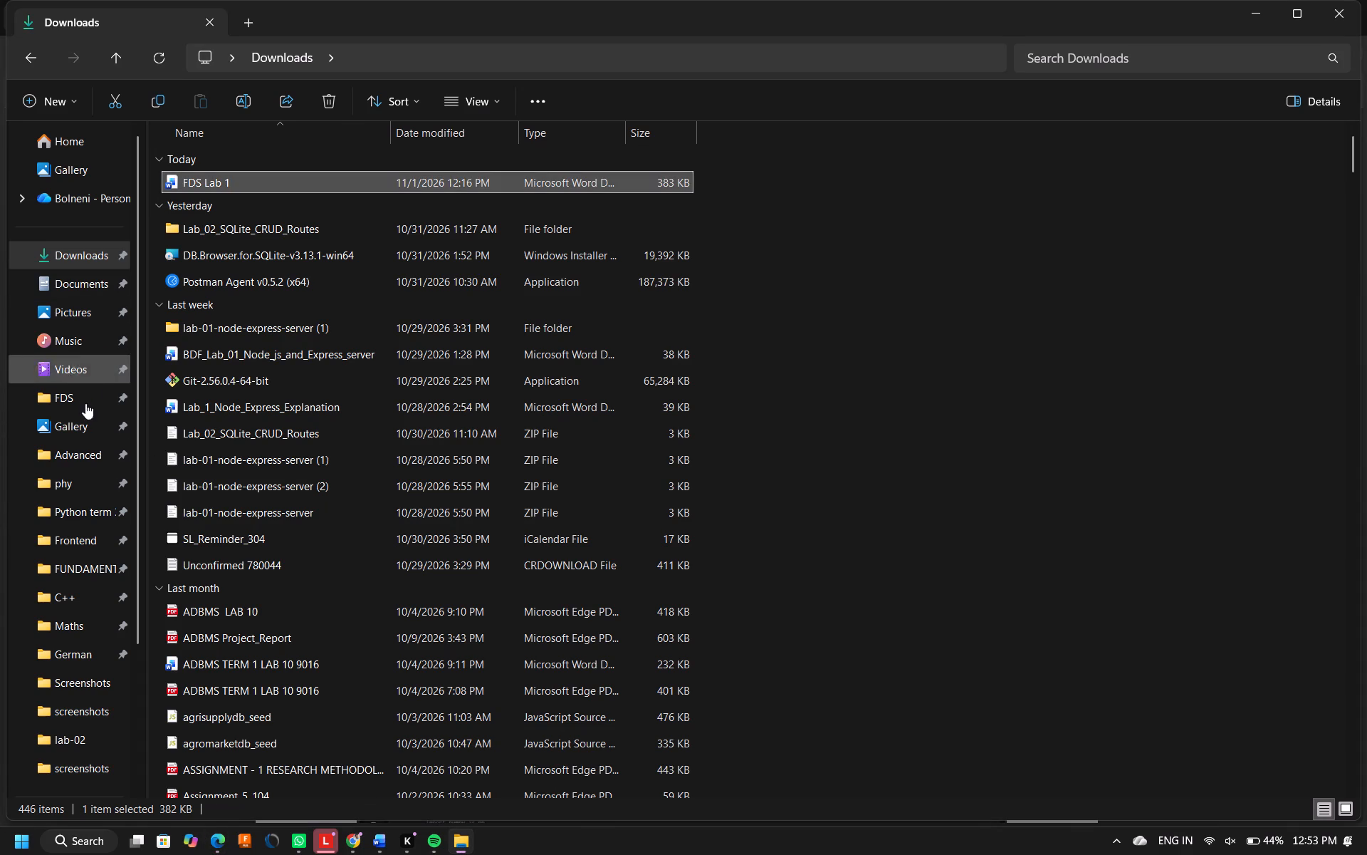
click(89, 410)
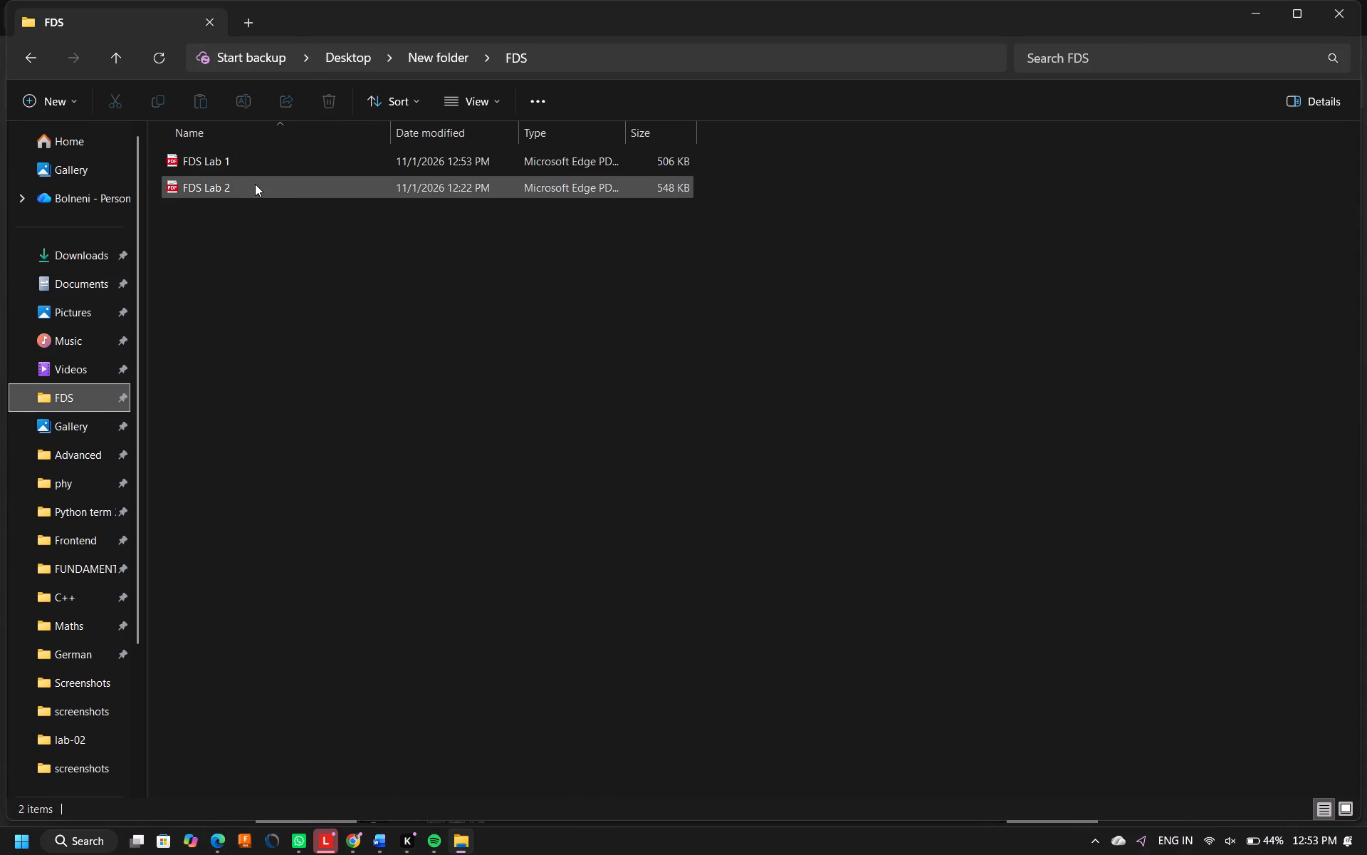
click(245, 162)
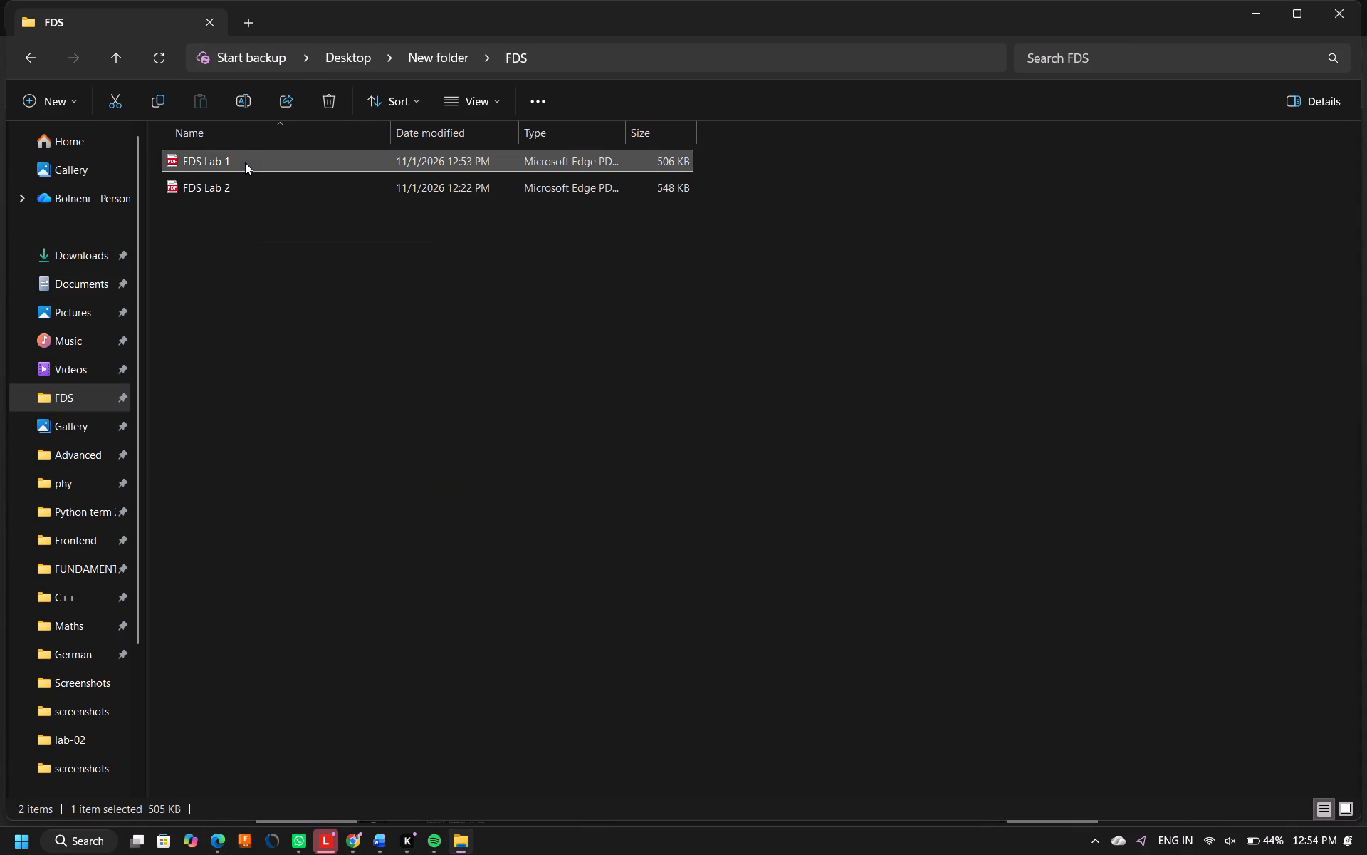
click(338, 99)
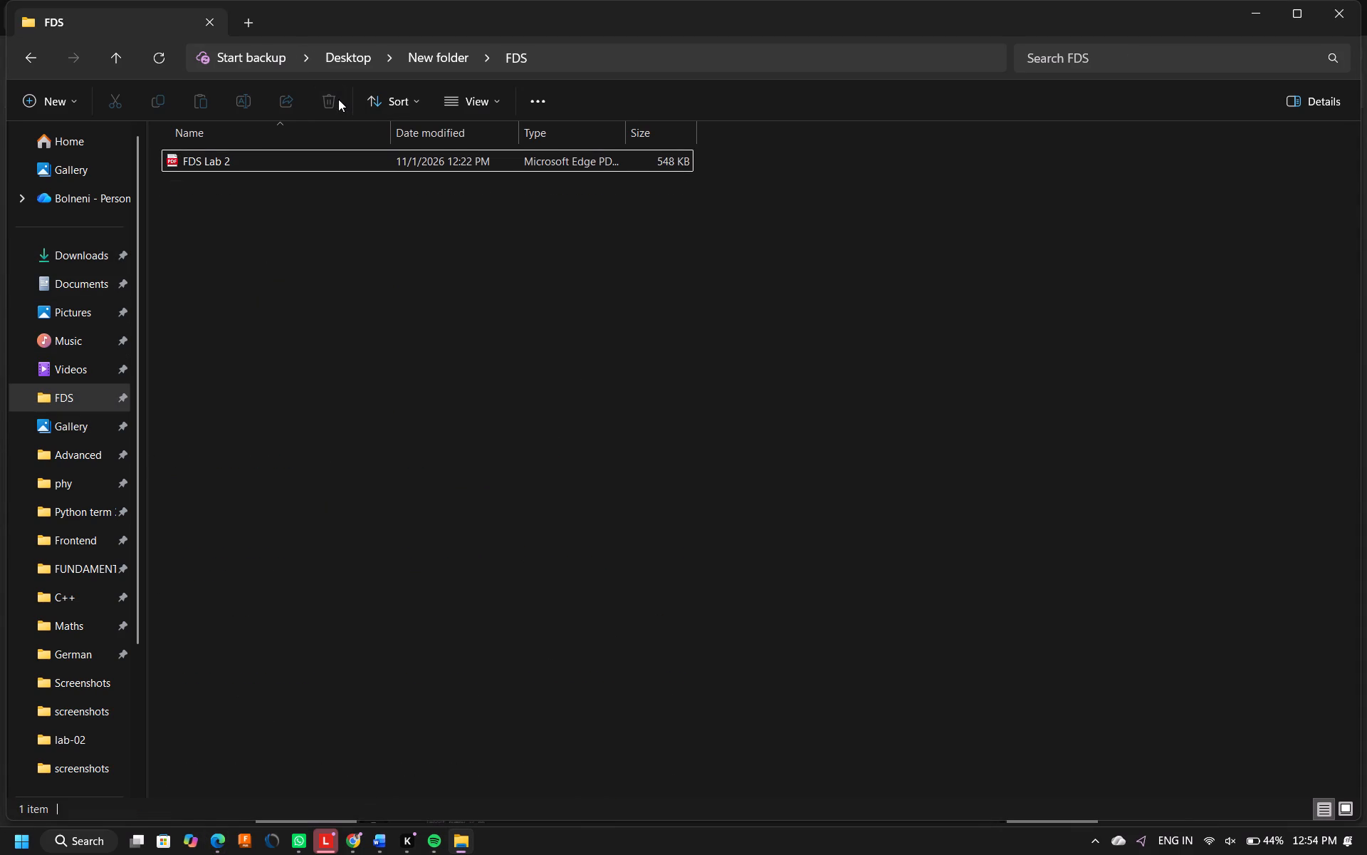
Arrange the Word report and the browser side by side, with the LAB 1 Colab notebook showing its first code cell.
key(alt+Tab)
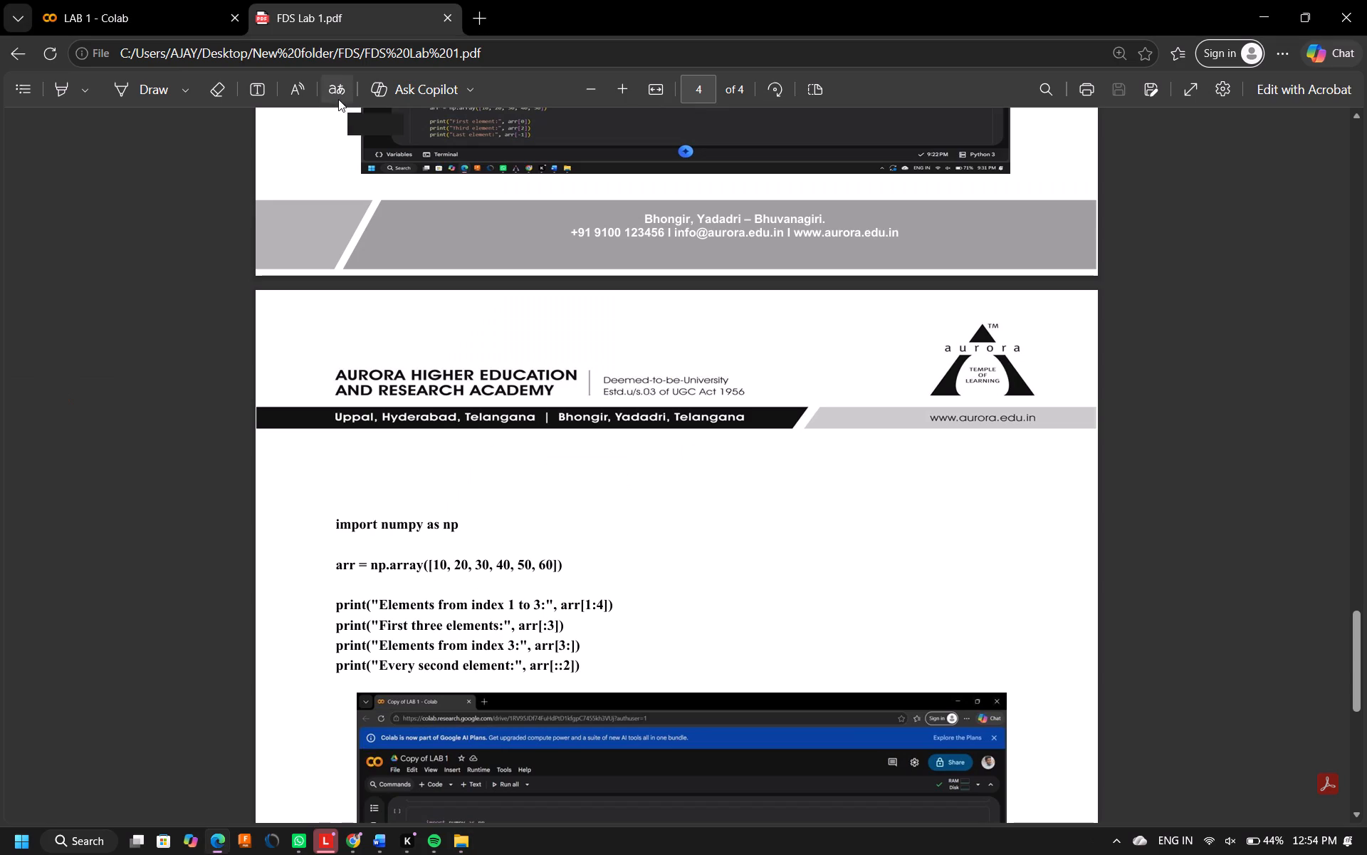
scroll(583, 378, up, 1)
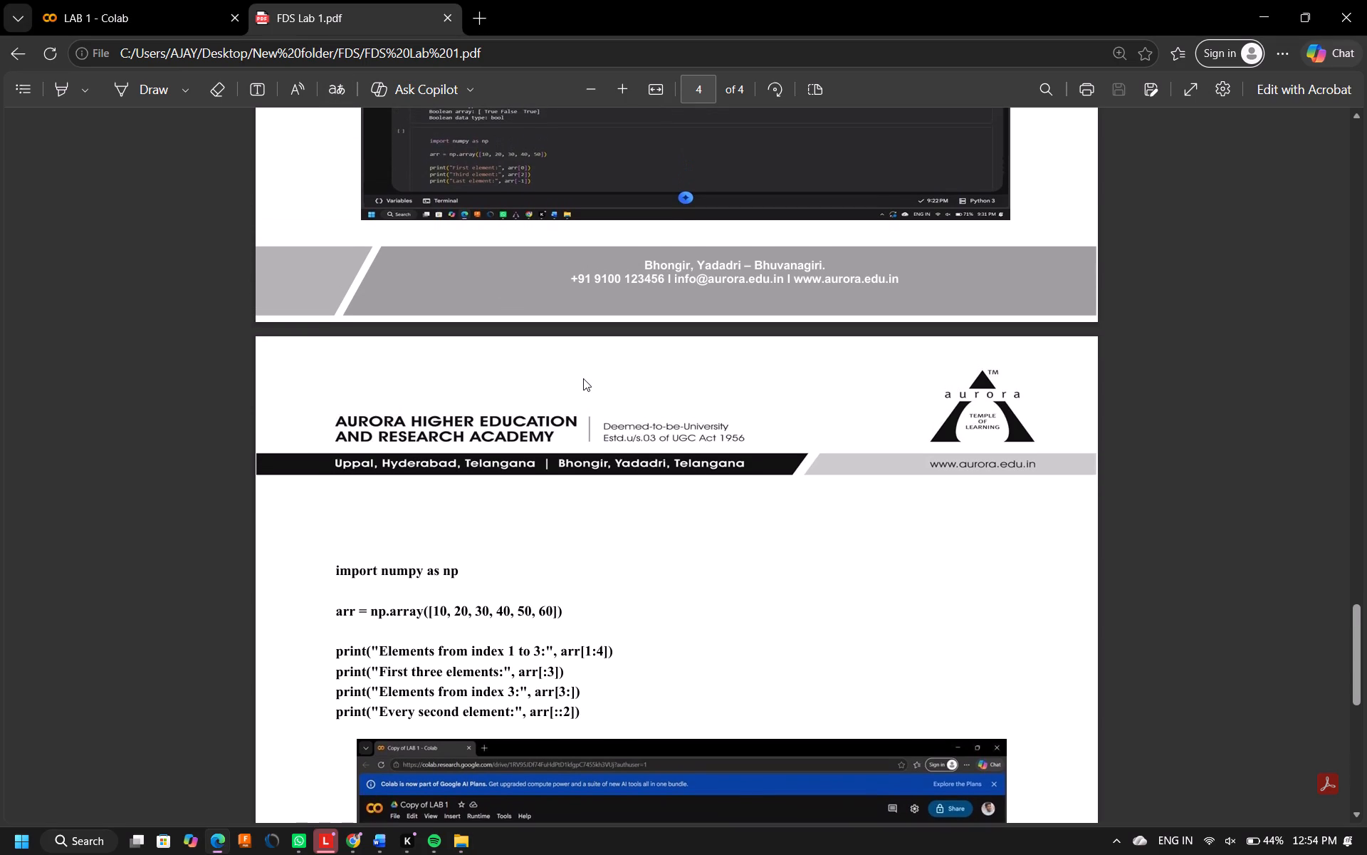
scroll(583, 378, up, 2)
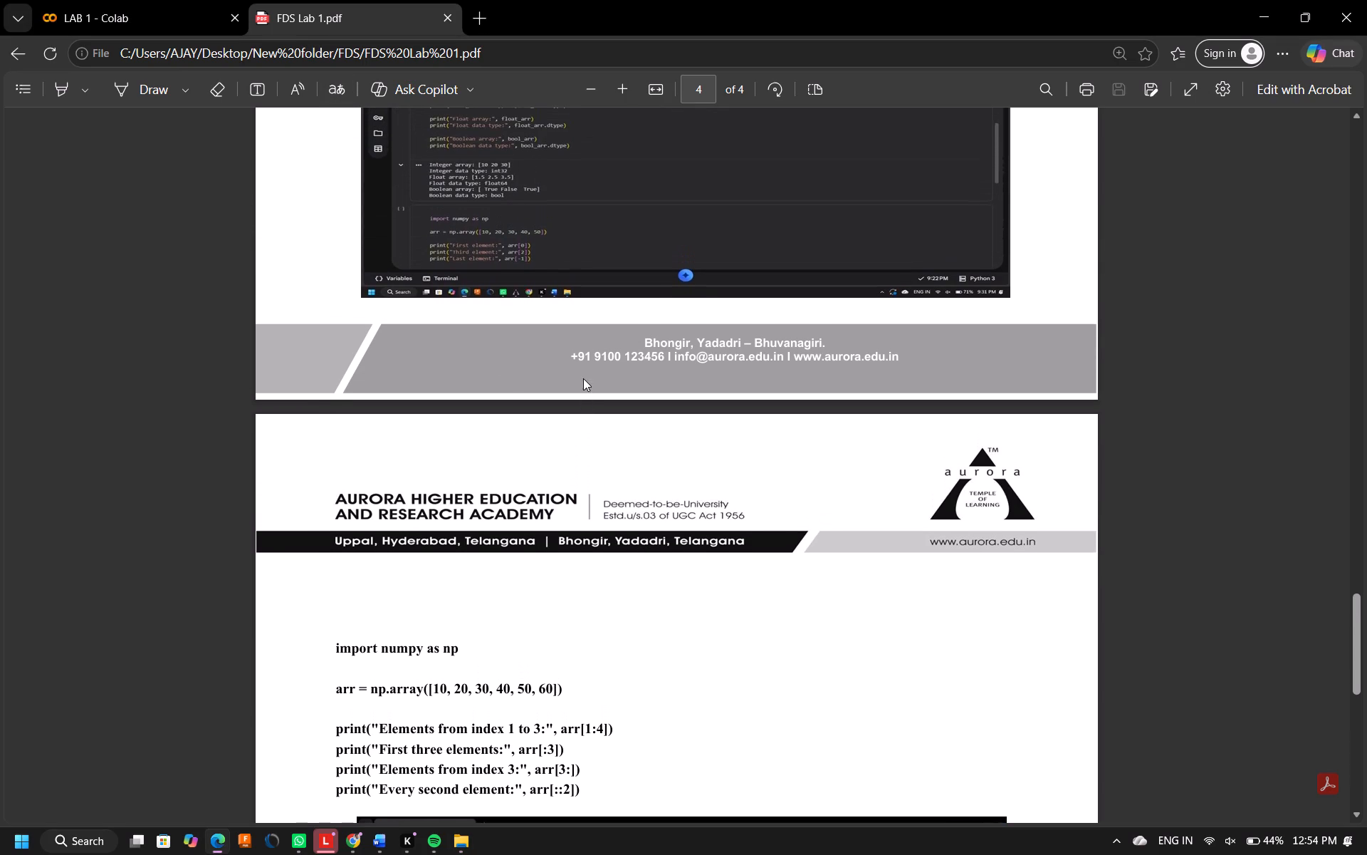
scroll(583, 378, up, 8)
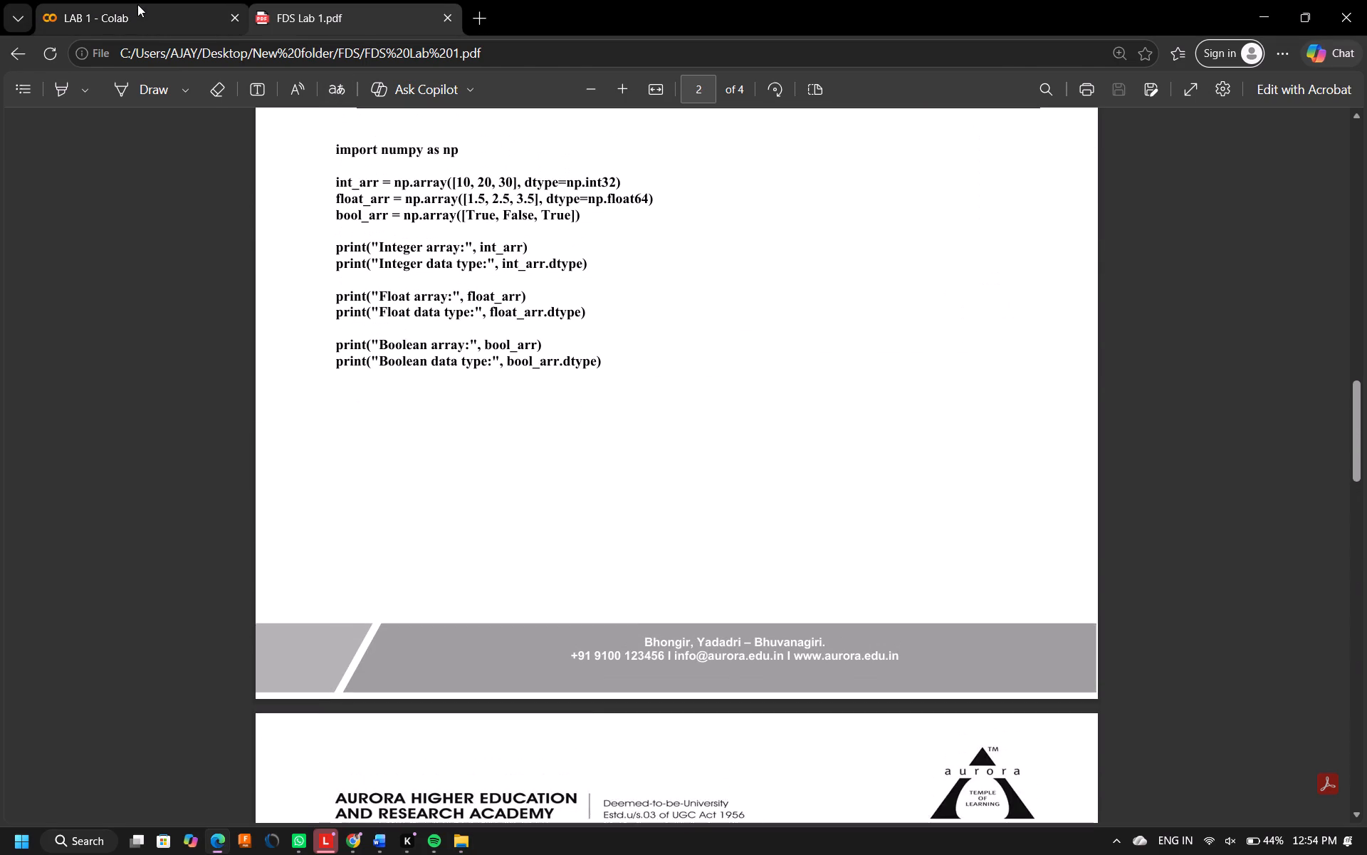
click(137, 4)
scroll(617, 644, up, 13)
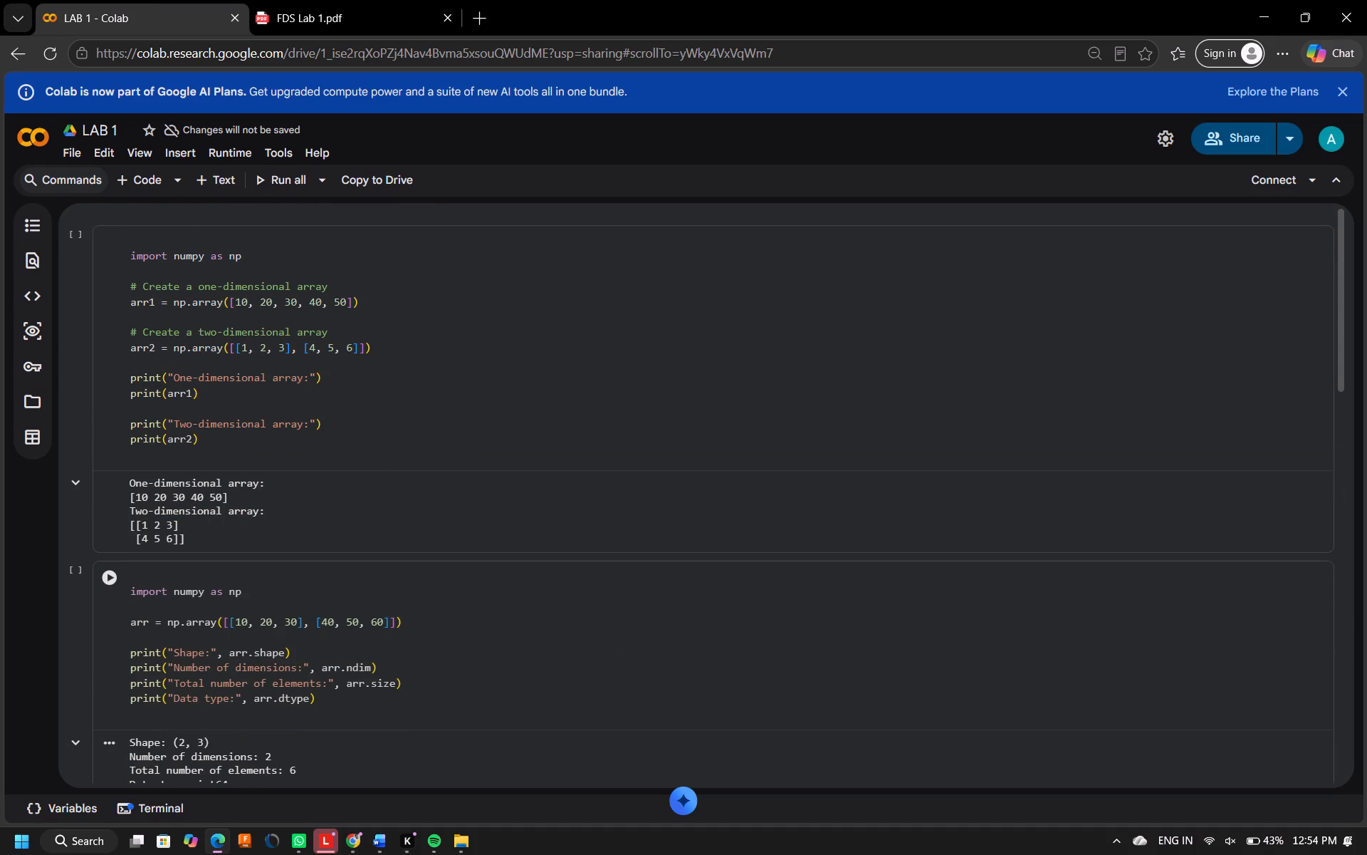
scroll(617, 644, up, 5)
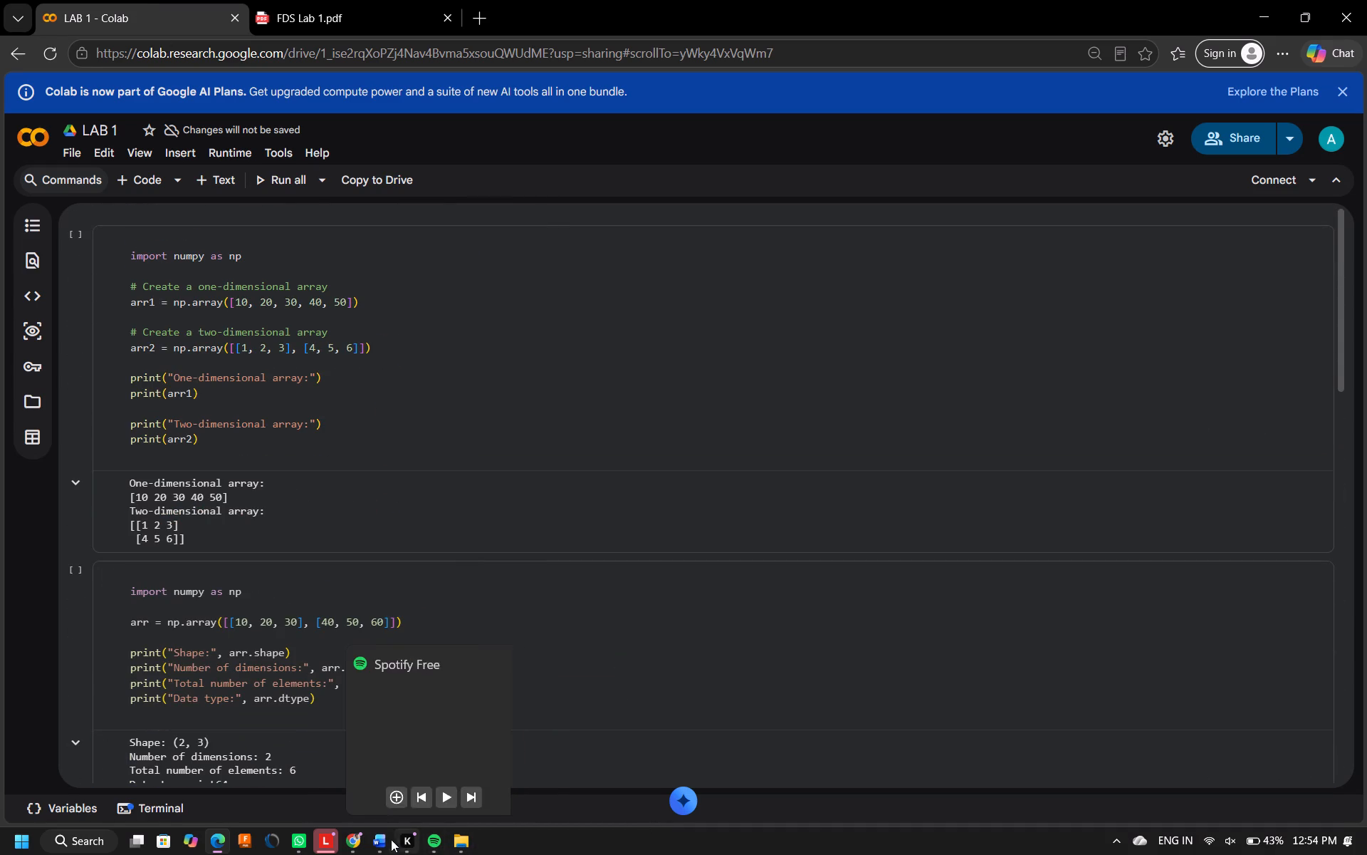
click(382, 788)
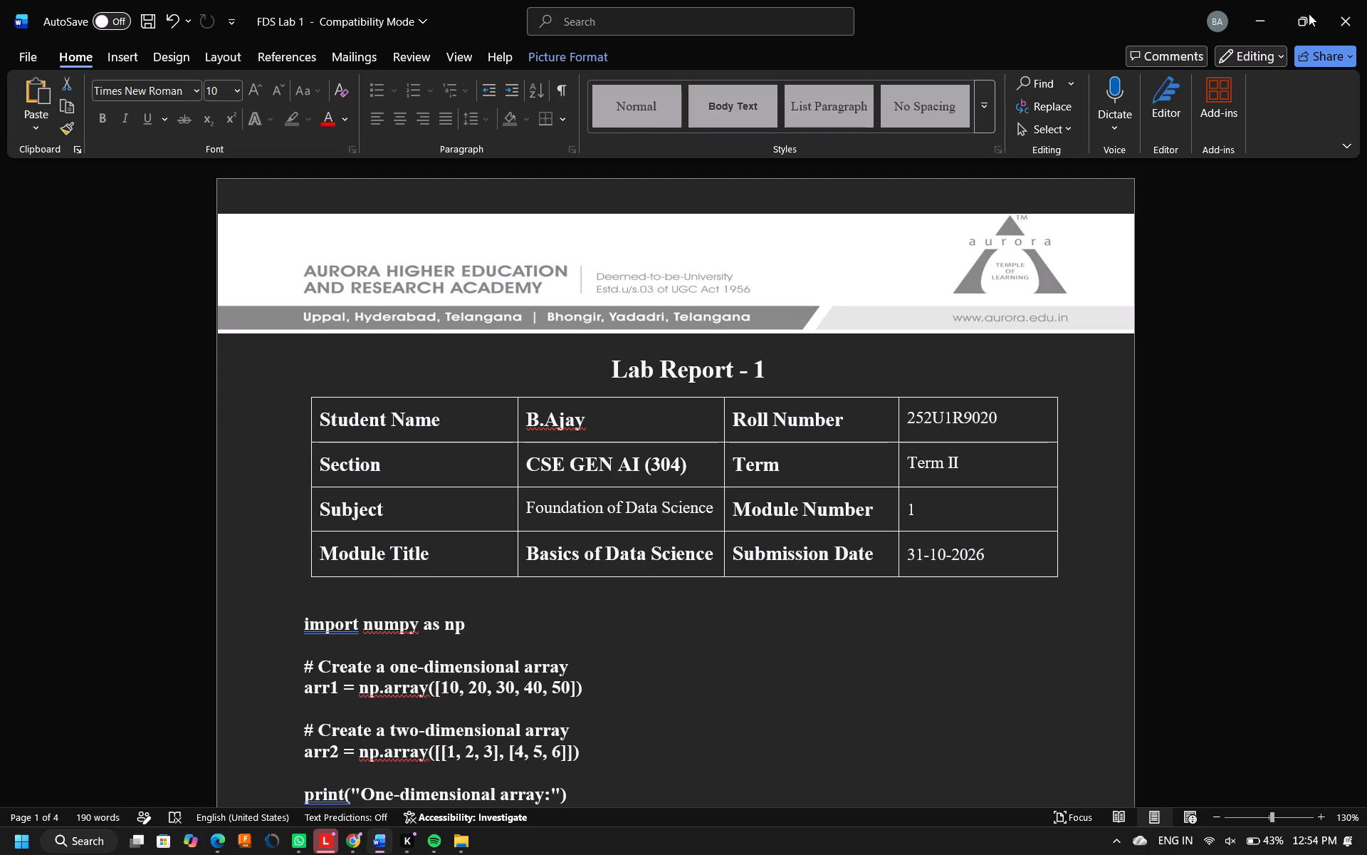
click(1239, 51)
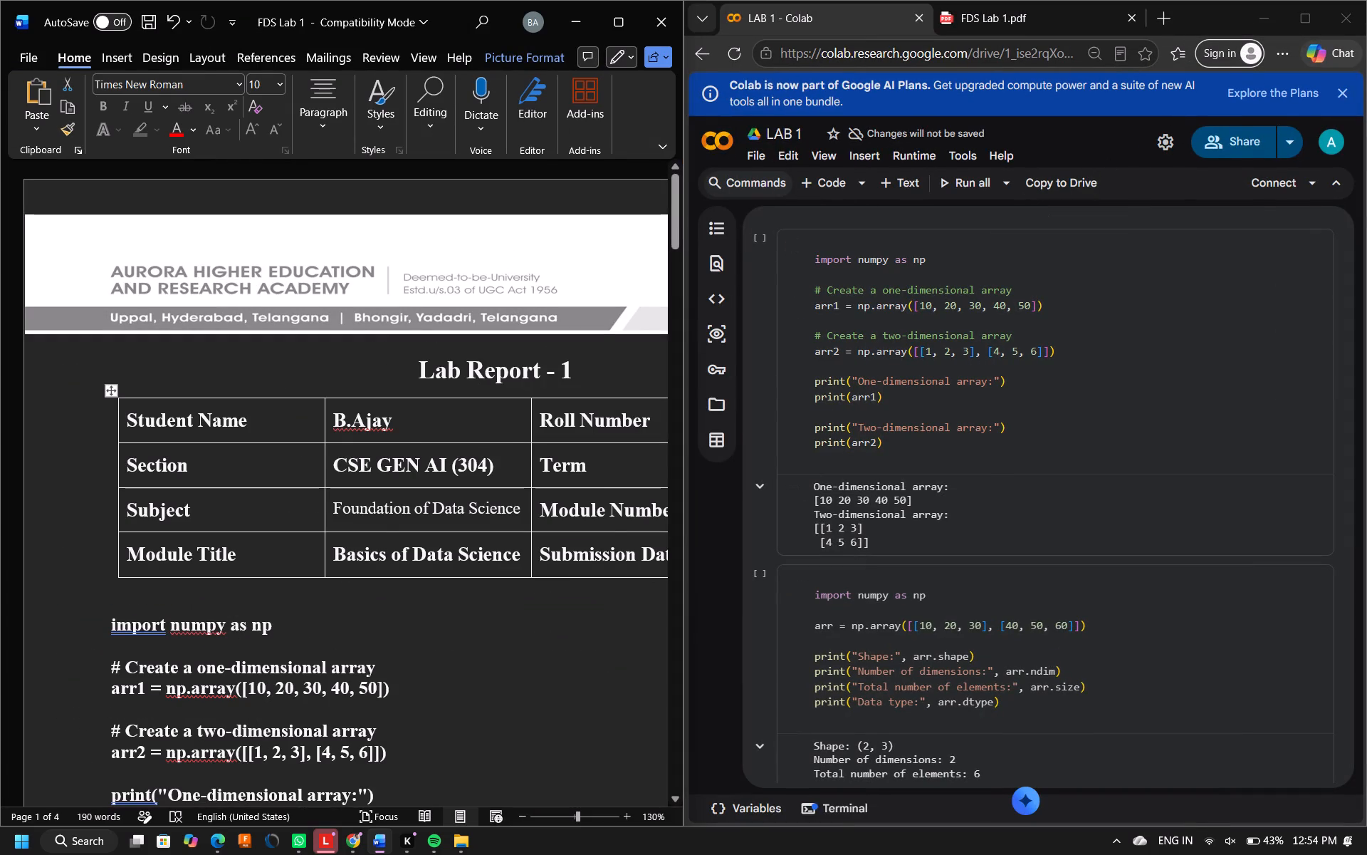
Replace the report's first code block, the one- and two-dimensional array example, with the code copied from the notebook's first cell.
ctrl+scroll(485, 467, down, 4)
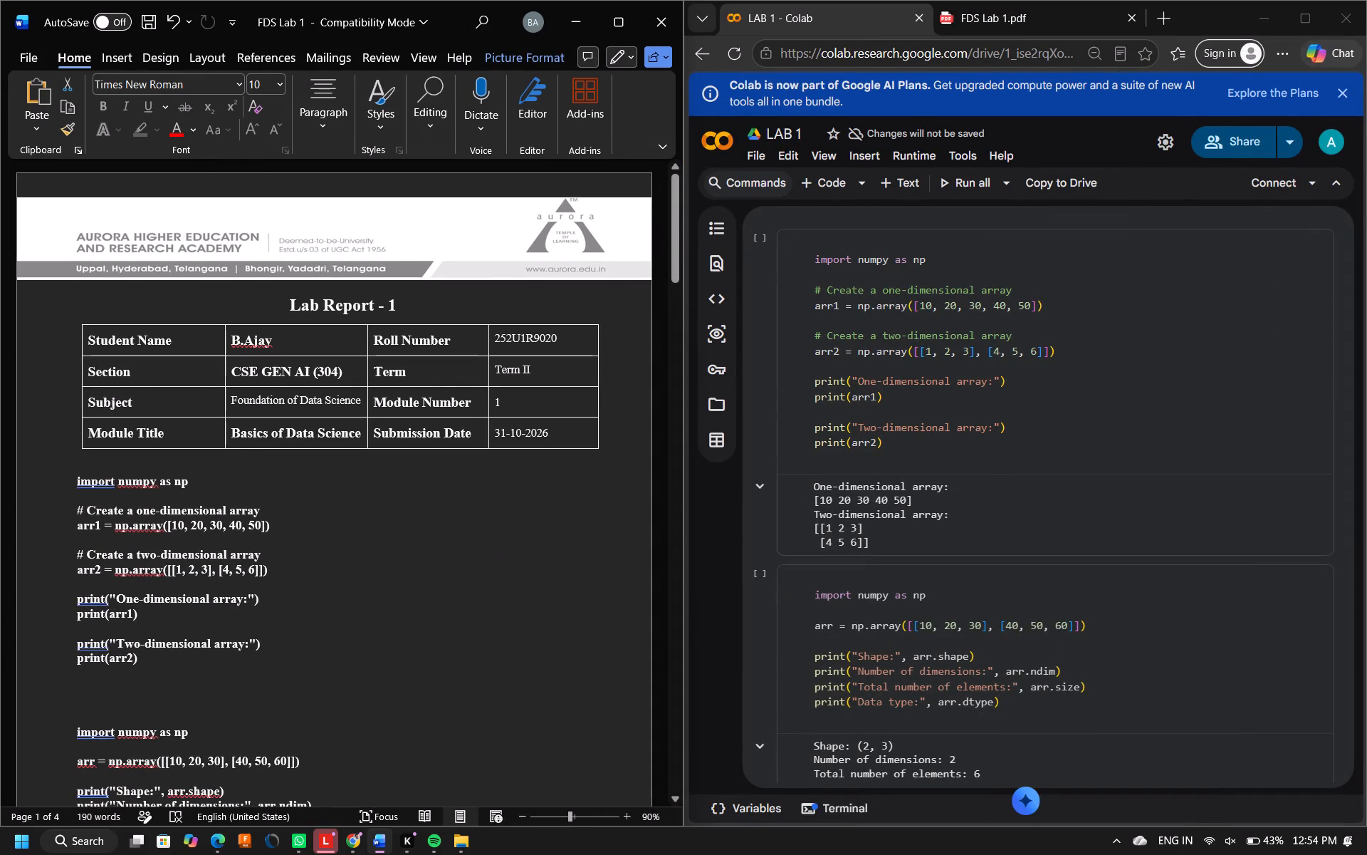
scroll(501, 564, down, 4)
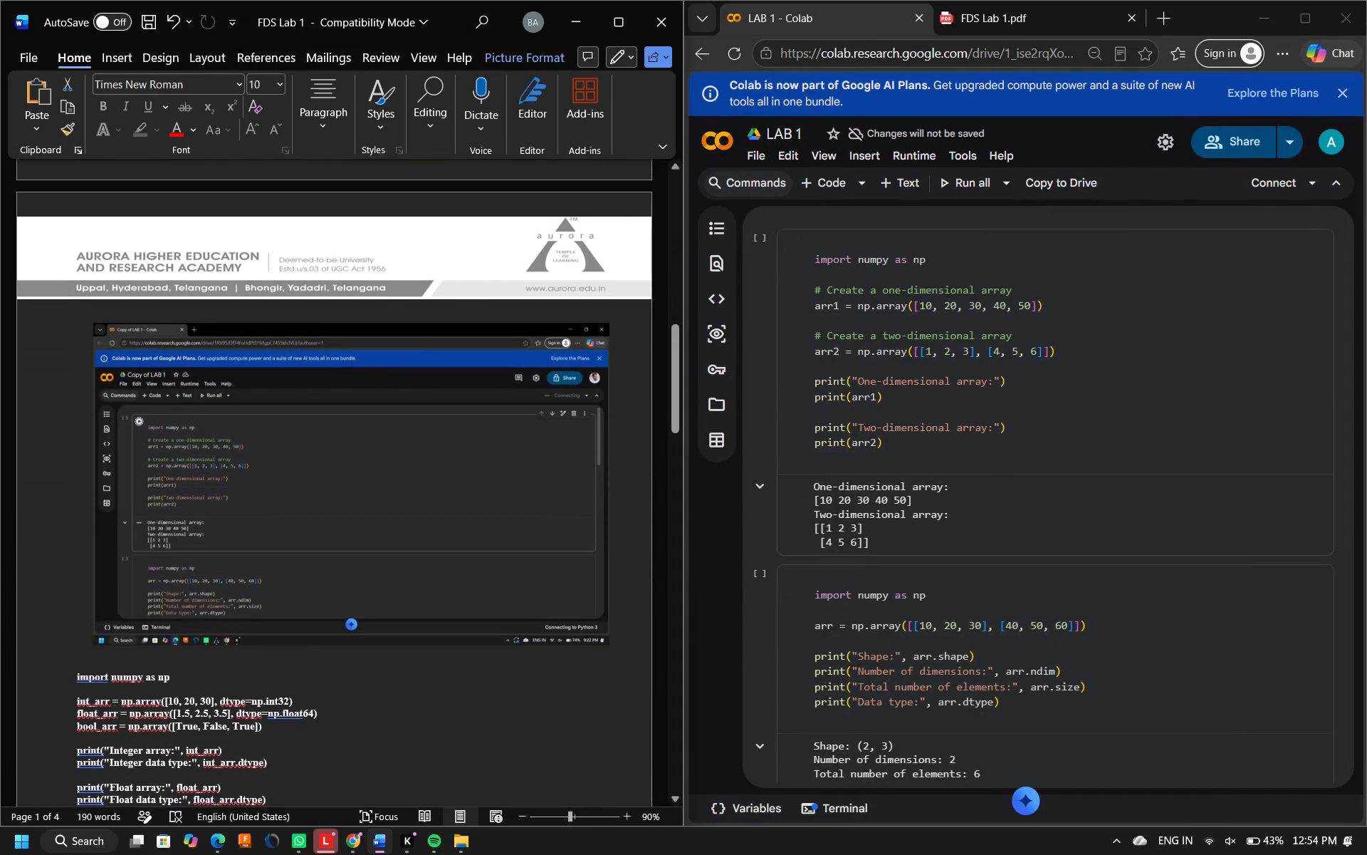
ctrl+scroll(501, 564, up, 7)
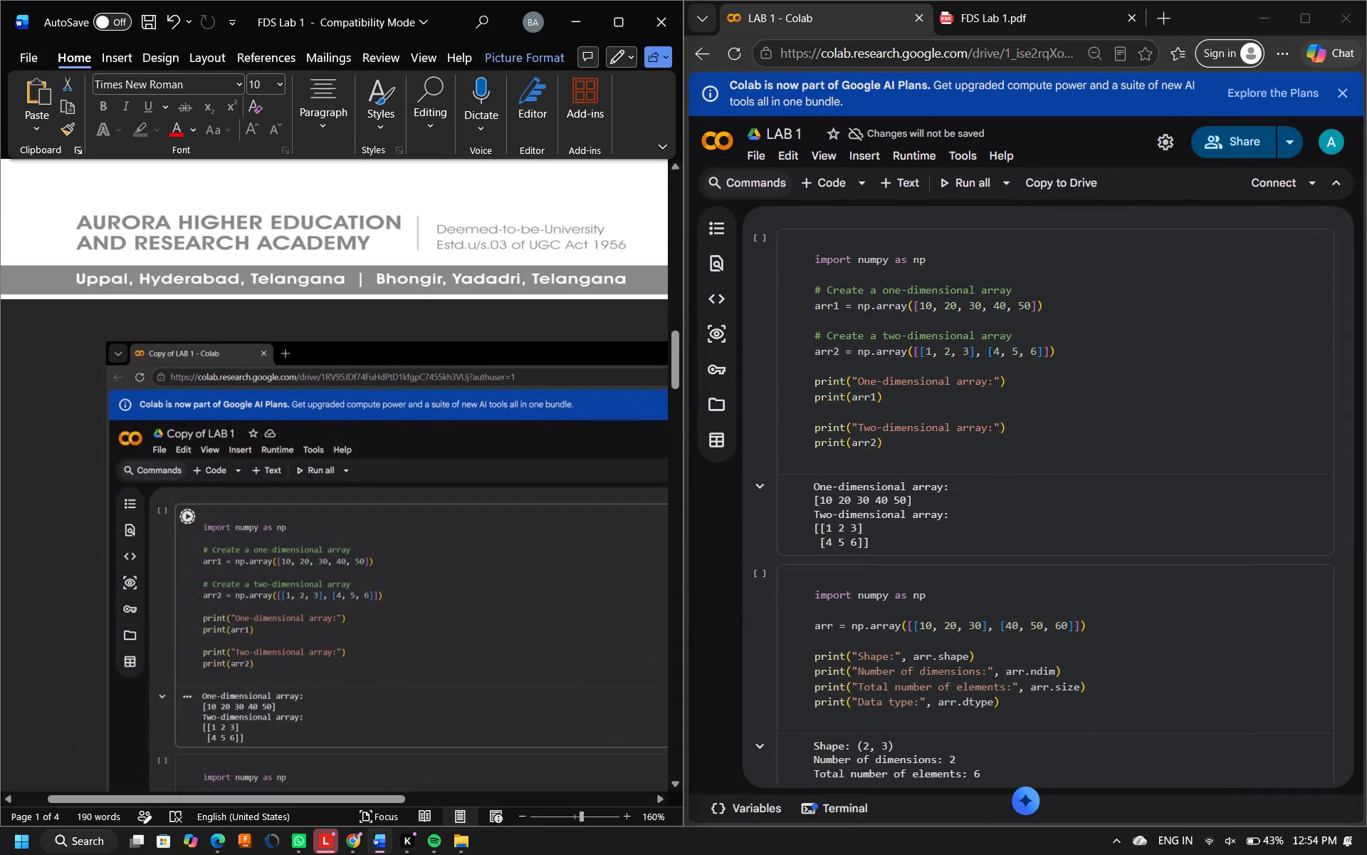
scroll(926, 496, up, 3)
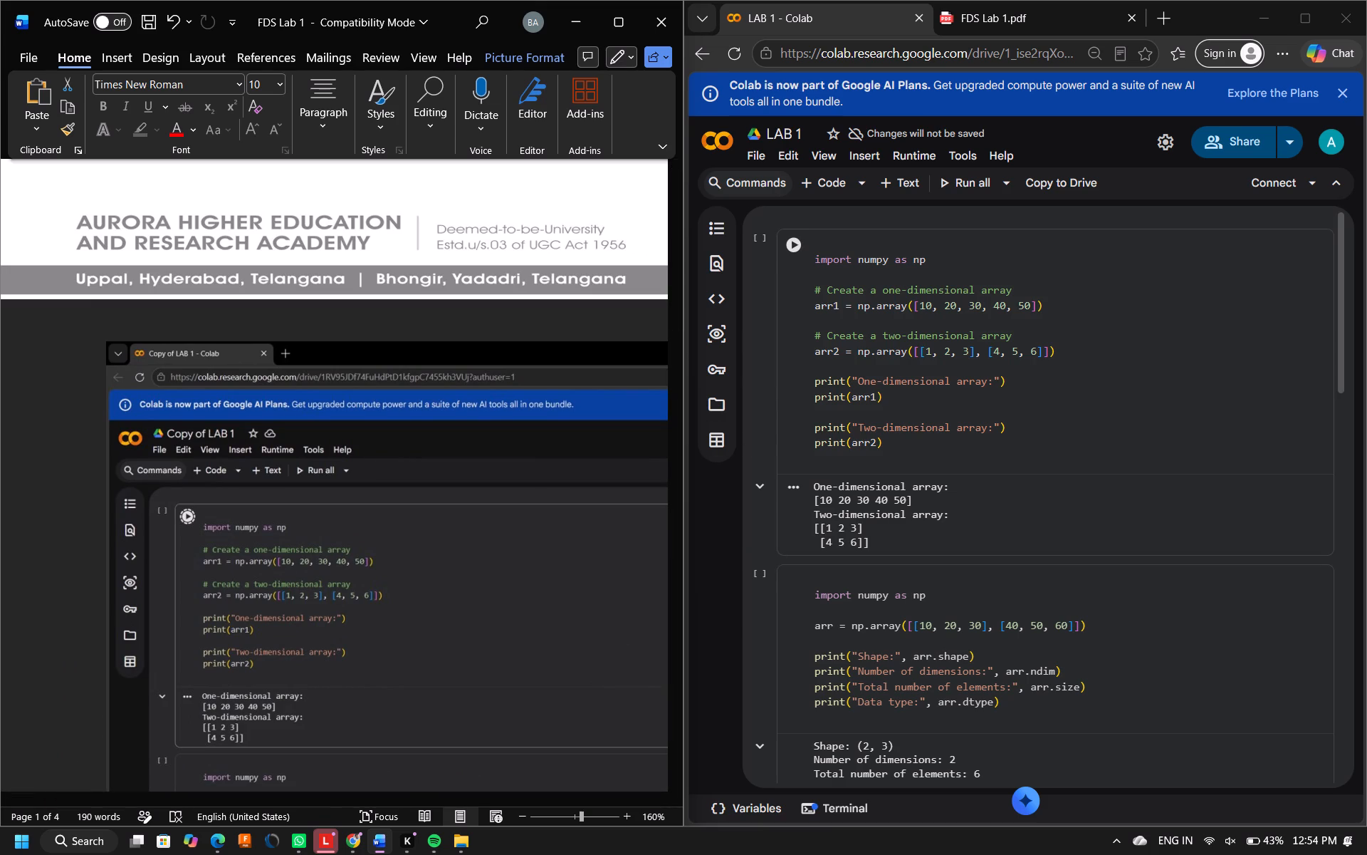
drag(816, 260, 970, 549)
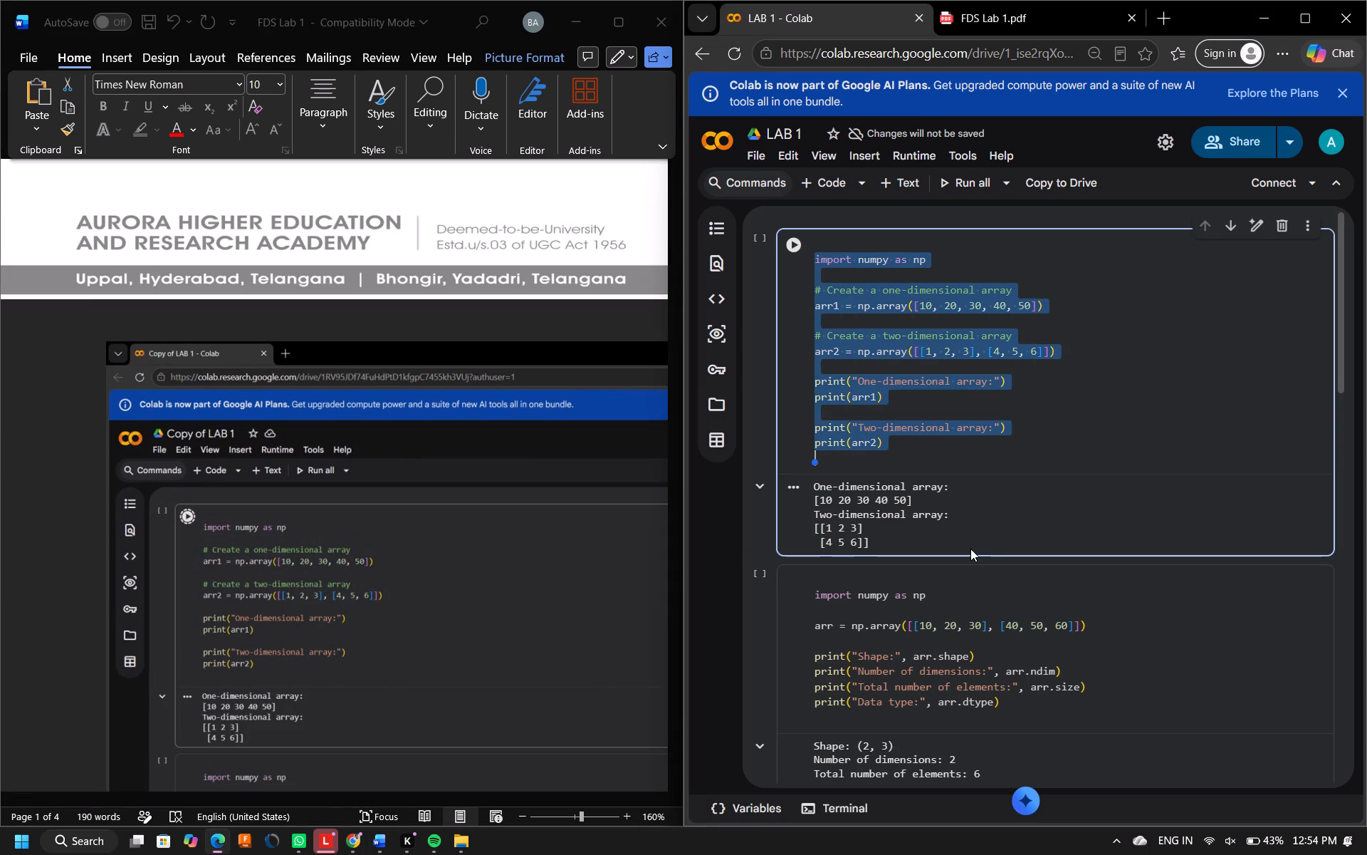
key(ctrl+c)
scroll(399, 484, up, 5)
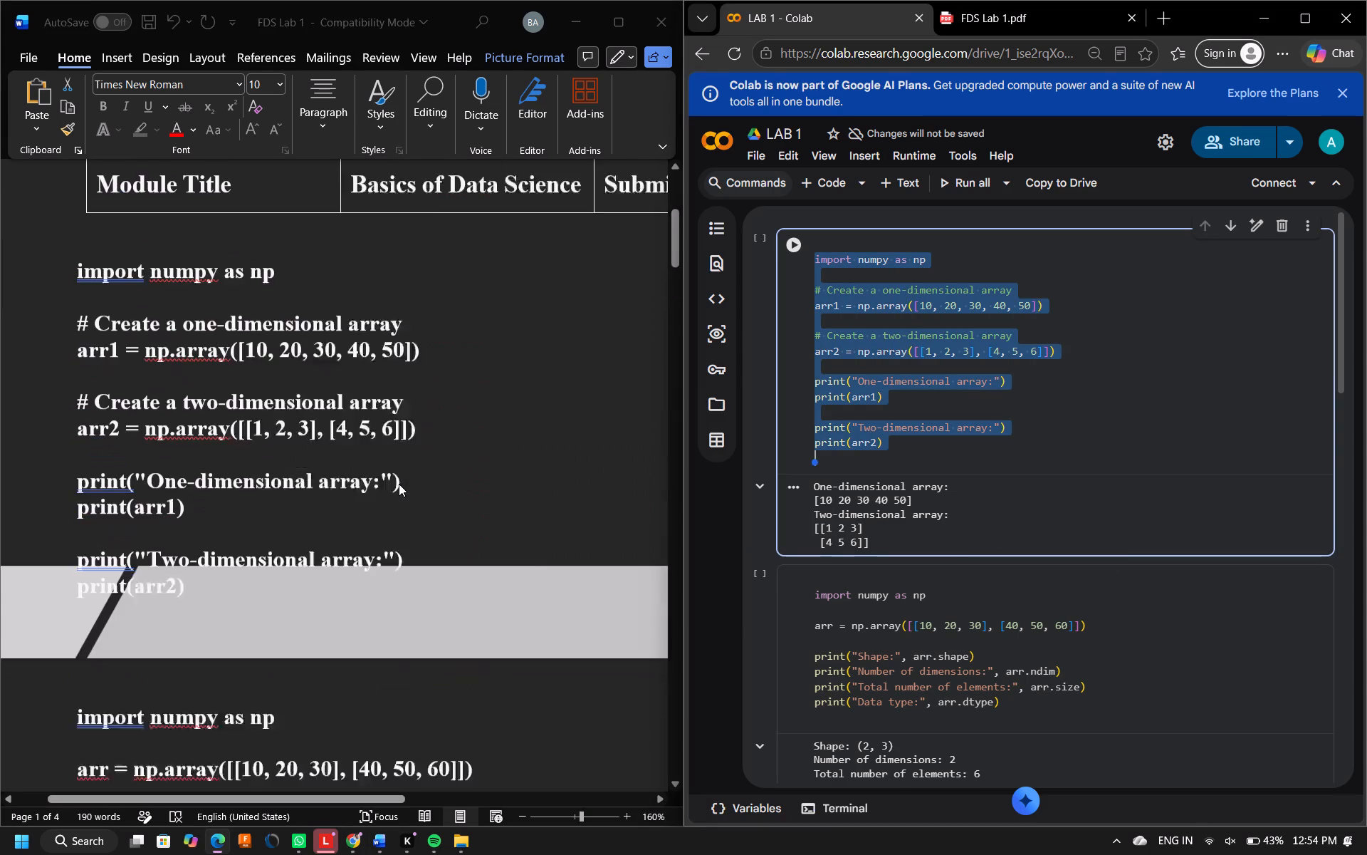
scroll(399, 484, up, 1)
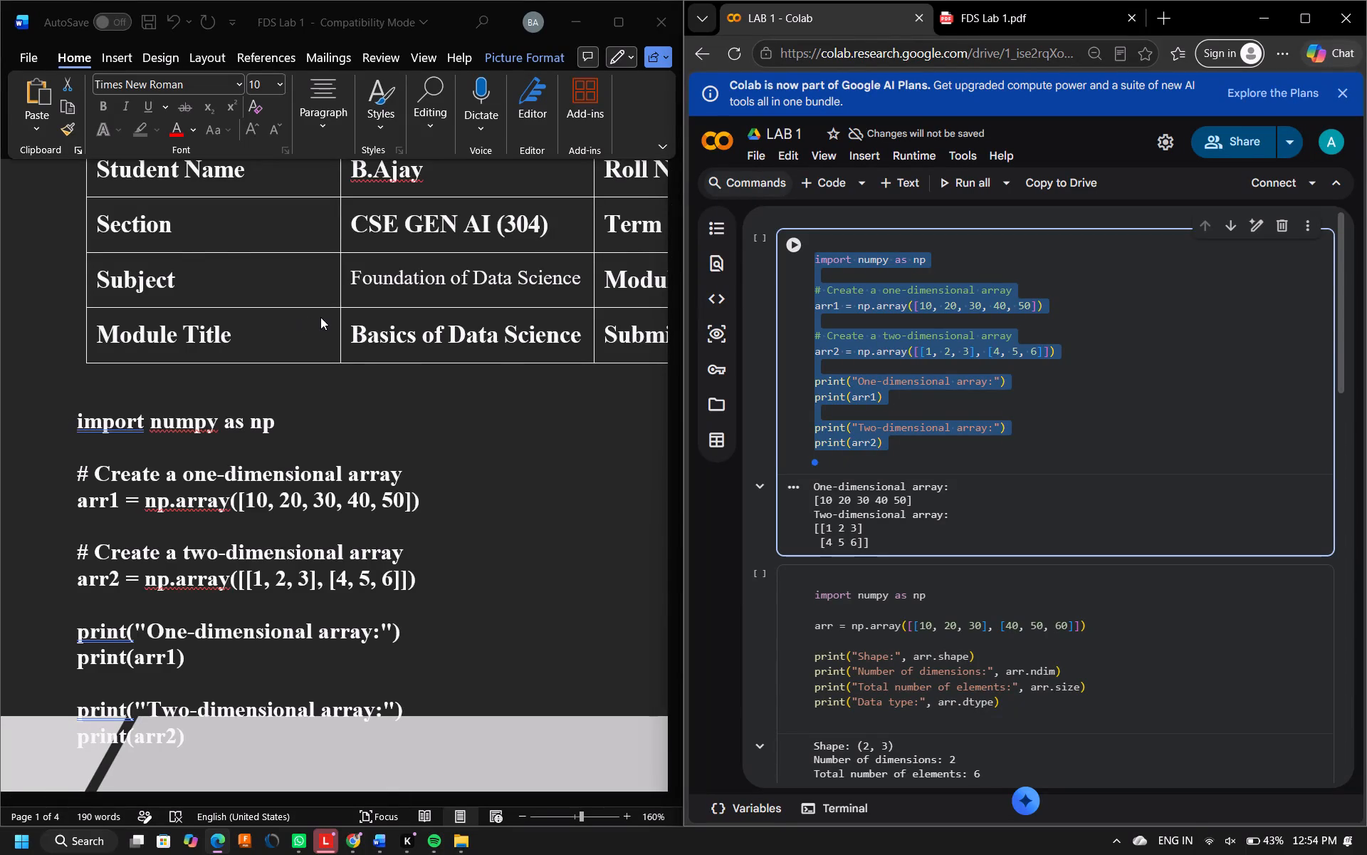
scroll(320, 317, up, 5)
scroll(320, 317, right, 1)
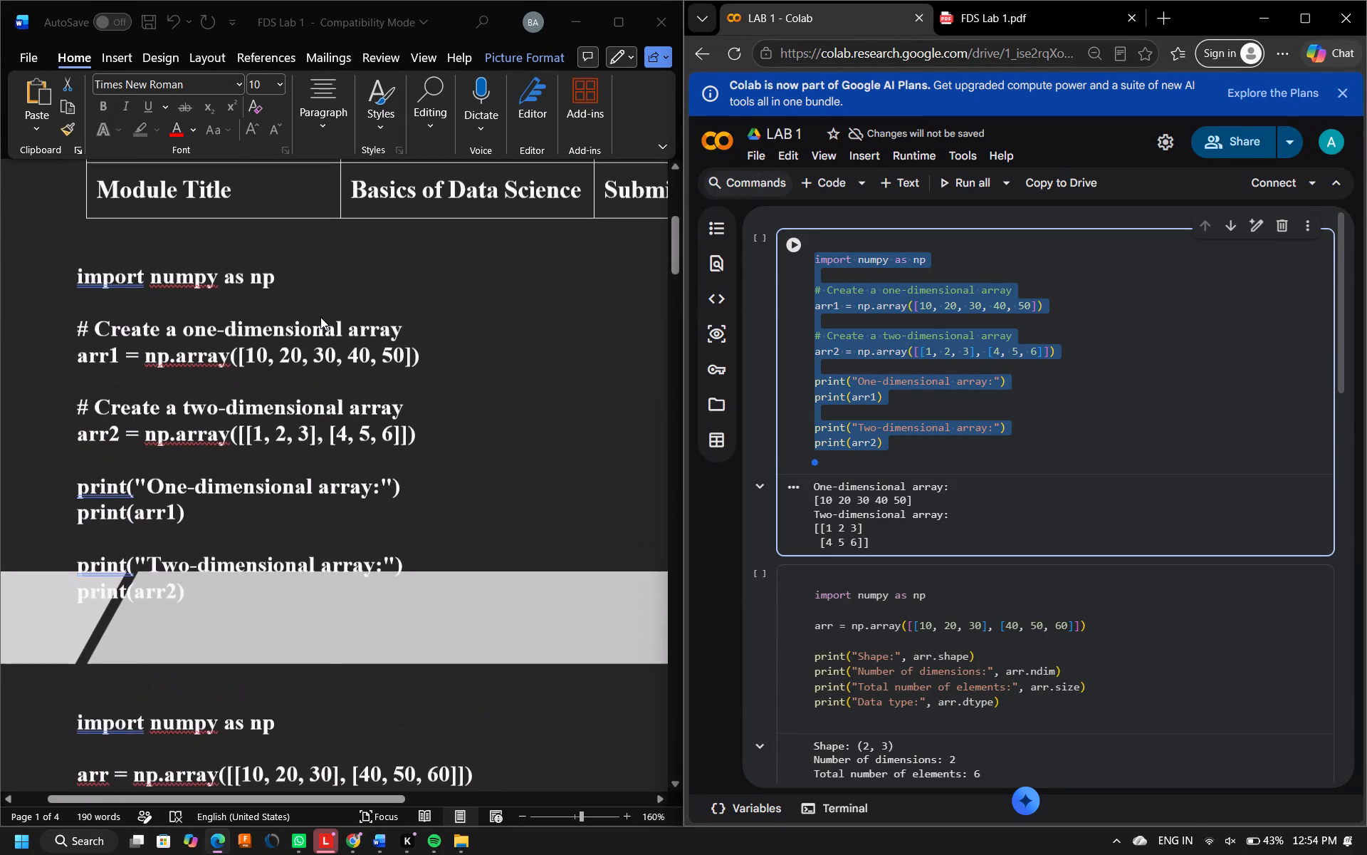
scroll(320, 317, right, 1)
click(70, 280)
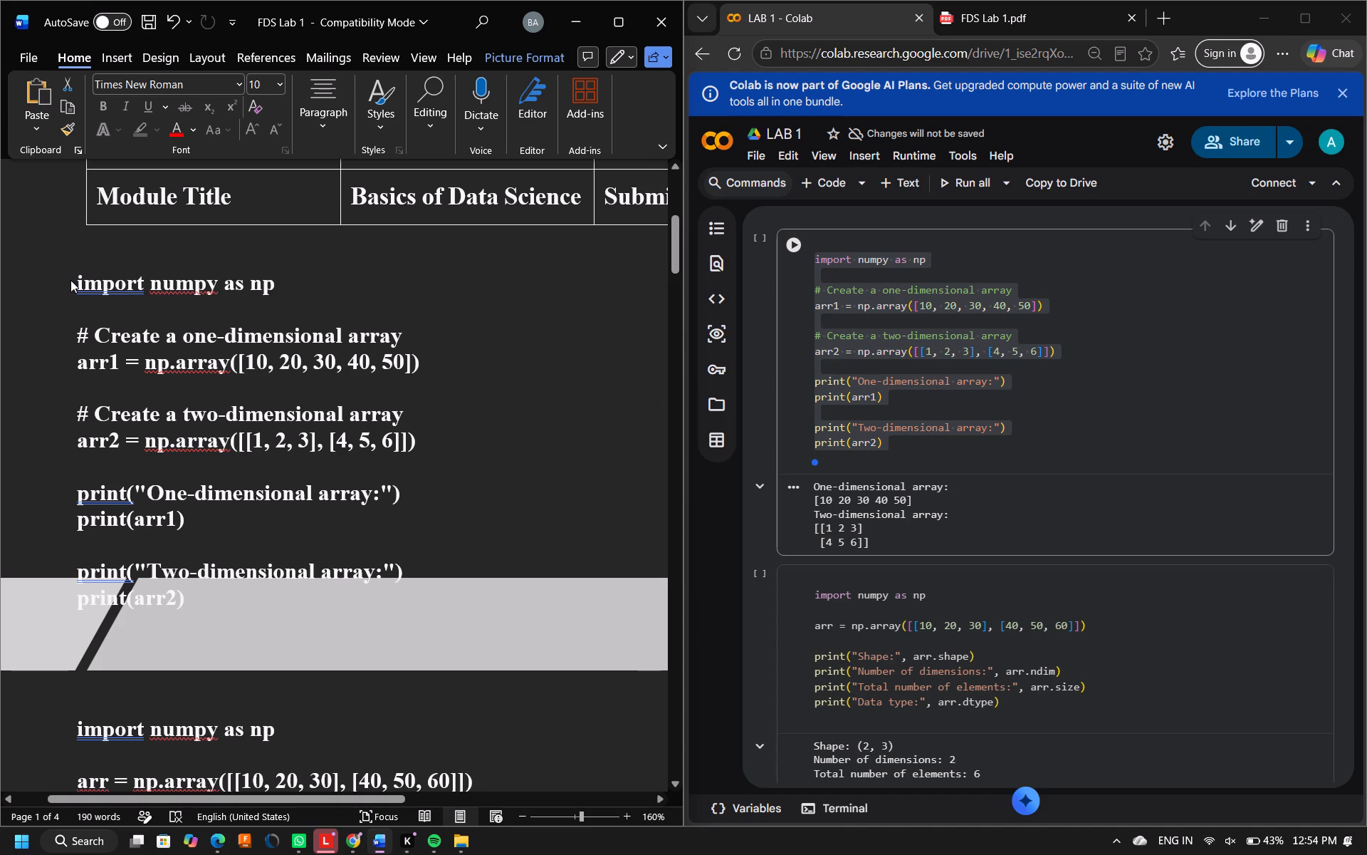
click(77, 280)
drag(77, 280, 104, 305)
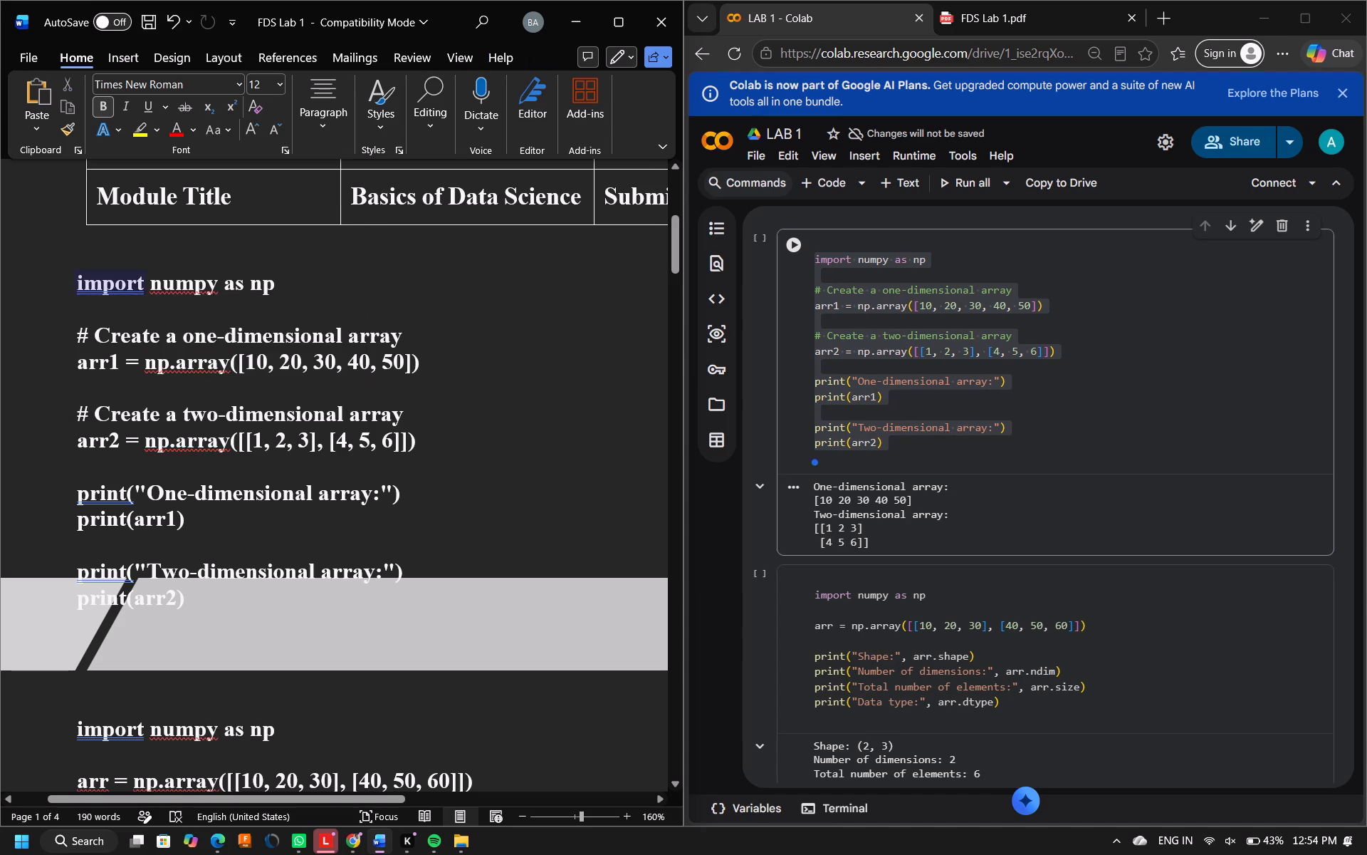
drag(104, 305, 303, 615)
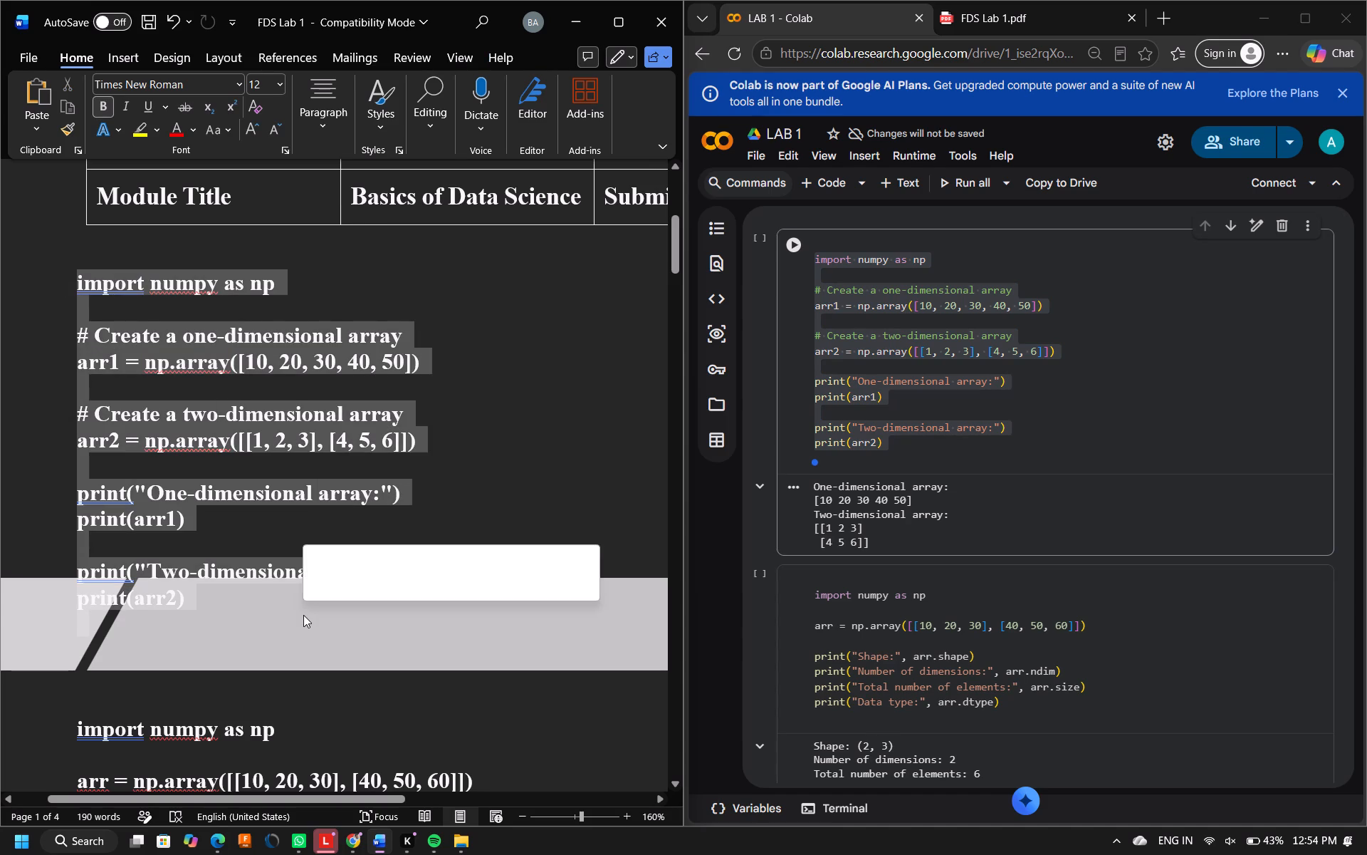
key(ctrl+v)
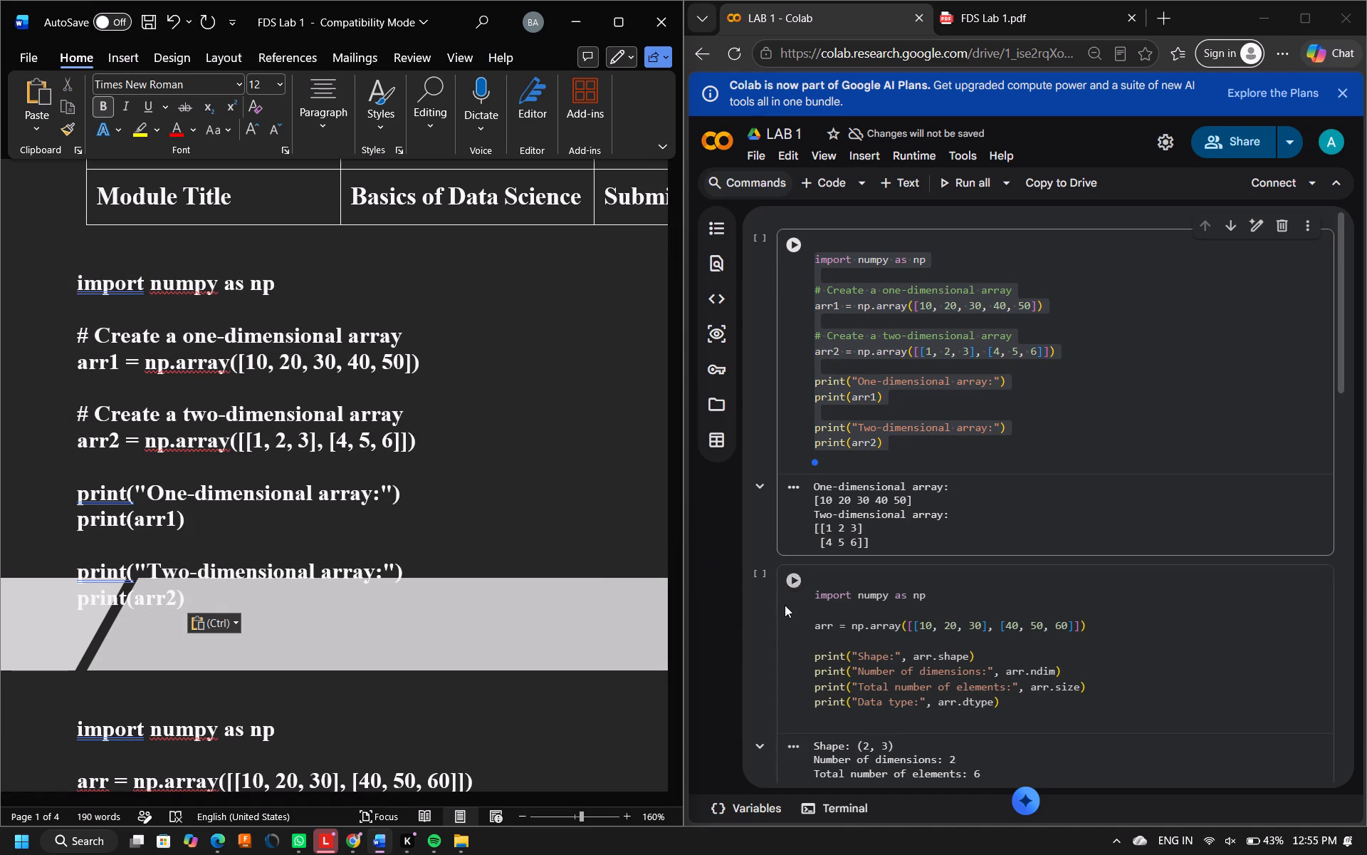
Examine pages 1 and 2 of the Word report, checking how the code blocks and first screenshot sit around the page footers.
scroll(444, 579, down, 3)
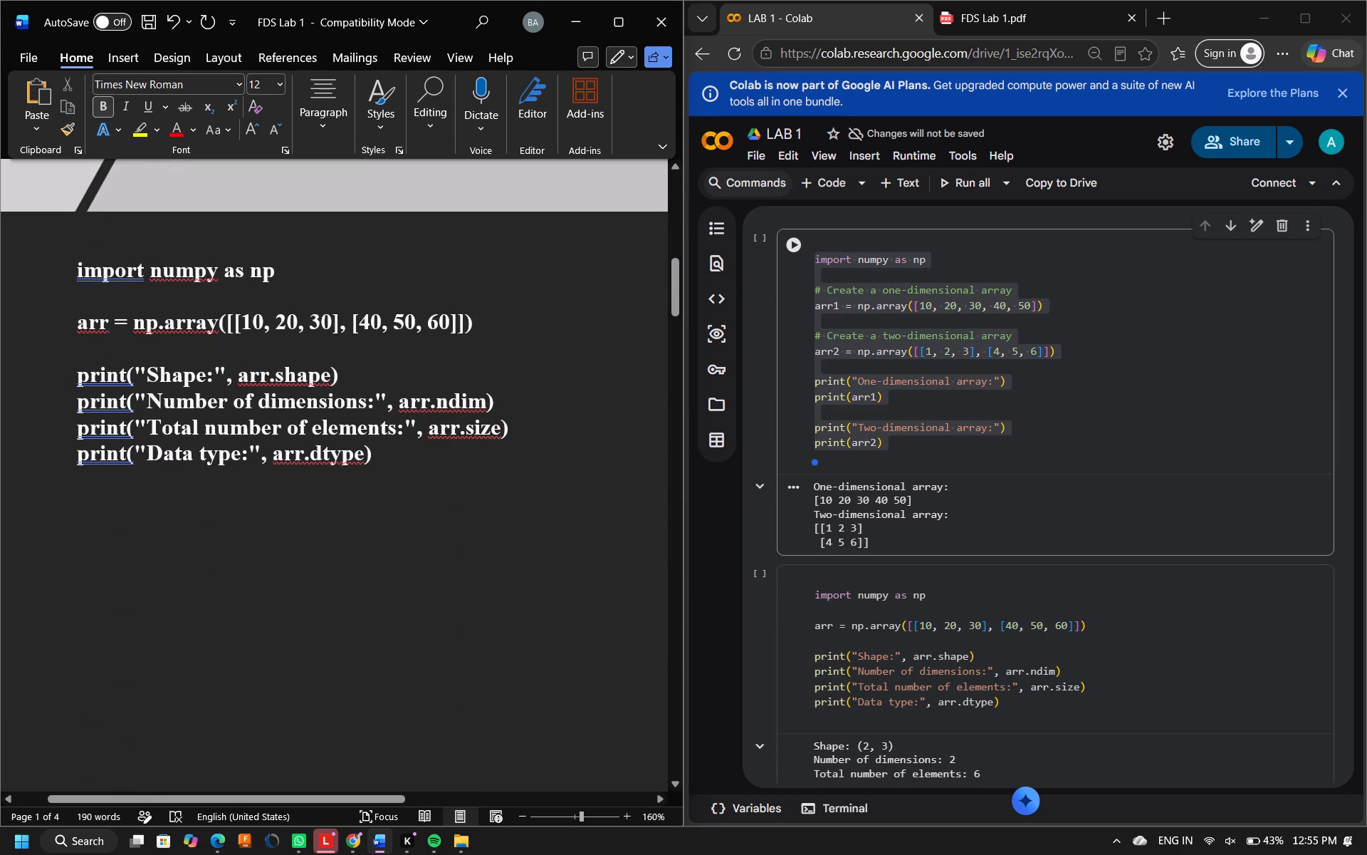
scroll(444, 579, down, 2)
scroll(444, 579, up, 1)
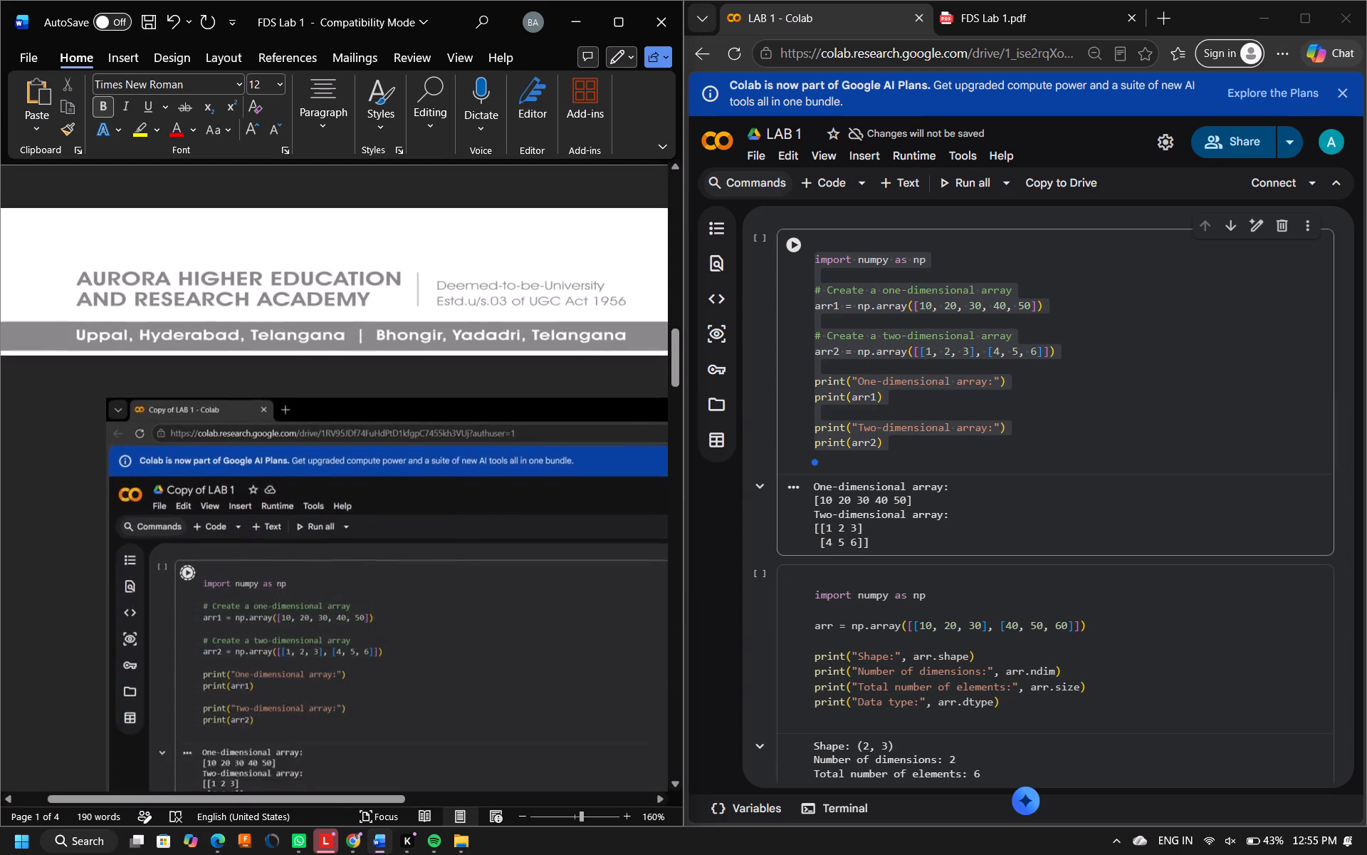
scroll(444, 579, up, 5)
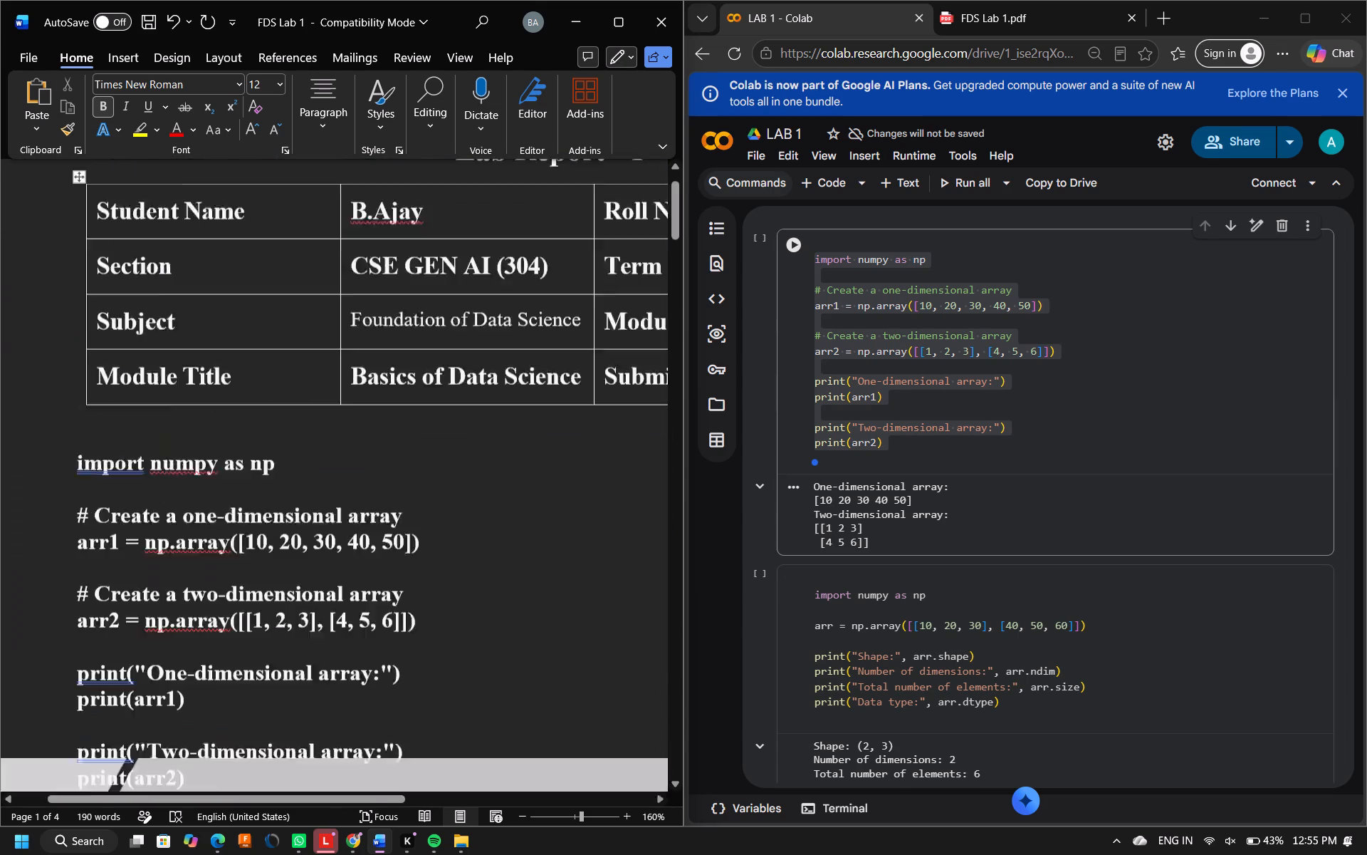
scroll(444, 579, up, 4)
scroll(444, 579, down, 3)
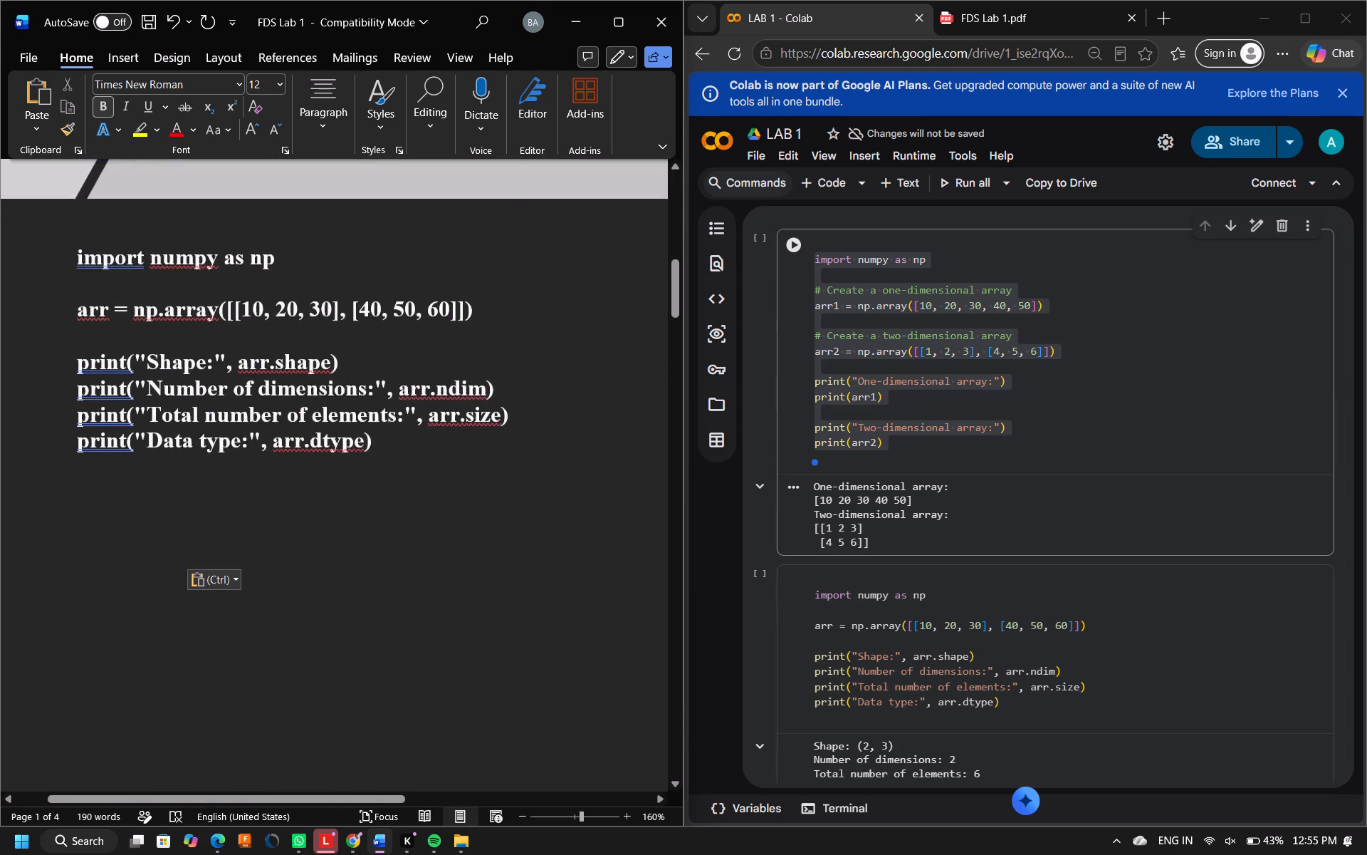
scroll(444, 579, down, 4)
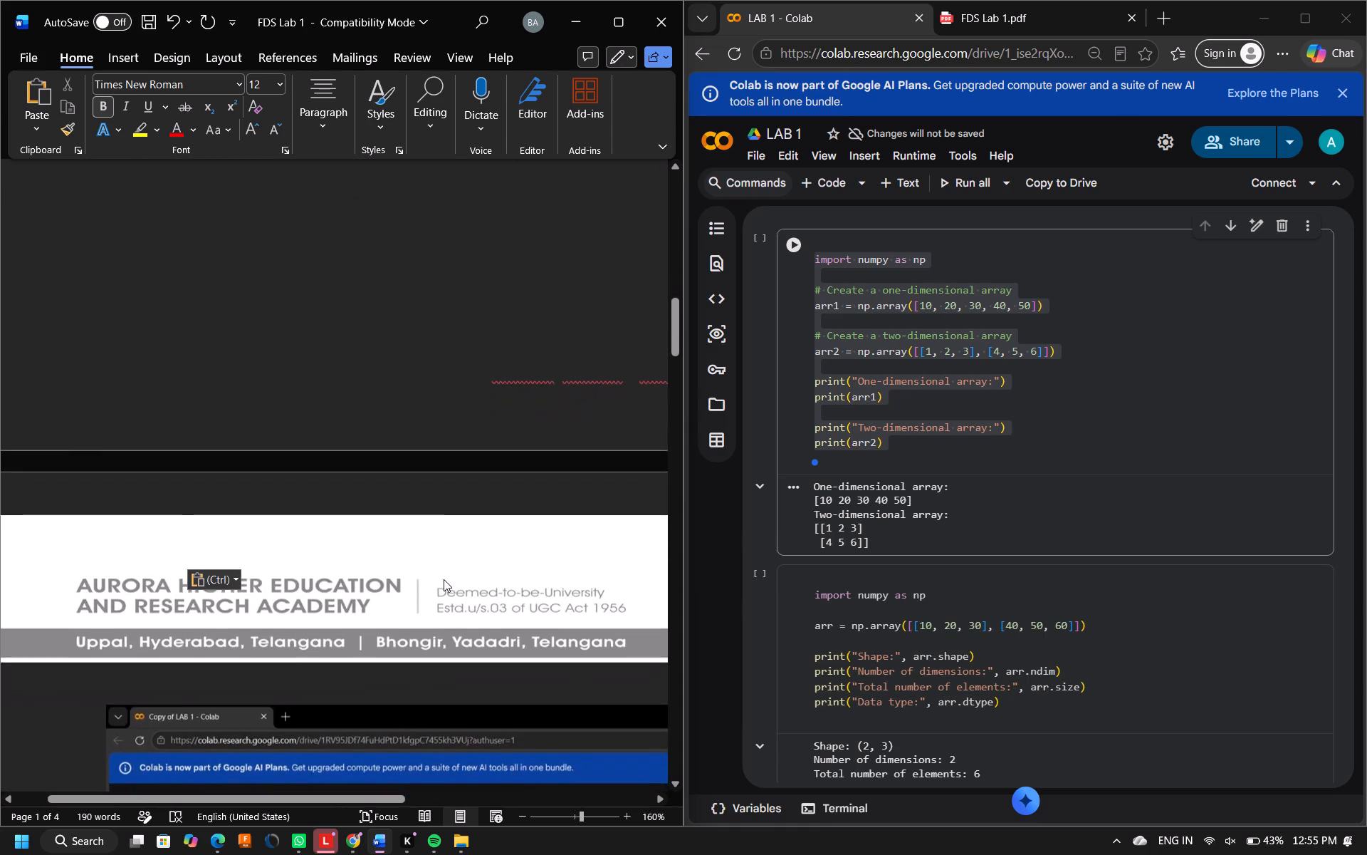
scroll(444, 579, down, 2)
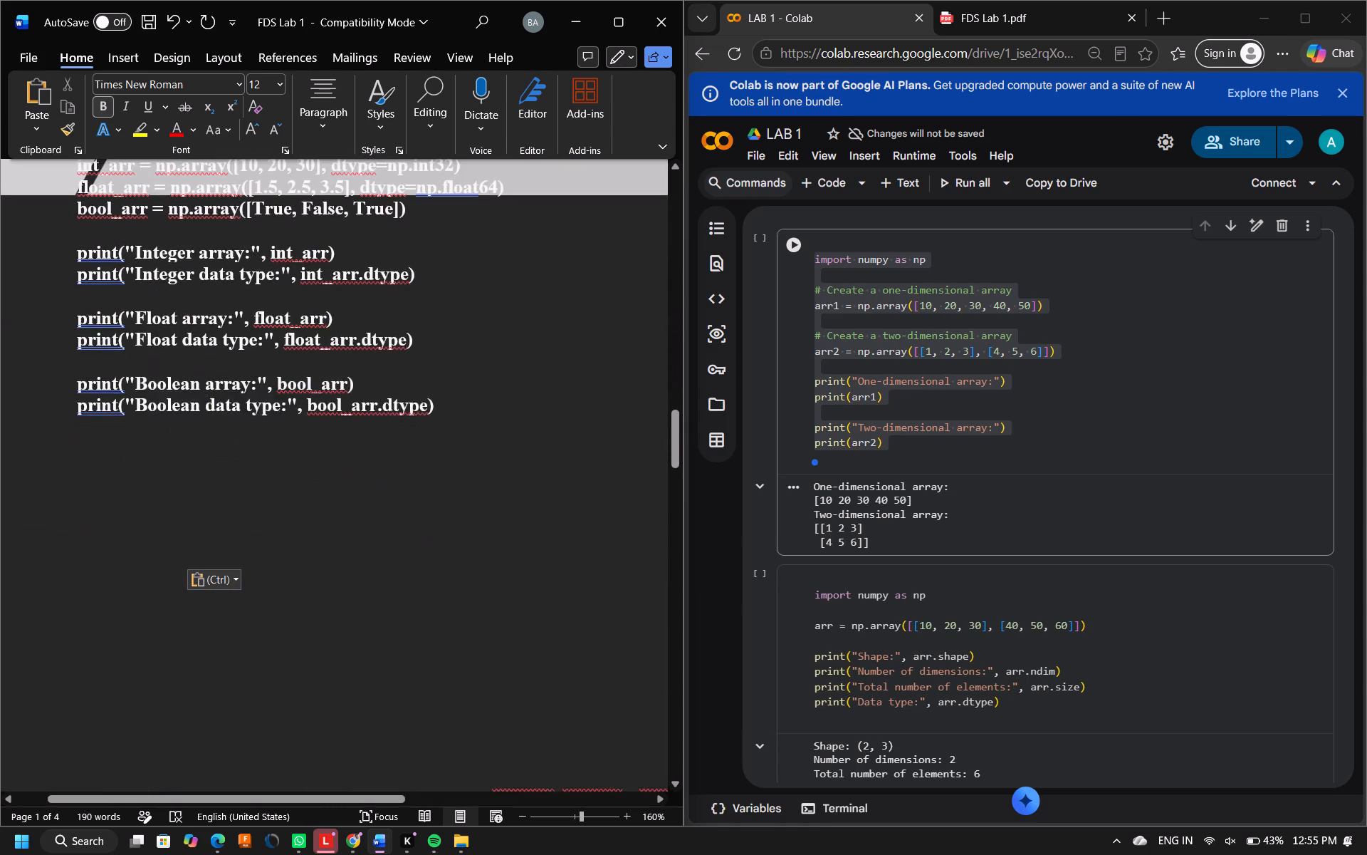
scroll(444, 579, up, 1)
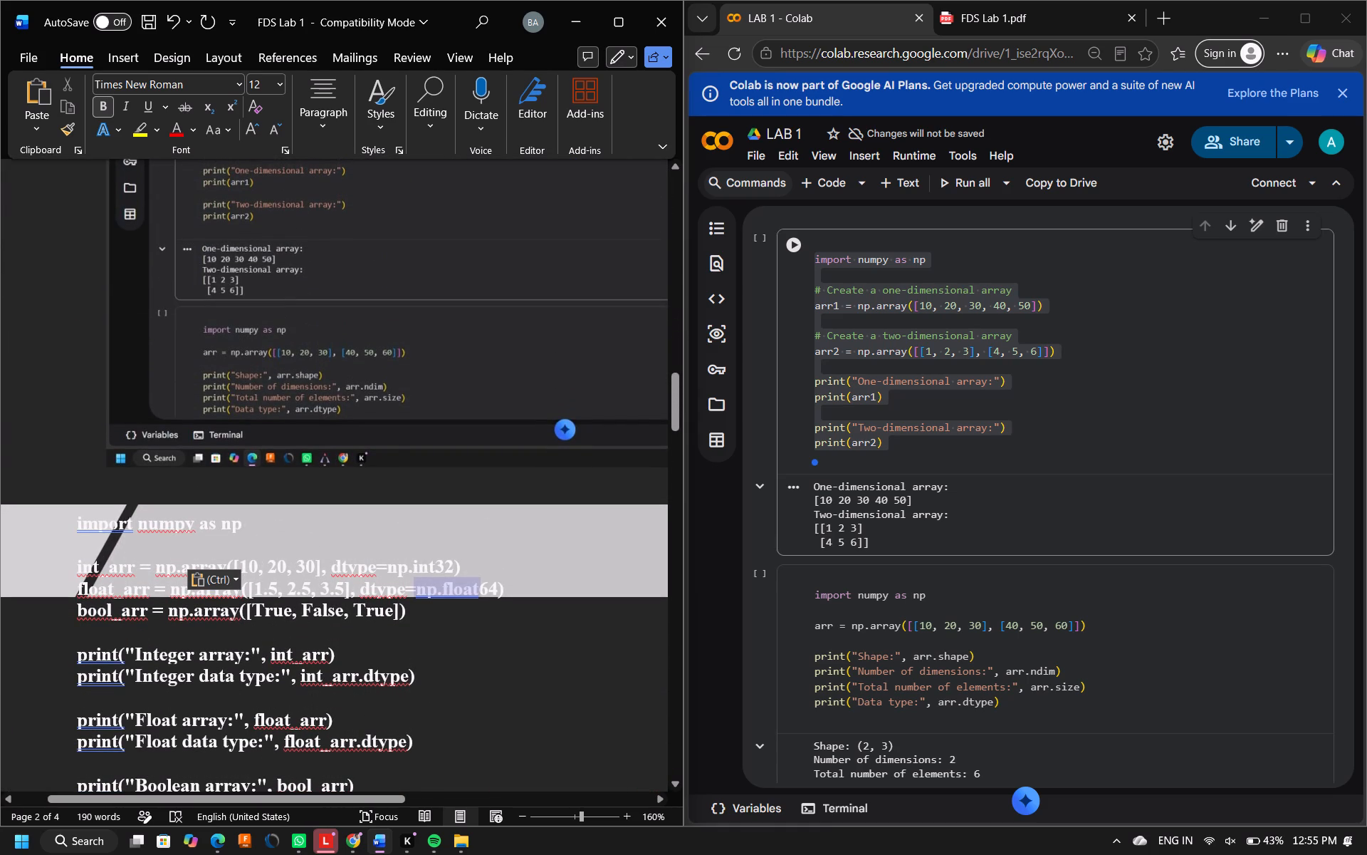
scroll(444, 579, up, 1)
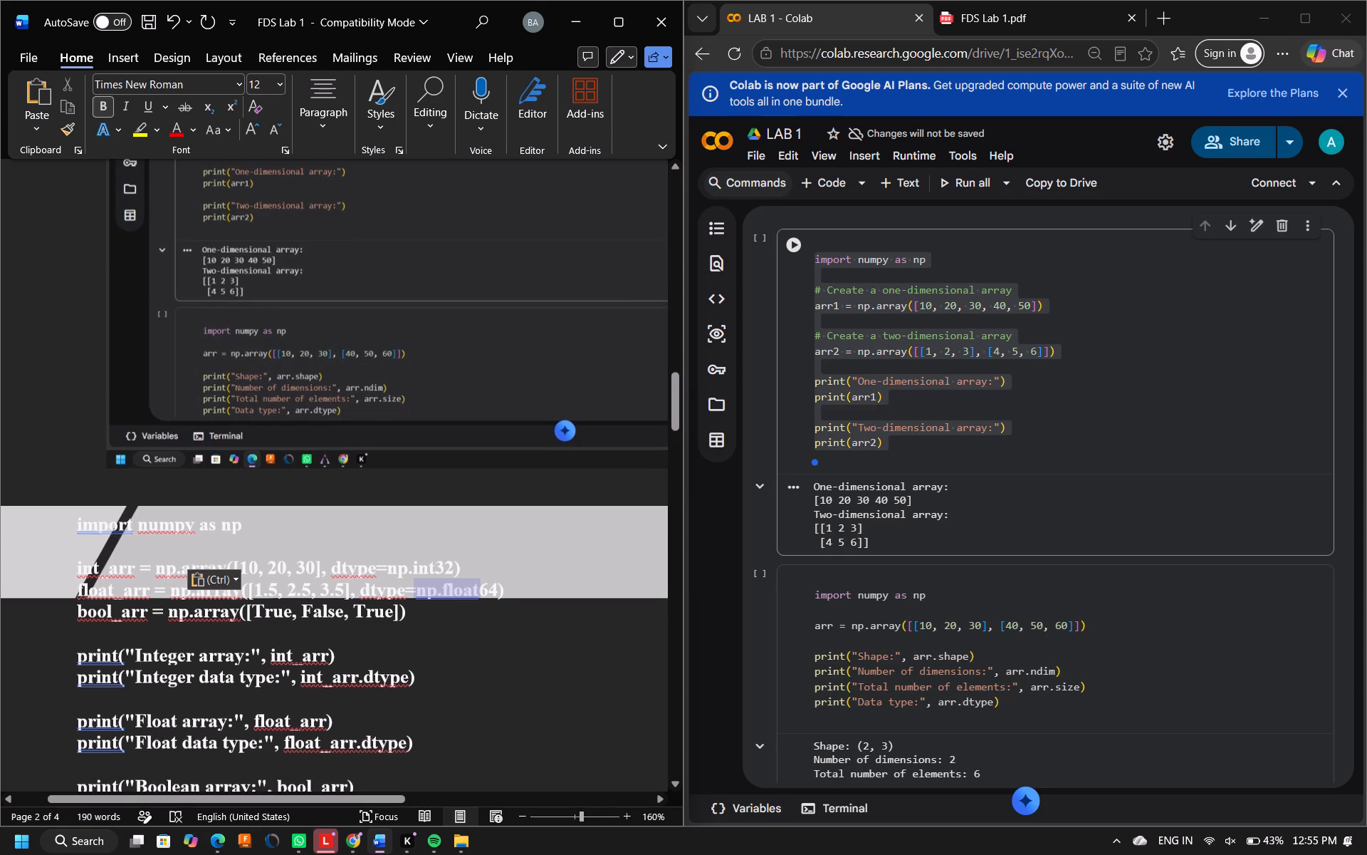
scroll(444, 579, up, 2)
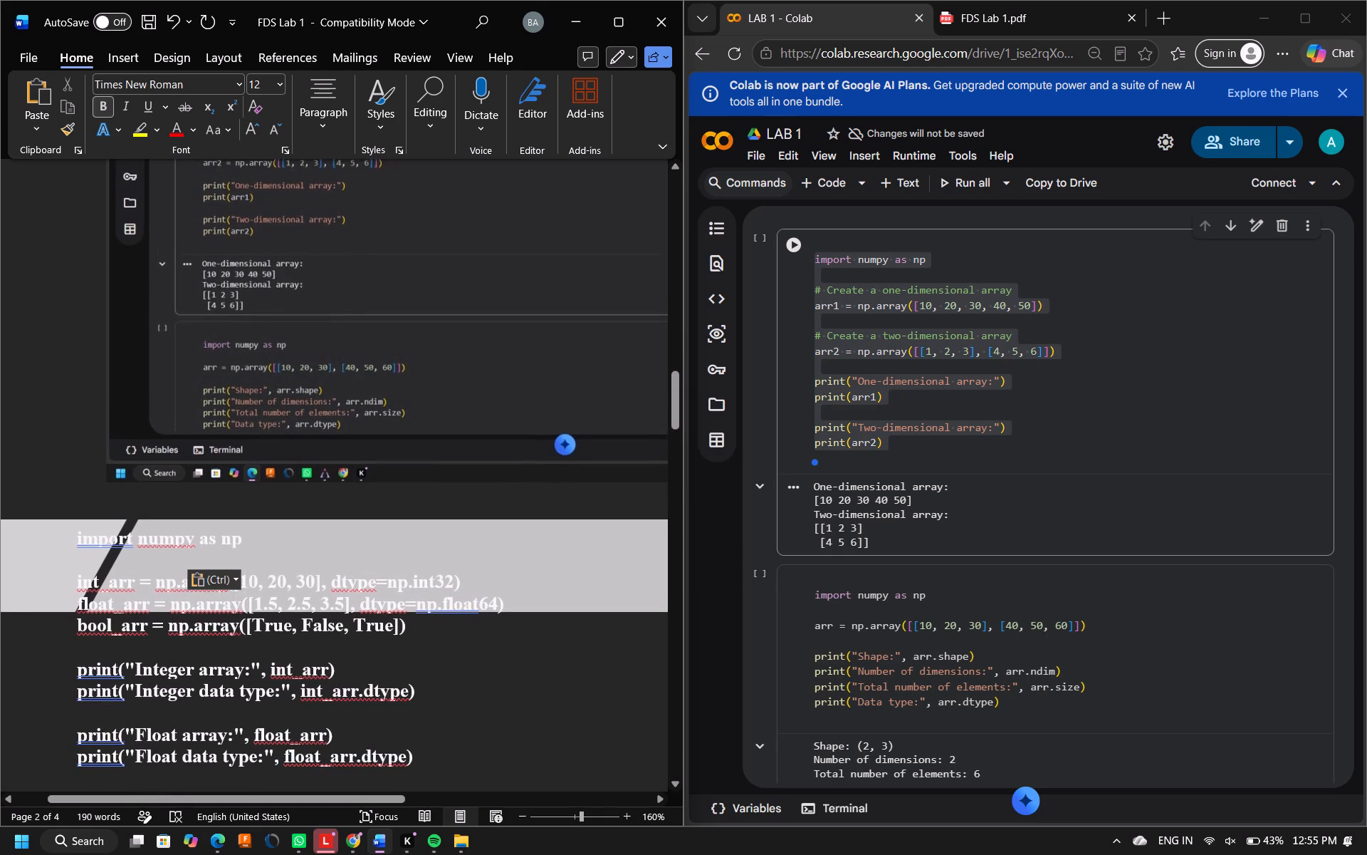
scroll(444, 579, up, 5)
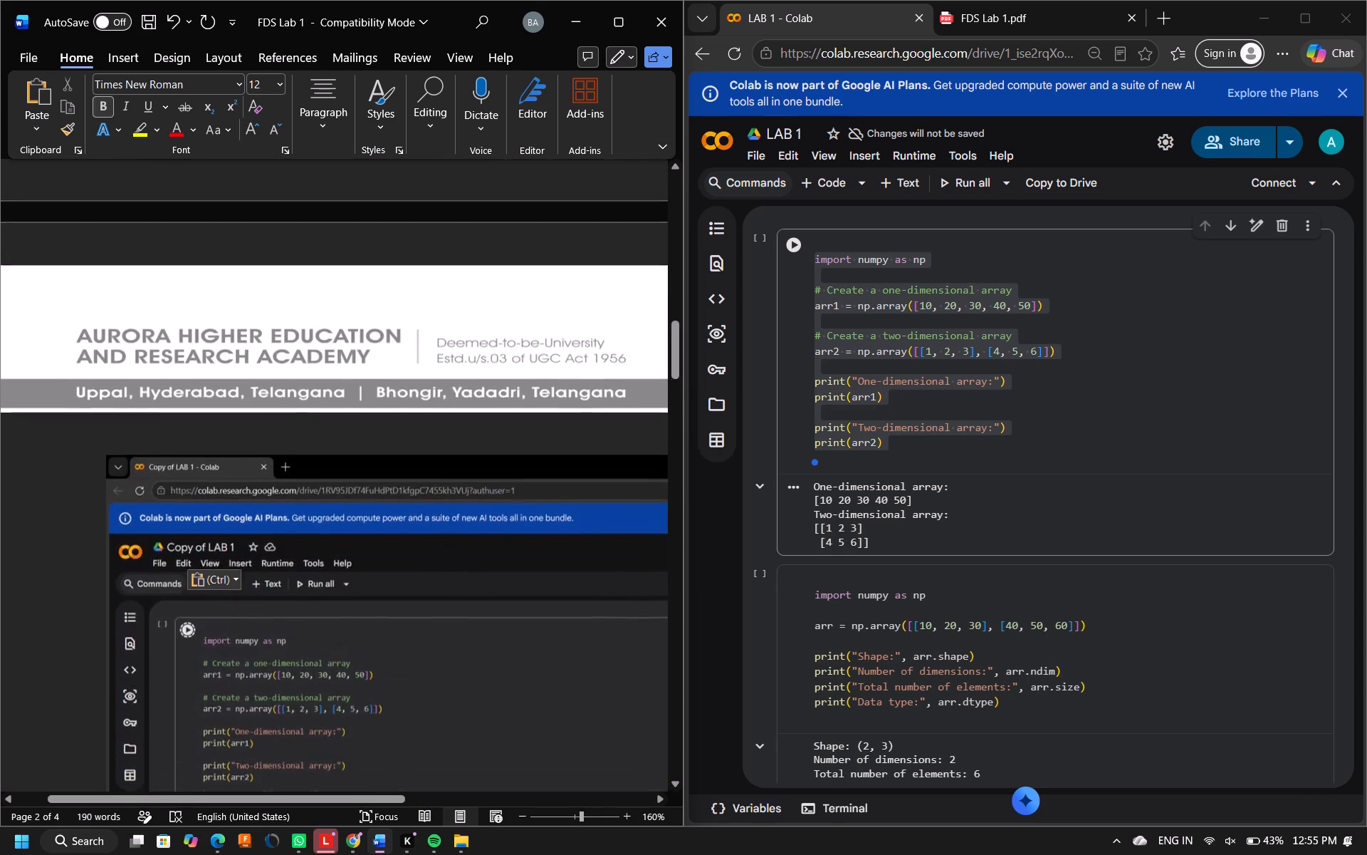
scroll(444, 579, up, 3)
scroll(444, 579, down, 1)
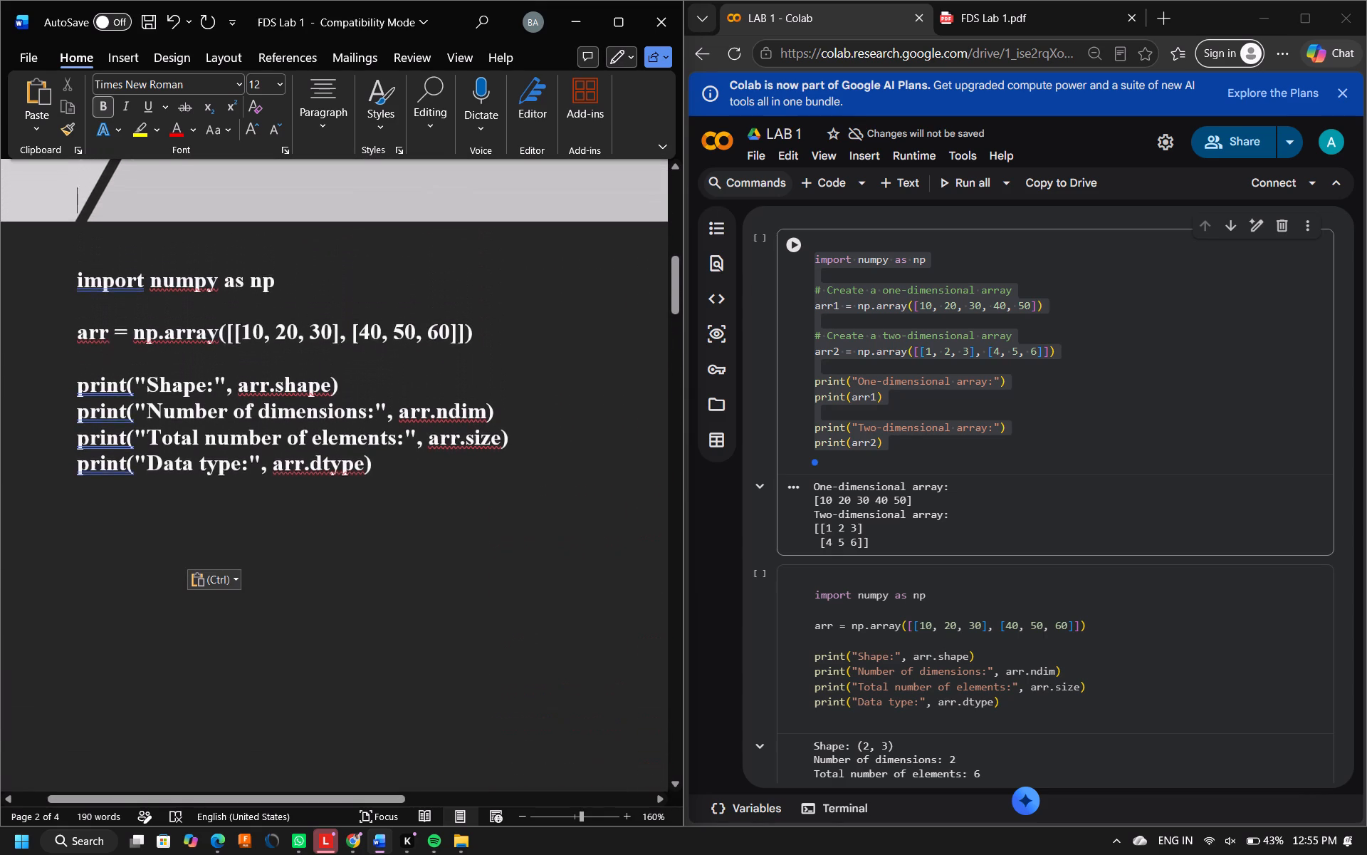
Replace the integer, float and boolean array code below page 2's screenshot with the array shape and size code copied from the notebook's second cell.
scroll(444, 579, down, 1)
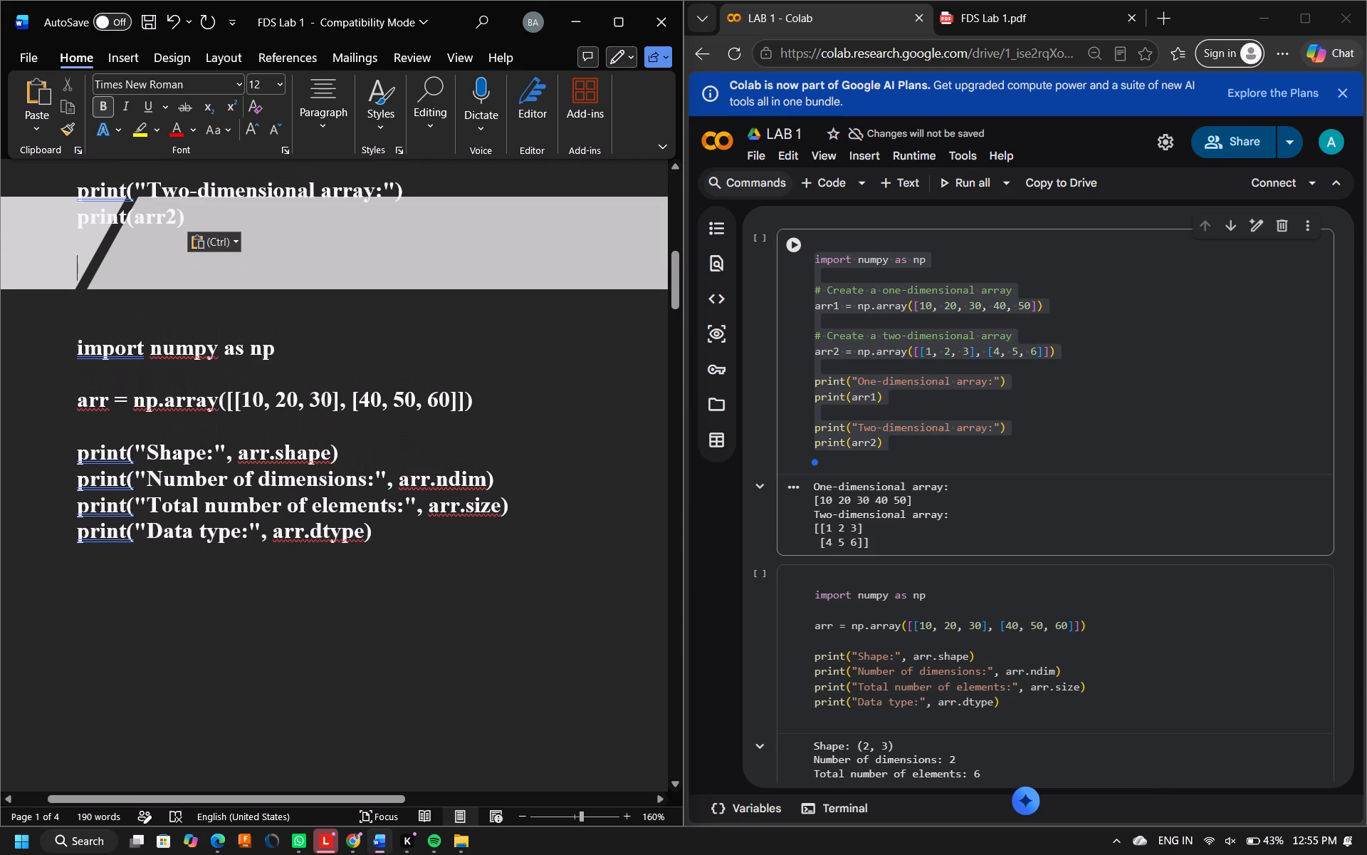
scroll(444, 579, down, 2)
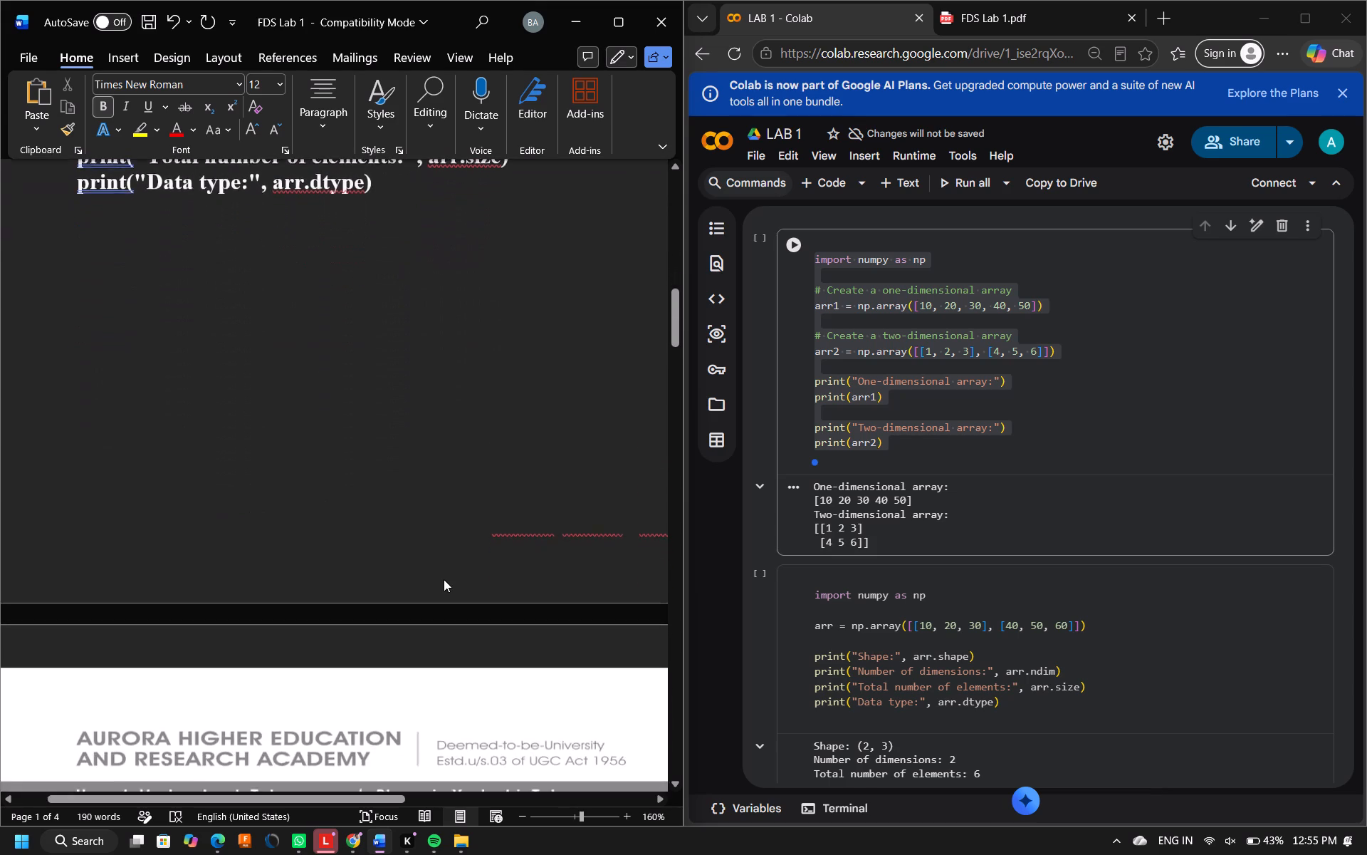
scroll(444, 579, down, 2)
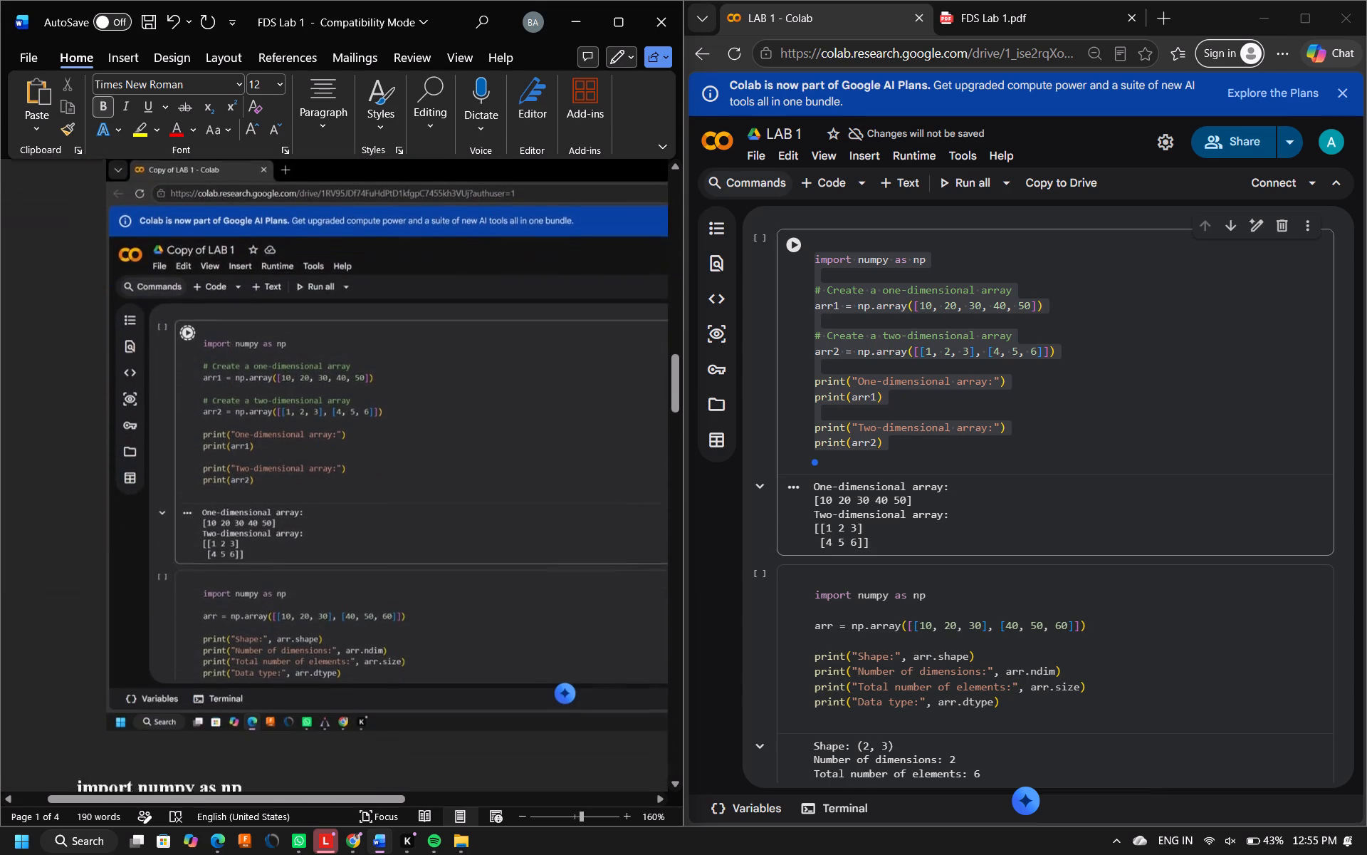
scroll(444, 579, down, 3)
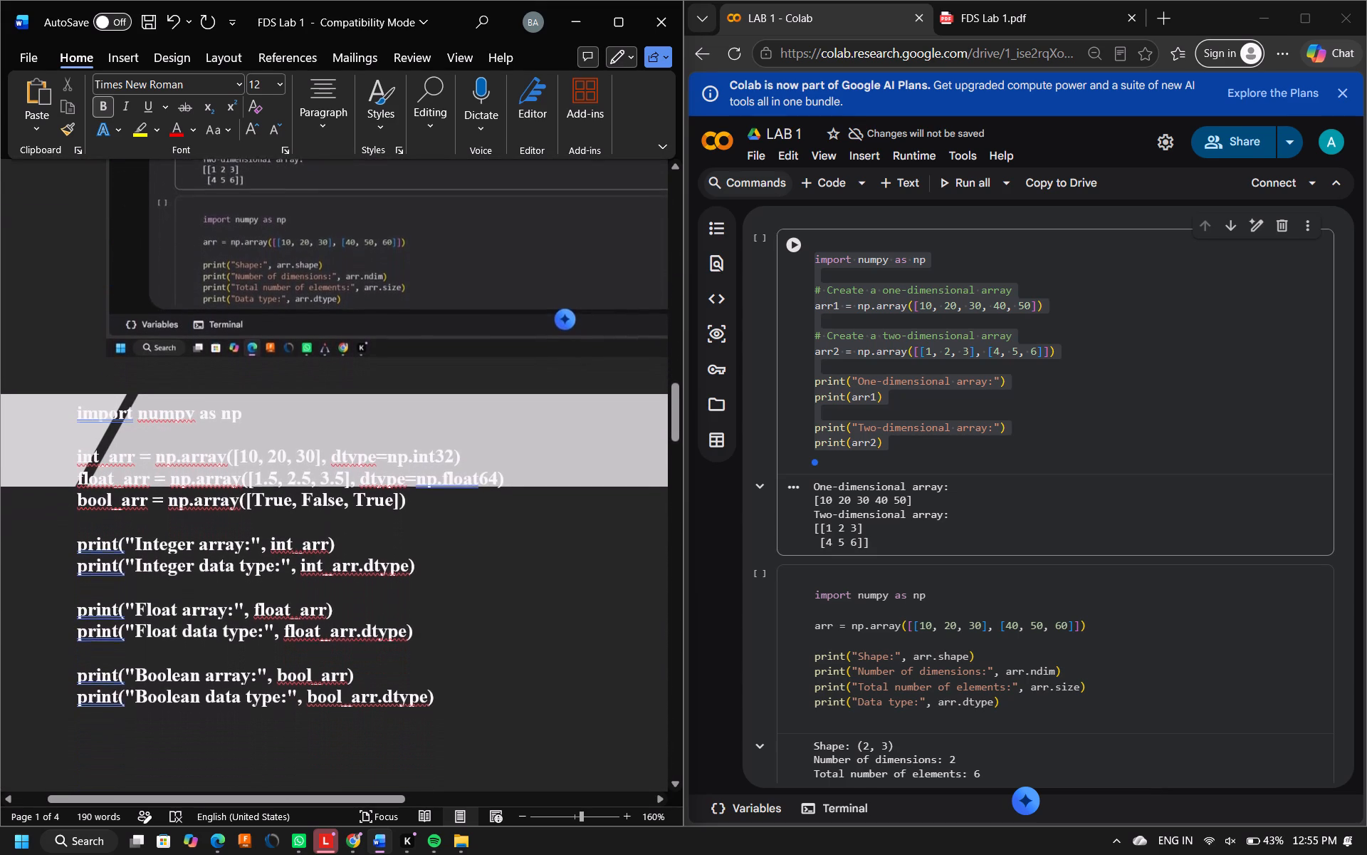
scroll(444, 579, down, 1)
scroll(867, 636, down, 1)
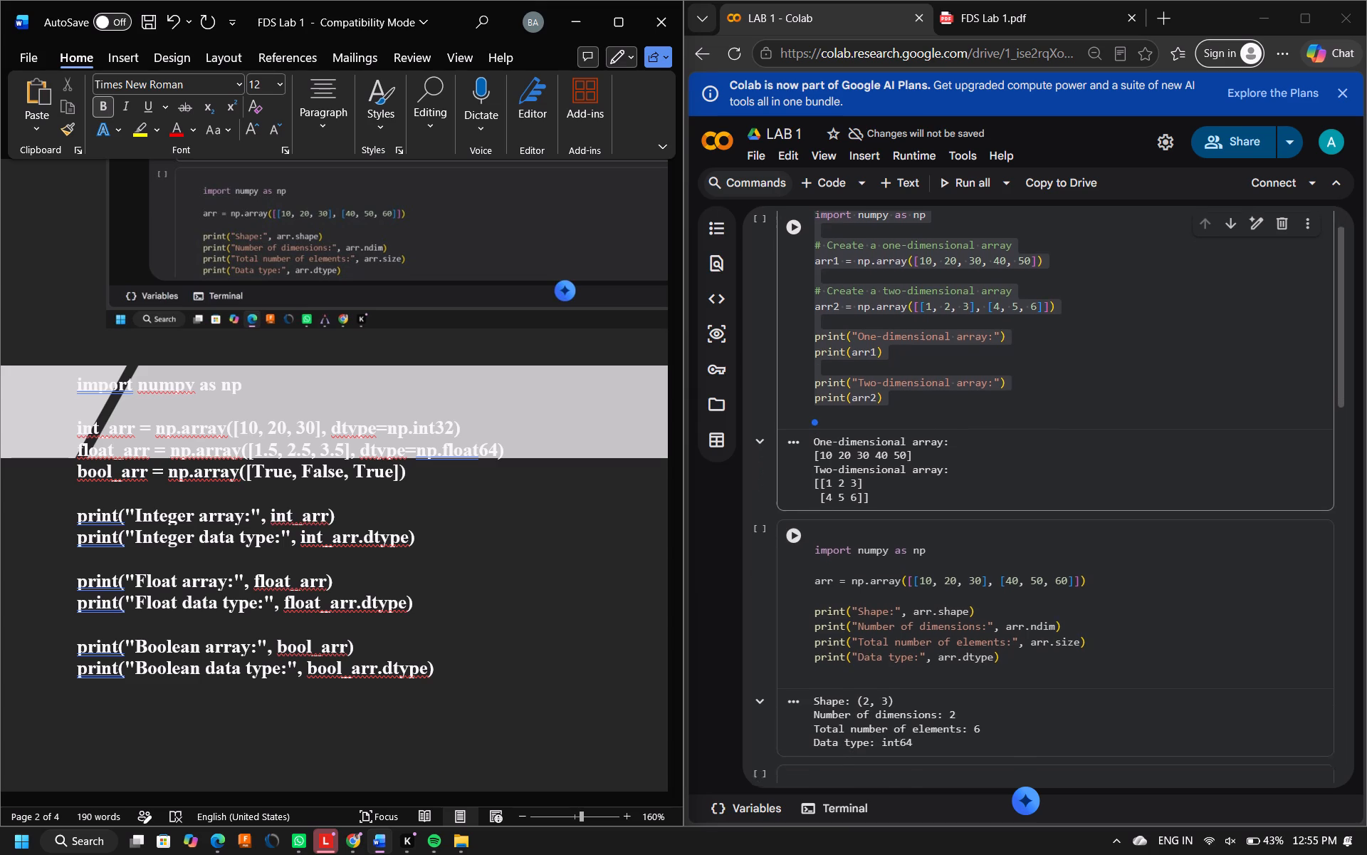
scroll(867, 636, down, 1)
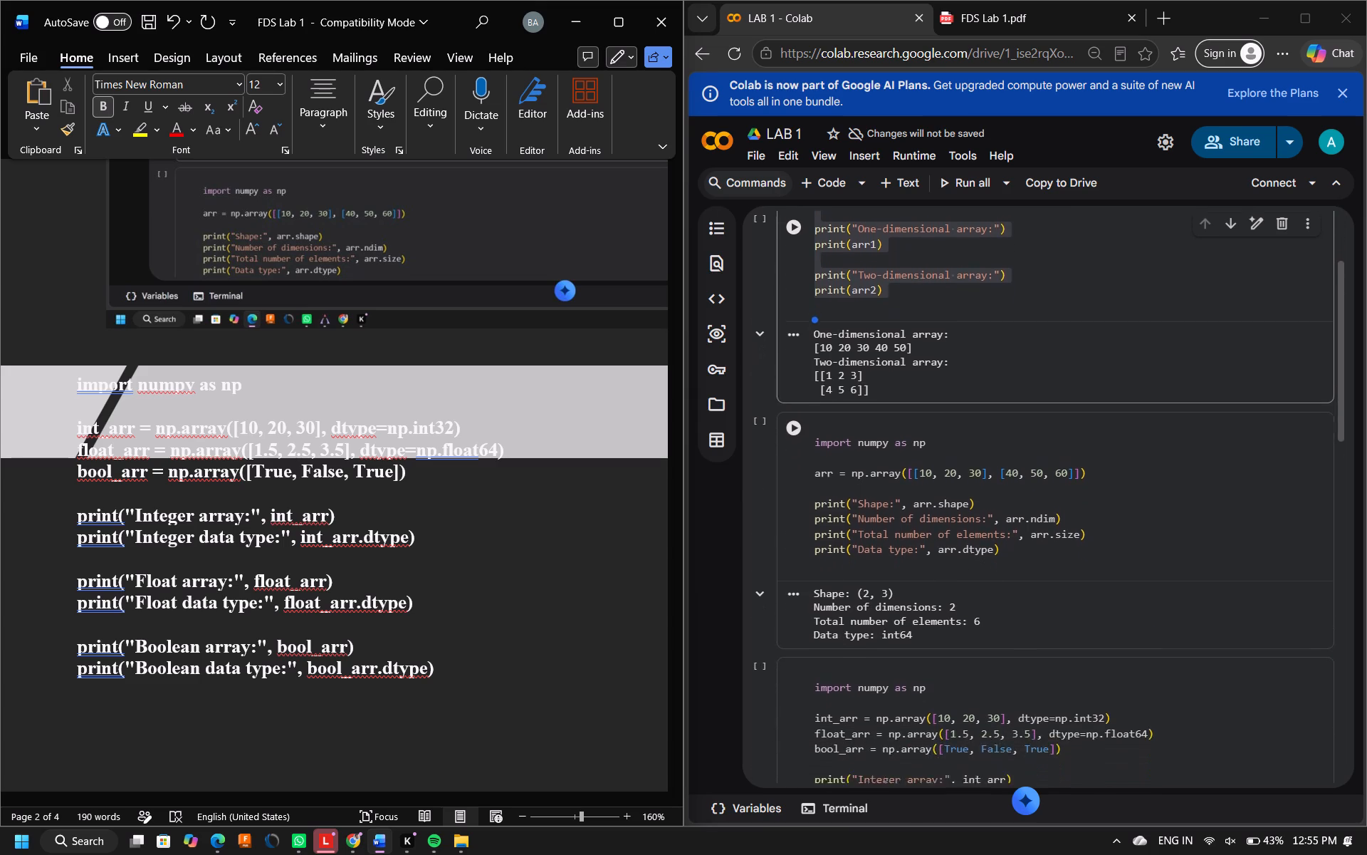
scroll(867, 636, down, 1)
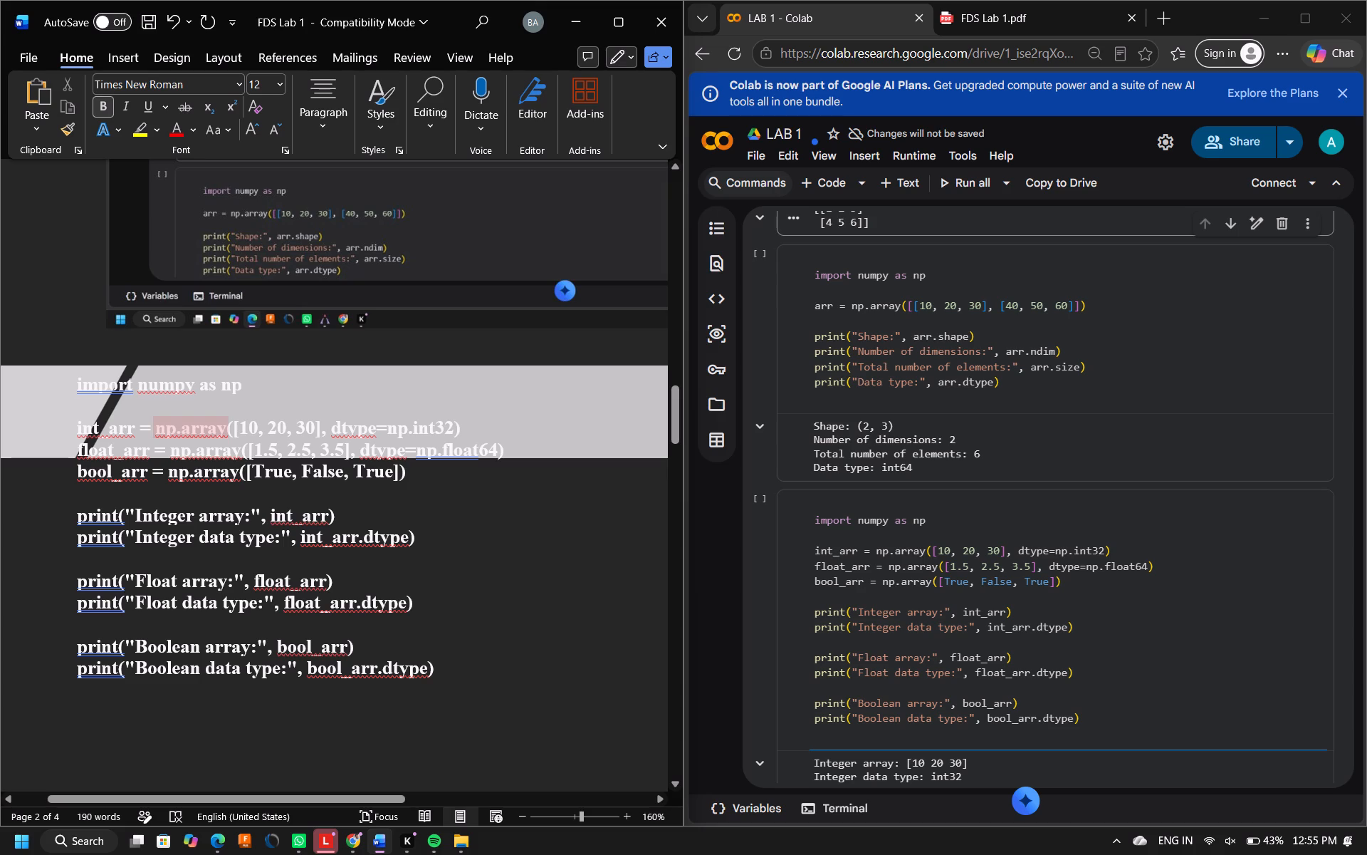
click(810, 269)
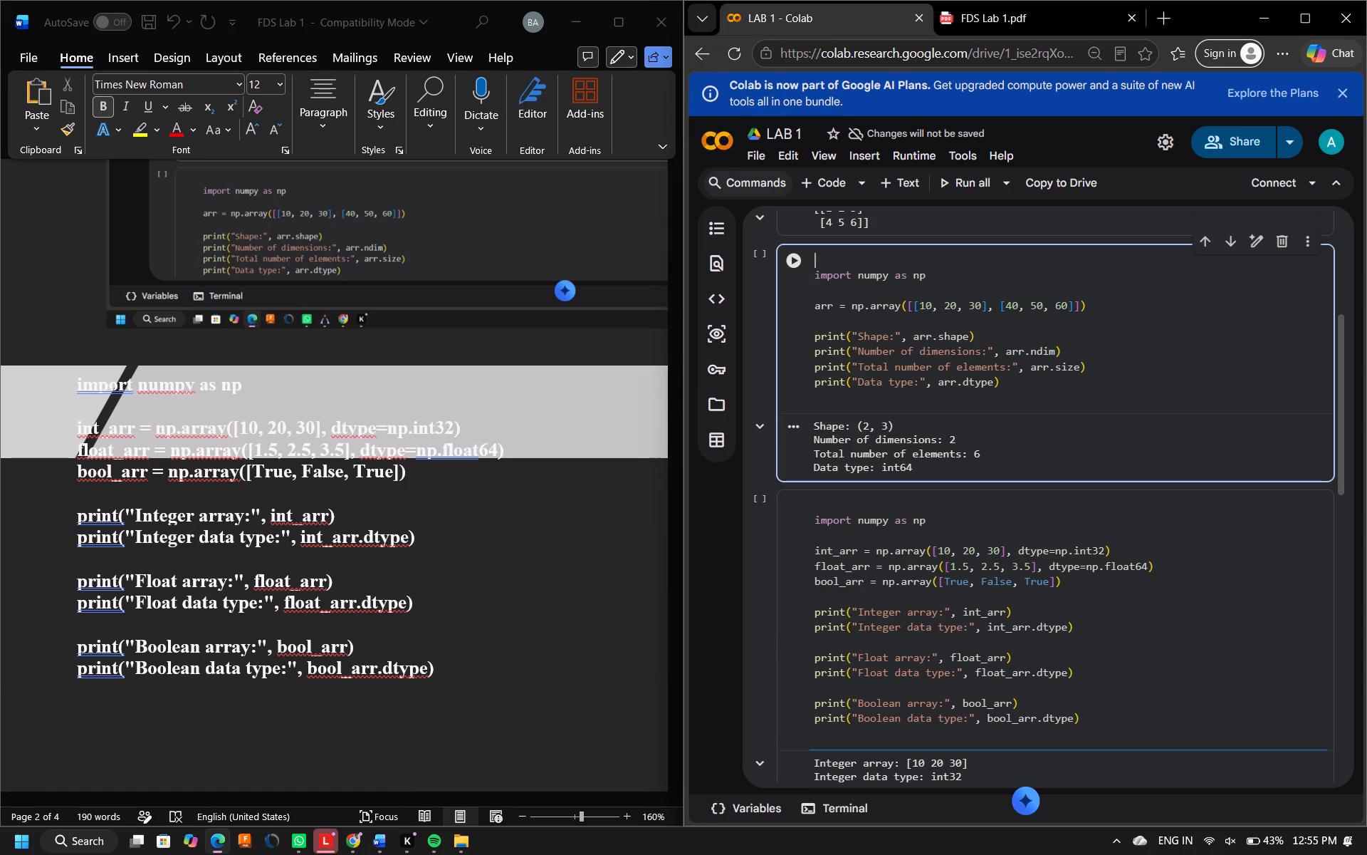
drag(815, 275, 1012, 404)
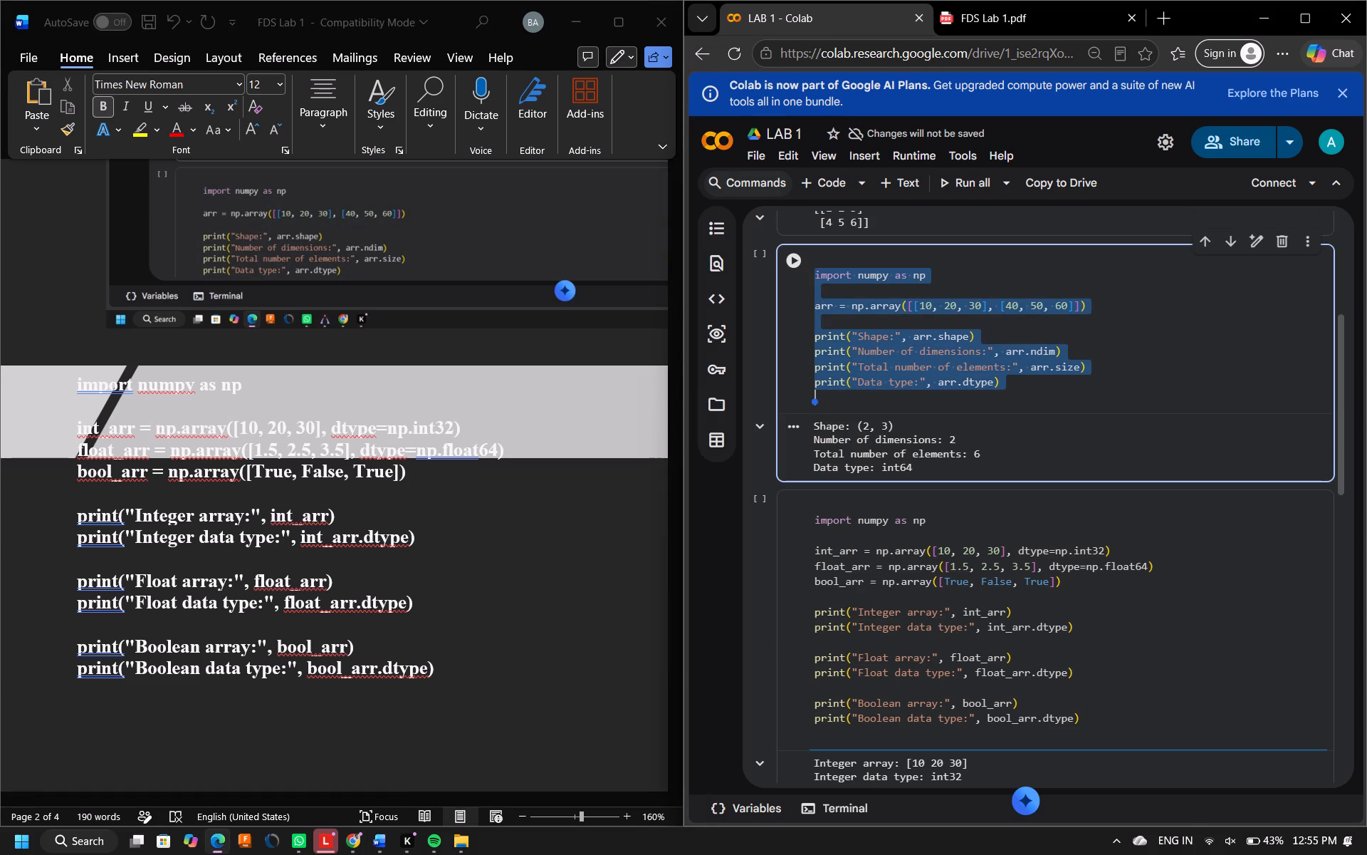
key(ctrl+c)
click(76, 381)
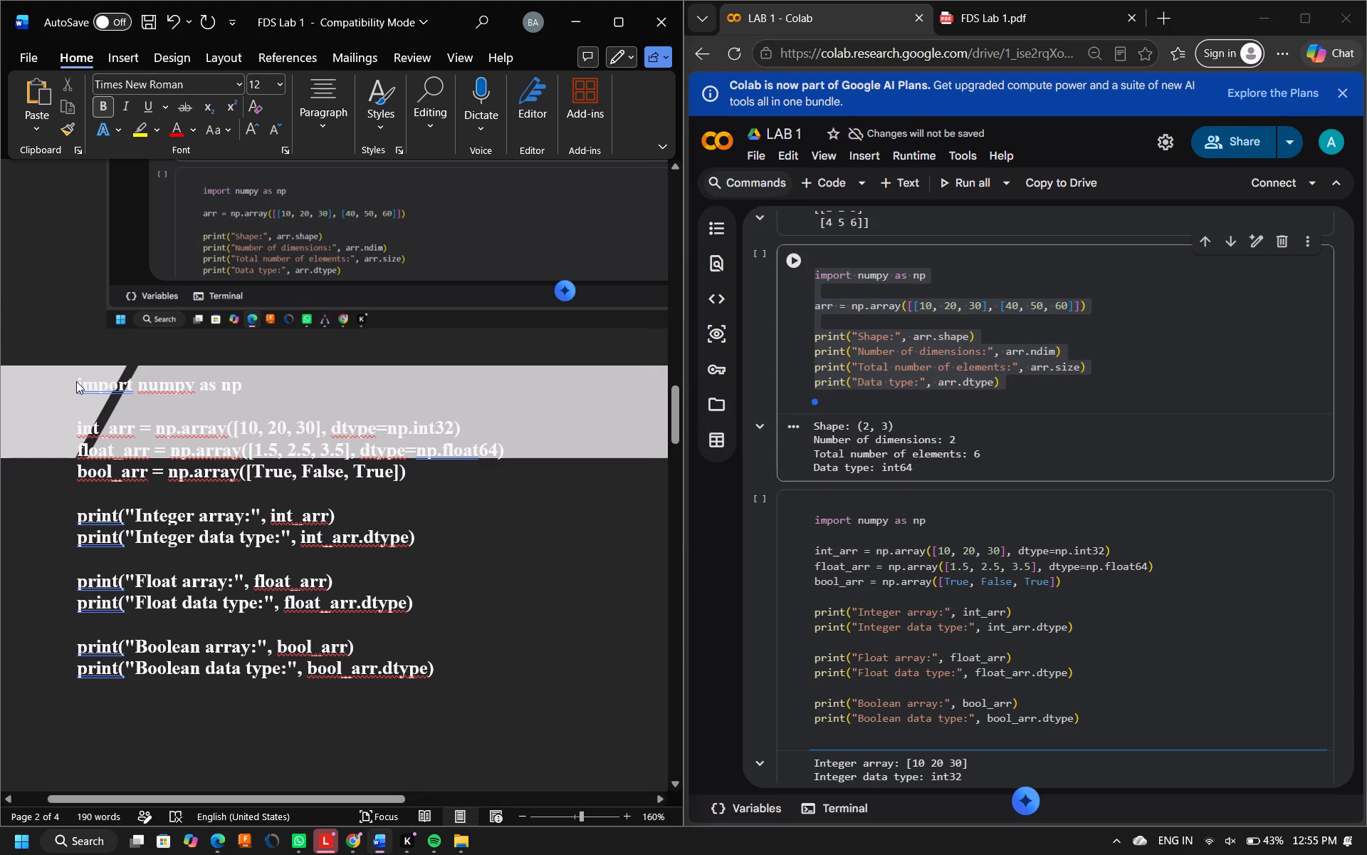
drag(75, 382, 310, 594)
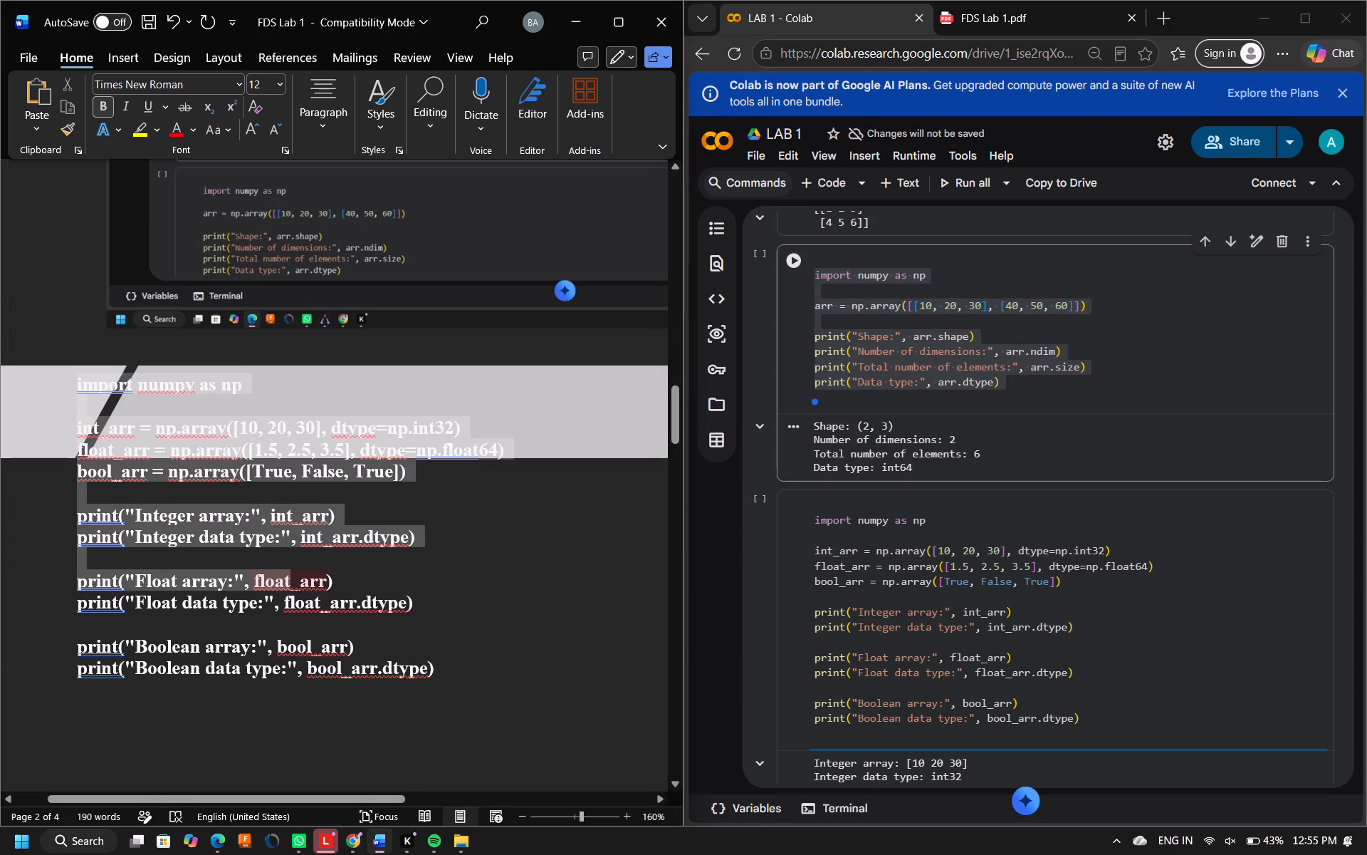
drag(310, 594, 466, 681)
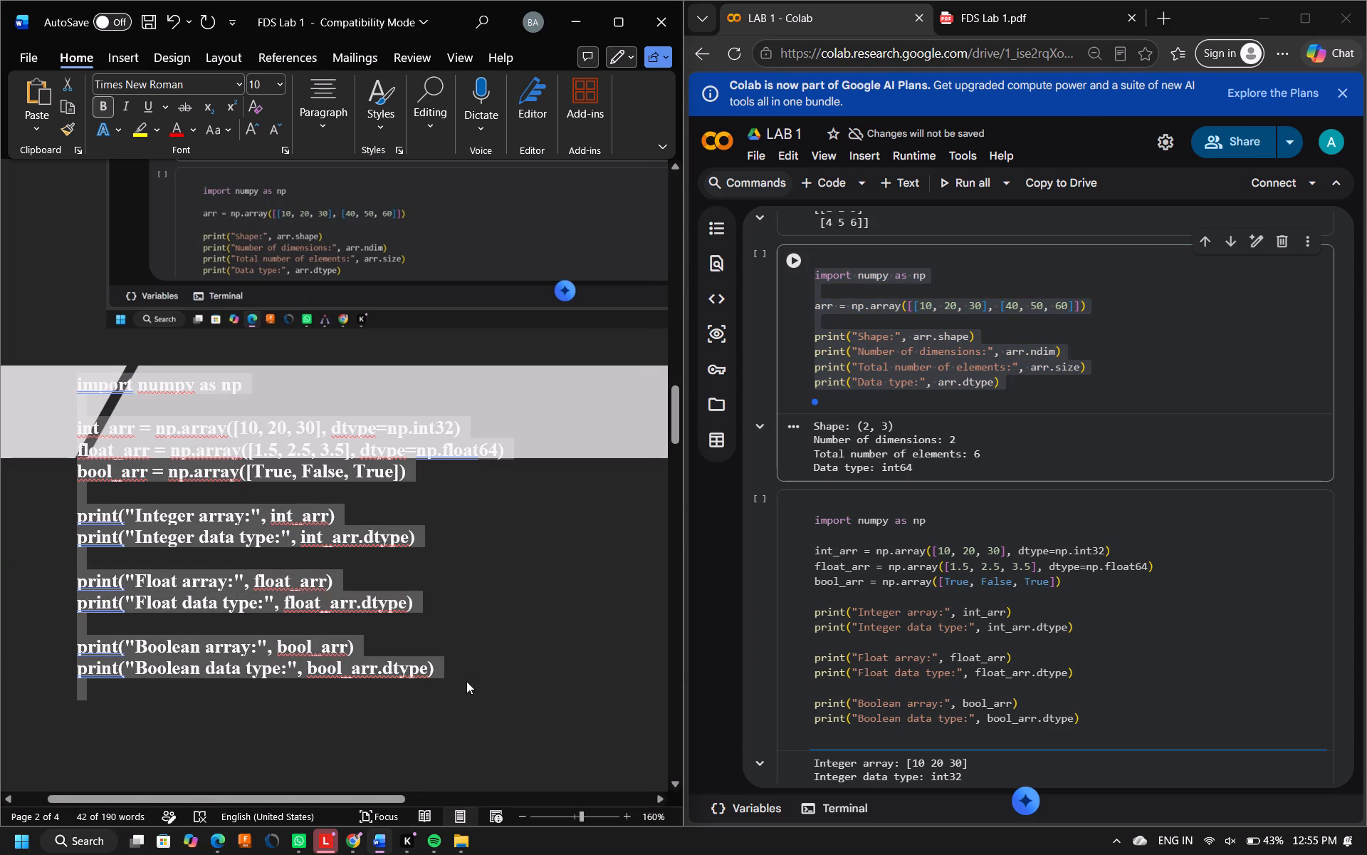
key(ctrl+v)
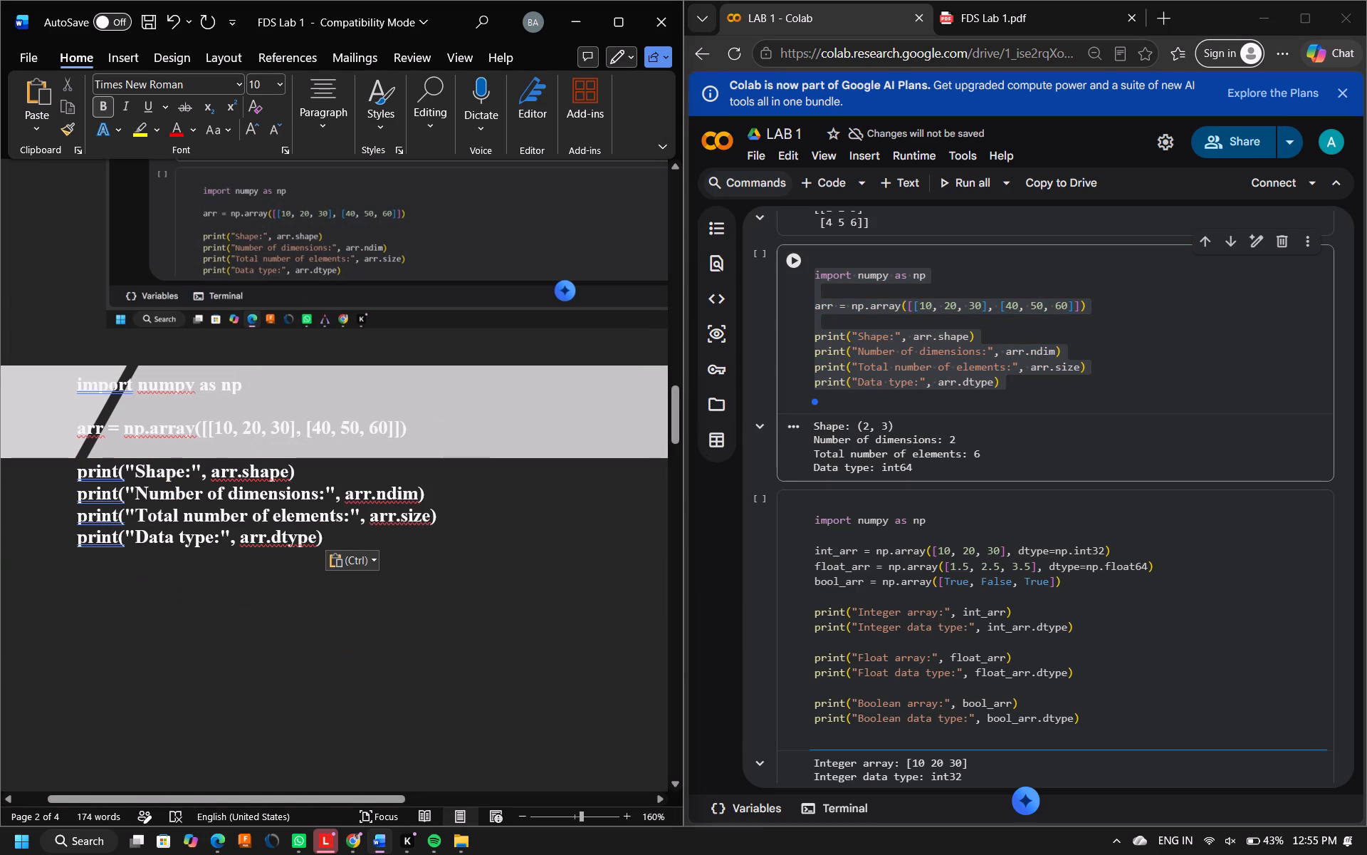
Copy the integer, float and boolean array code from the notebook's third cell and paste it below page 2's array shape code, separated by blank lines.
scroll(242, 574, down, 3)
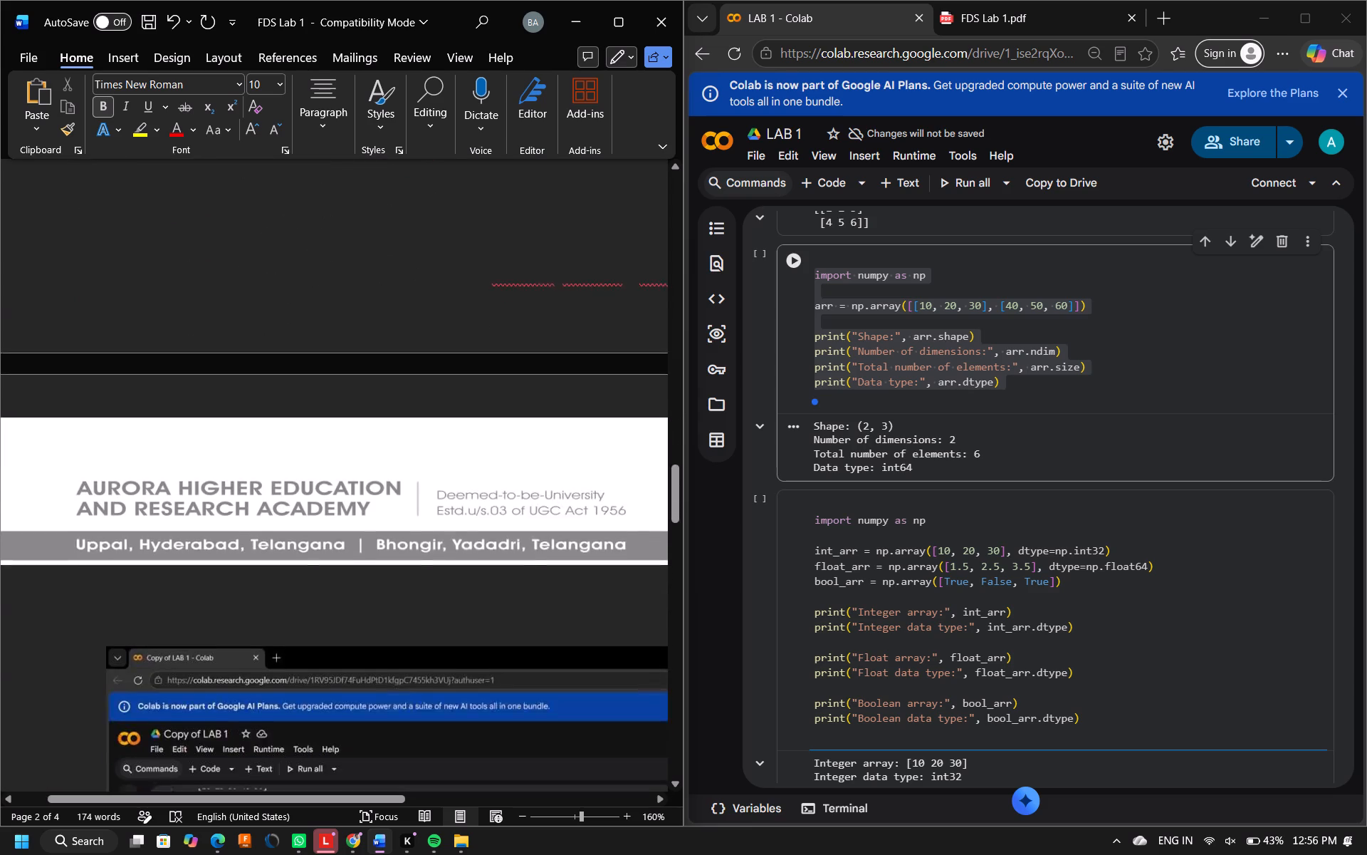
scroll(242, 574, down, 4)
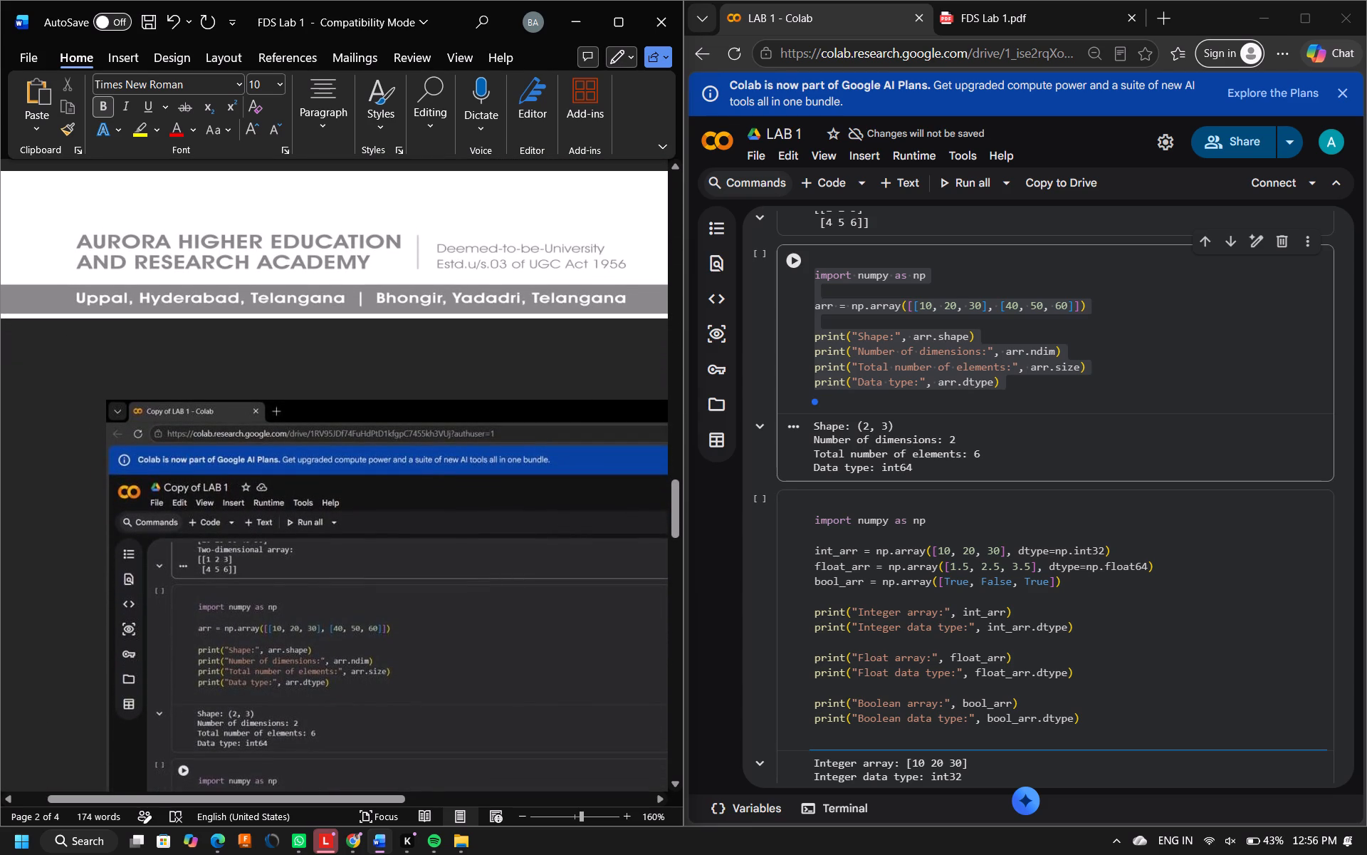
scroll(242, 574, down, 1)
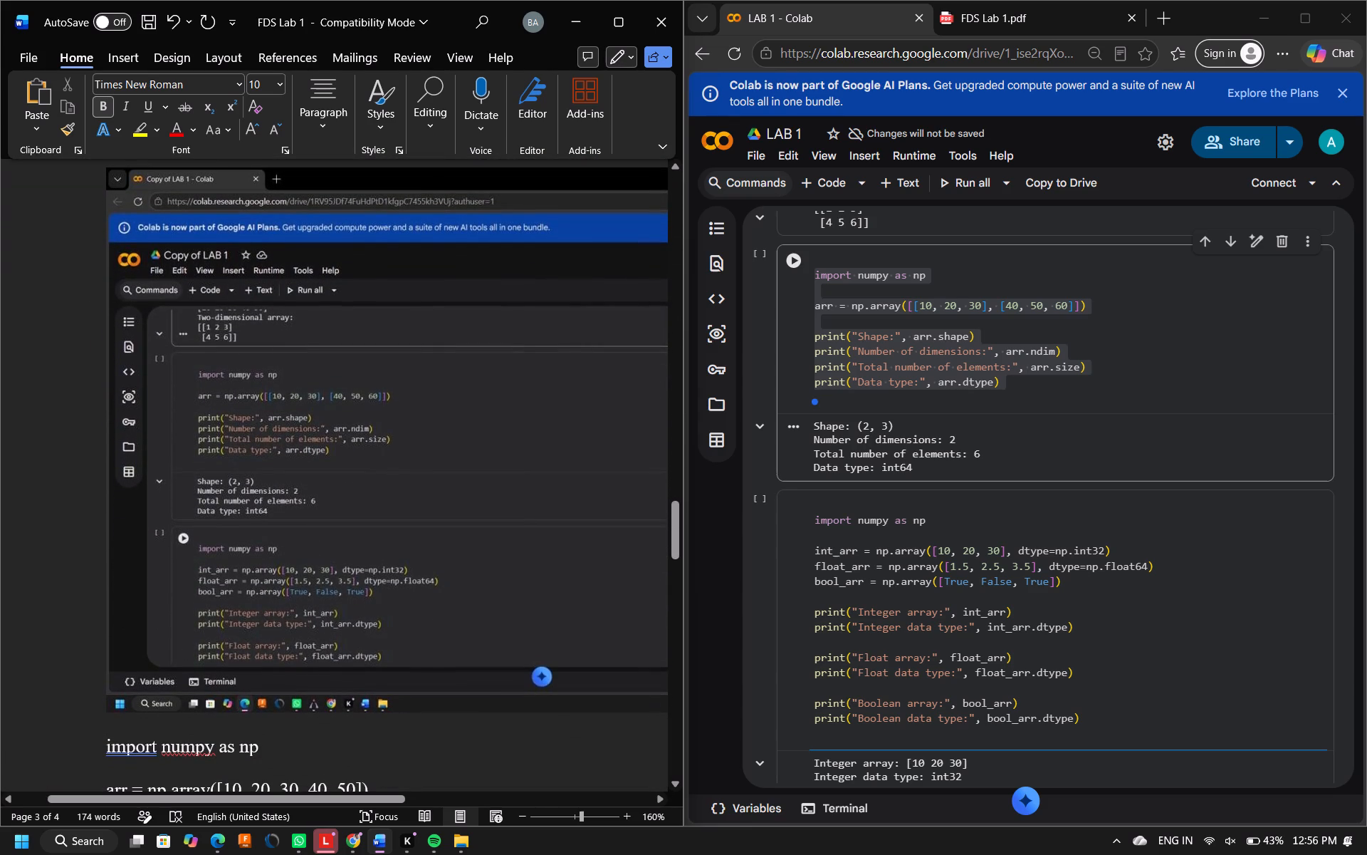
scroll(242, 574, down, 1)
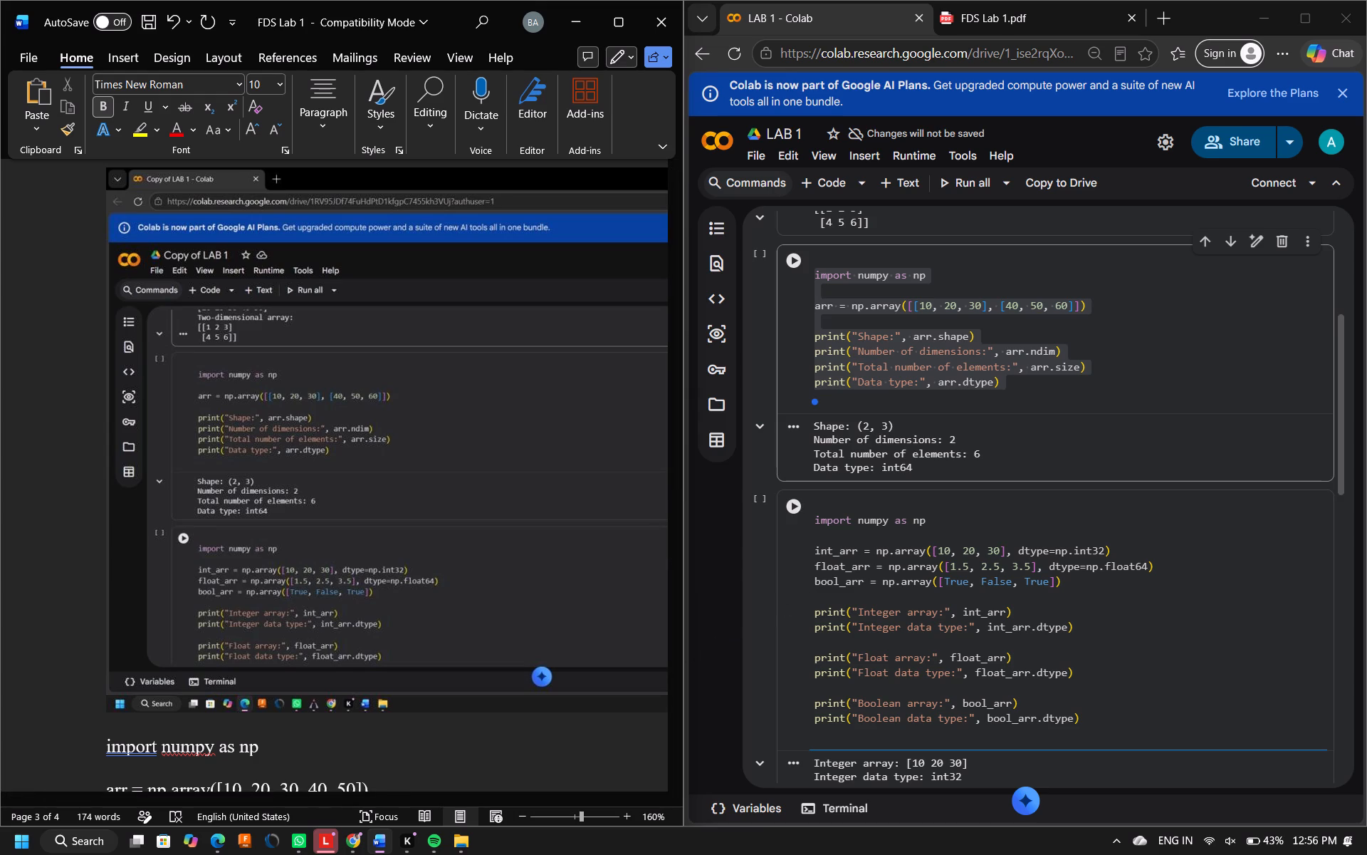
drag(815, 519, 987, 729)
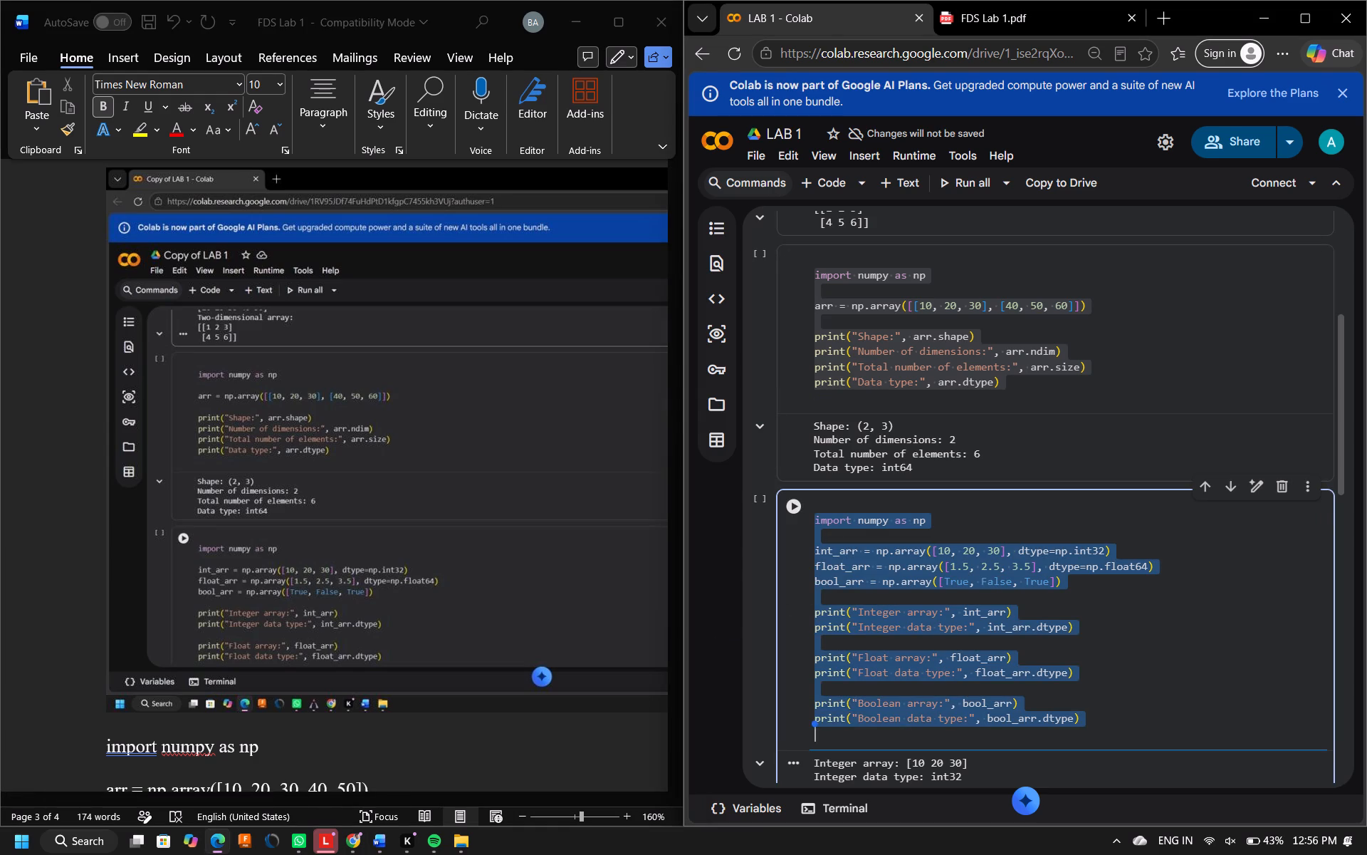
drag(987, 729, 1070, 745)
key(ctrl+c)
scroll(743, 526, up, 1)
scroll(501, 458, up, 3)
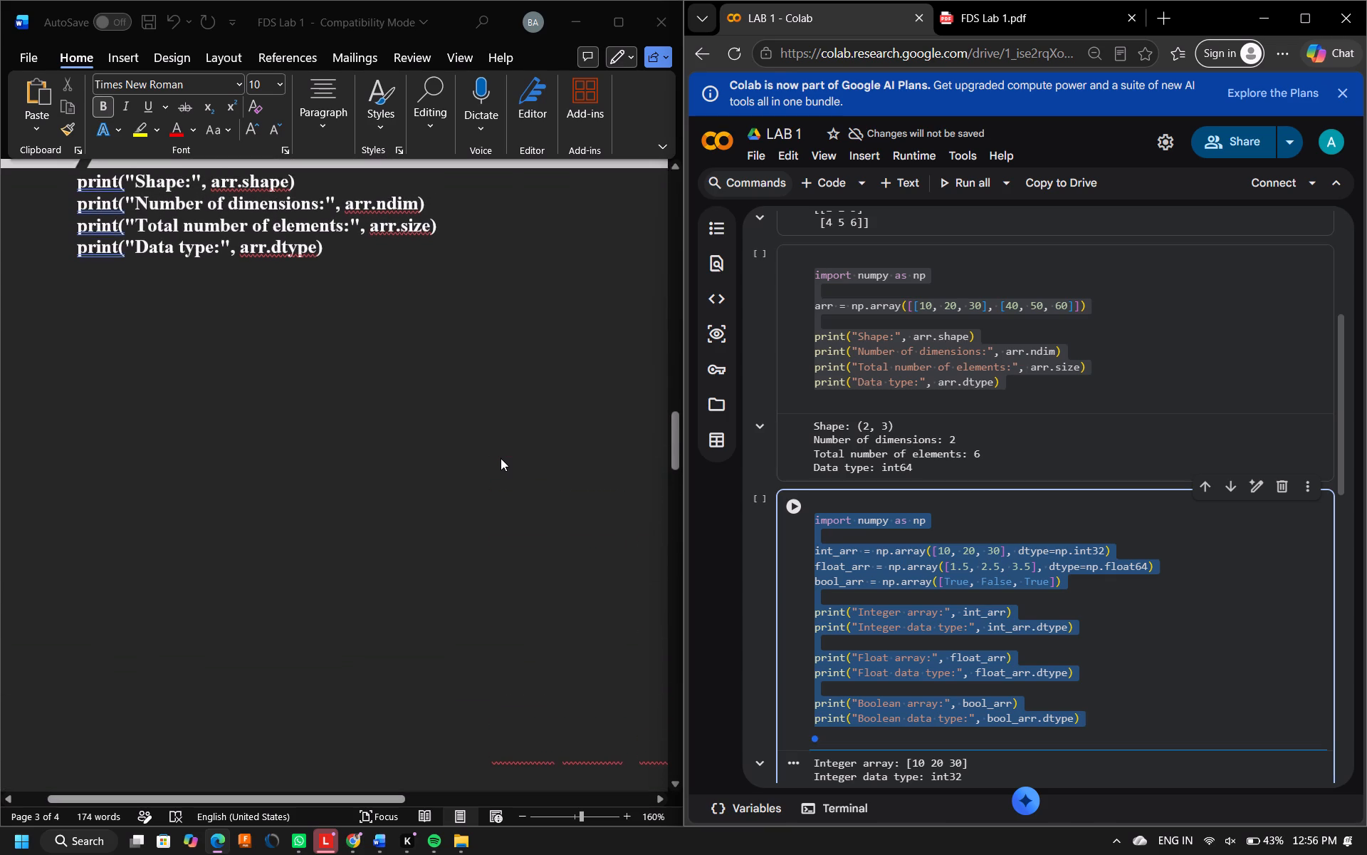
scroll(501, 458, up, 1)
click(135, 341)
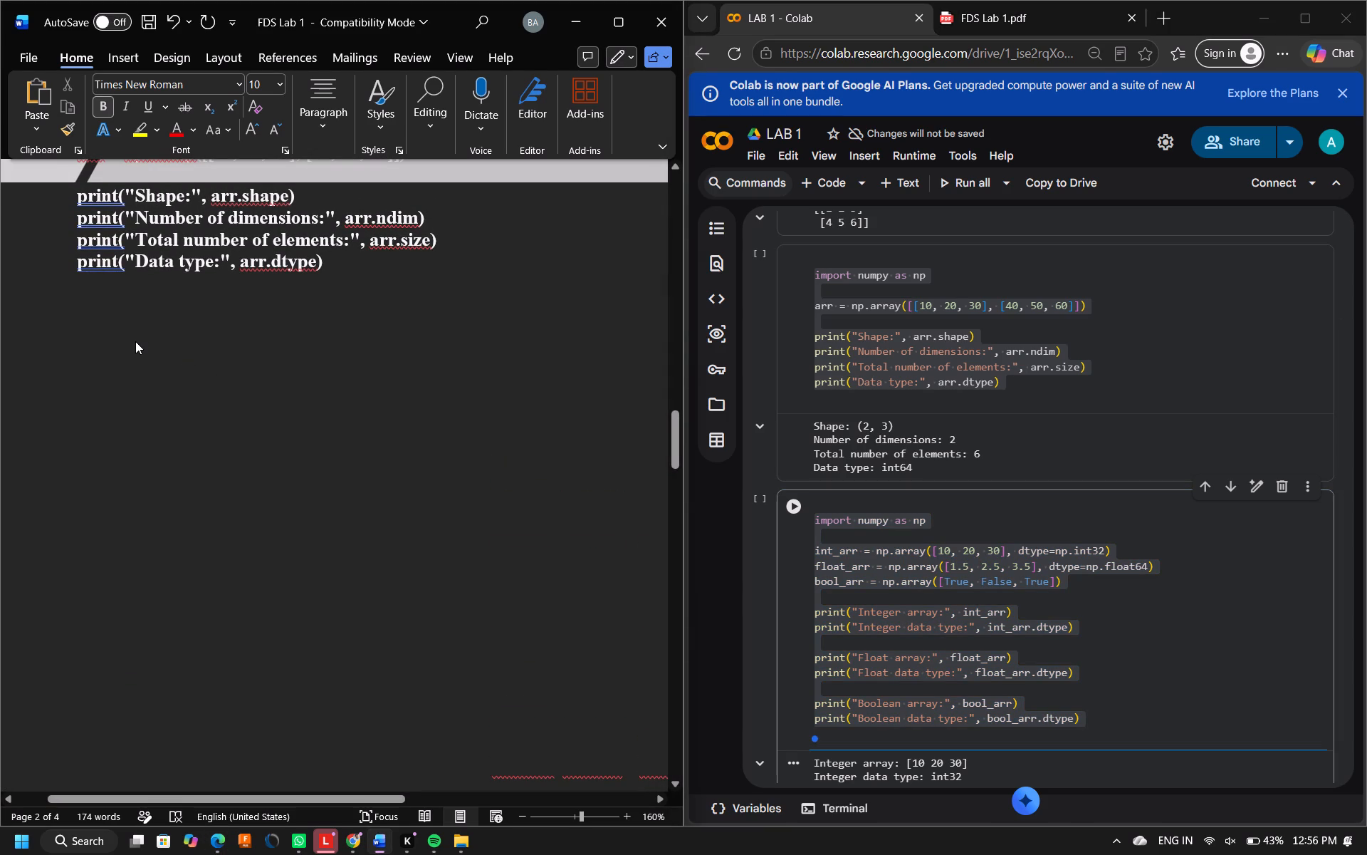
key(Return)
key(Return)
key(BackSpace)
key(Return)
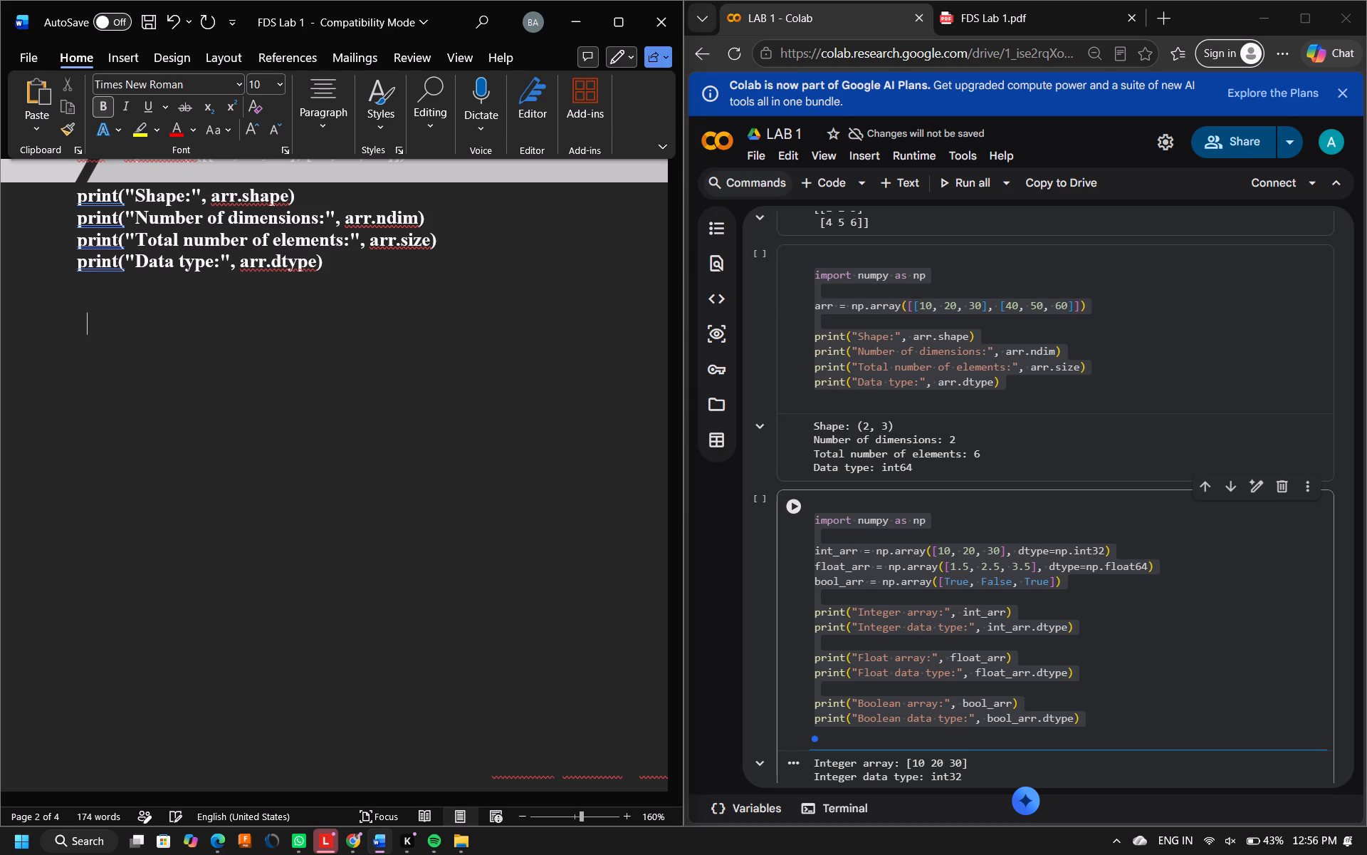
key(Return)
key(ctrl+v)
Copy the array indexing code that prints the first, third and last elements from the notebook's fourth cell.
scroll(164, 469, down, 1)
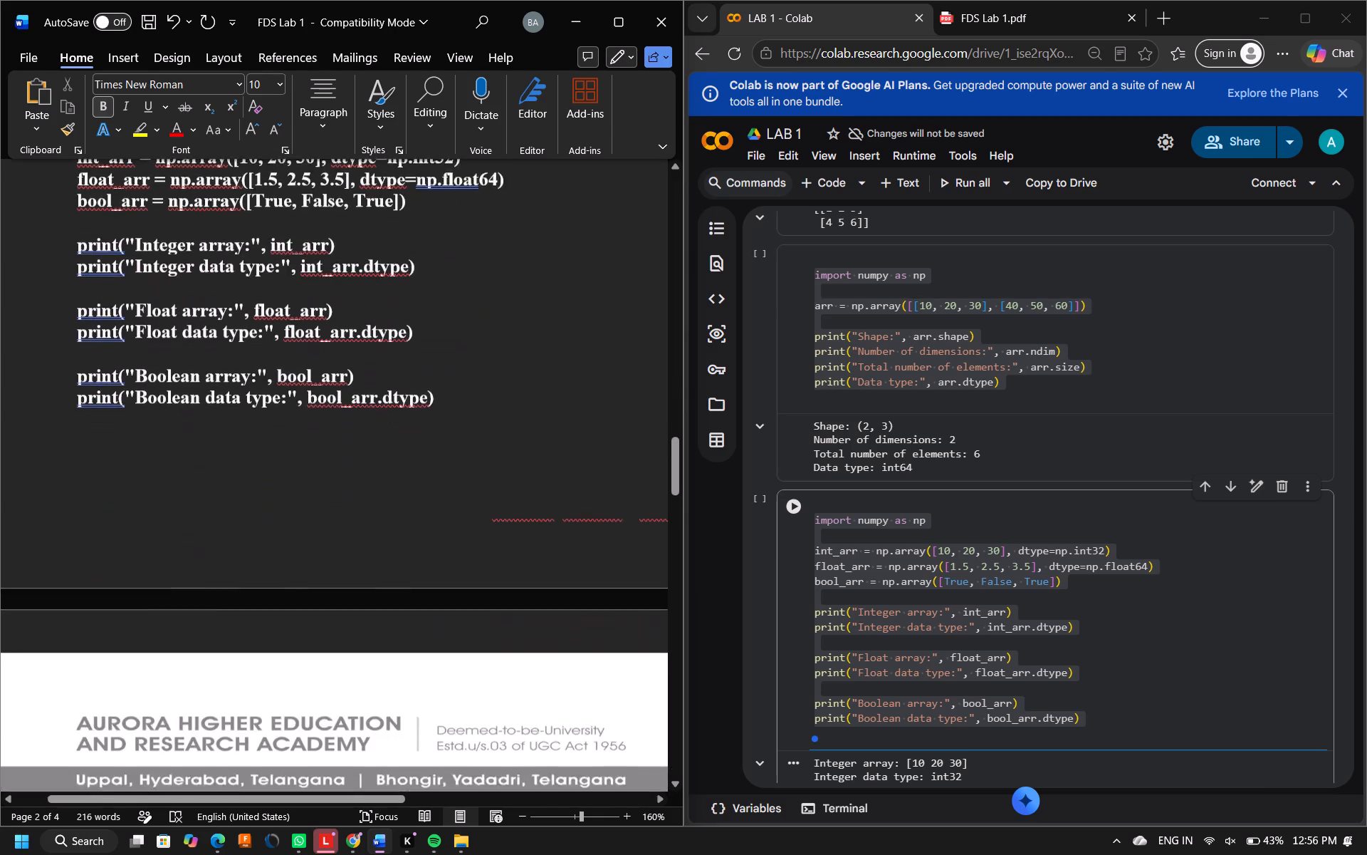
scroll(164, 469, down, 3)
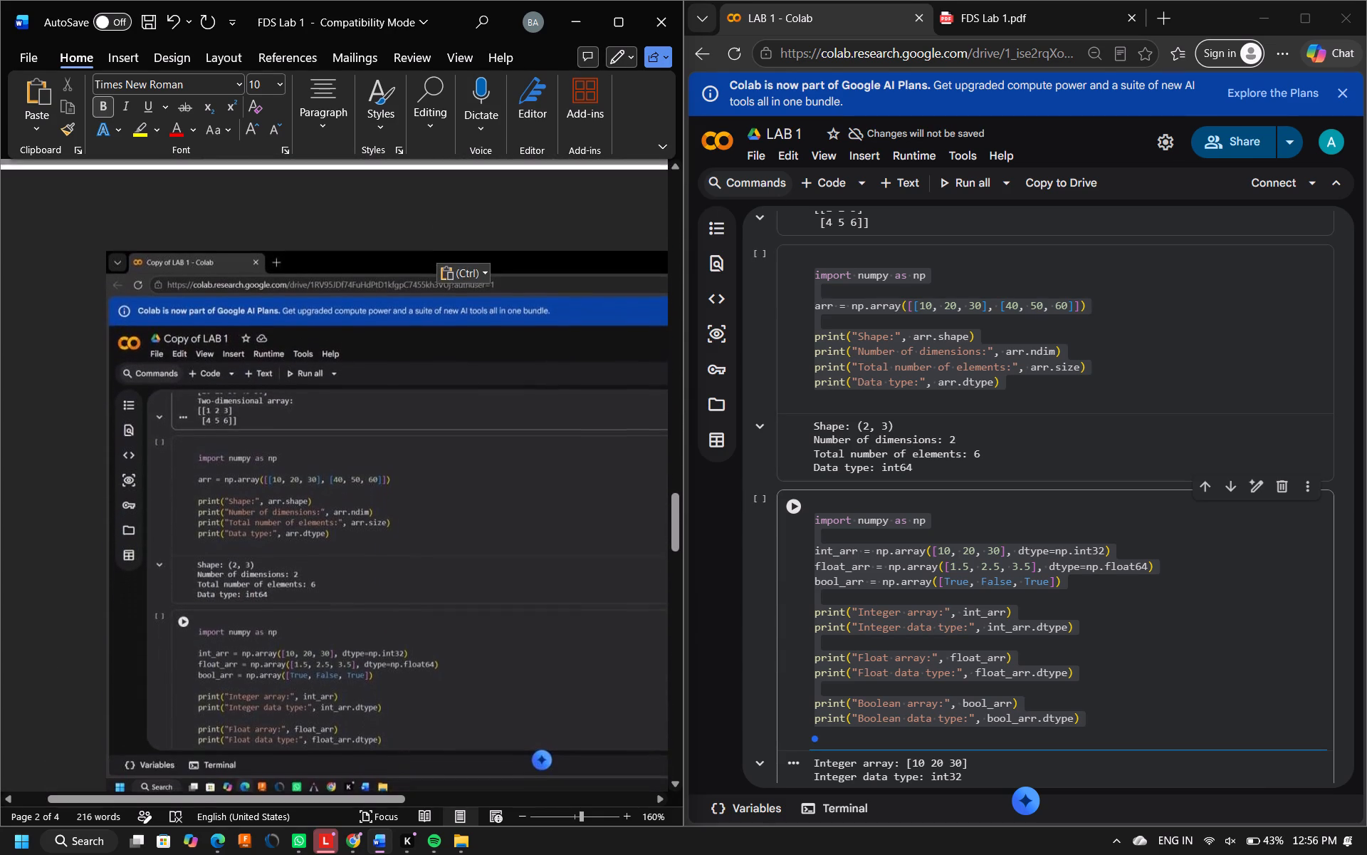
scroll(164, 469, down, 2)
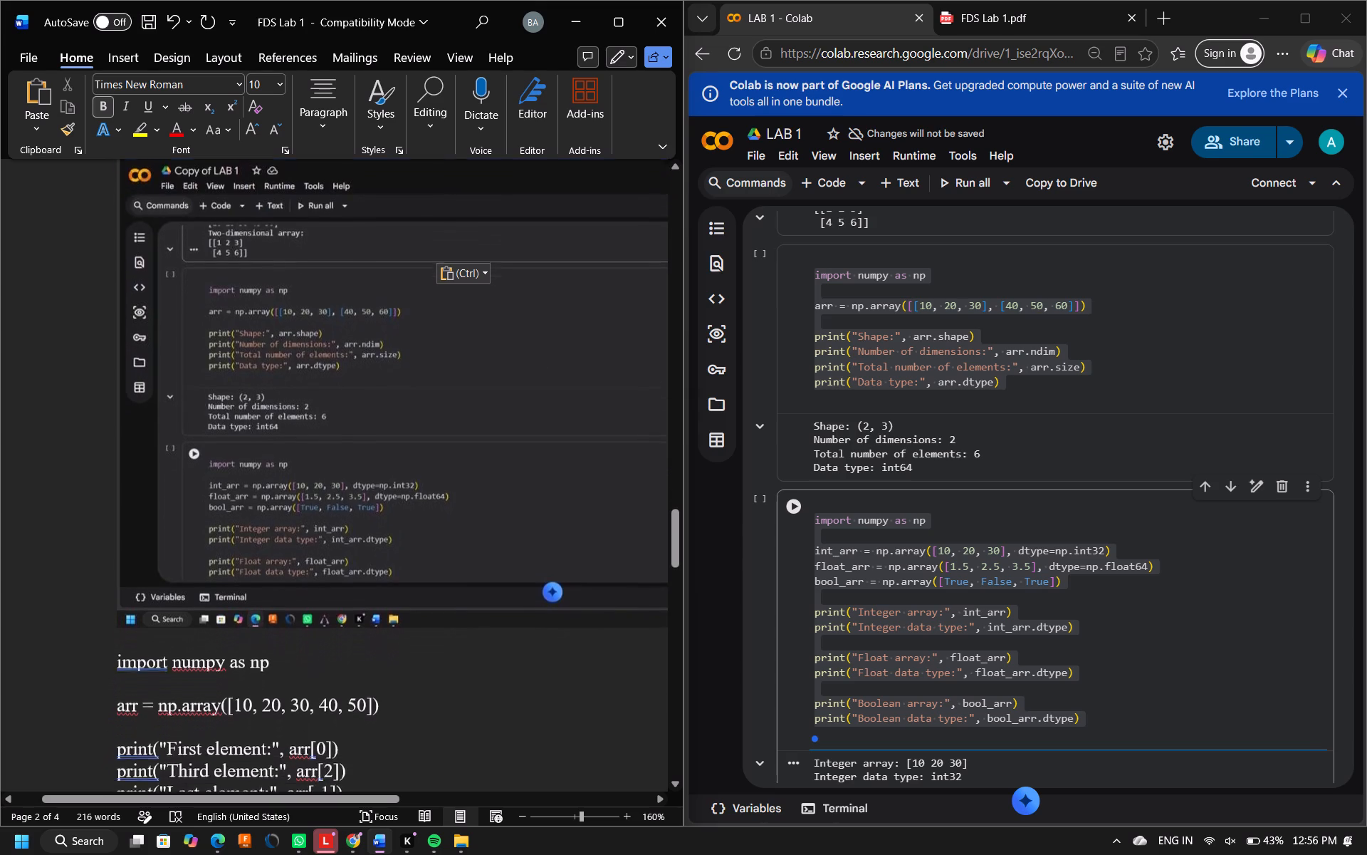
scroll(164, 469, down, 1)
scroll(164, 469, up, 1)
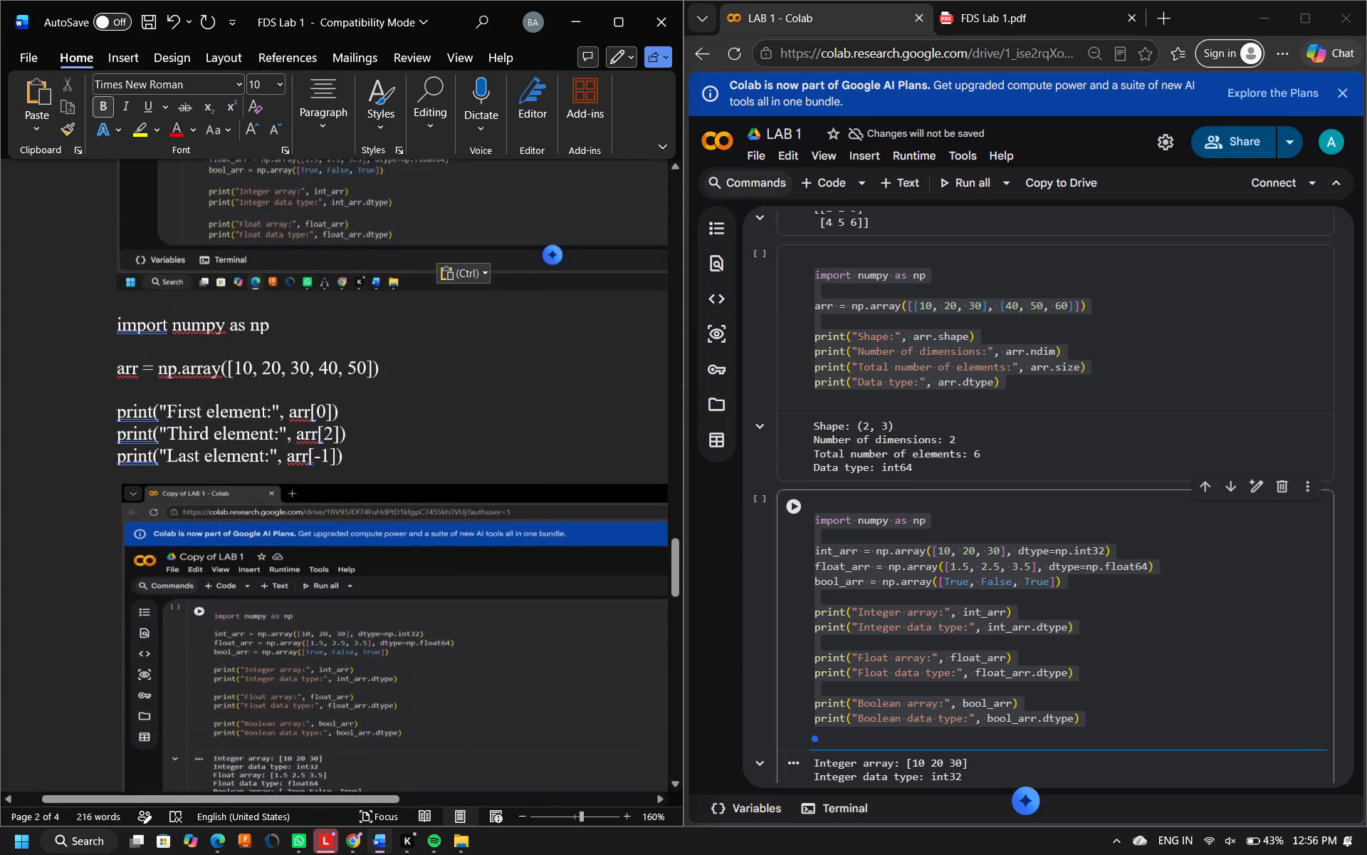
scroll(164, 469, up, 1)
scroll(876, 509, down, 2)
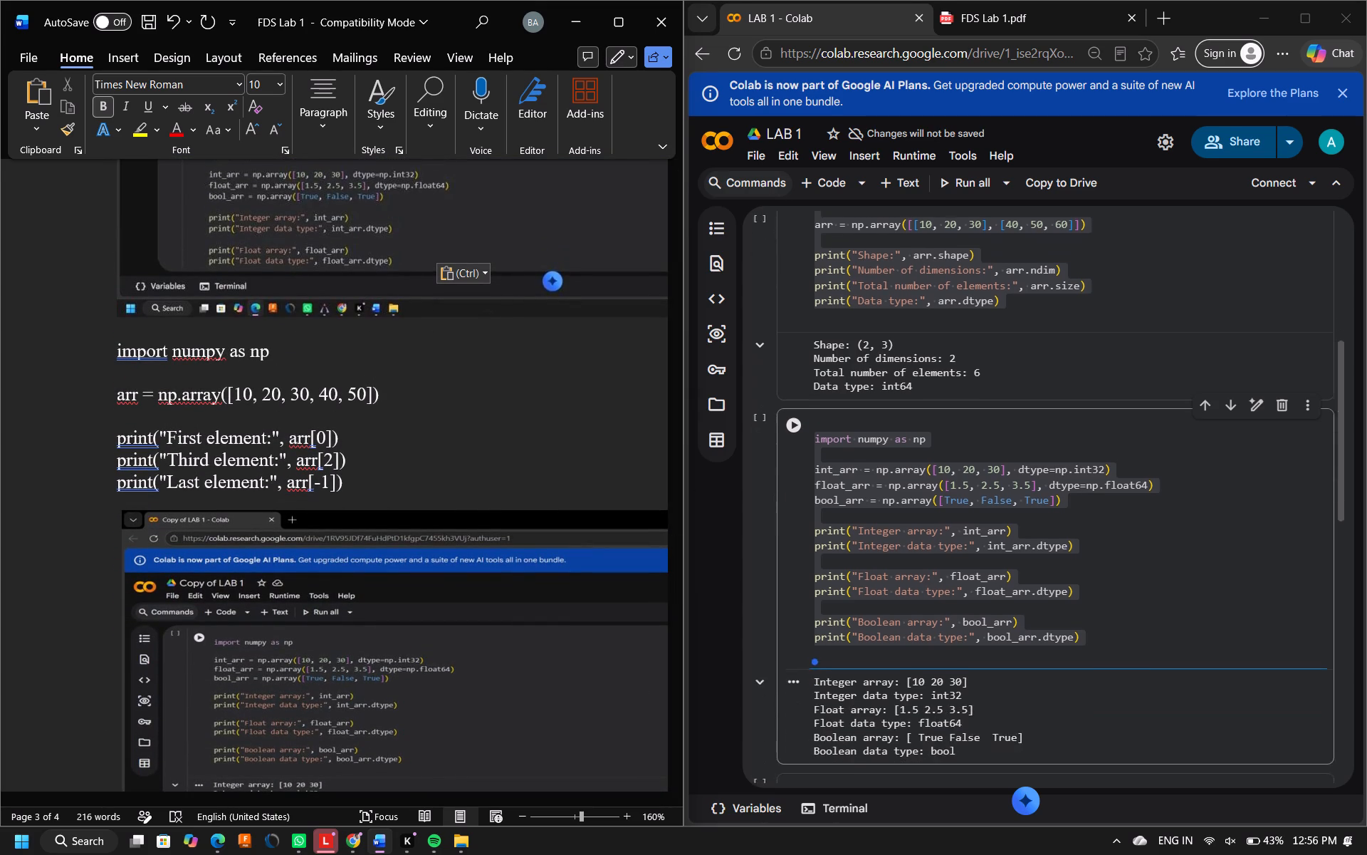
scroll(876, 509, down, 4)
scroll(876, 509, up, 1)
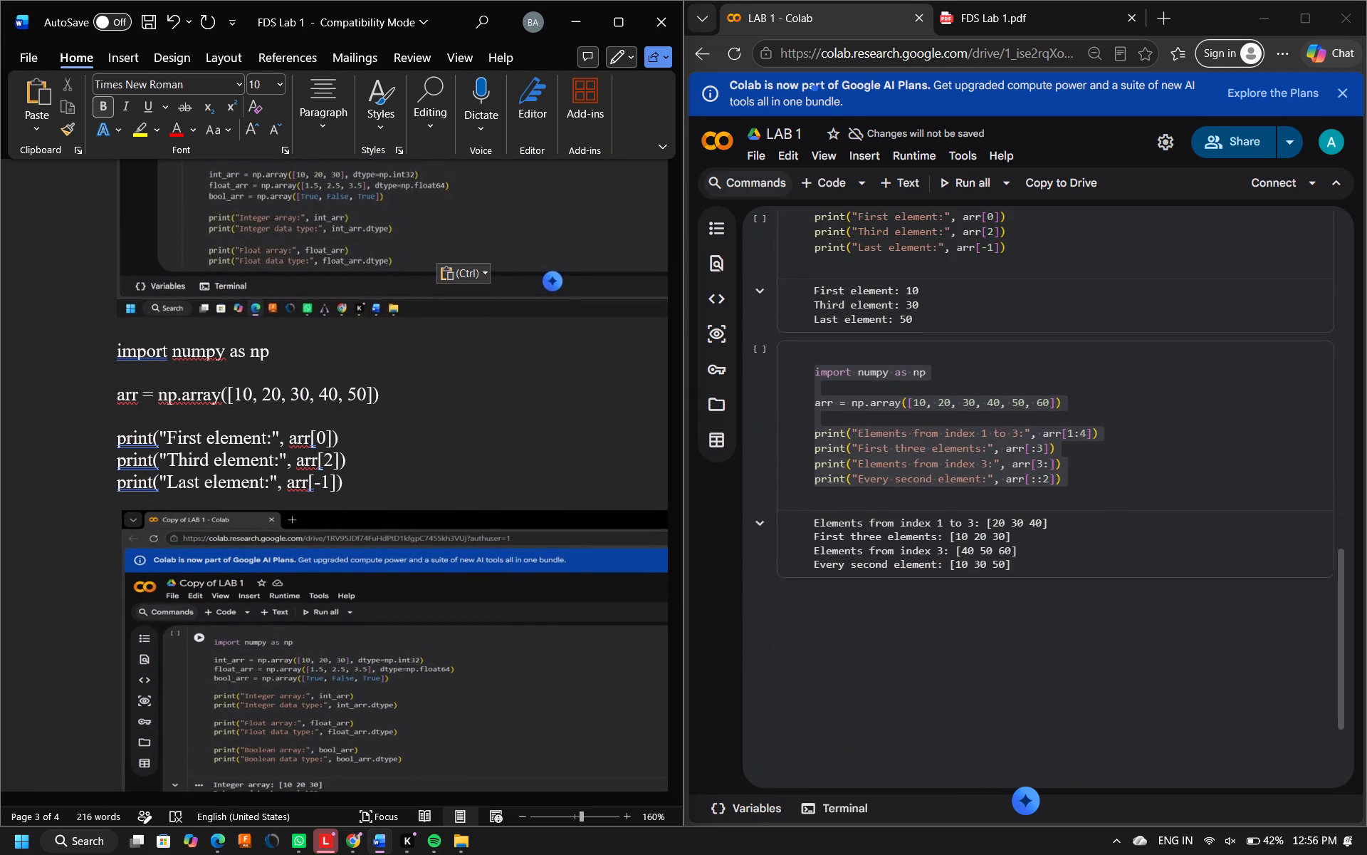
scroll(876, 509, up, 3)
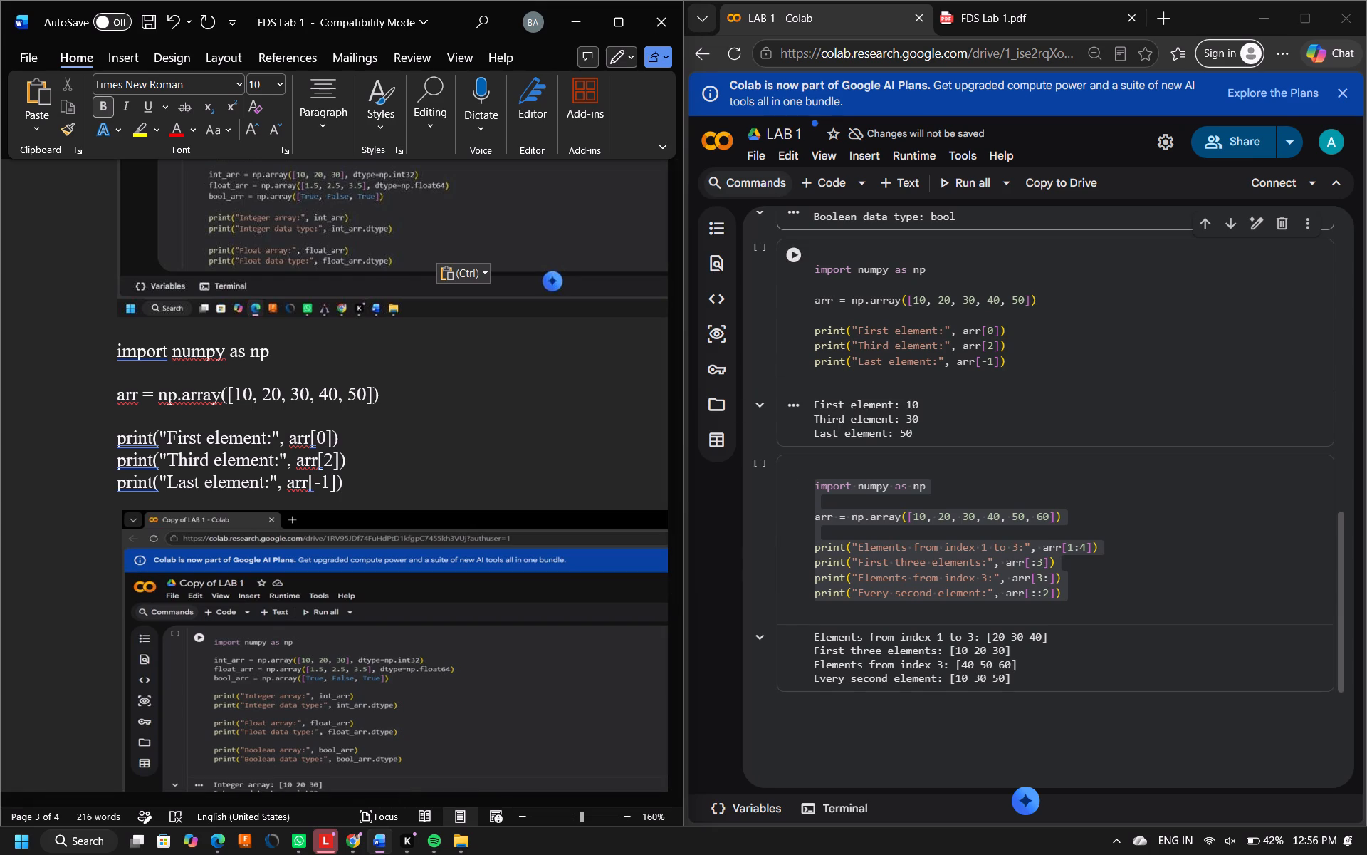
drag(815, 268, 913, 397)
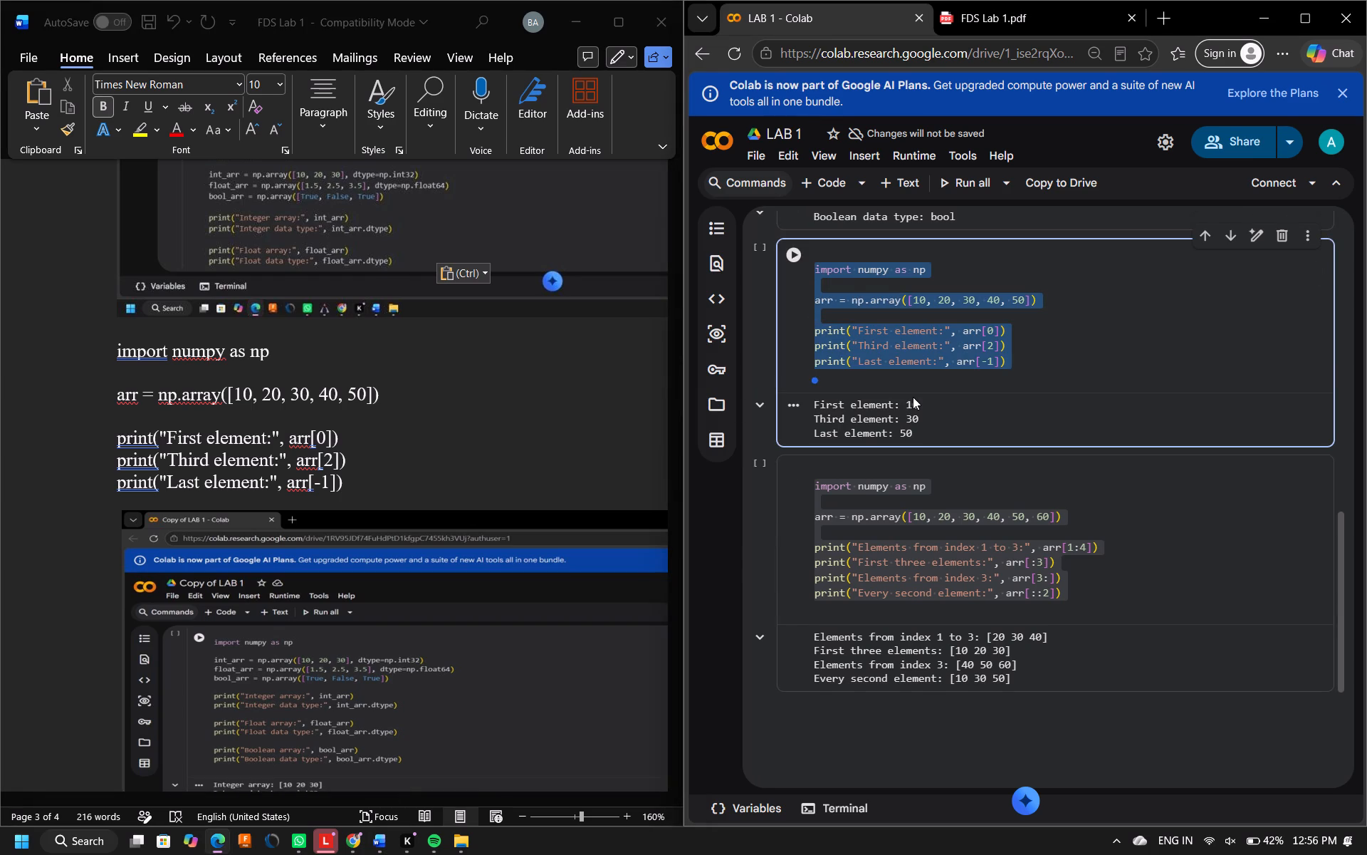
key(ctrl+c)
key(ctrl+c)
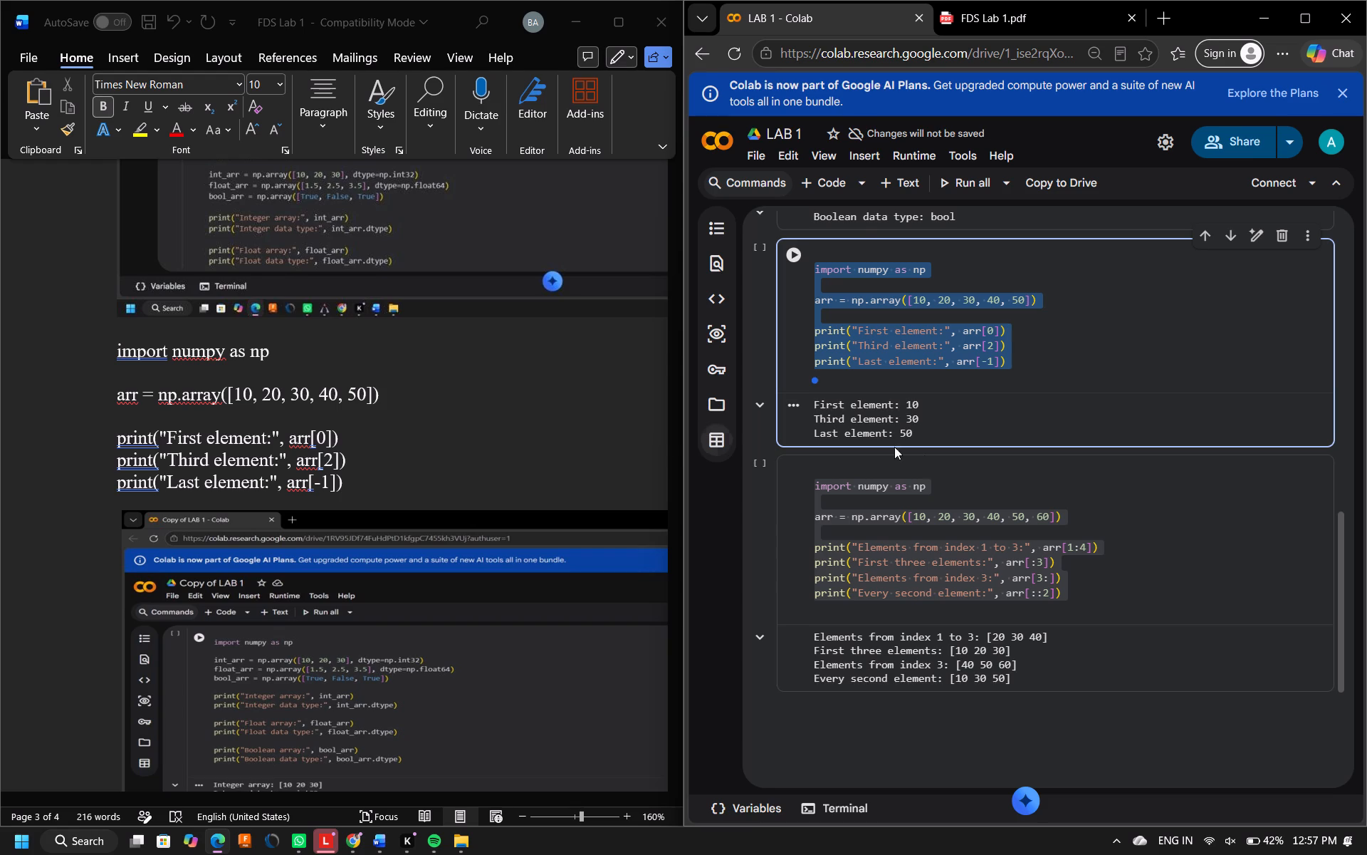
Review the Word report from page 4 back to page 1, checking its code blocks and screenshots against the notebook cells.
scroll(933, 457, up, 5)
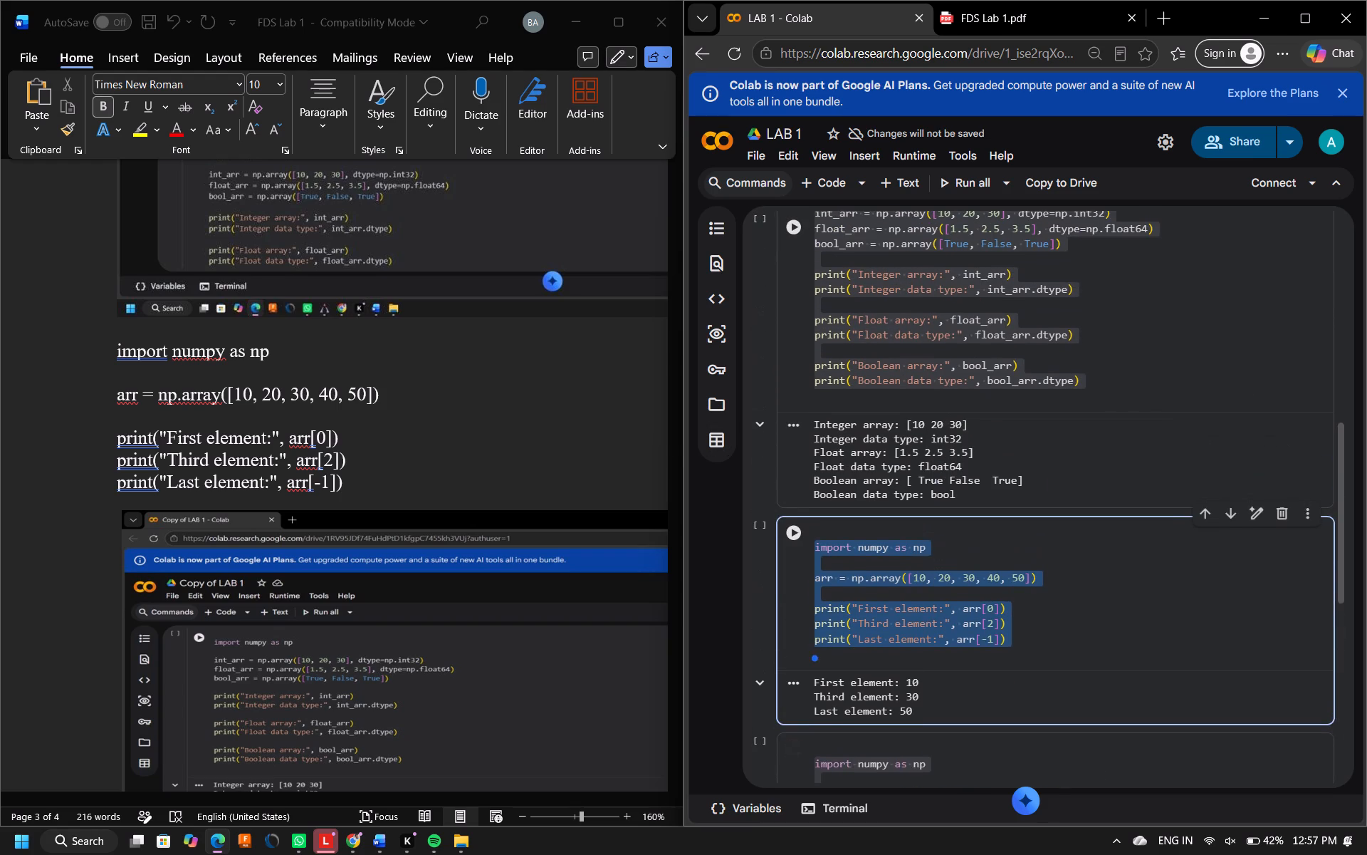
scroll(933, 457, down, 1)
scroll(295, 547, down, 4)
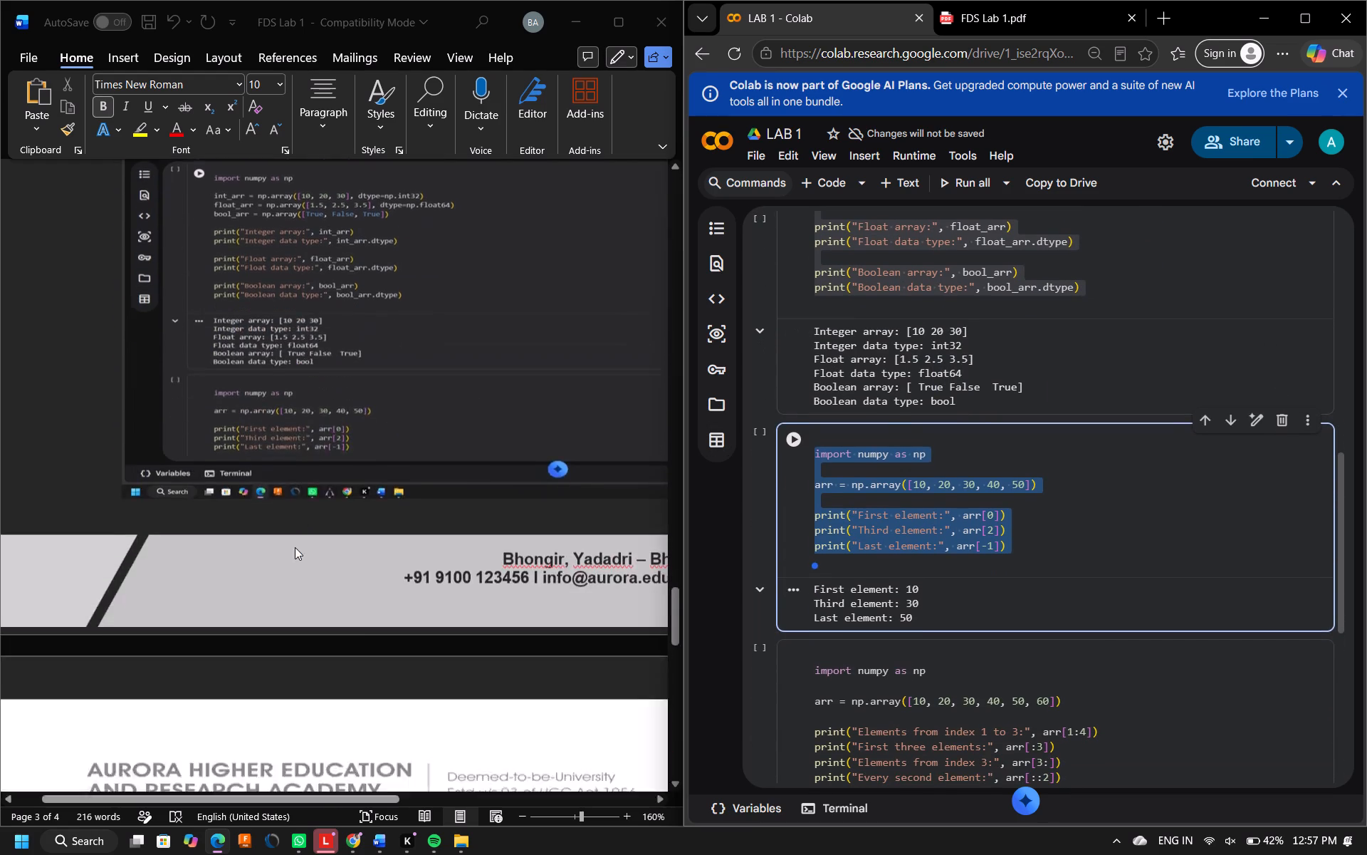
scroll(295, 547, up, 1)
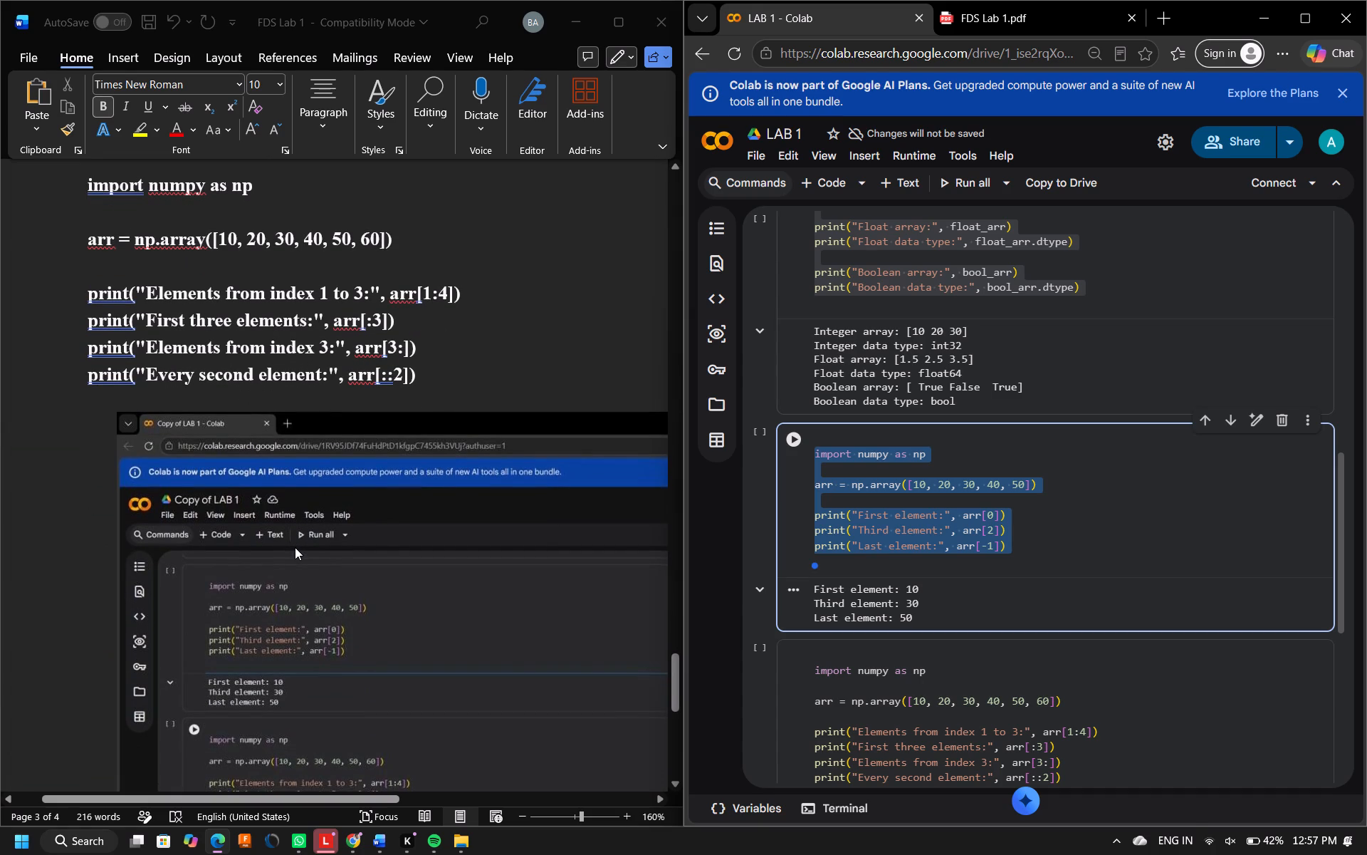
scroll(295, 547, up, 1)
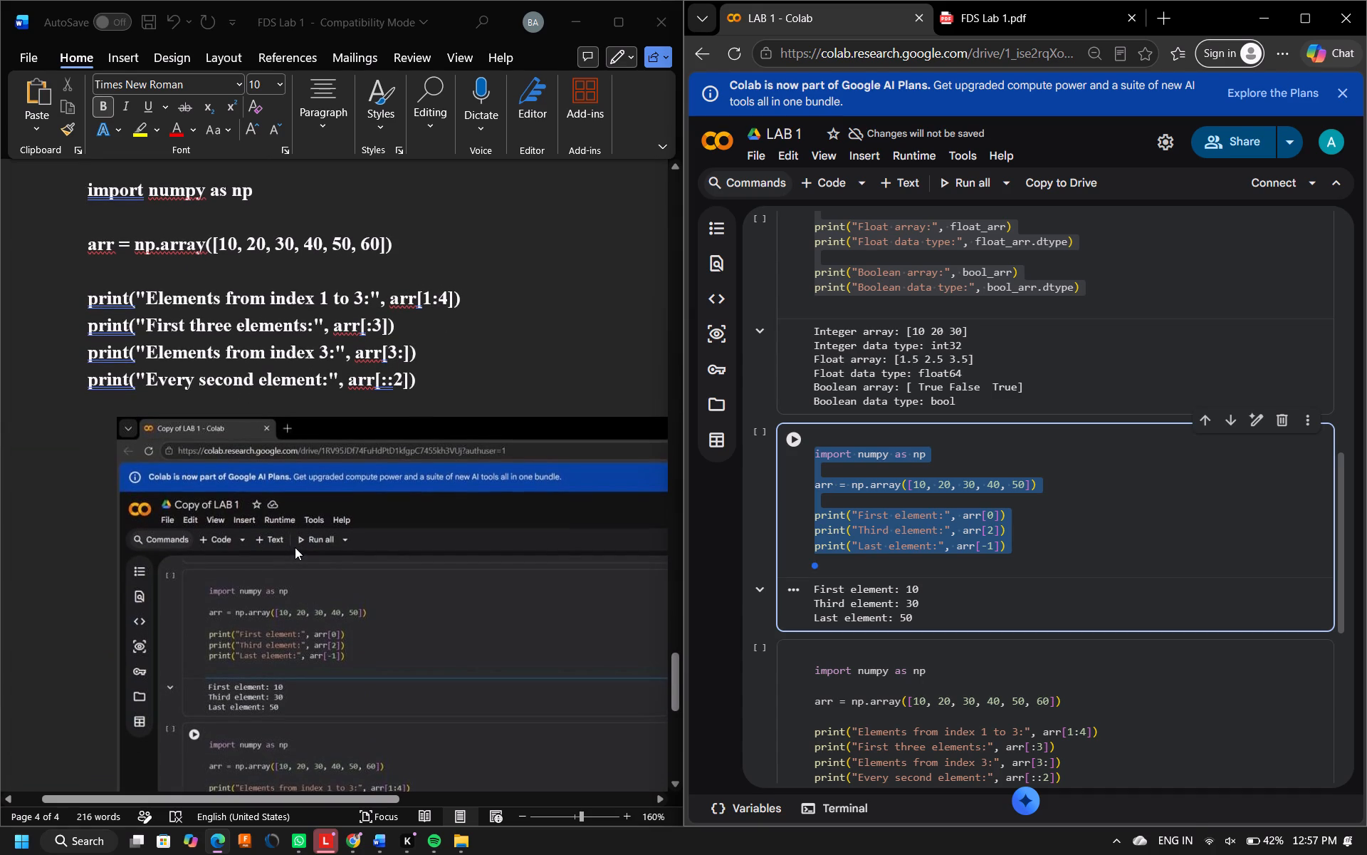
scroll(295, 547, up, 2)
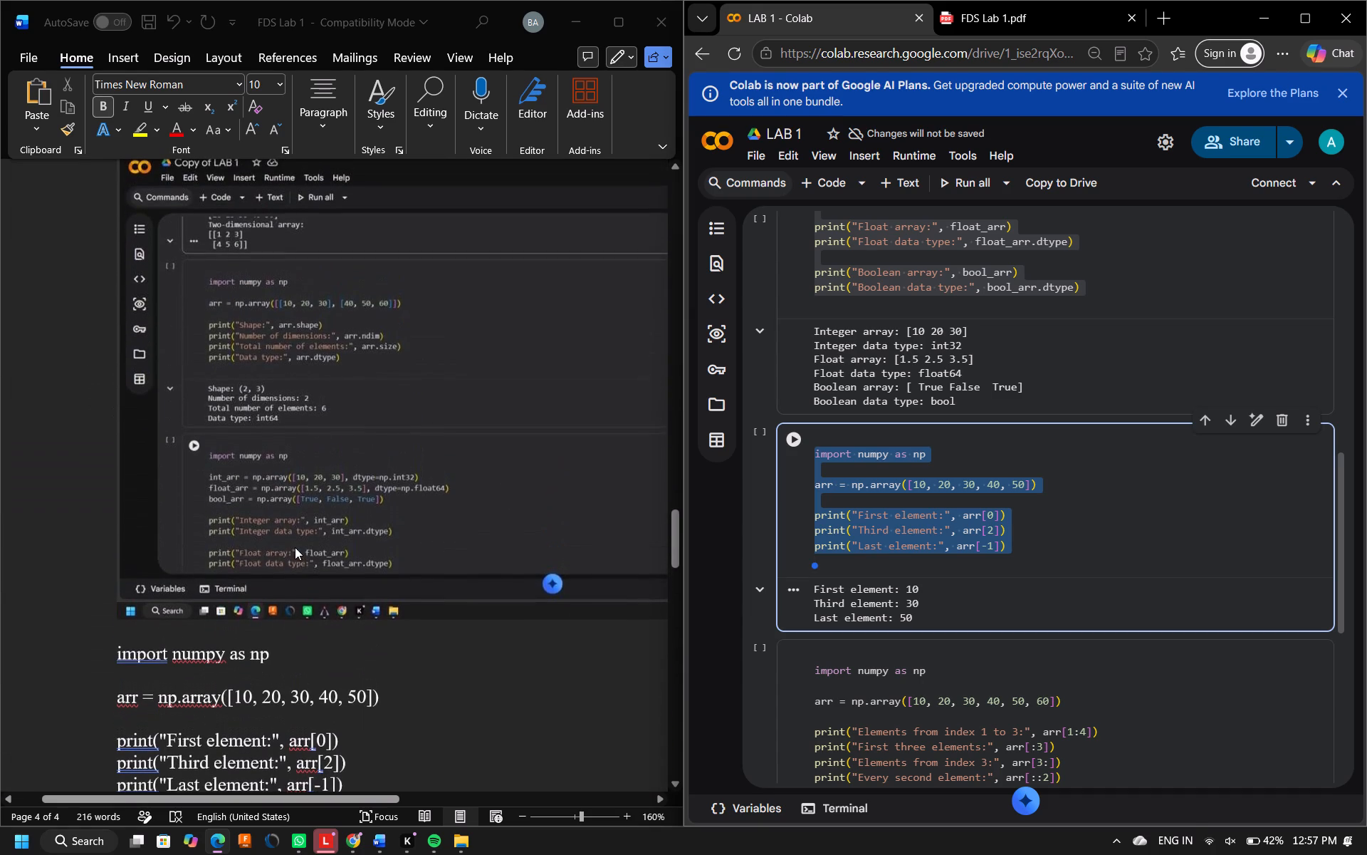
scroll(295, 547, up, 2)
scroll(874, 445, up, 3)
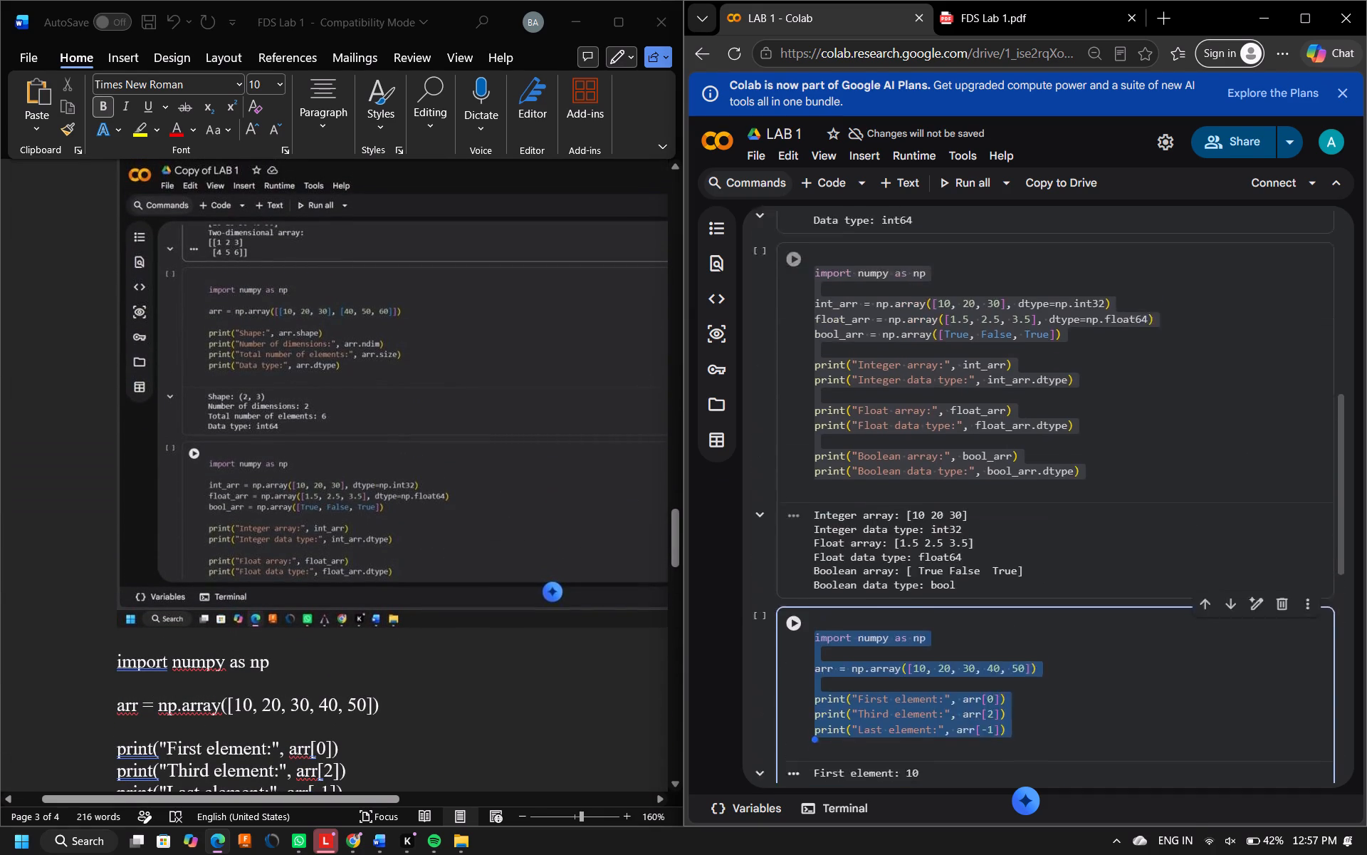
scroll(874, 445, up, 3)
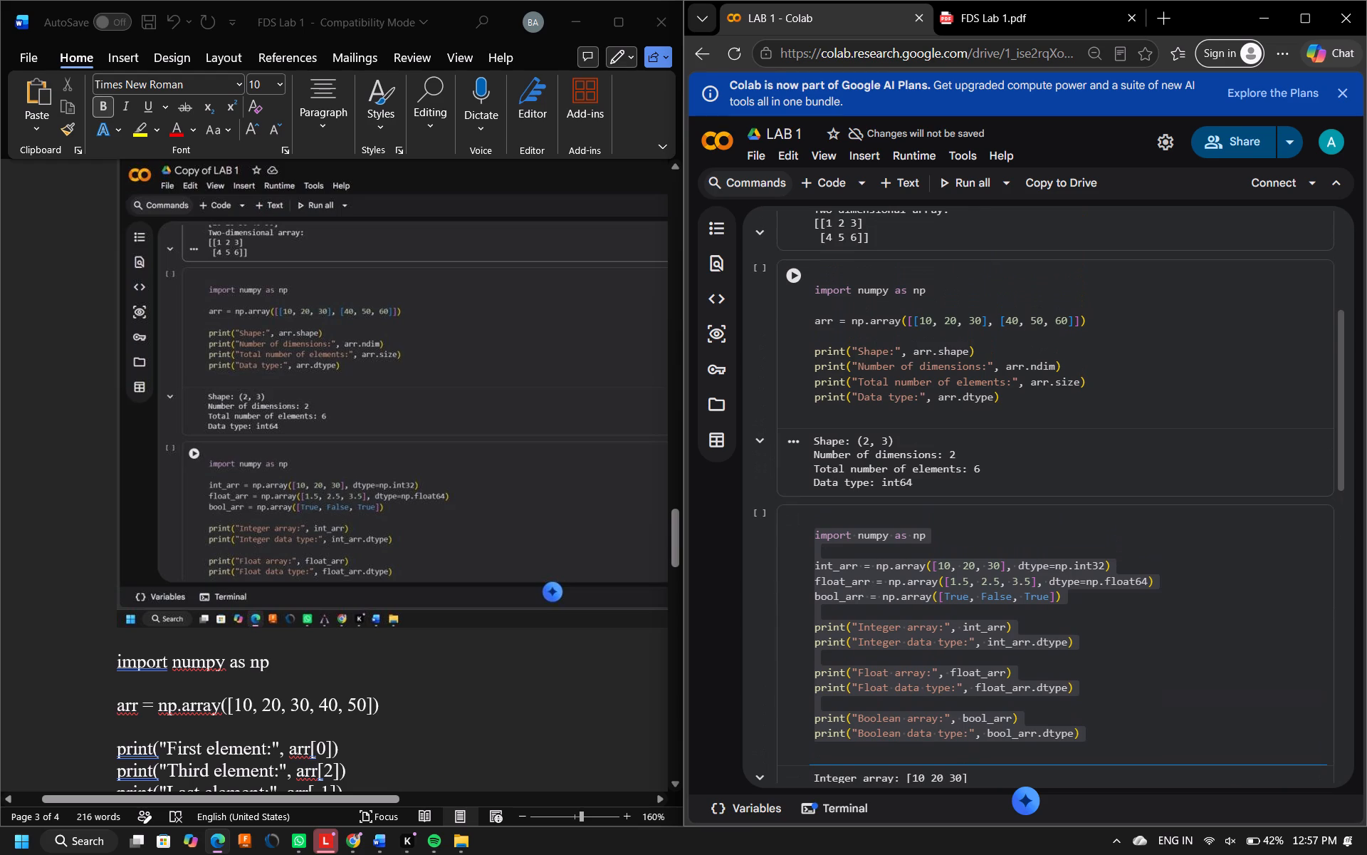
scroll(874, 445, up, 1)
scroll(452, 354, right, 1)
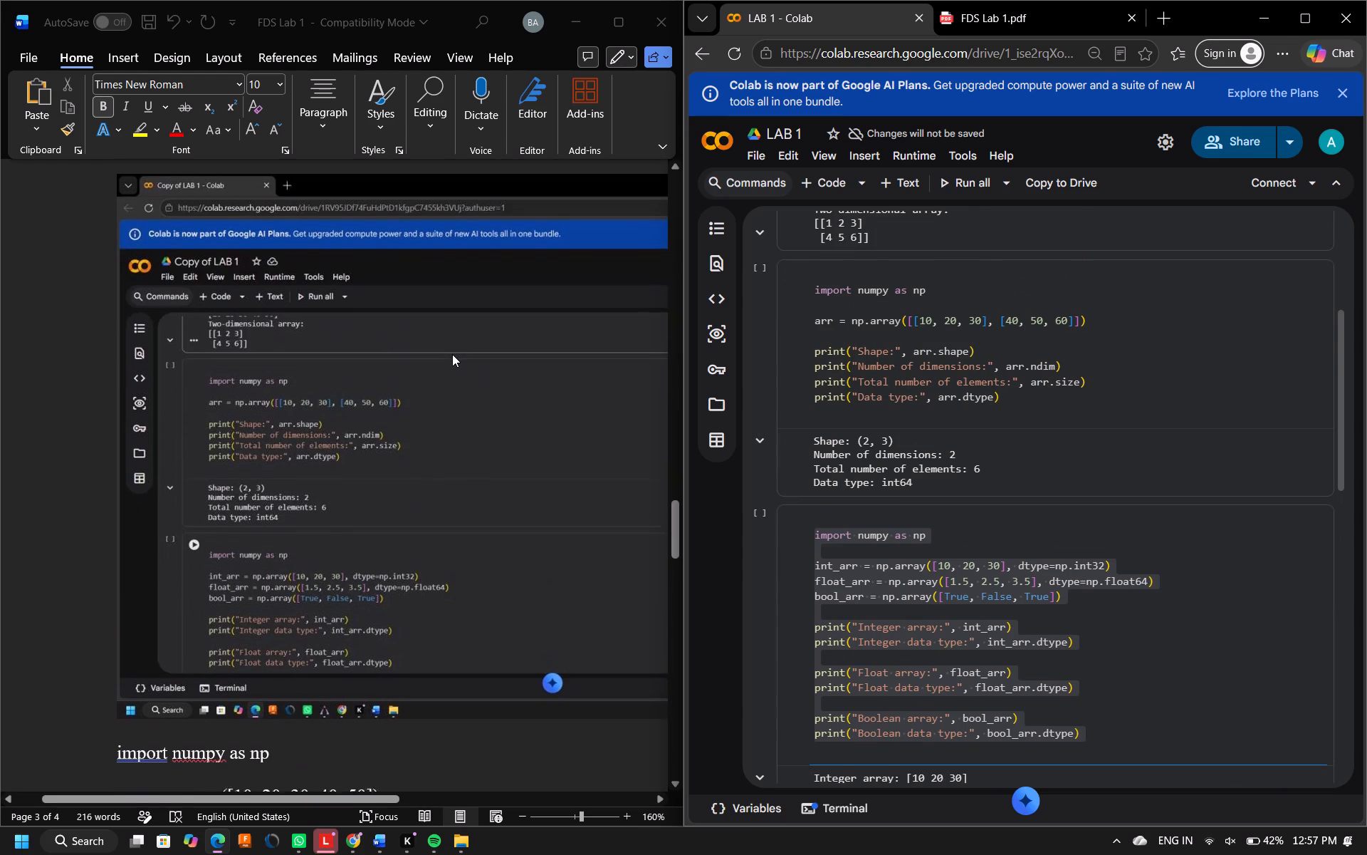
scroll(452, 354, right, 2)
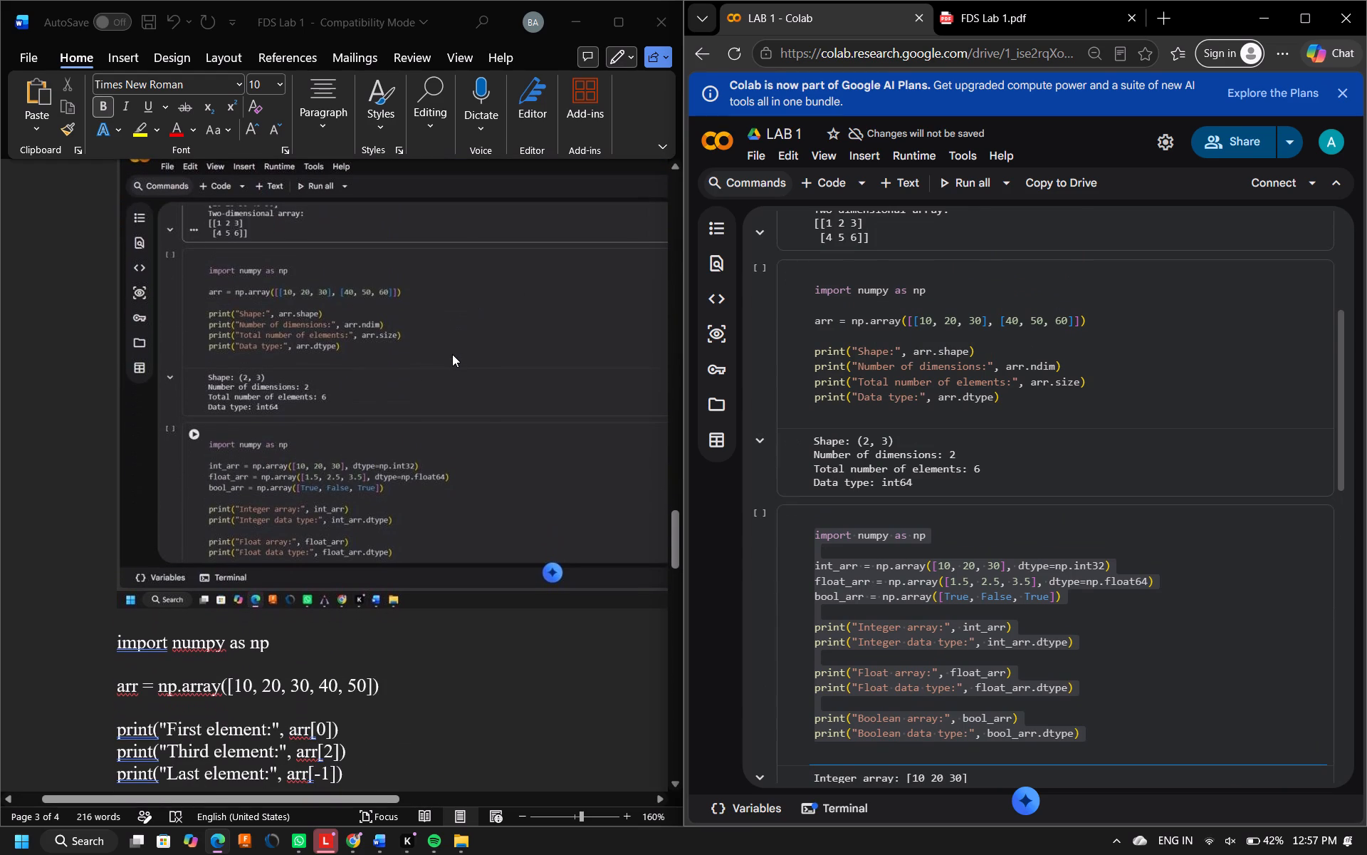
scroll(452, 354, up, 3)
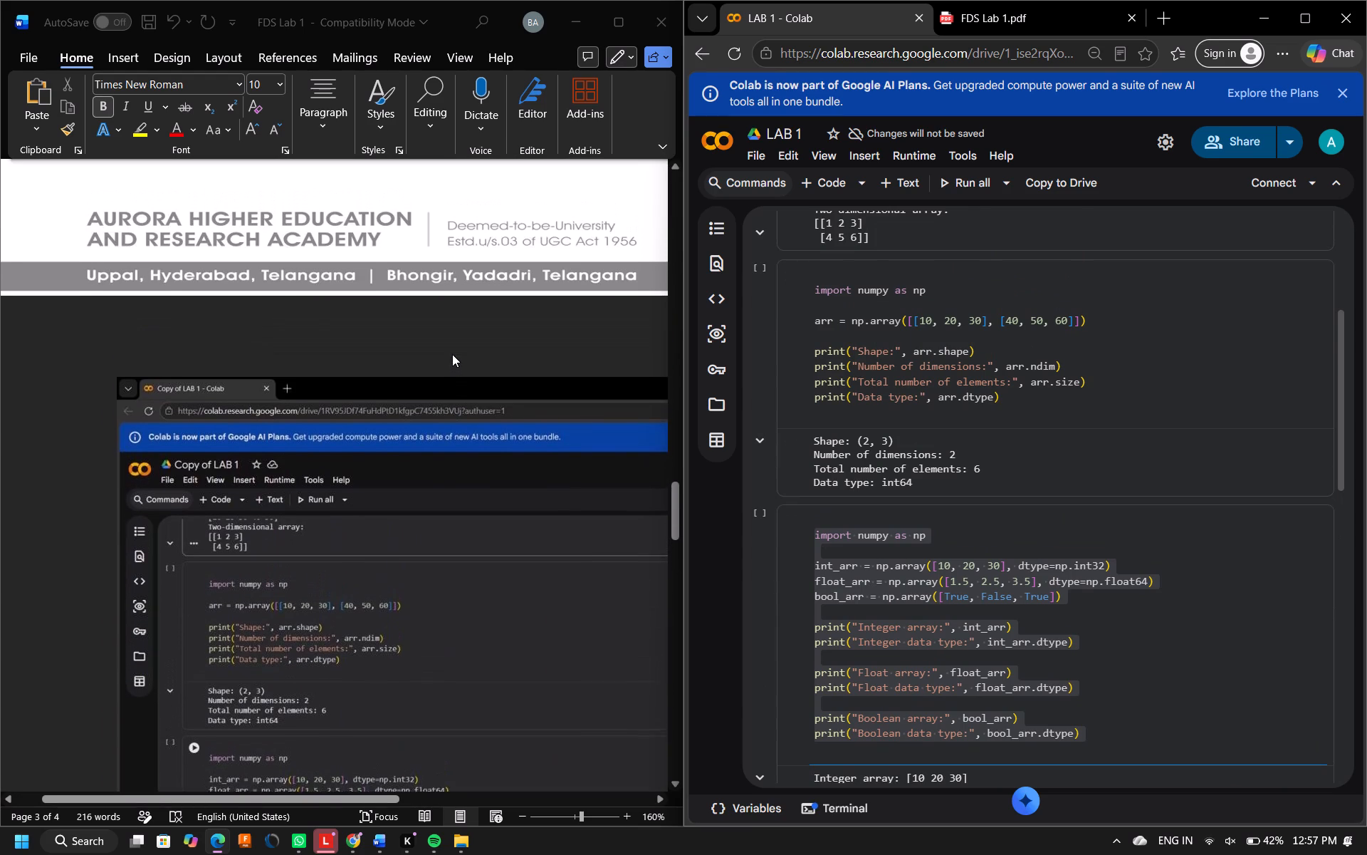
scroll(452, 354, up, 4)
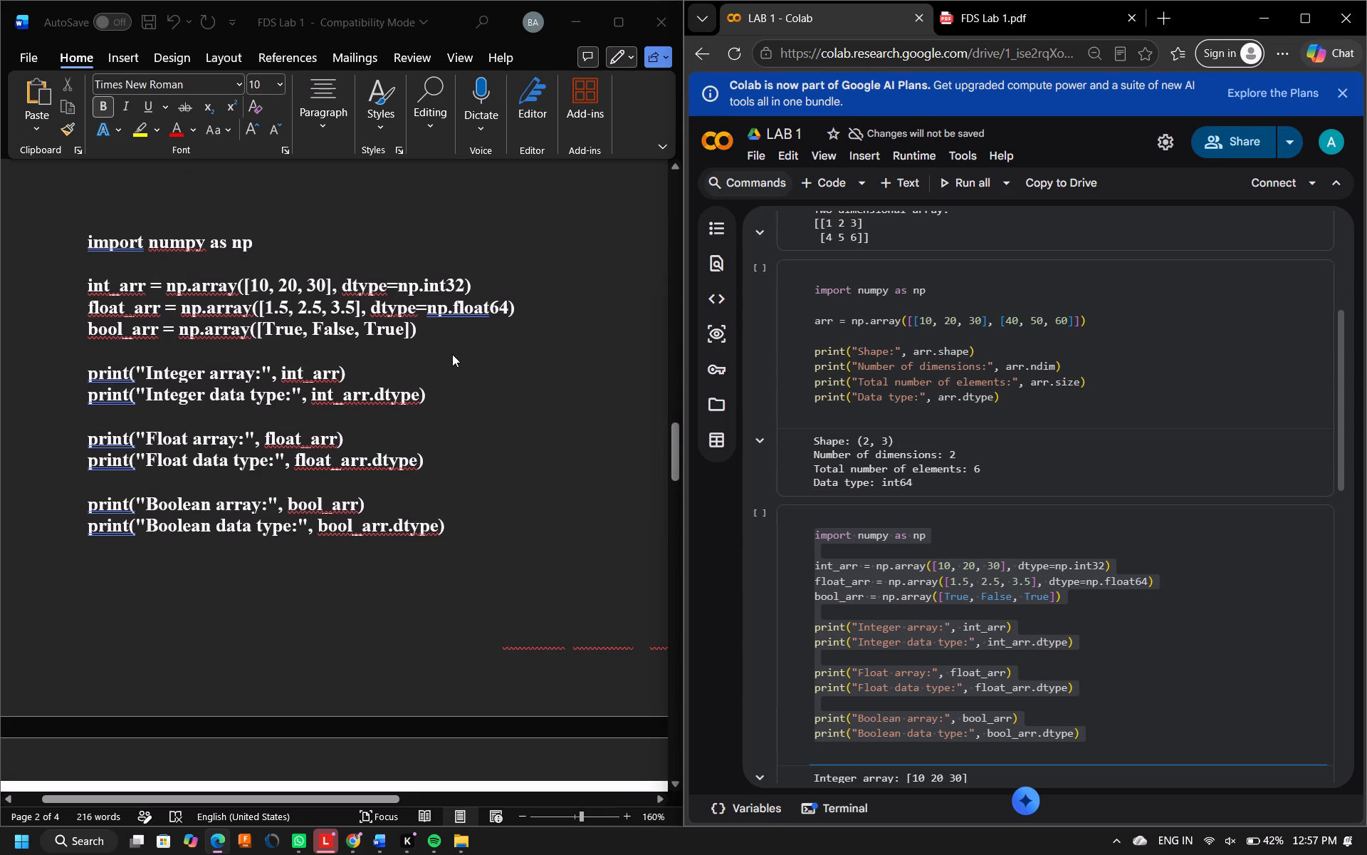
scroll(452, 354, up, 20)
scroll(452, 354, right, 1)
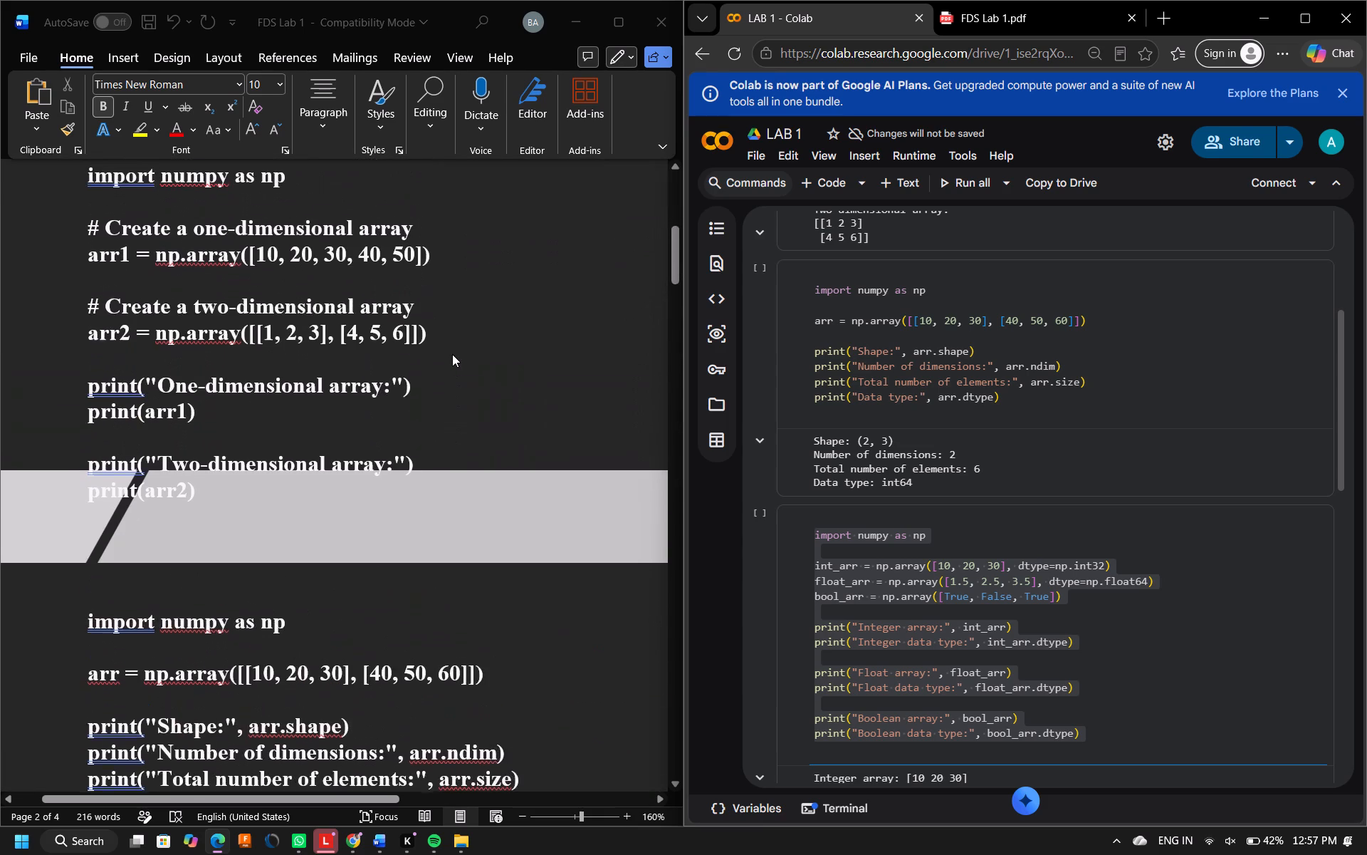
scroll(452, 354, right, 1)
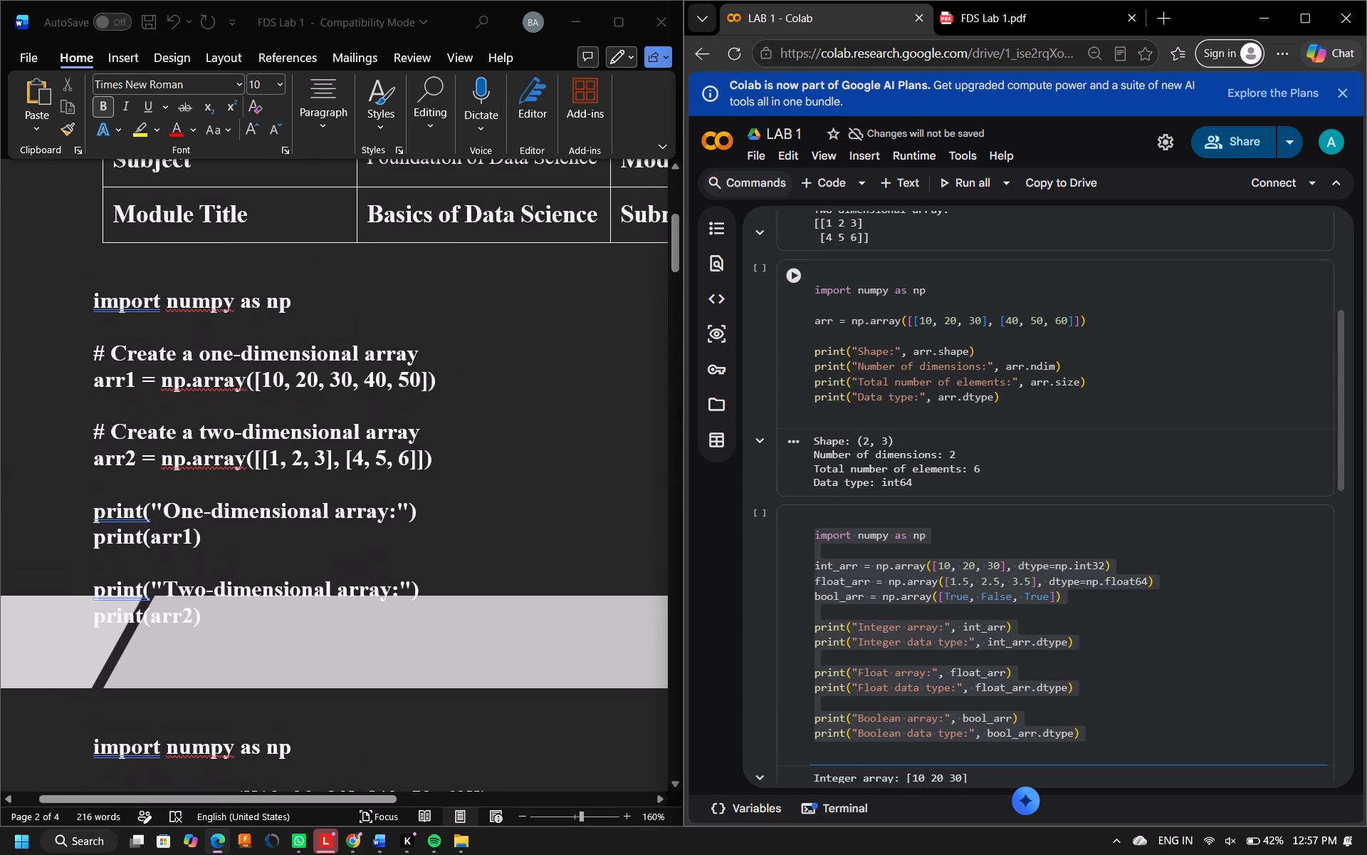
Compare the report's code blocks and screenshots on pages 1 to 3 with the notebook's cells in order, starting from the first cell.
scroll(975, 369, up, 10)
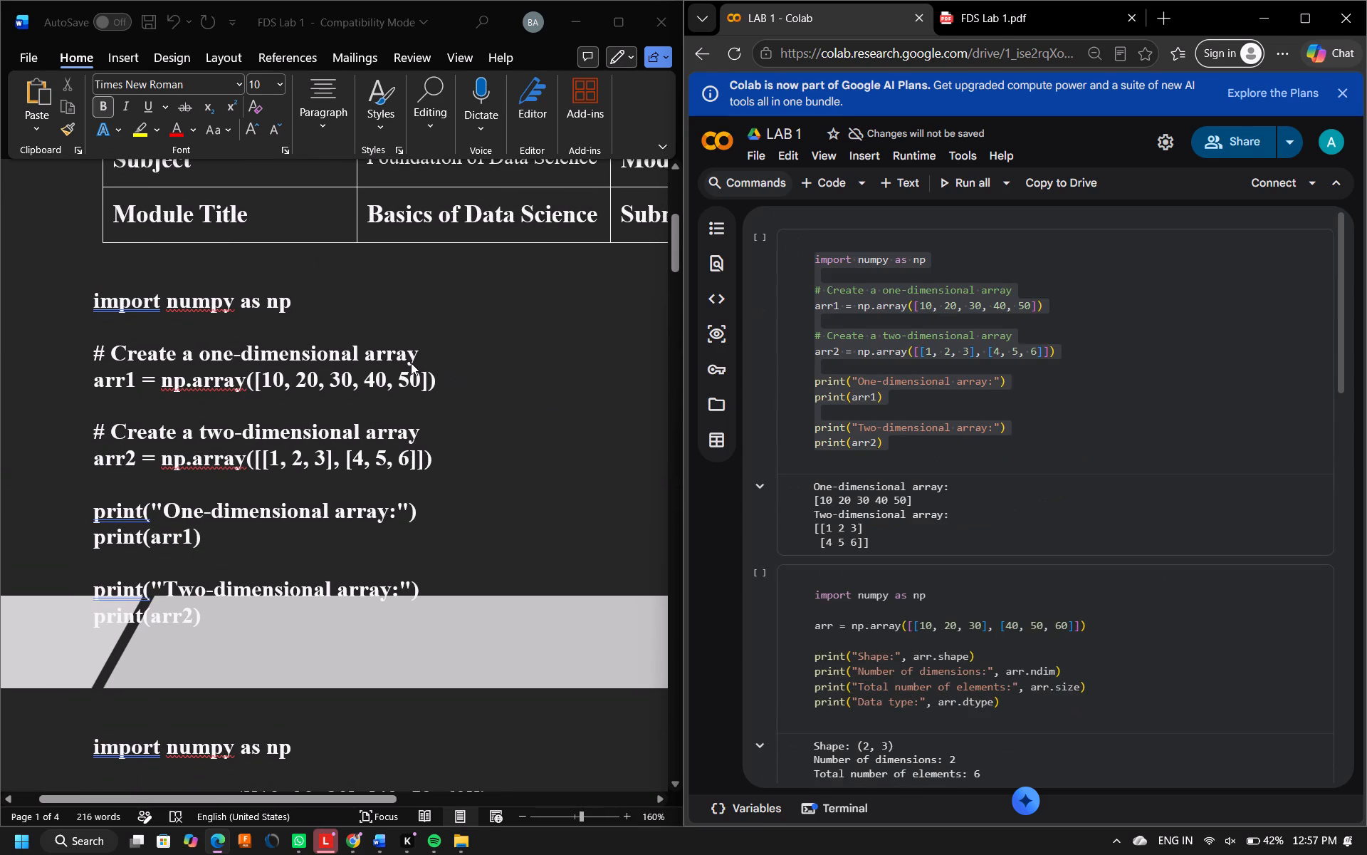
scroll(411, 363, down, 2)
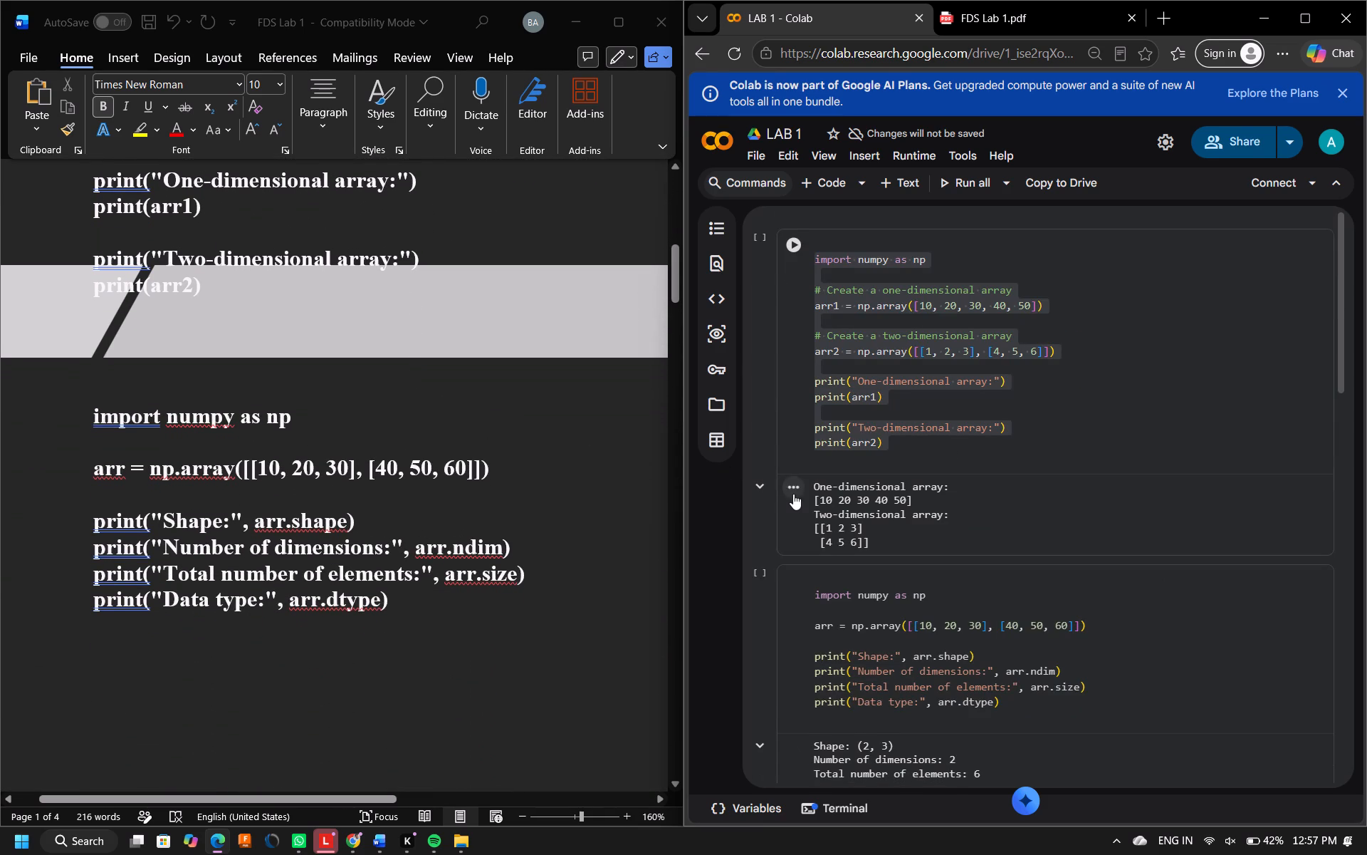
scroll(793, 494, down, 3)
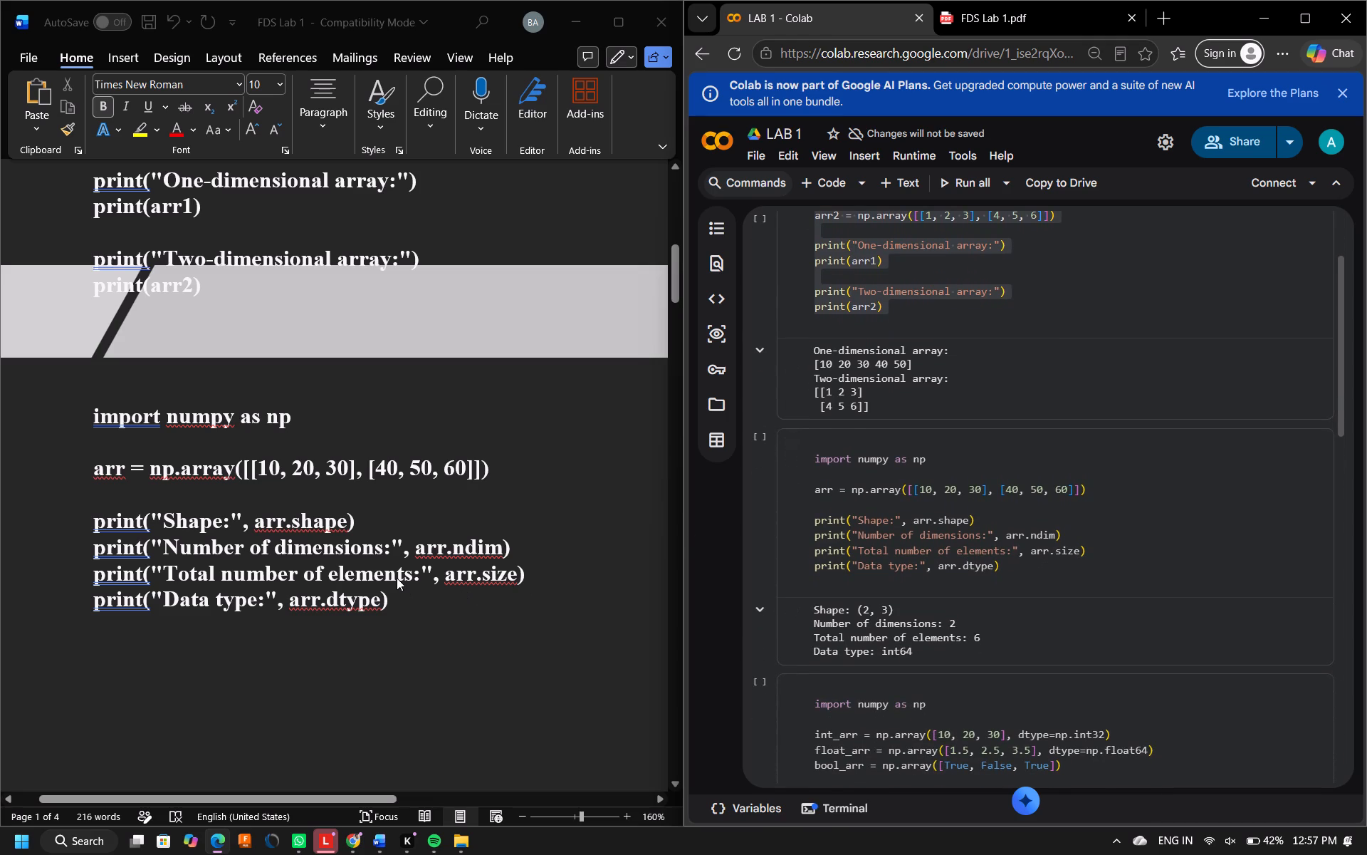
scroll(397, 578, down, 6)
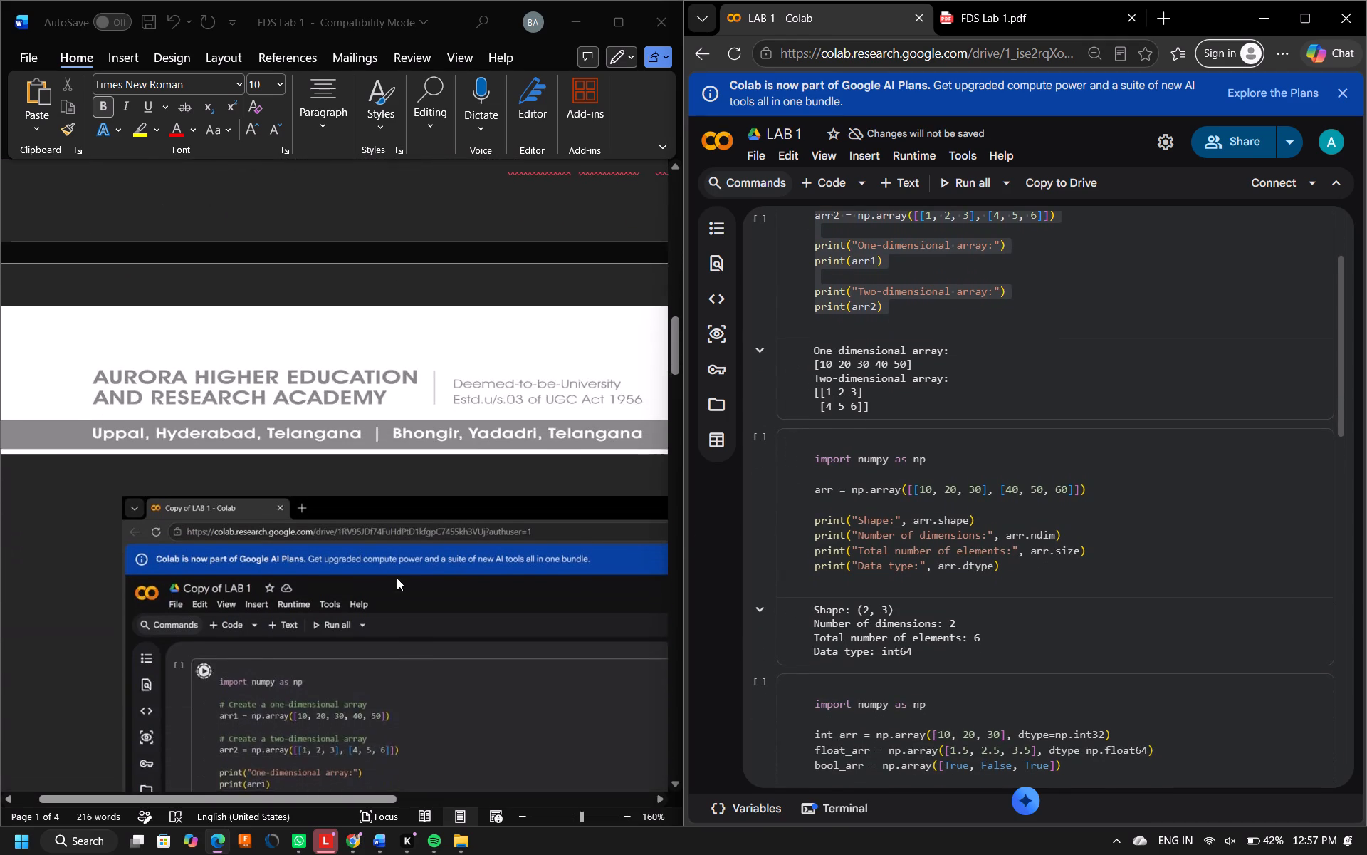
scroll(397, 578, down, 3)
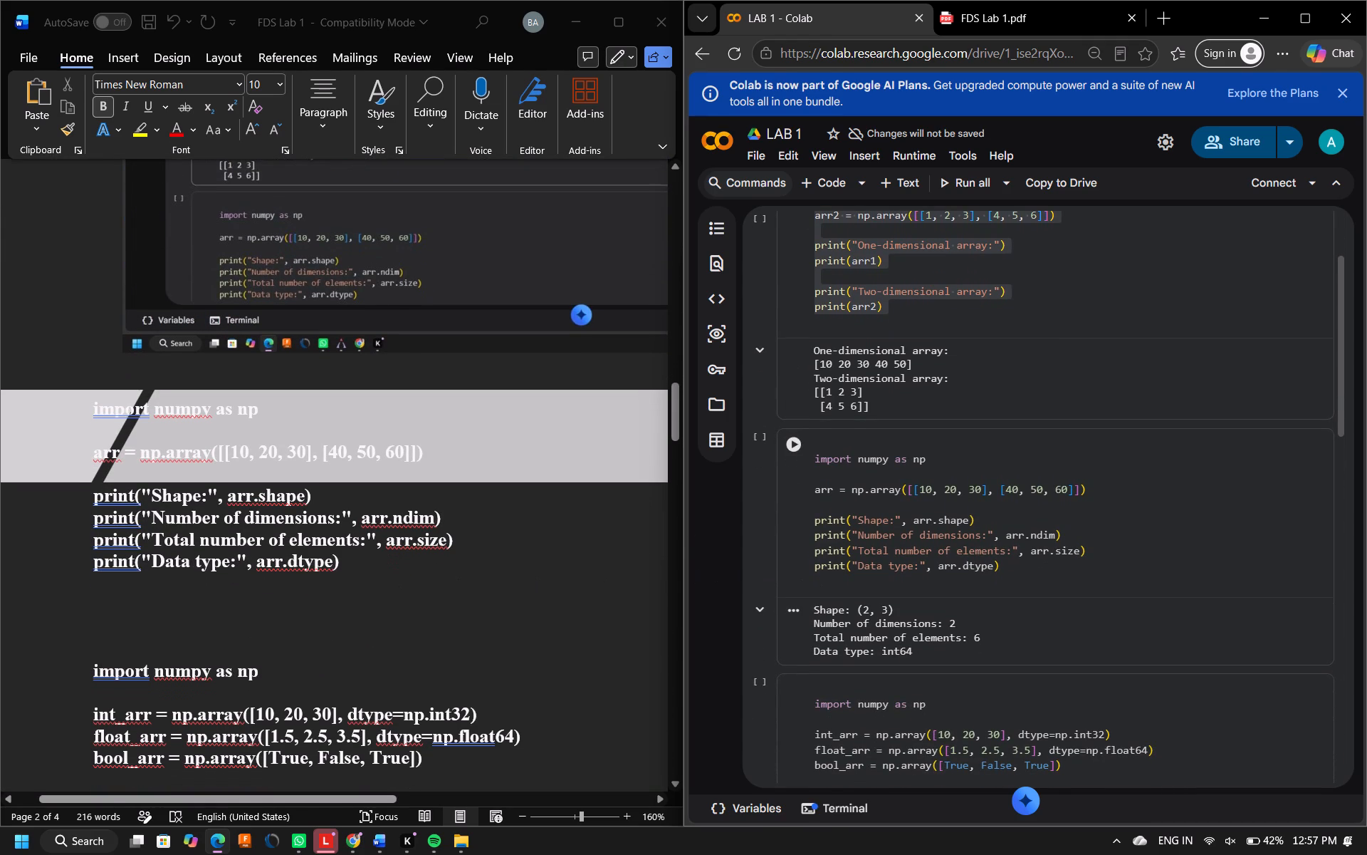
scroll(903, 581, down, 3)
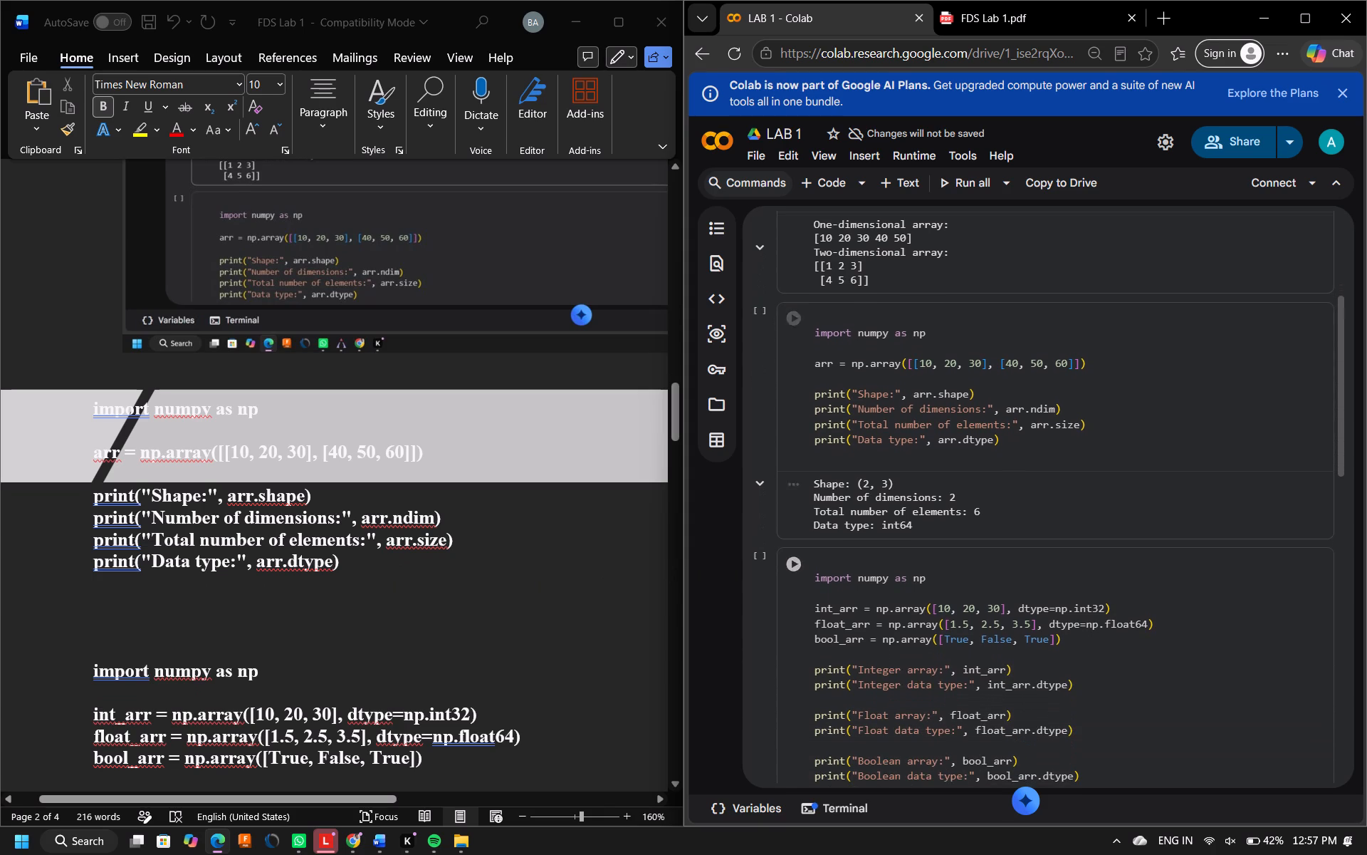
scroll(539, 628, down, 1)
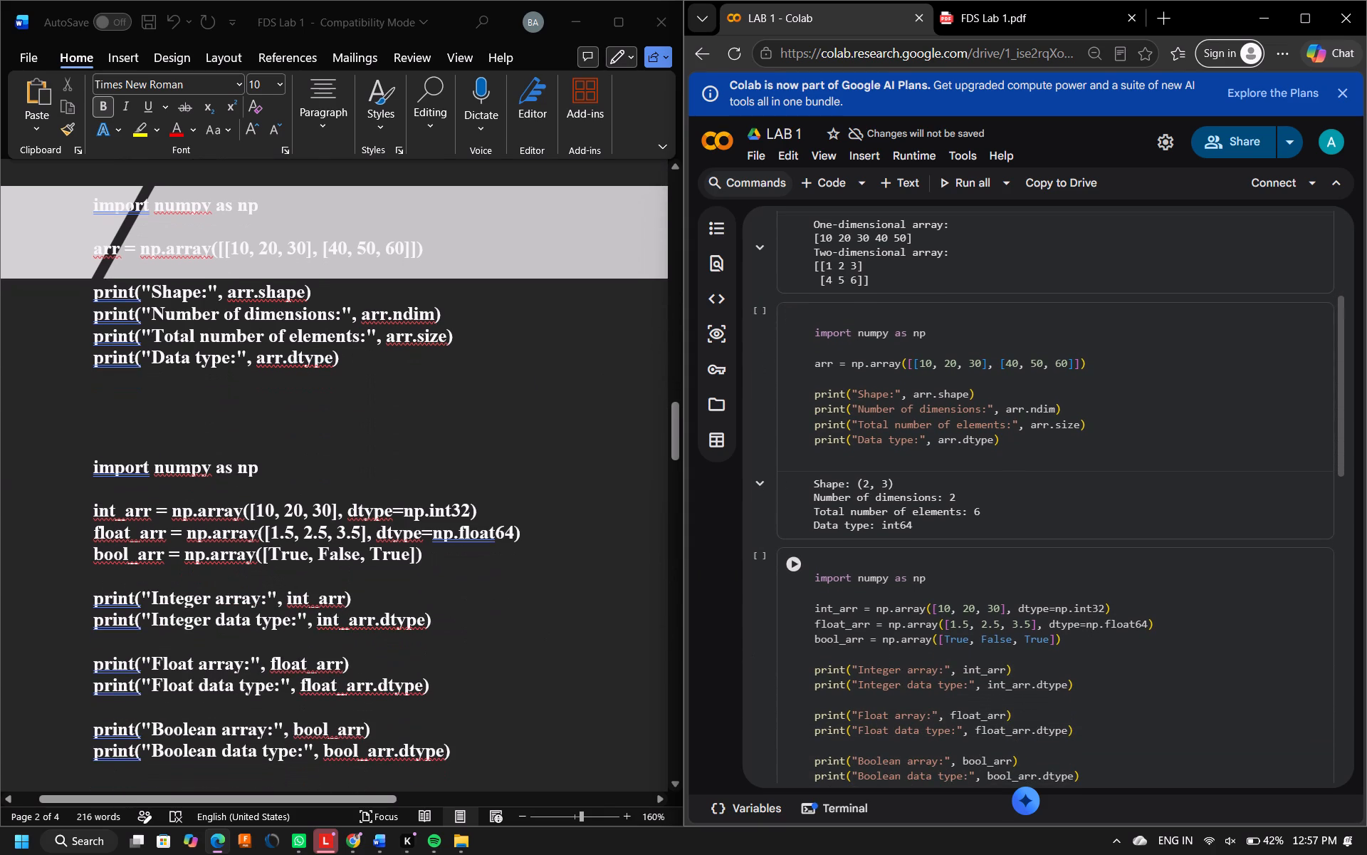
scroll(958, 630, down, 3)
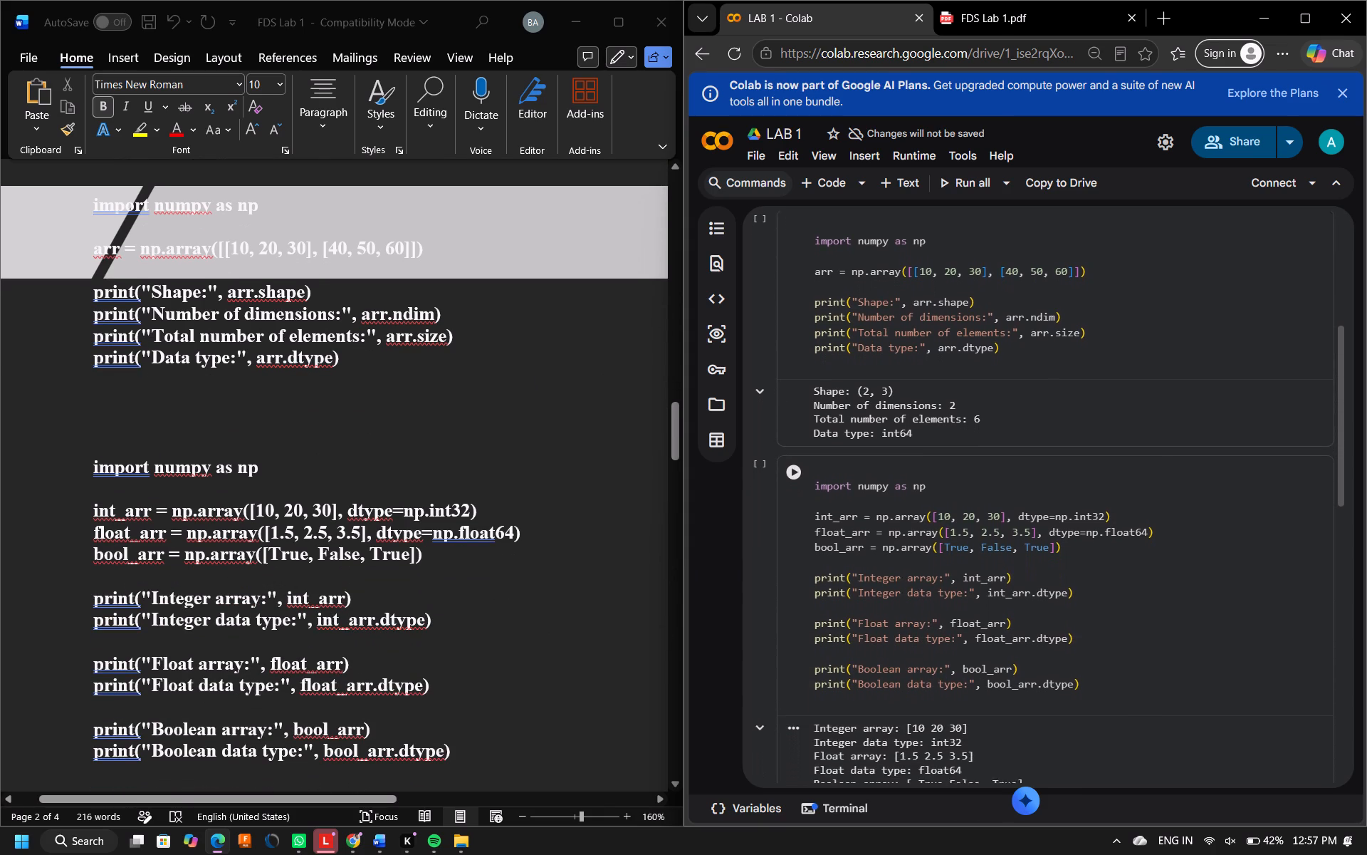
scroll(958, 630, down, 2)
scroll(531, 609, down, 3)
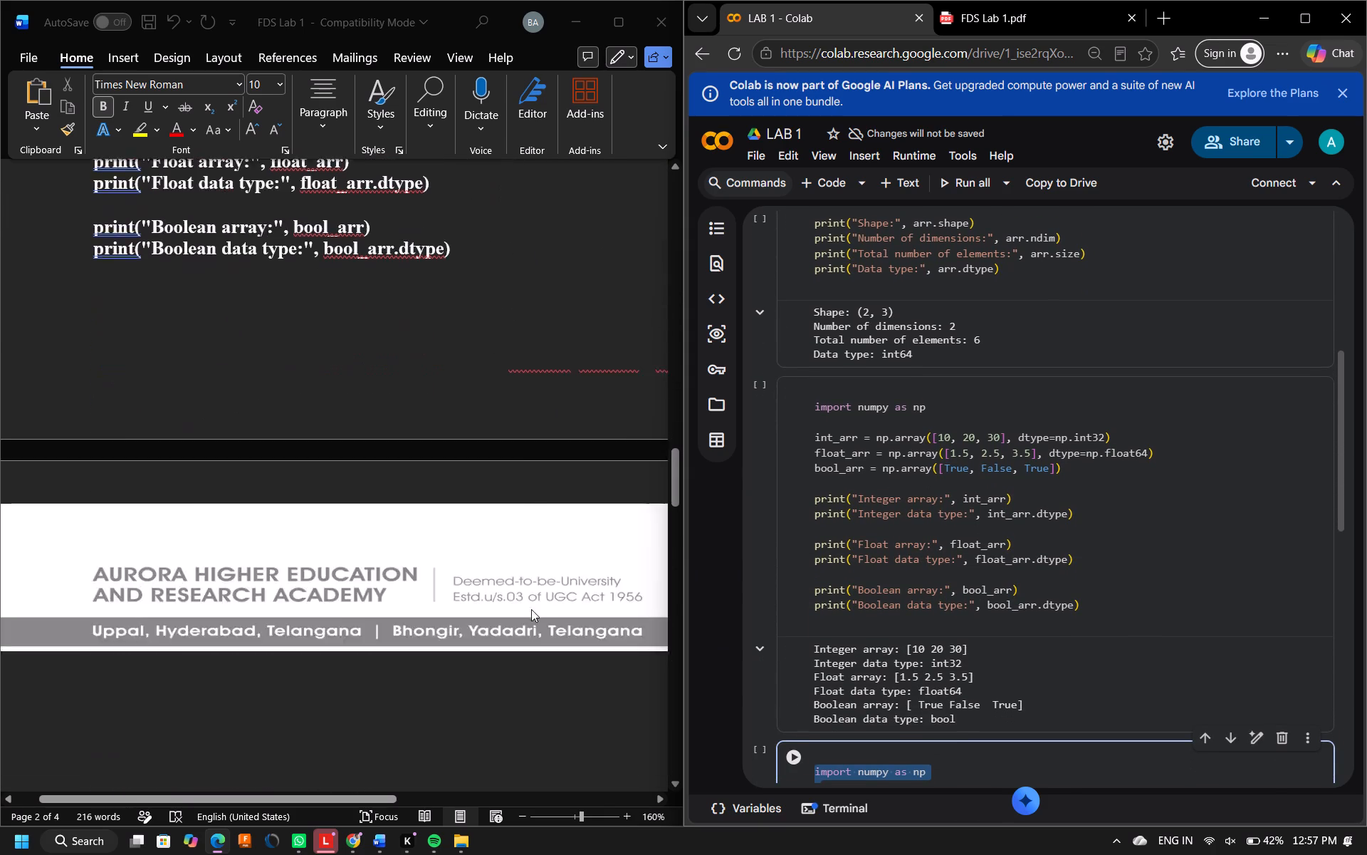
scroll(531, 609, down, 3)
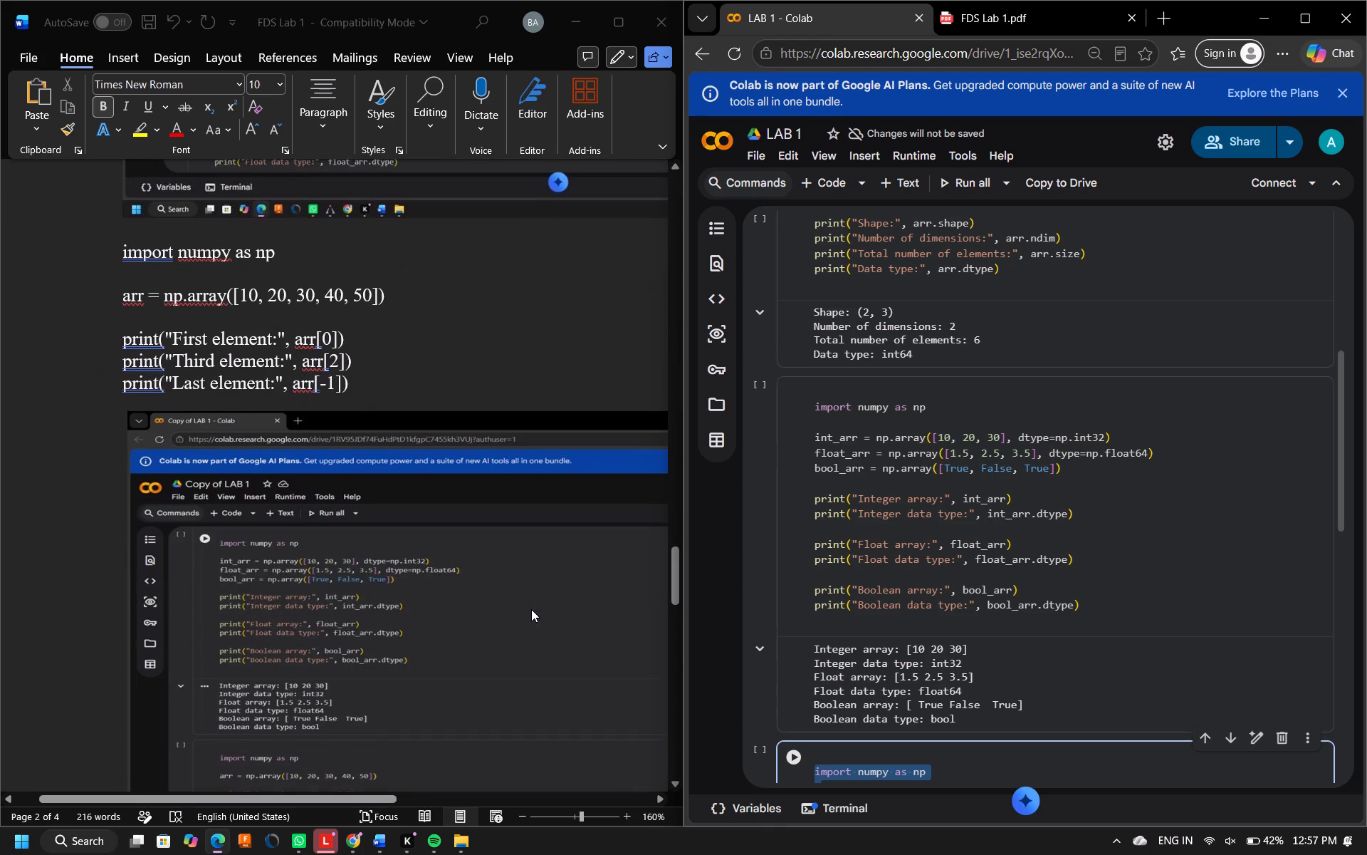
scroll(531, 609, down, 1)
scroll(980, 582, down, 1)
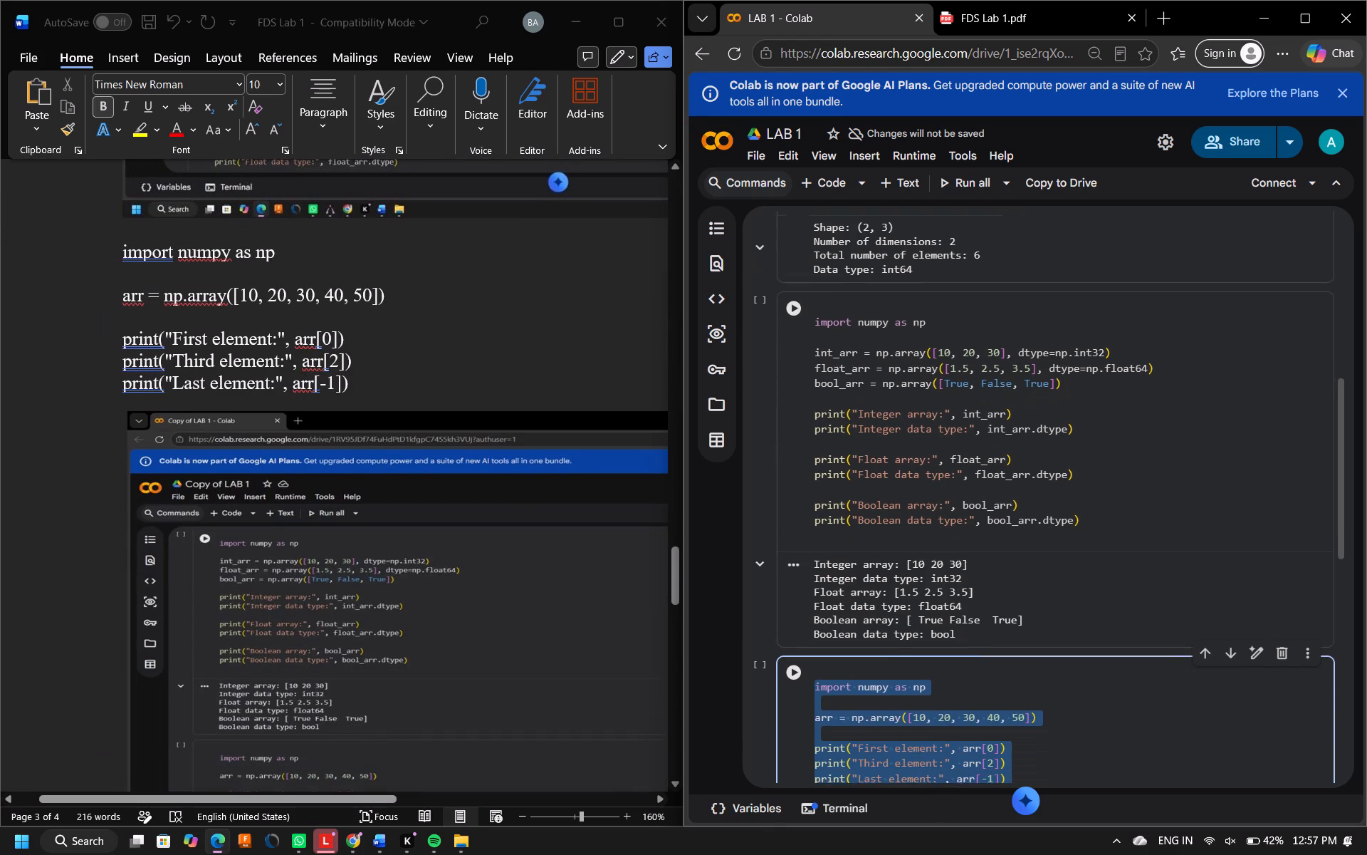
scroll(980, 582, down, 2)
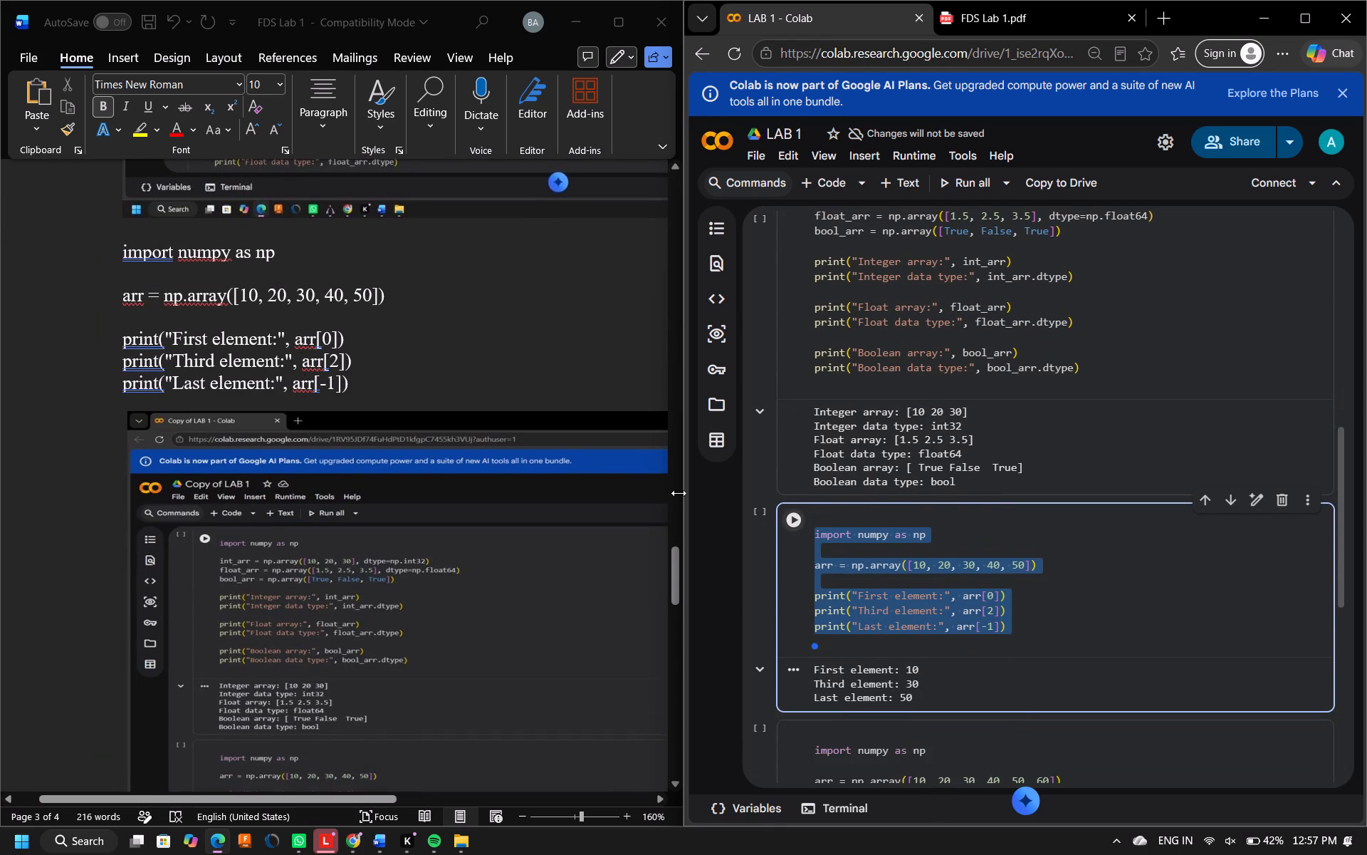
scroll(458, 333, down, 1)
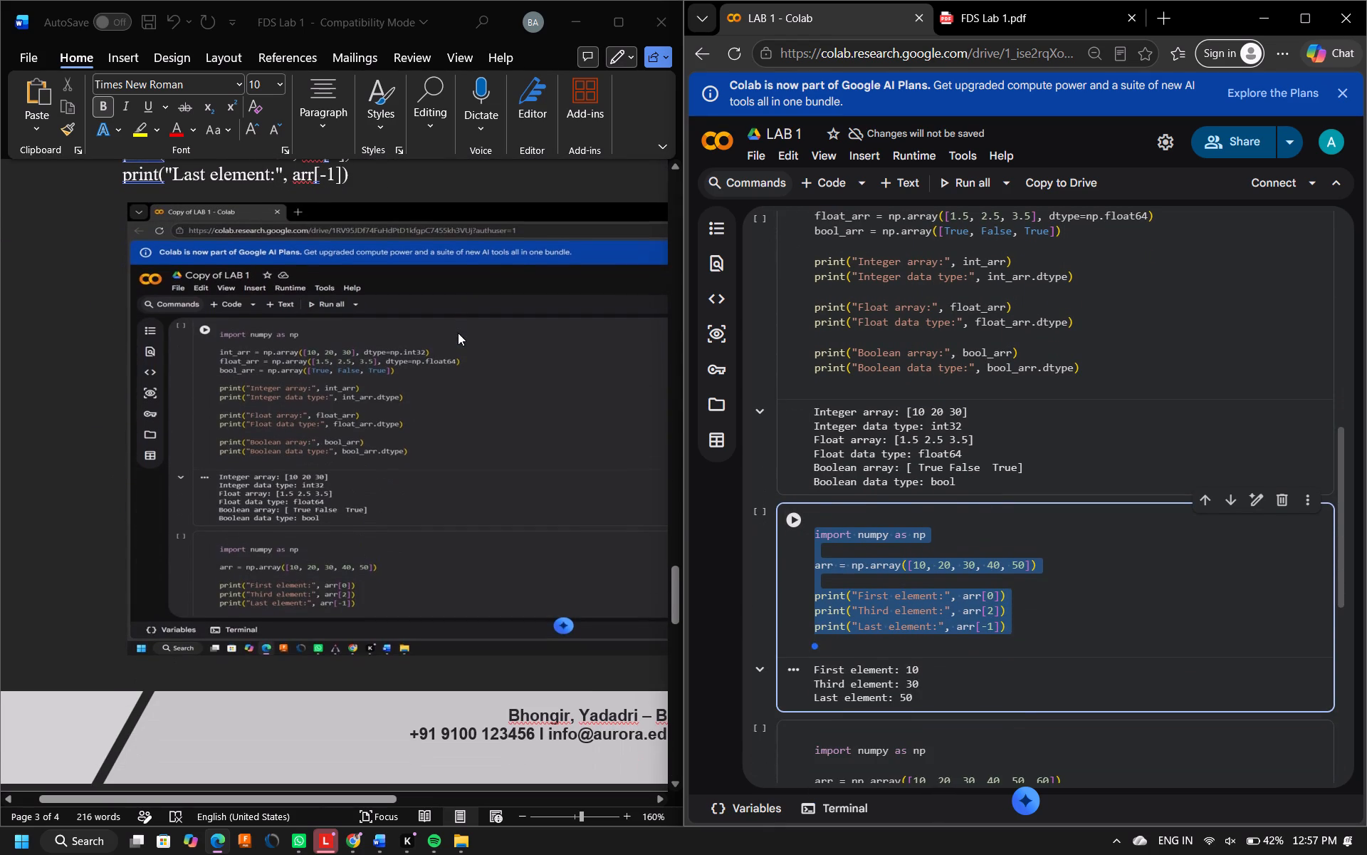
Delete the notebook screenshot below the array indexing code on page 3 of the report.
scroll(458, 333, down, 1)
click(458, 333)
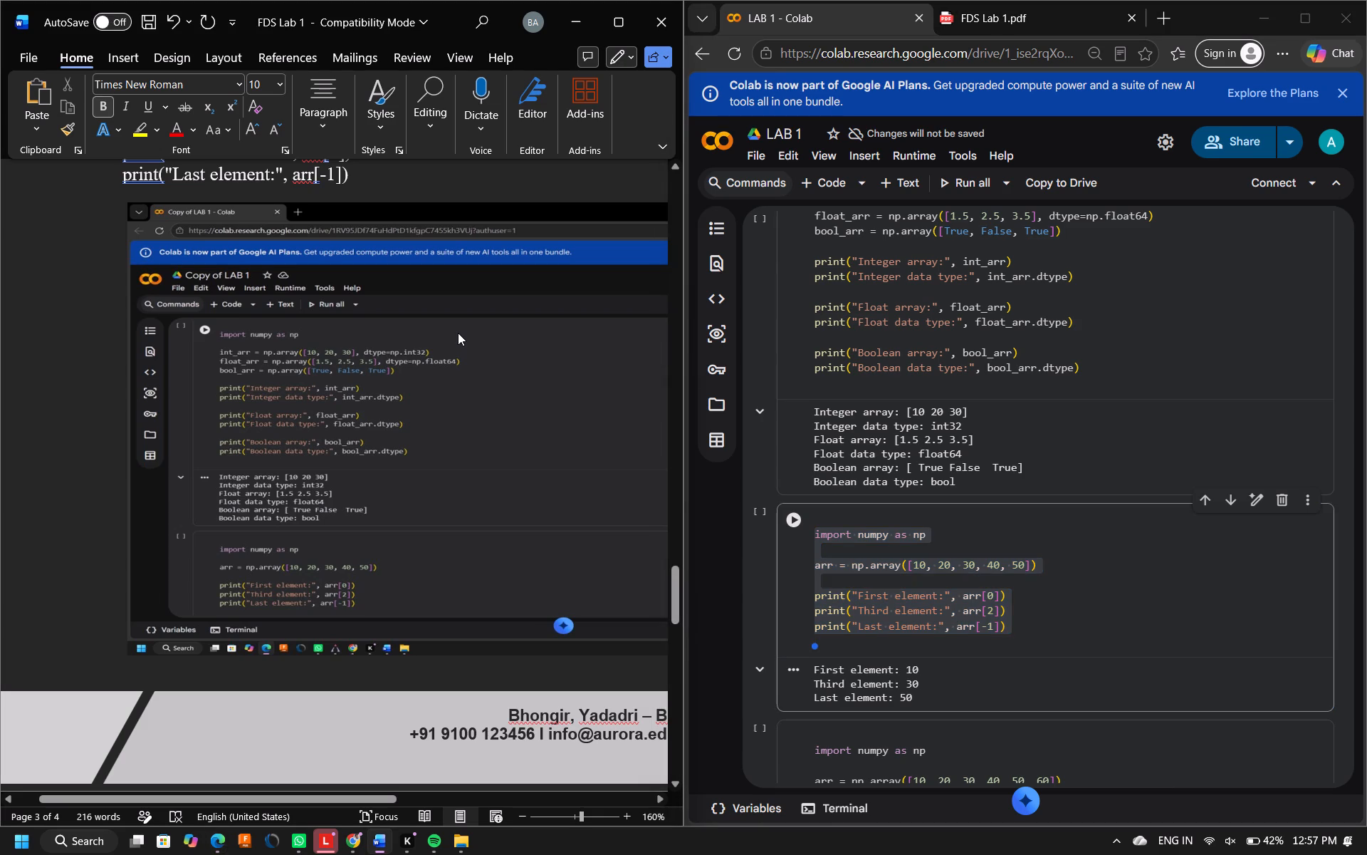
click(458, 333)
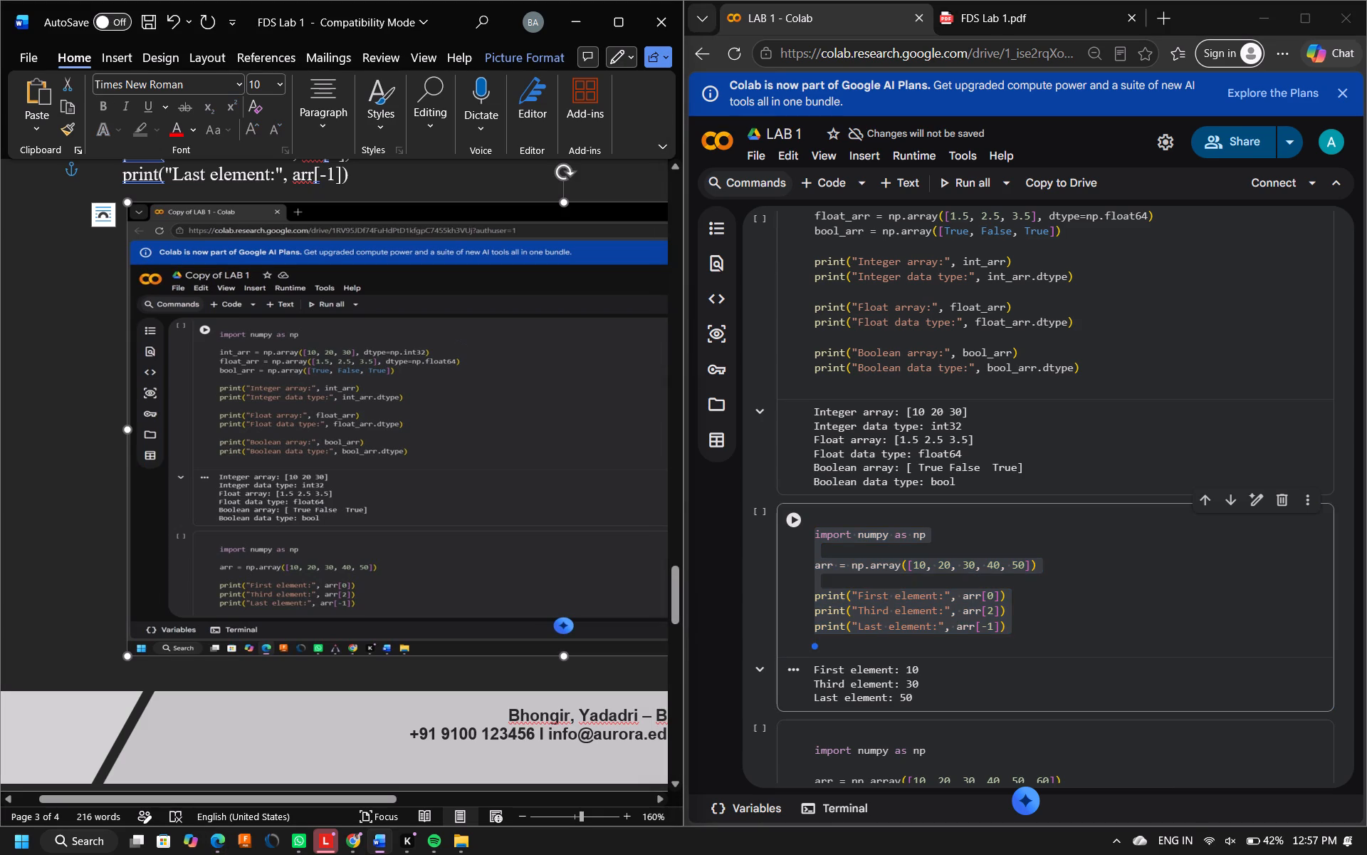
key(BackSpace)
Copy the screenshot below the array slicing code on the last page and paste it below page 3's array indexing code.
scroll(458, 333, down, 1)
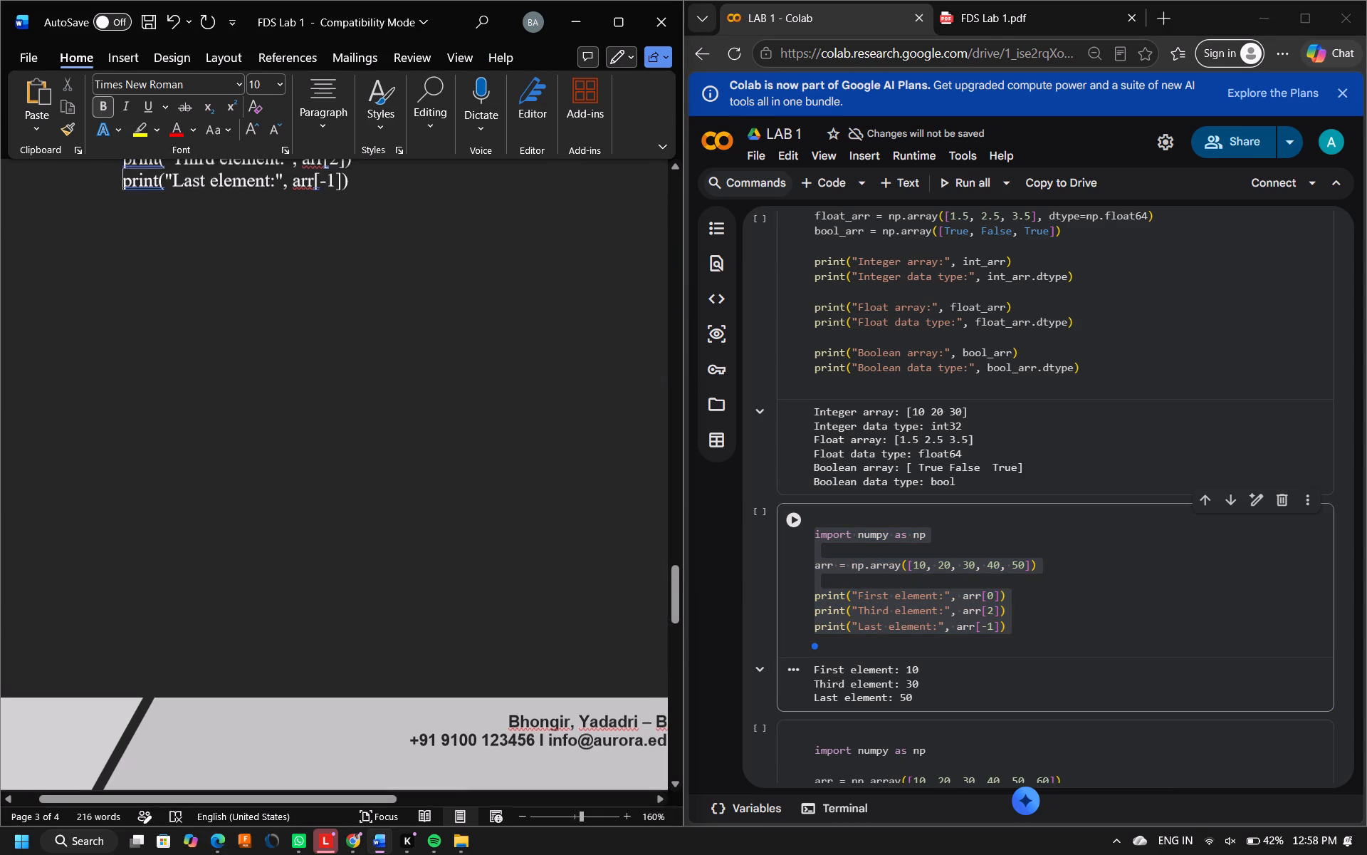
scroll(458, 333, down, 3)
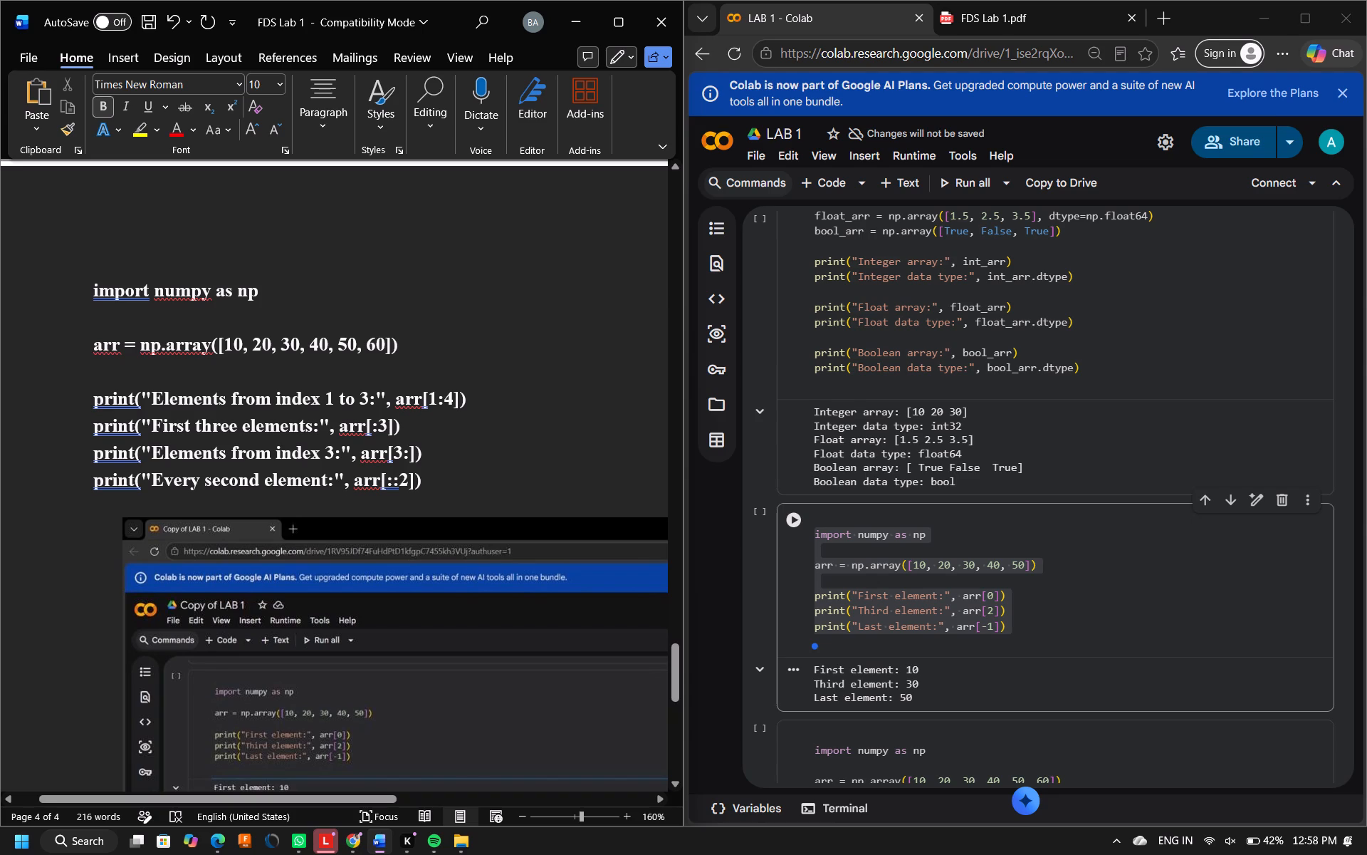
click(344, 643)
key(ctrl+c)
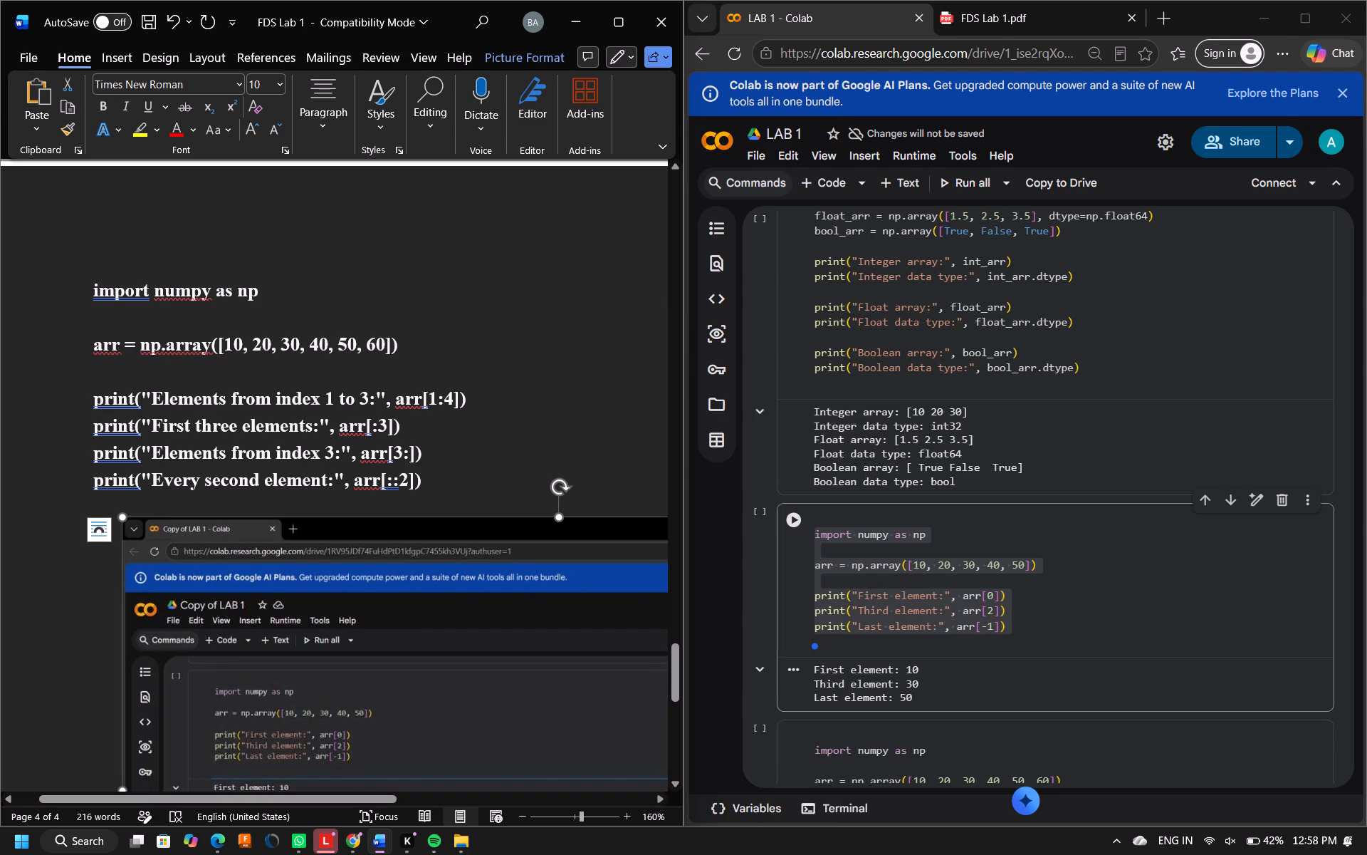
scroll(344, 643, up, 4)
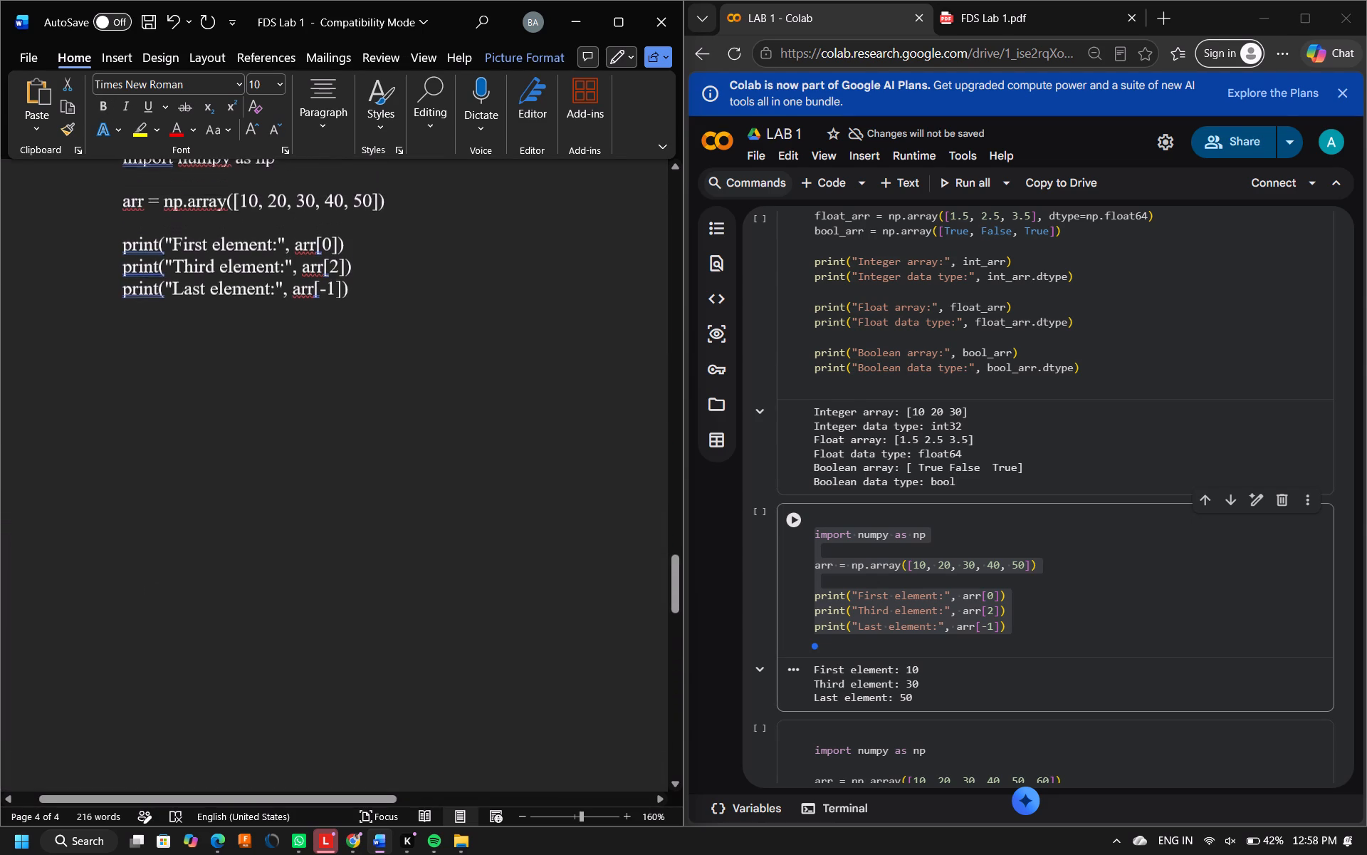
scroll(344, 643, up, 1)
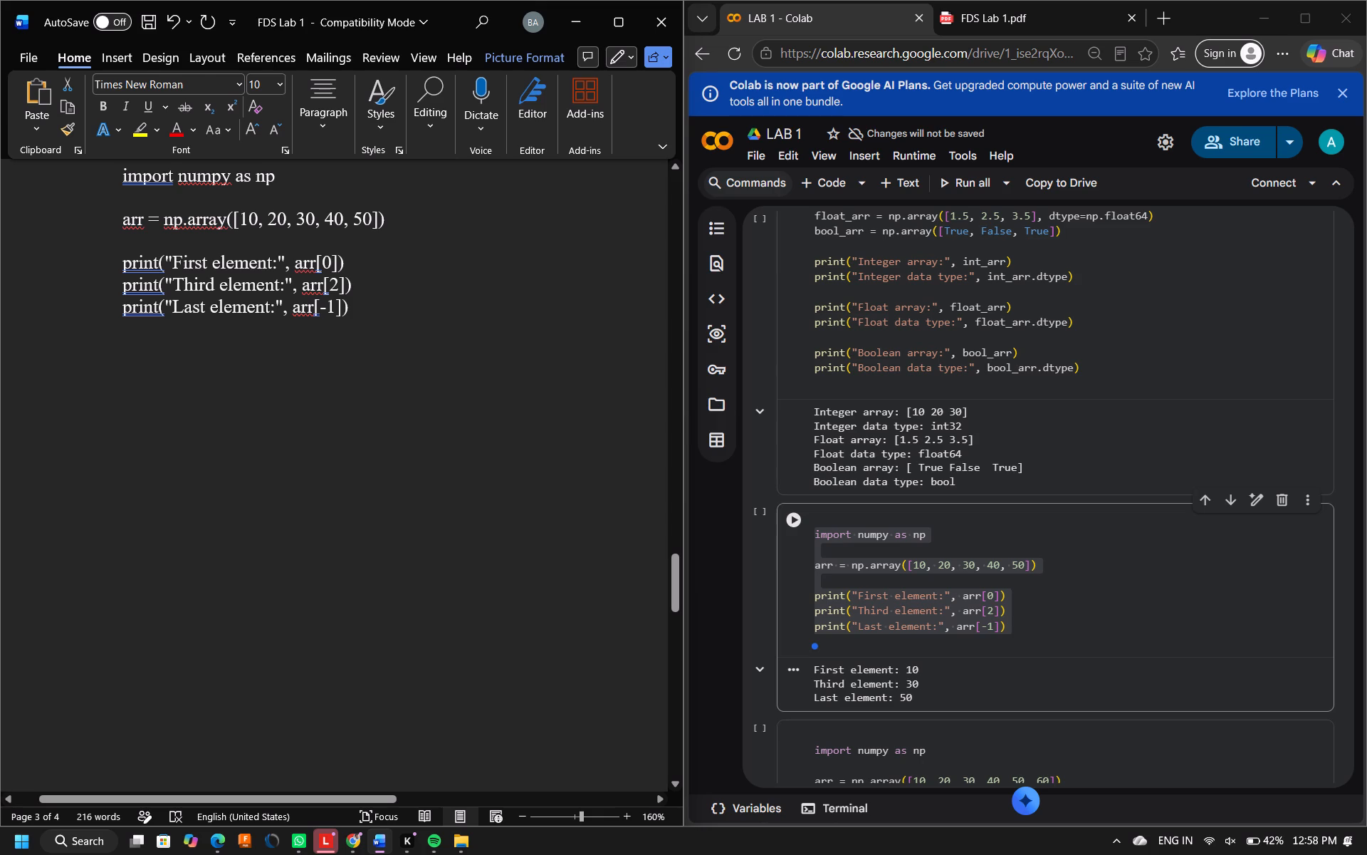
click(204, 401)
key(ctrl+v)
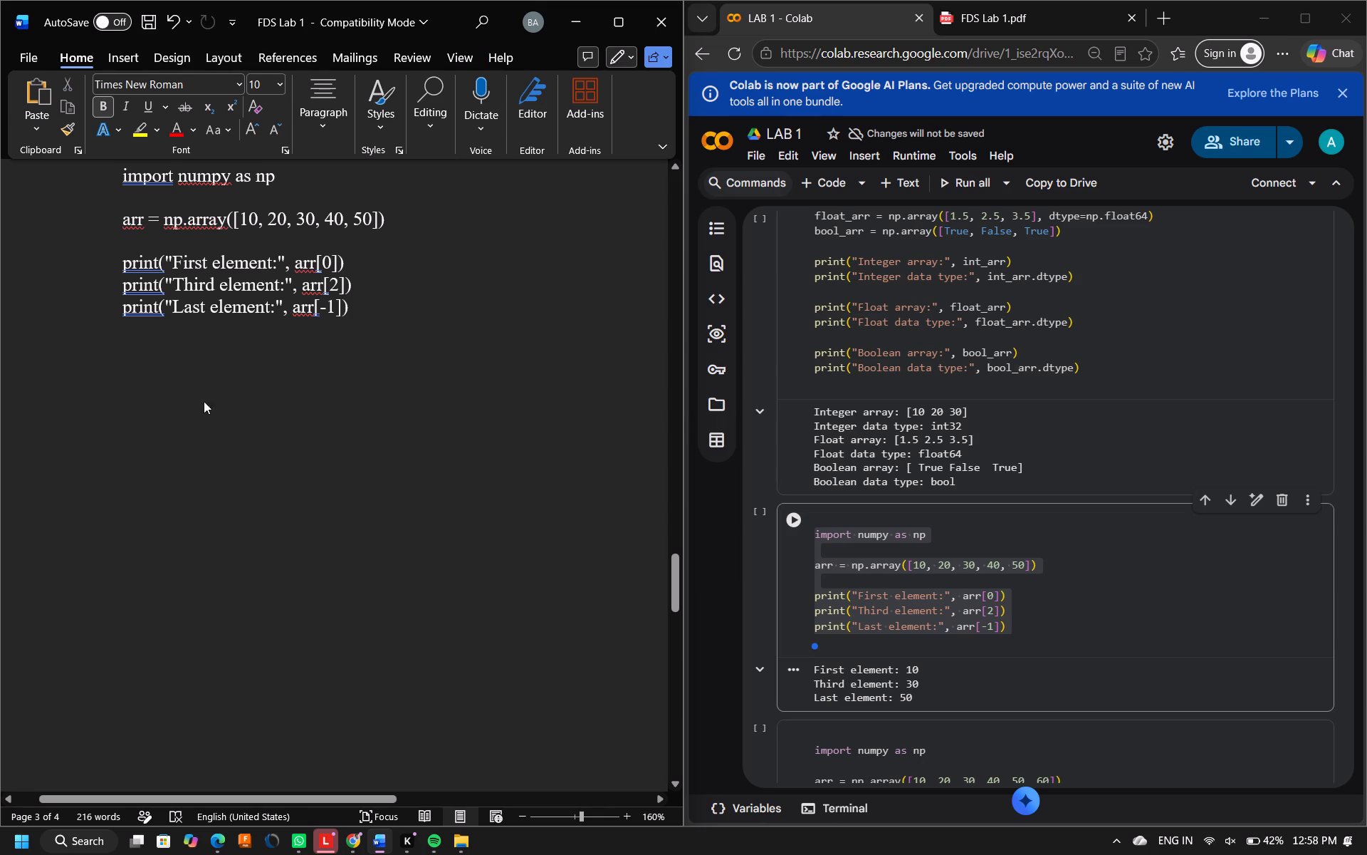
Check where the pasted screenshot sits relative to the array indexing code and the slicing code on the surrounding pages.
scroll(204, 401, right, 4)
scroll(204, 401, up, 2)
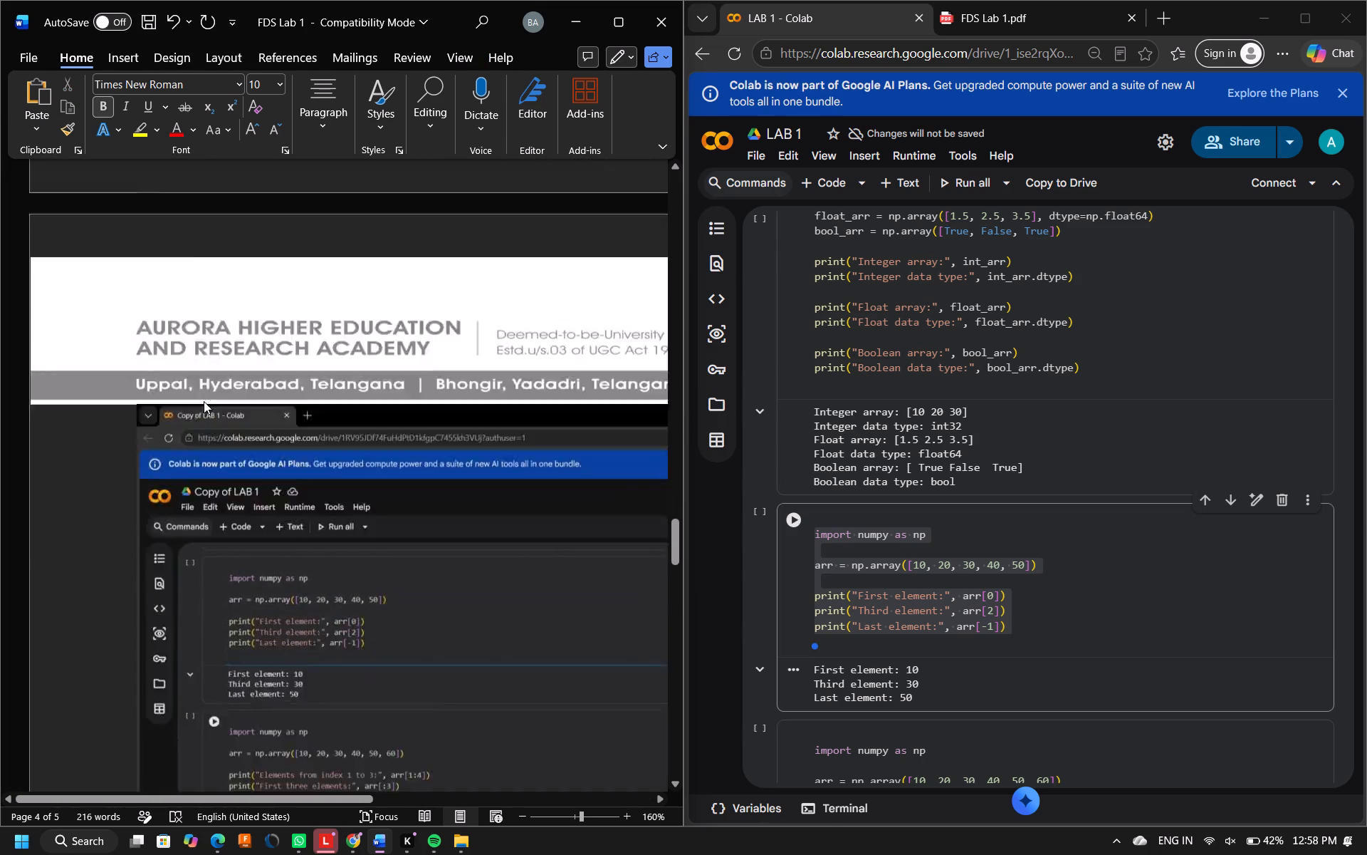
scroll(204, 401, up, 1)
scroll(204, 401, right, 1)
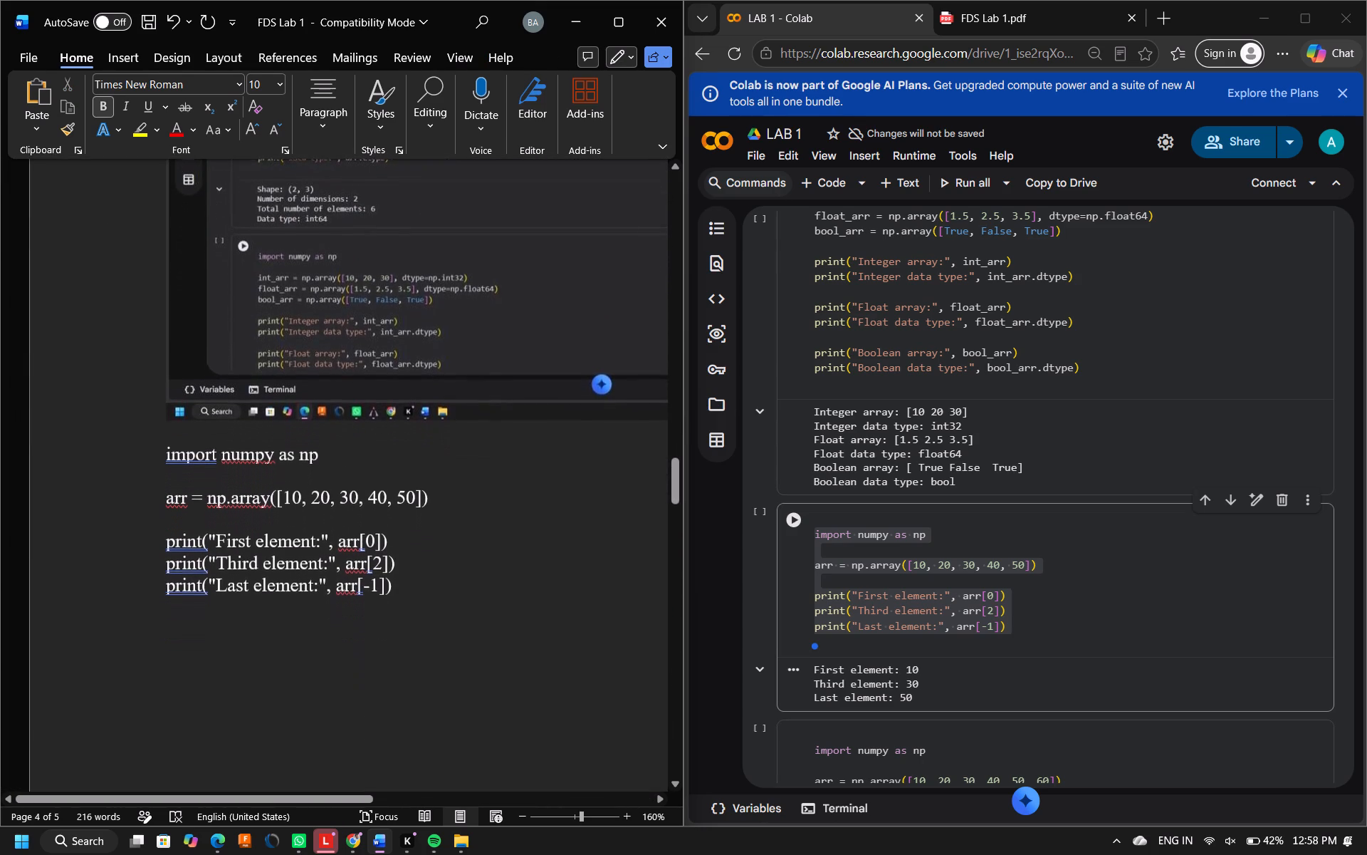
scroll(204, 401, right, 1)
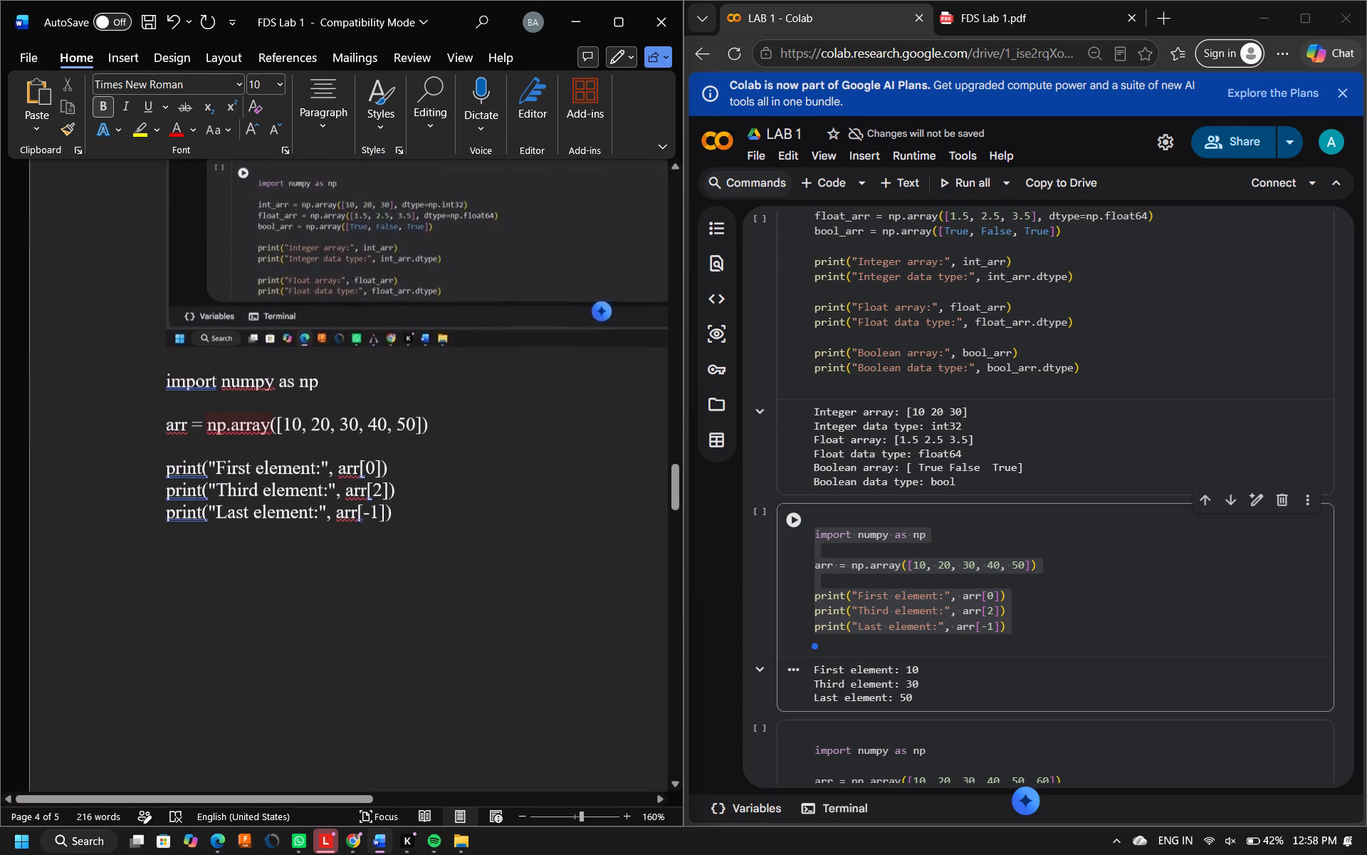
scroll(204, 401, right, 1)
scroll(204, 401, down, 2)
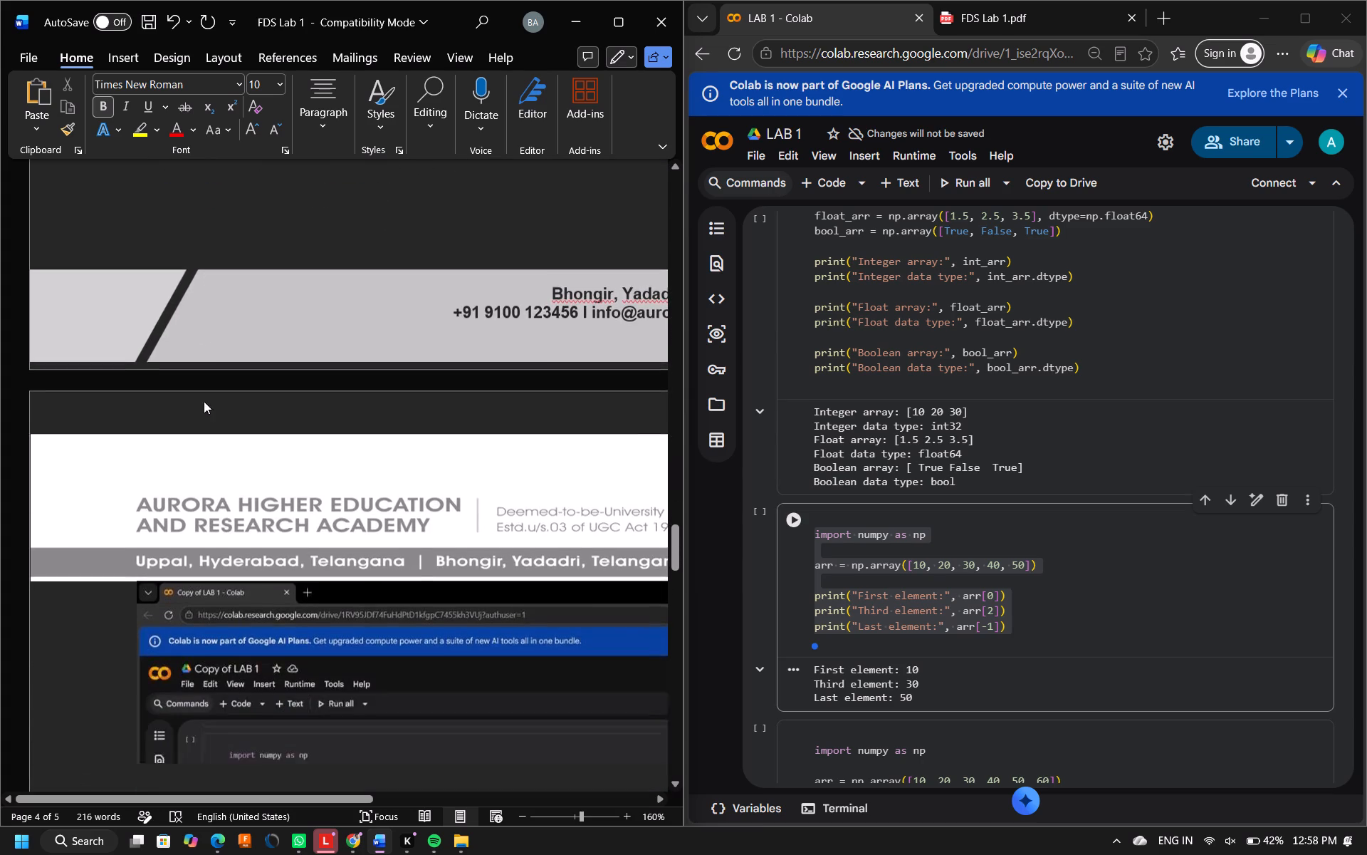
scroll(204, 401, down, 3)
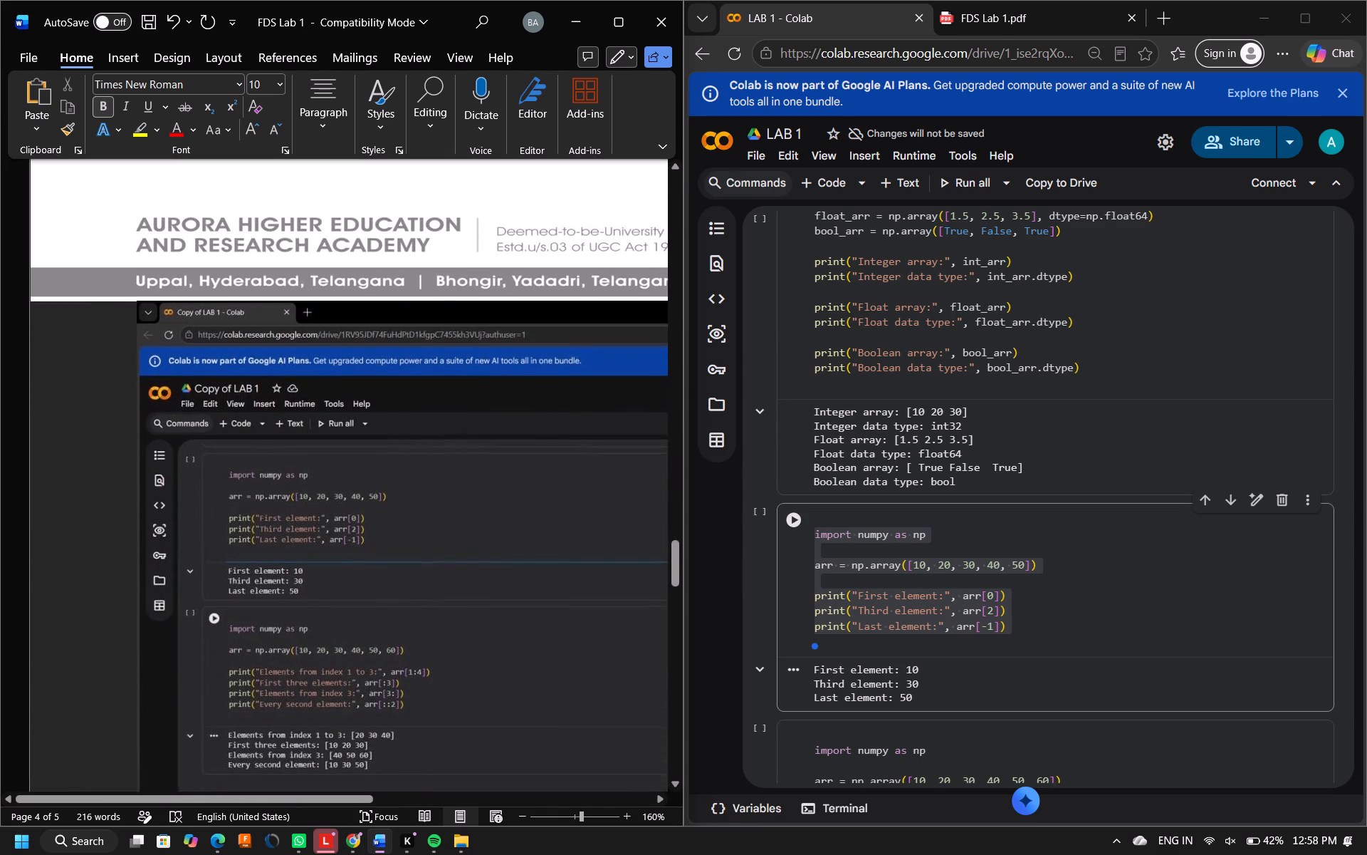
scroll(204, 401, down, 1)
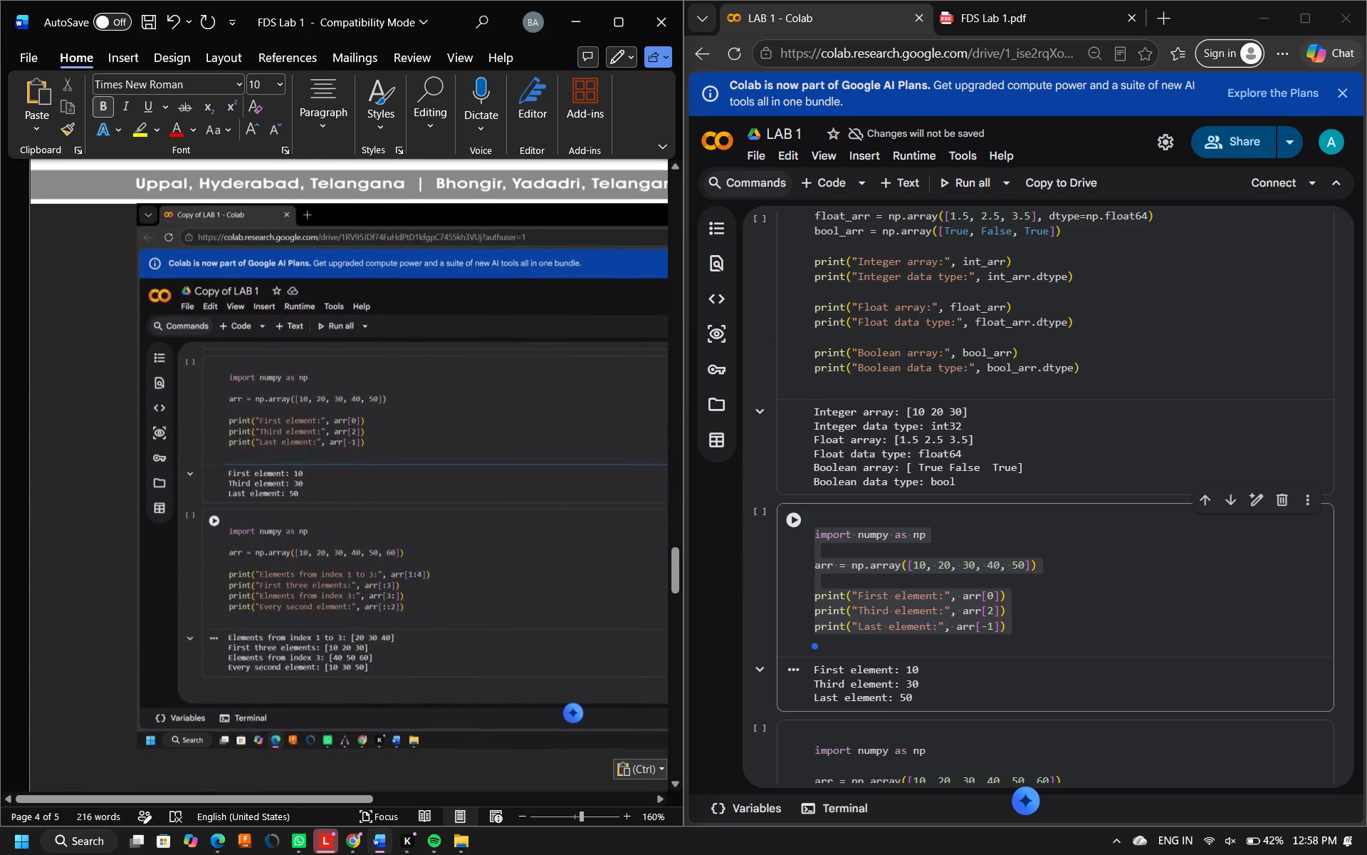
scroll(204, 401, down, 3)
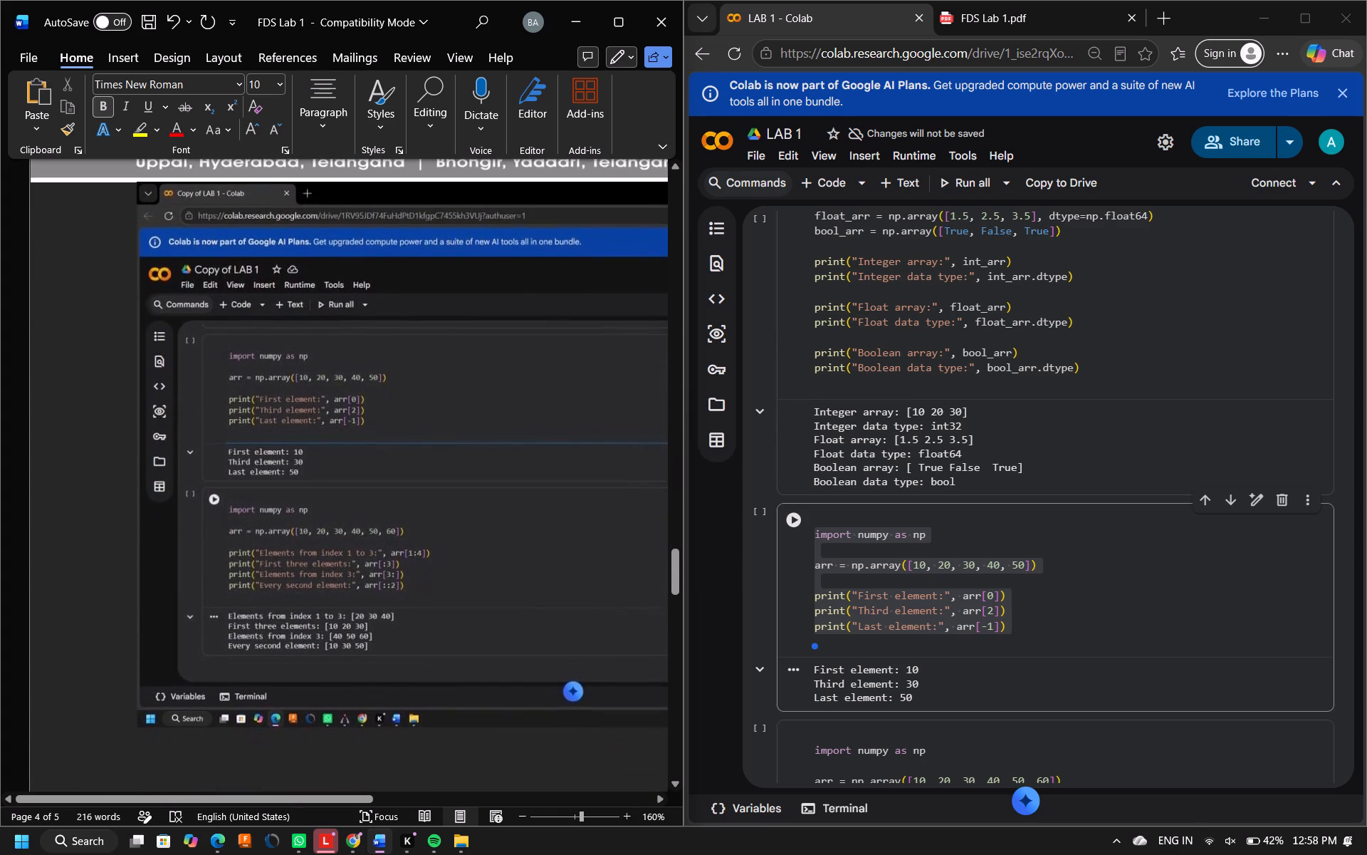
scroll(204, 401, down, 2)
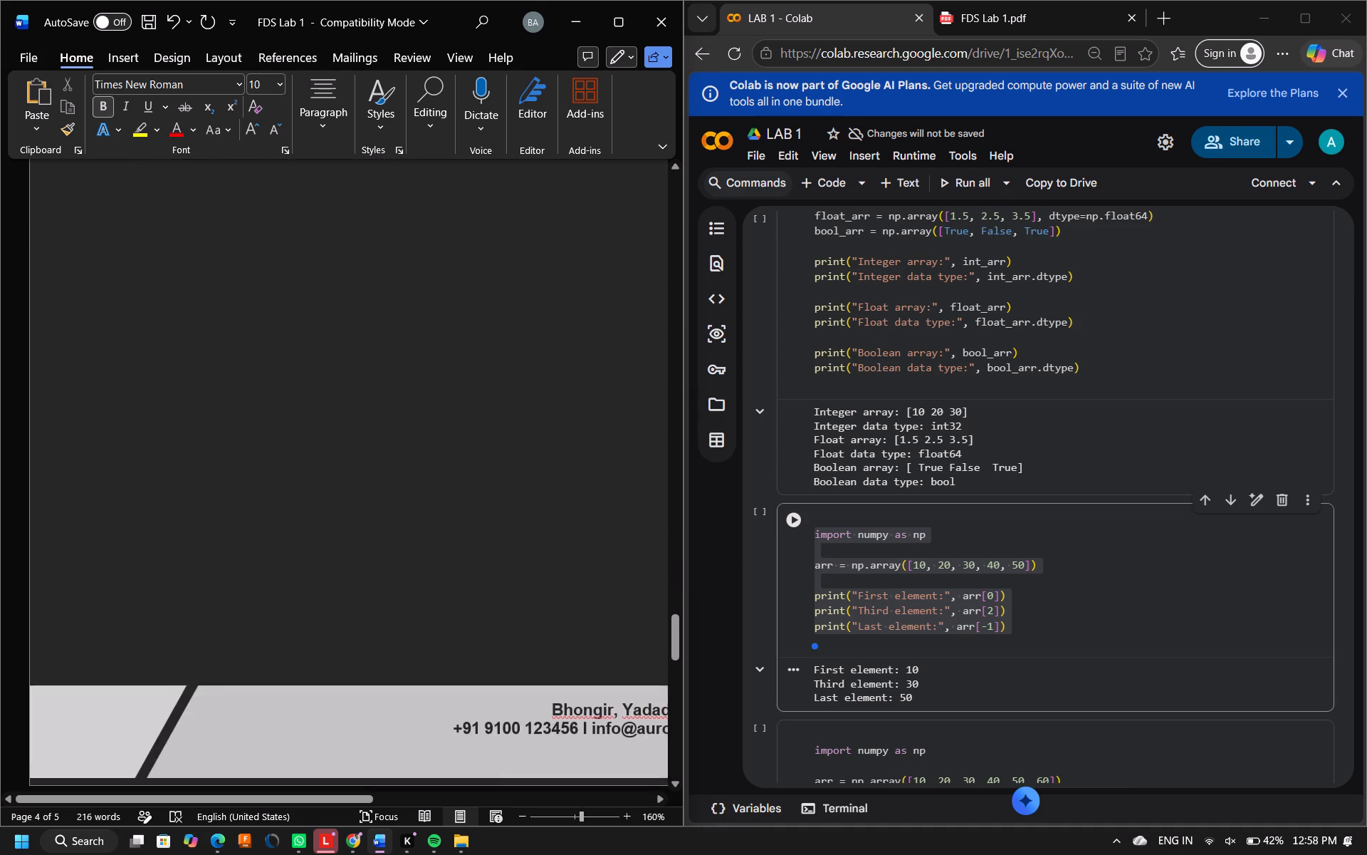
scroll(204, 401, down, 3)
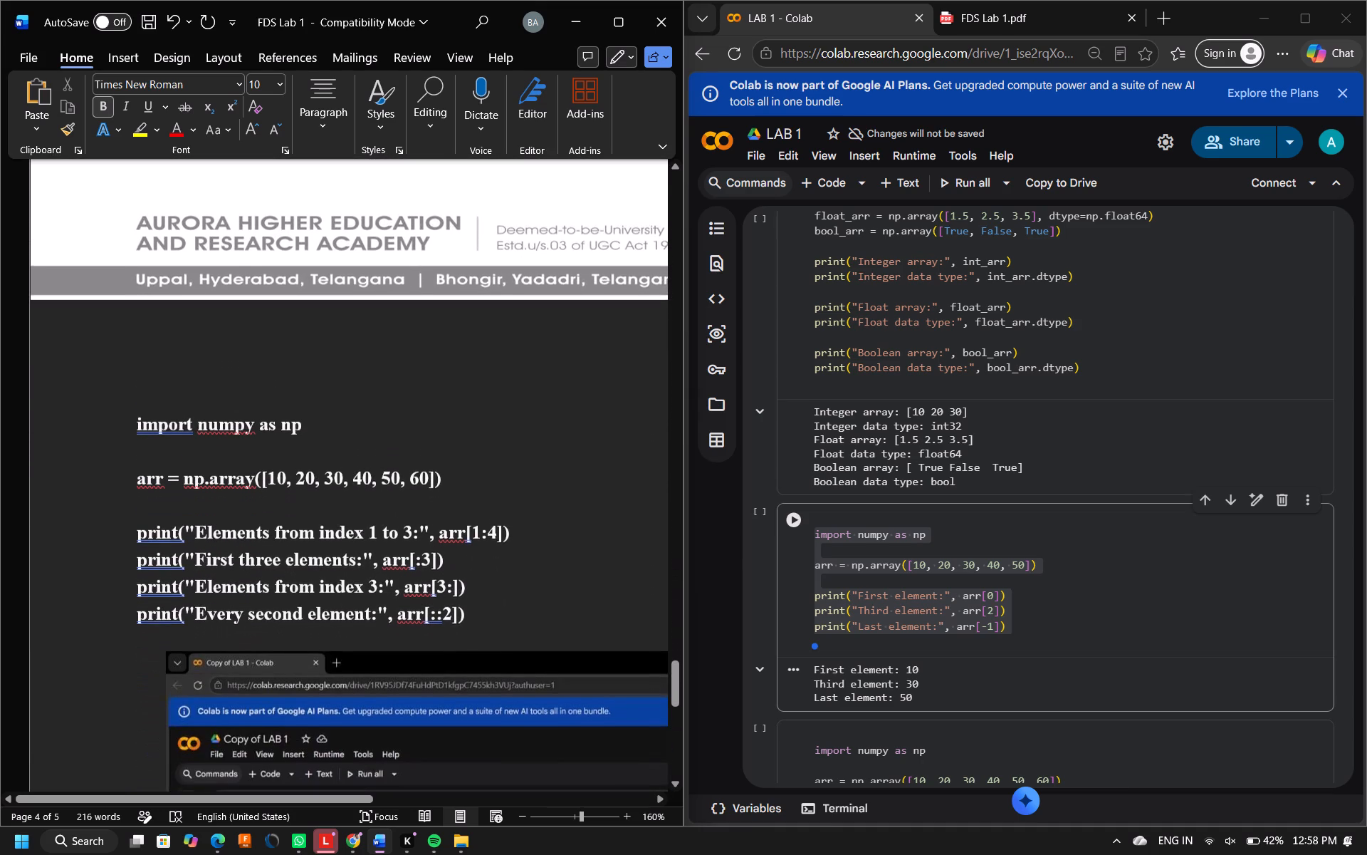
Compare the array slicing code and screenshot on page 5 with the notebook's fifth cell and its output.
scroll(883, 586, down, 1)
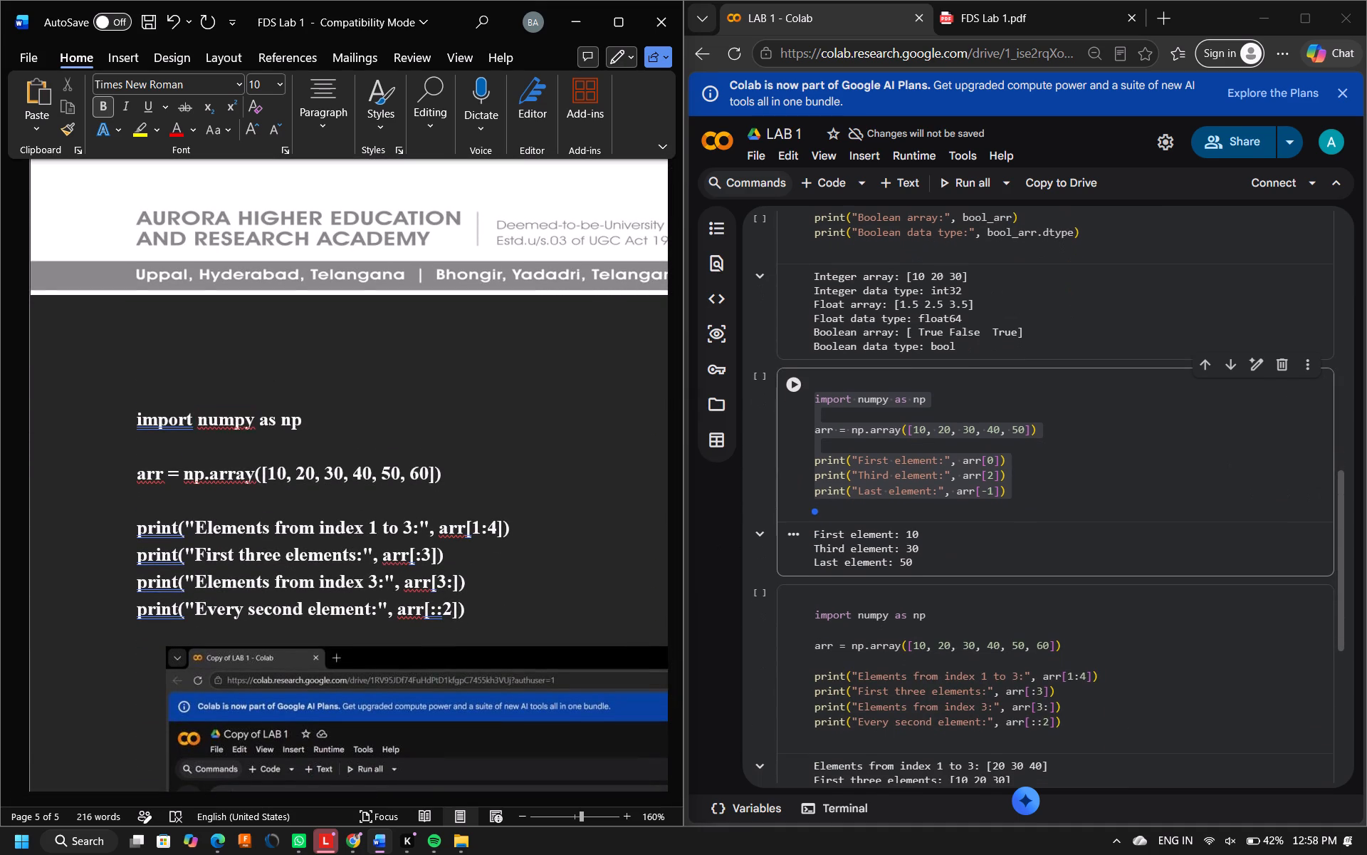
scroll(883, 586, down, 3)
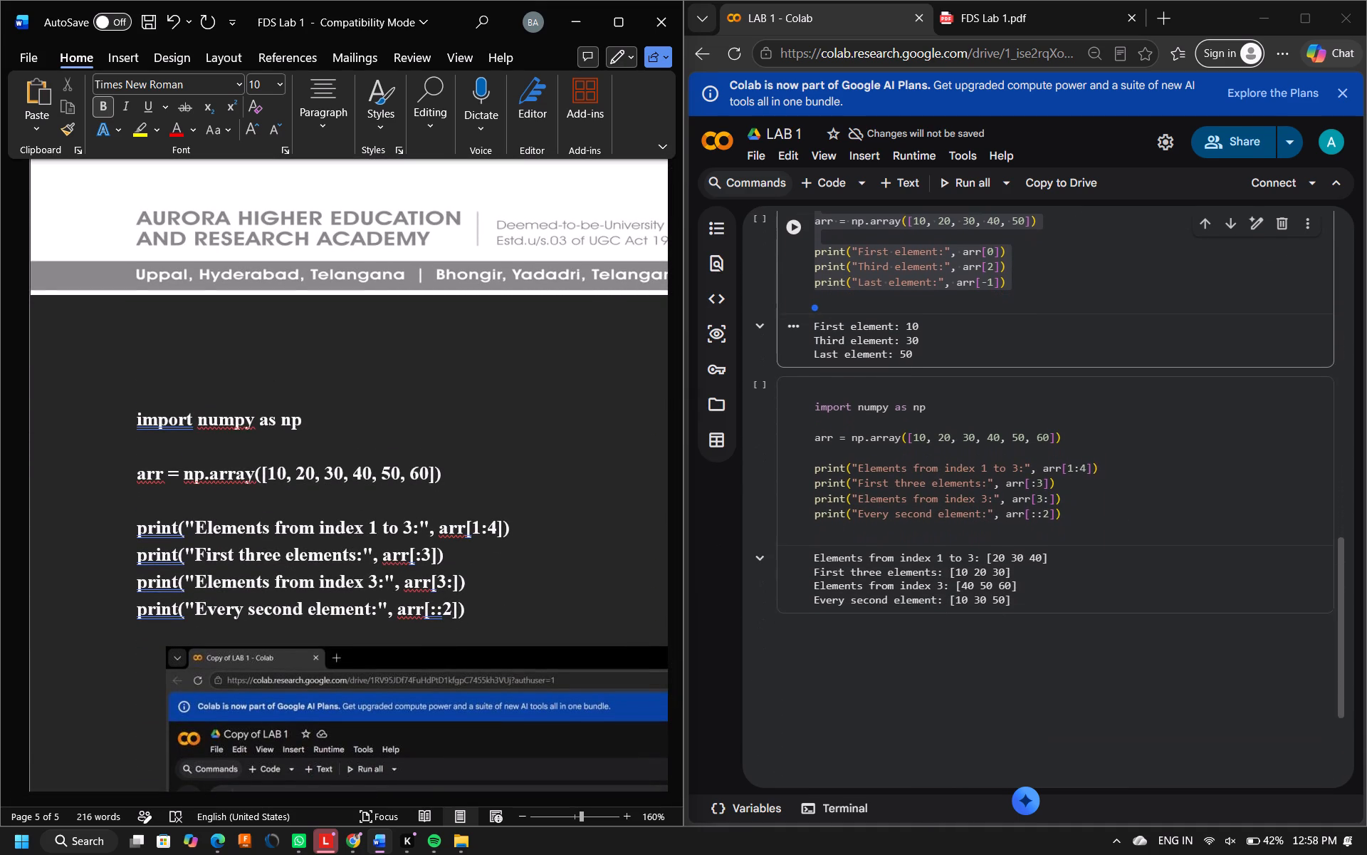
scroll(883, 586, down, 2)
scroll(426, 670, right, 1)
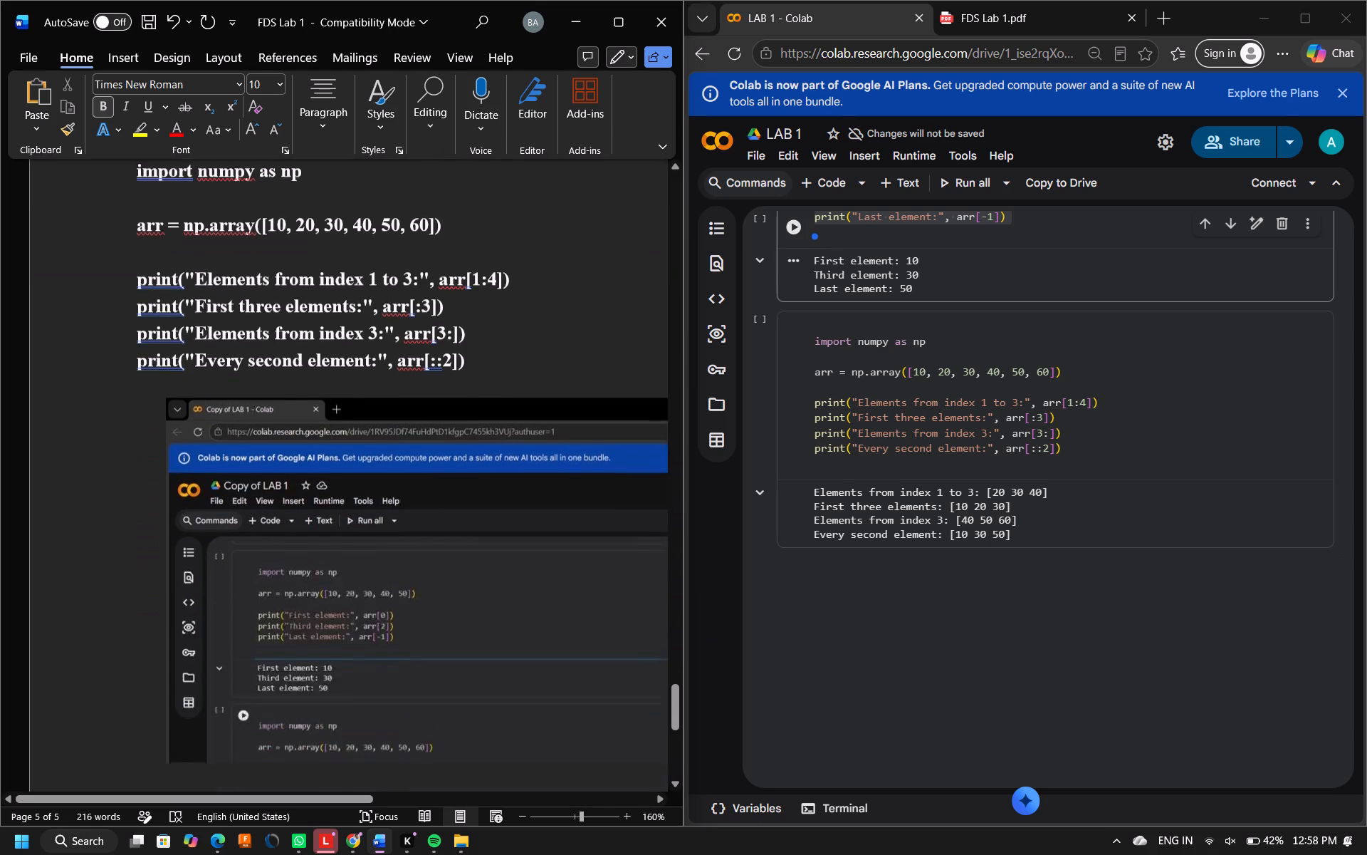
scroll(426, 670, right, 1)
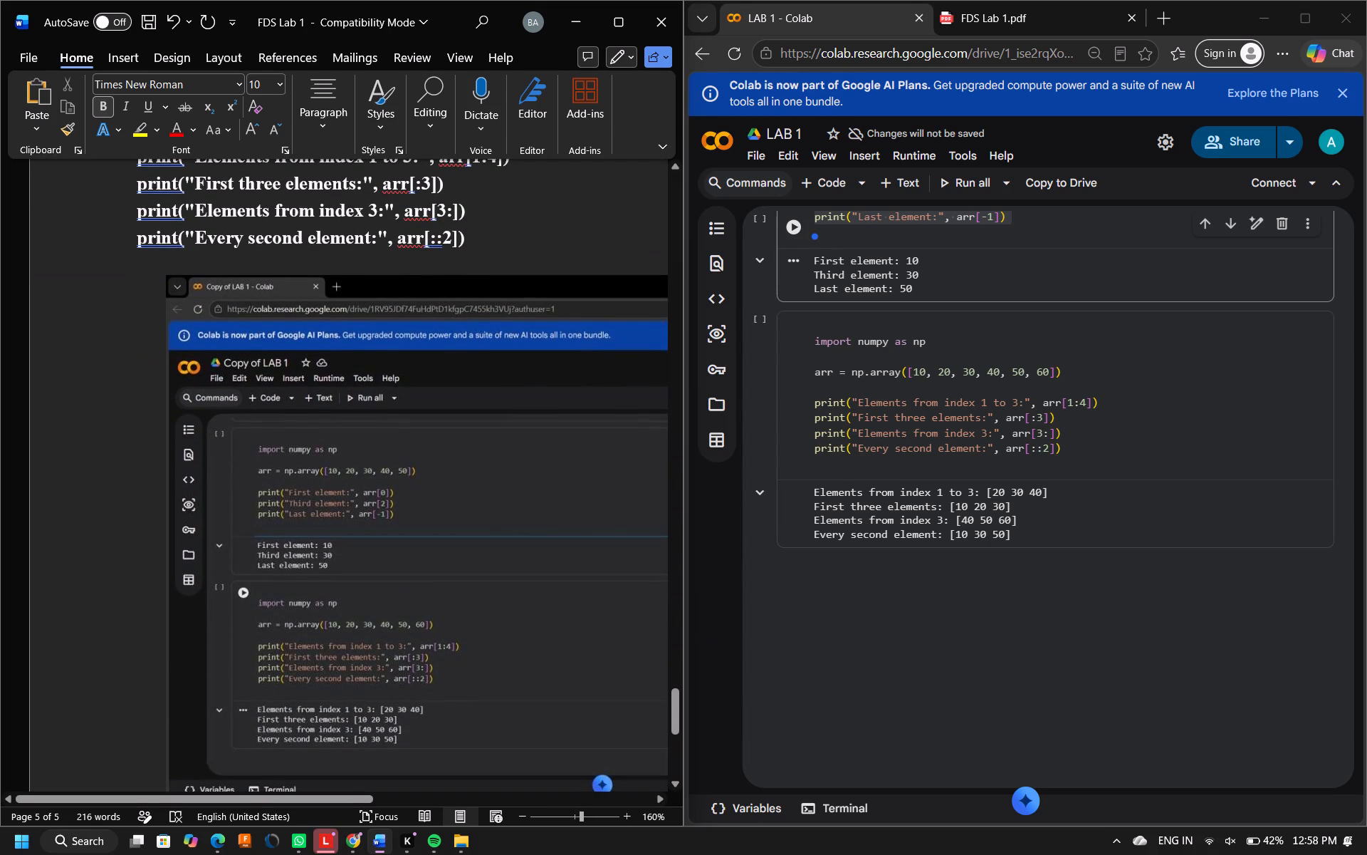
scroll(426, 670, right, 1)
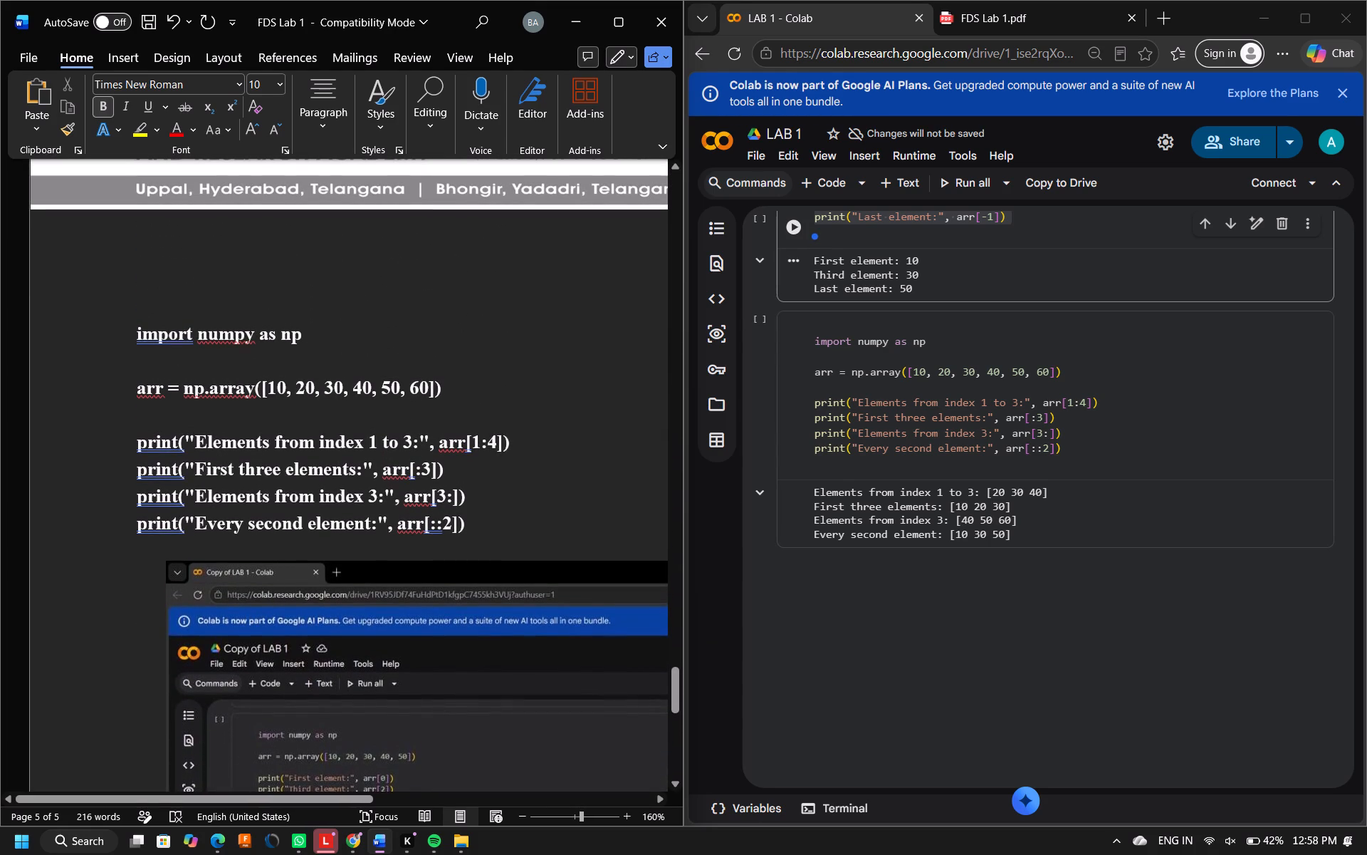
Copy the array slicing code, from the numpy import to the every-second-element print, from the notebook's fifth cell.
drag(136, 332, 504, 574)
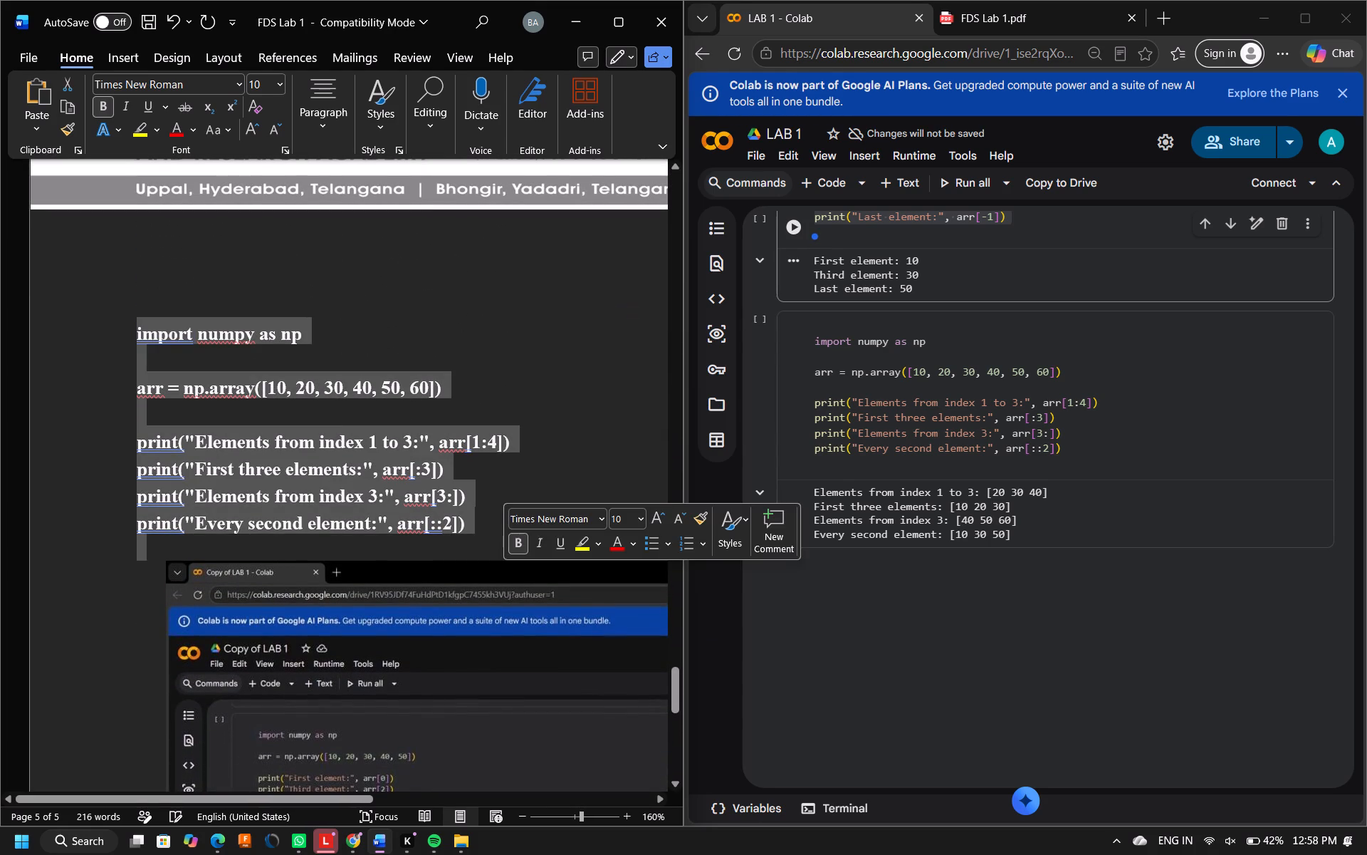
click(813, 339)
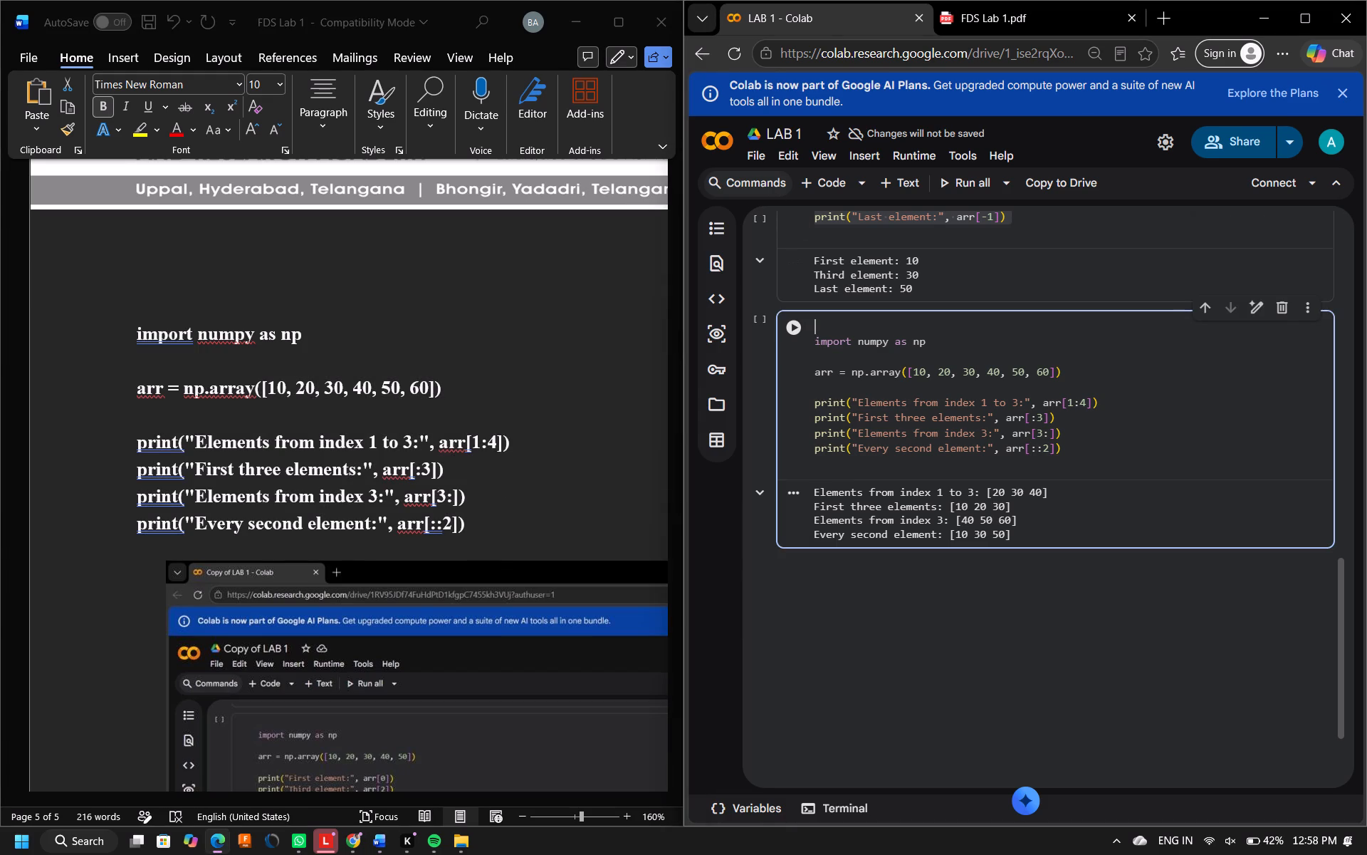
drag(819, 338, 856, 362)
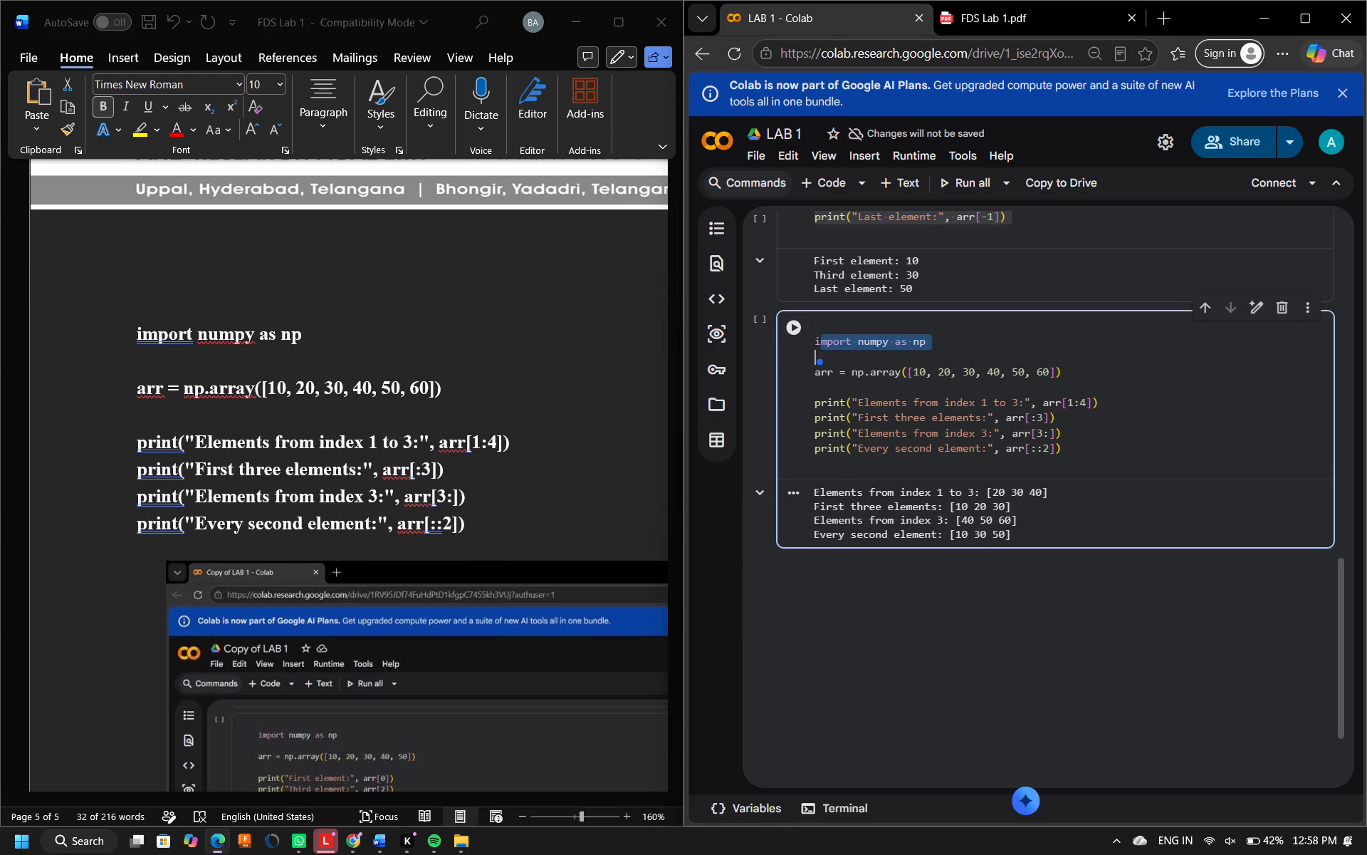
drag(813, 337, 829, 341)
key(Up)
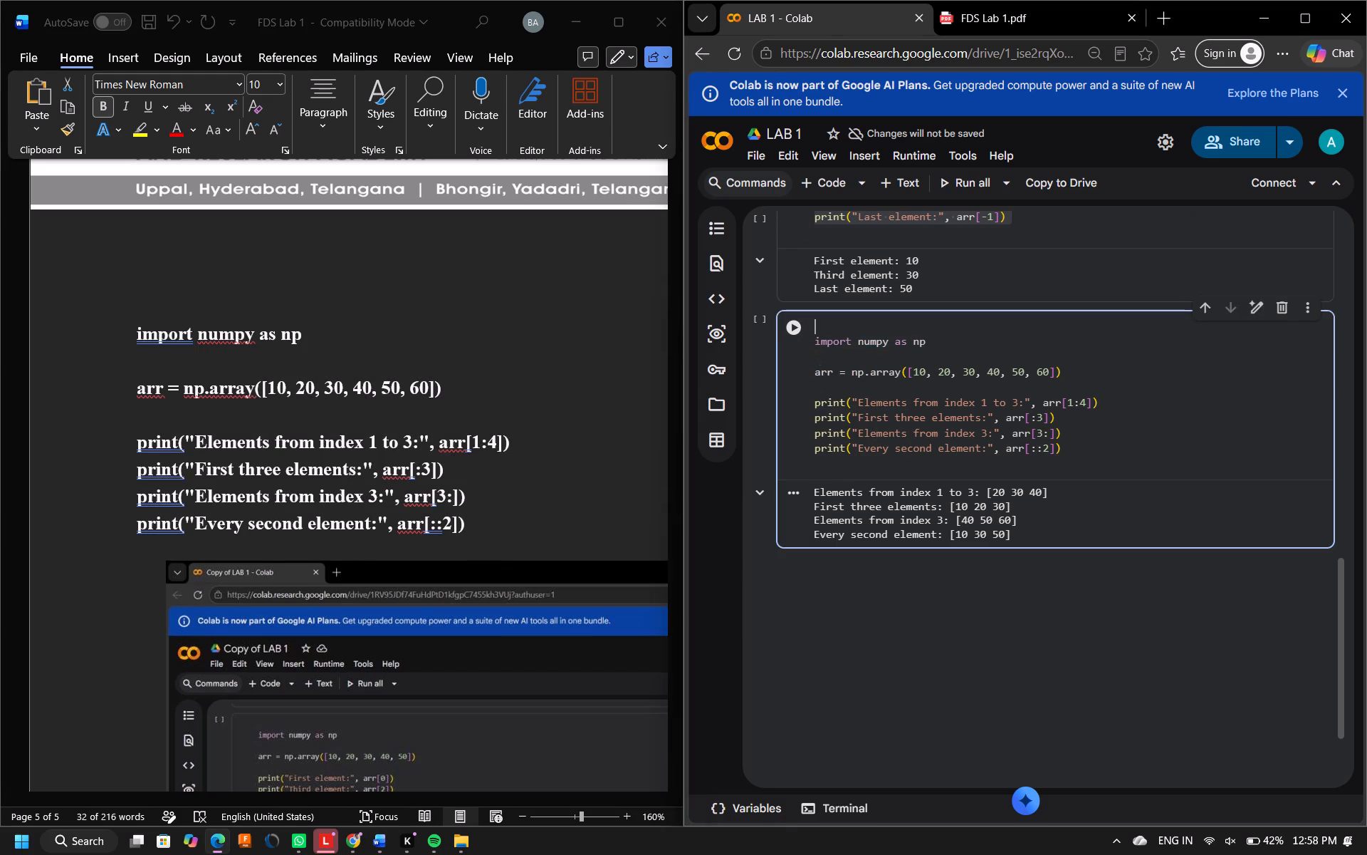
drag(812, 339, 844, 368)
click(844, 368)
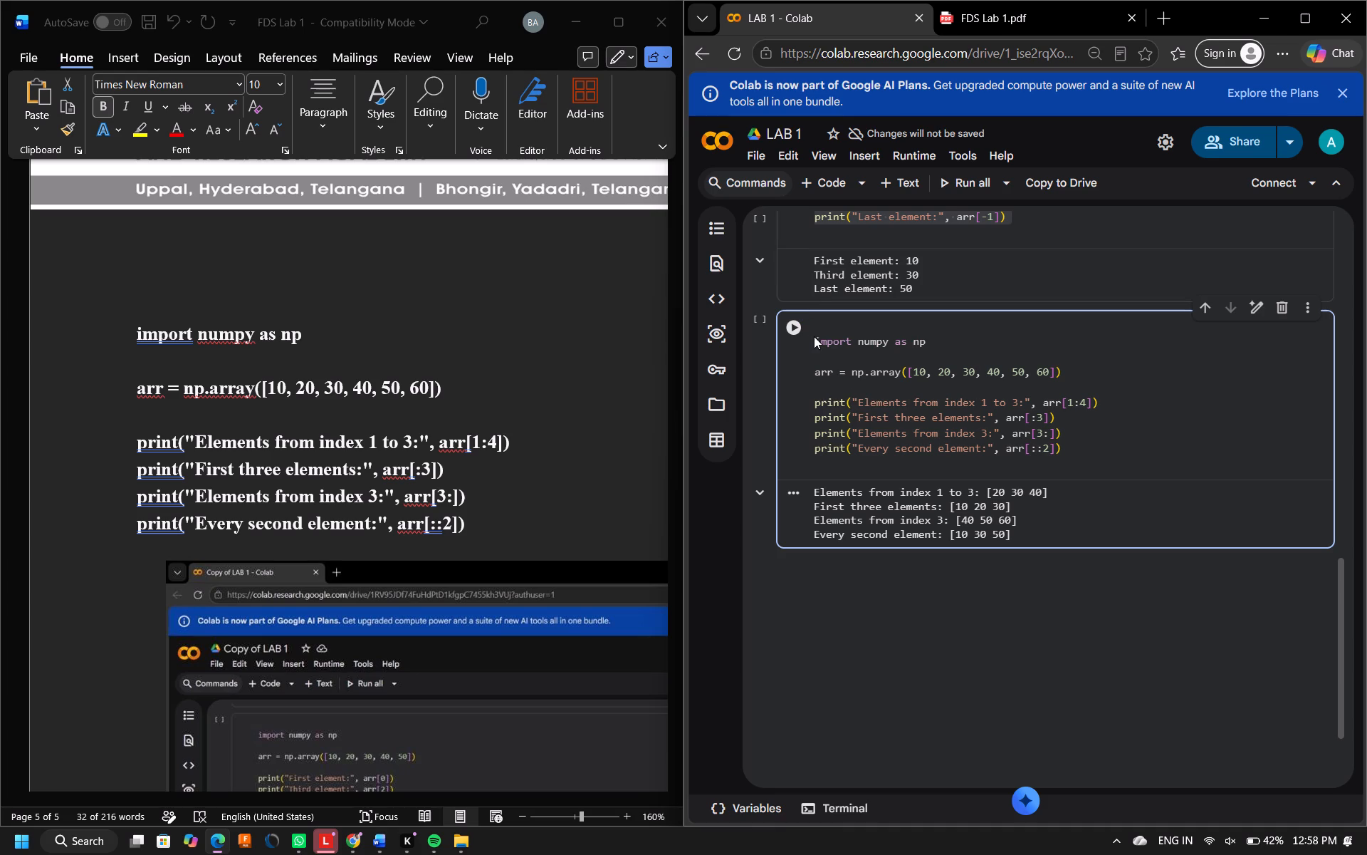
click(812, 338)
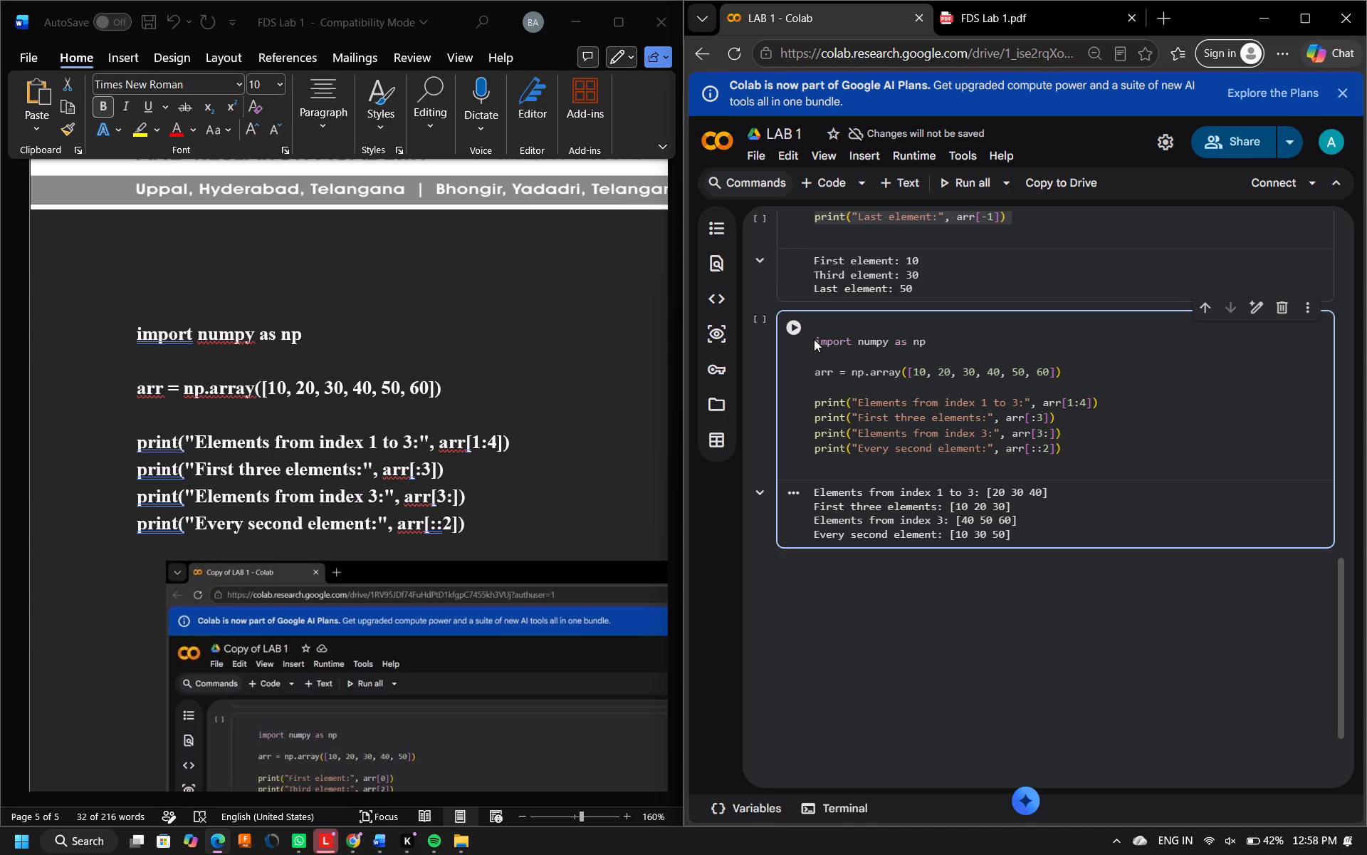
click(814, 339)
click(816, 340)
drag(816, 340, 1015, 483)
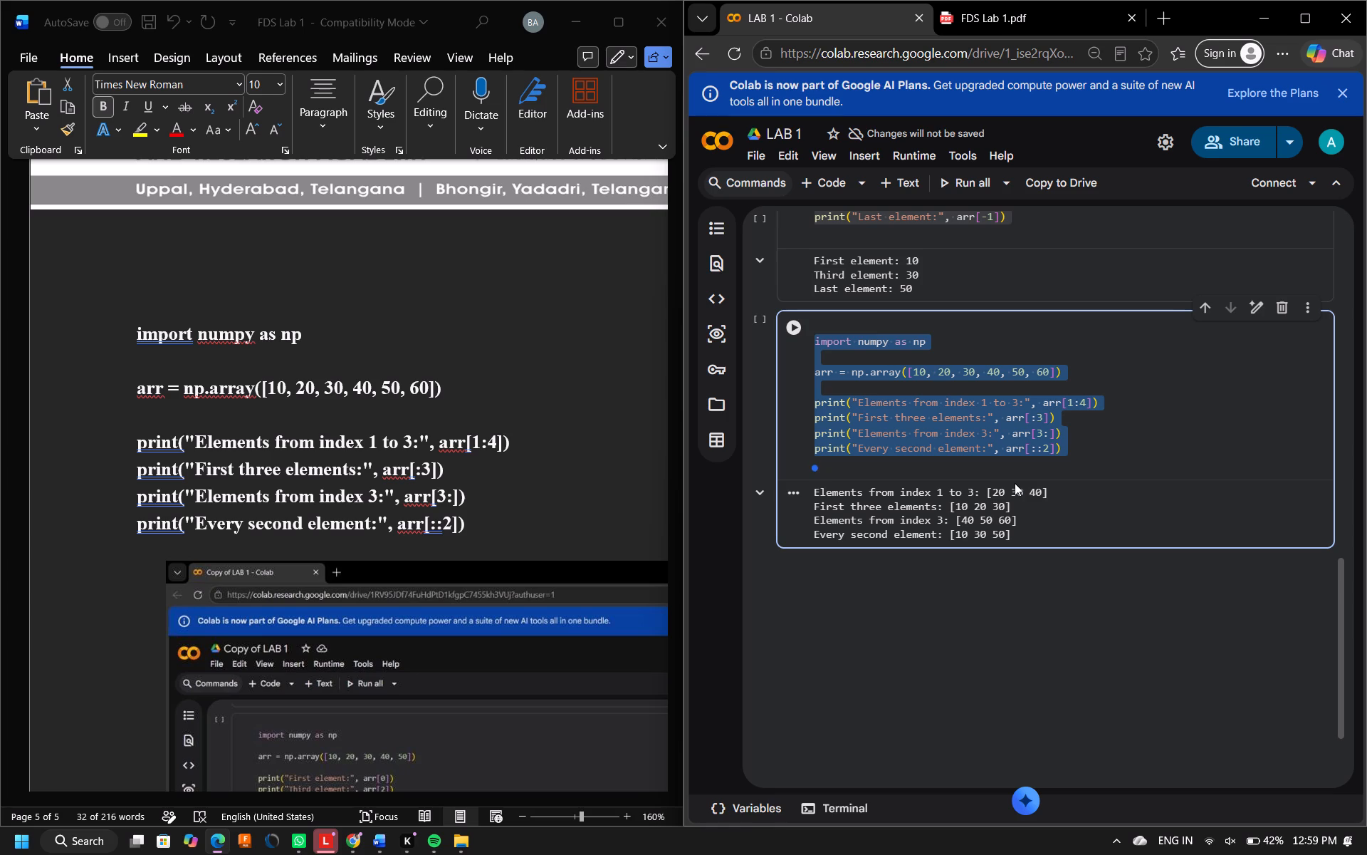
key(ctrl+c)
Replace the array slicing code above page 5's screenshot with the code copied from the notebook's fifth cell.
scroll(387, 510, down, 2)
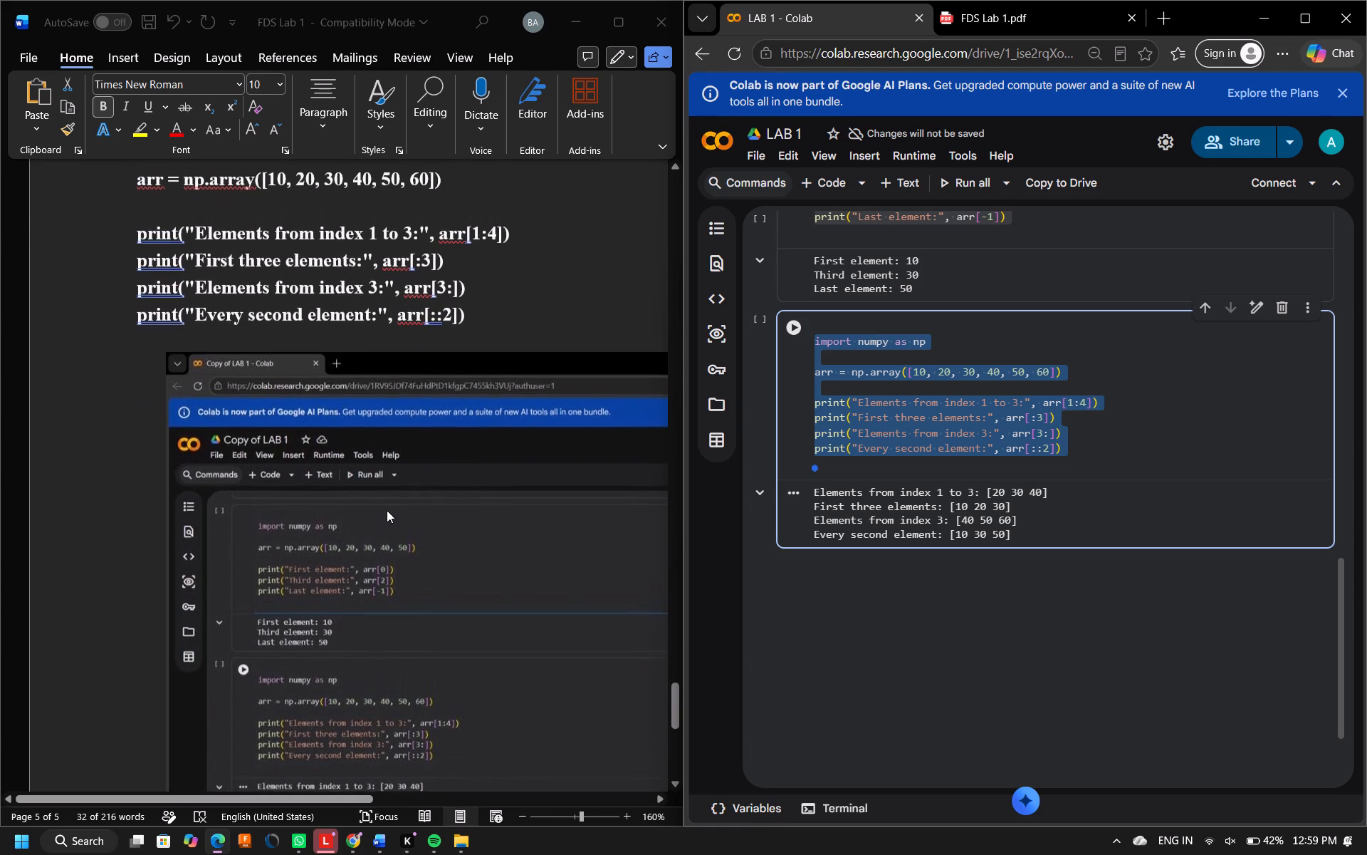
scroll(387, 510, down, 1)
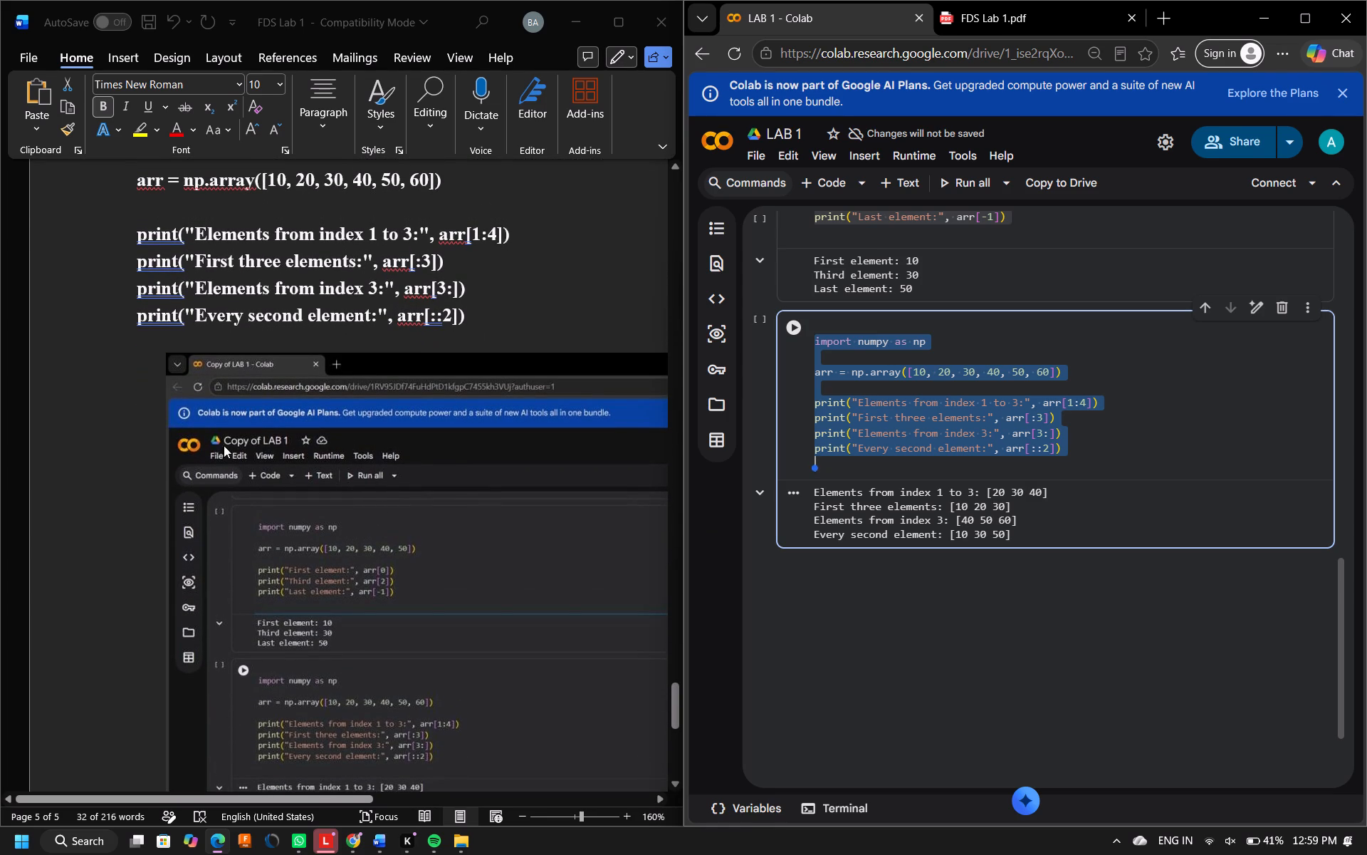
scroll(174, 215, up, 1)
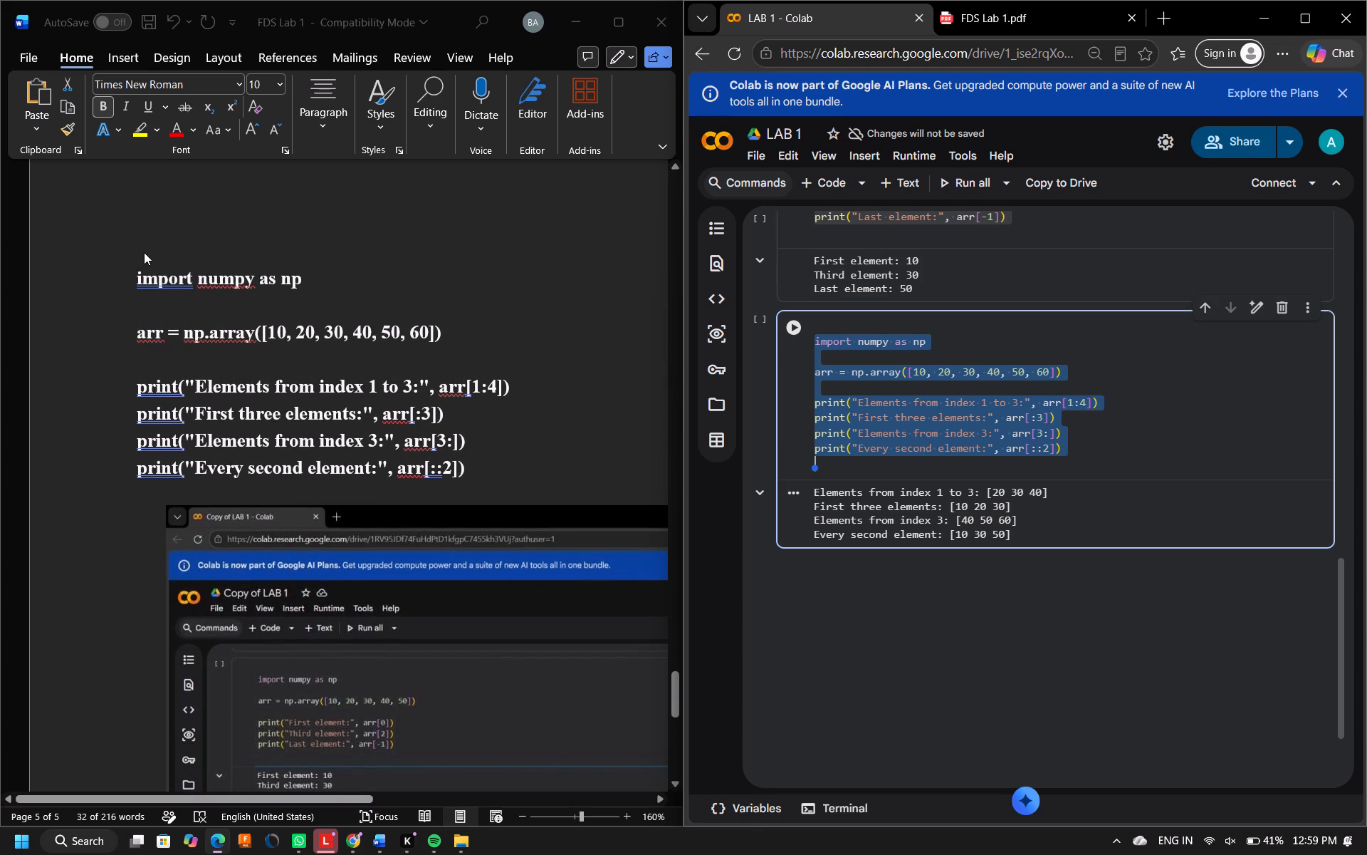
click(130, 267)
click(130, 267)
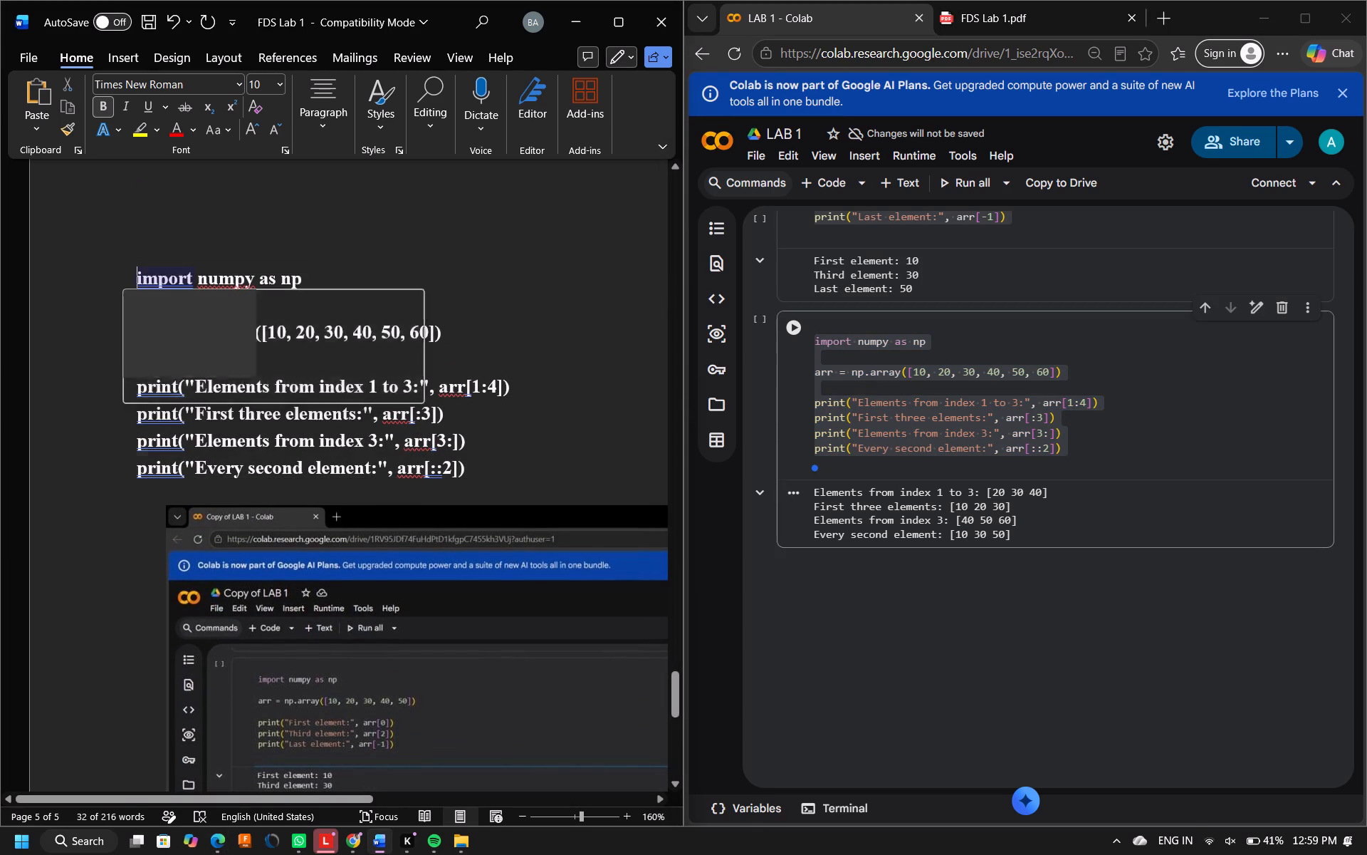
drag(130, 267, 473, 489)
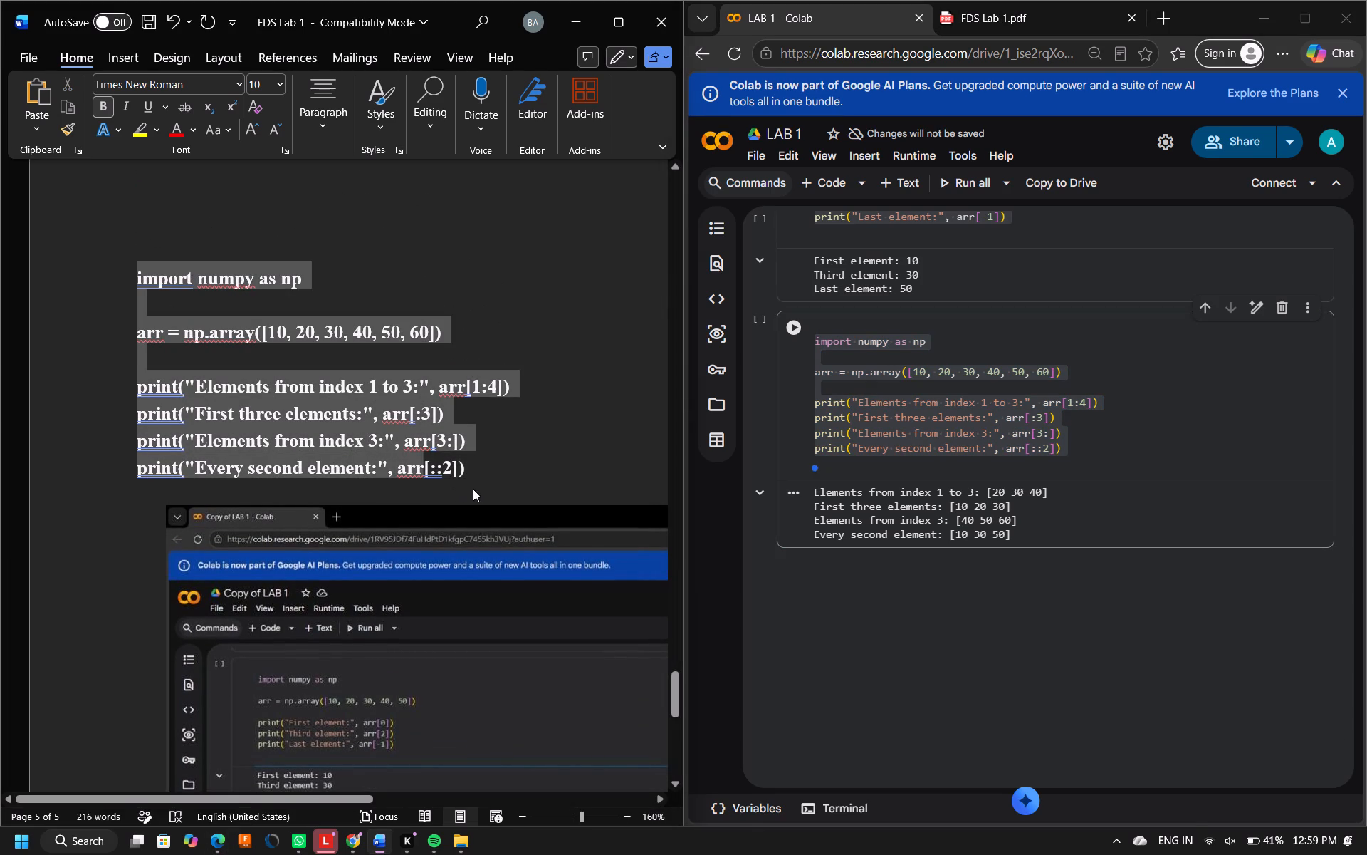
drag(473, 489, 488, 487)
key(ctrl+v)
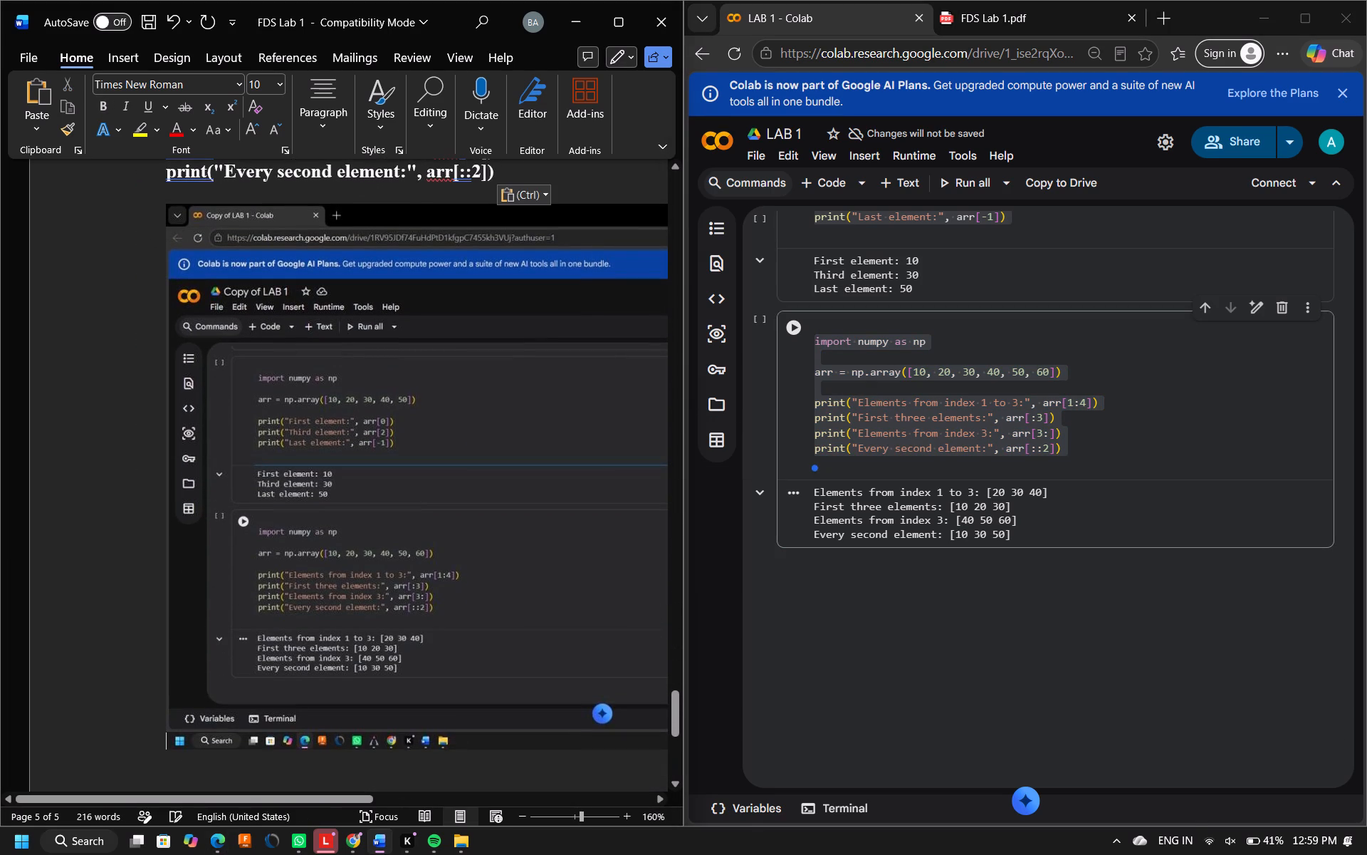
Maximize the report window and remove the blank lines and indent before page 5's slicing code, undoing the one deletion too many.
click(633, 14)
scroll(710, 489, up, 4)
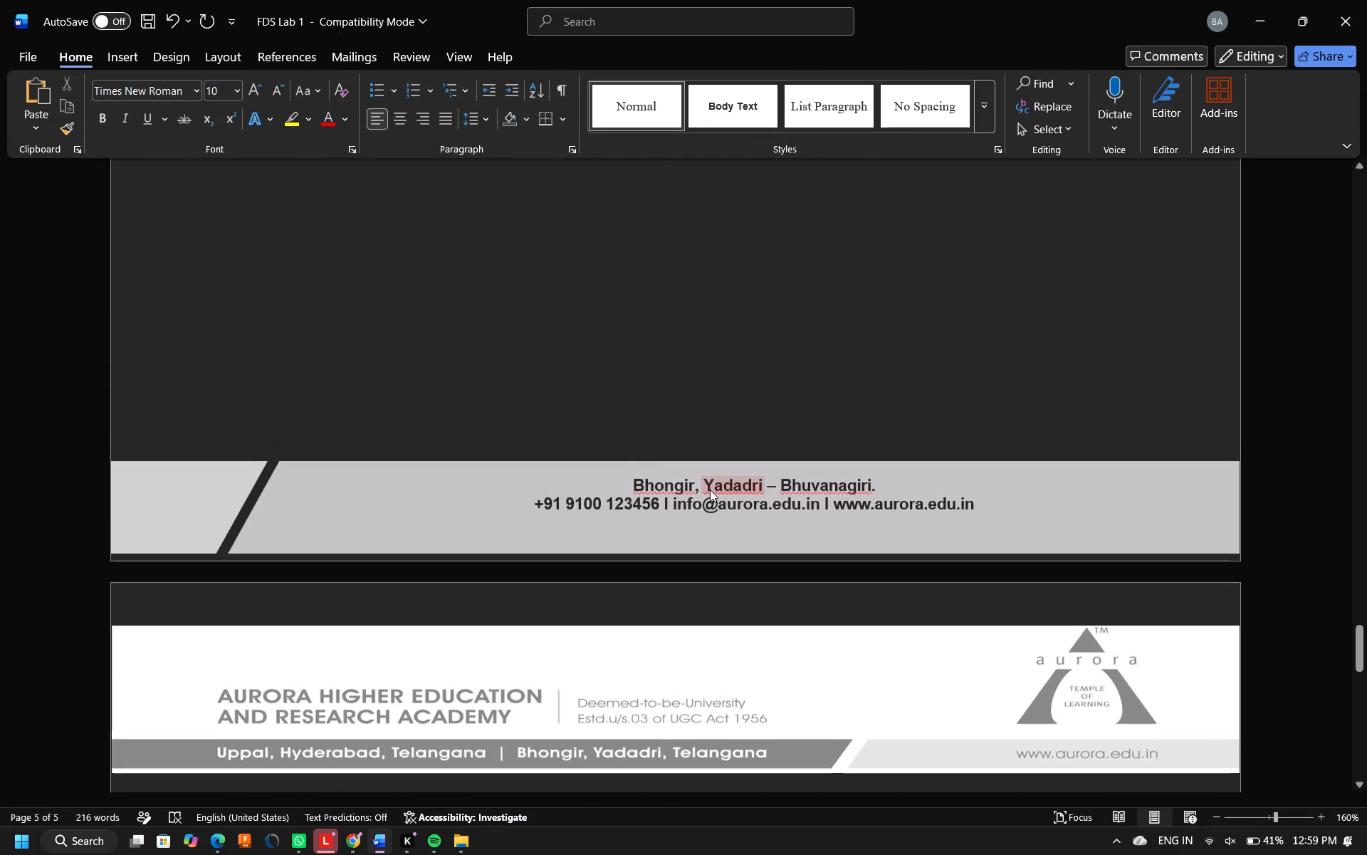
scroll(710, 489, up, 3)
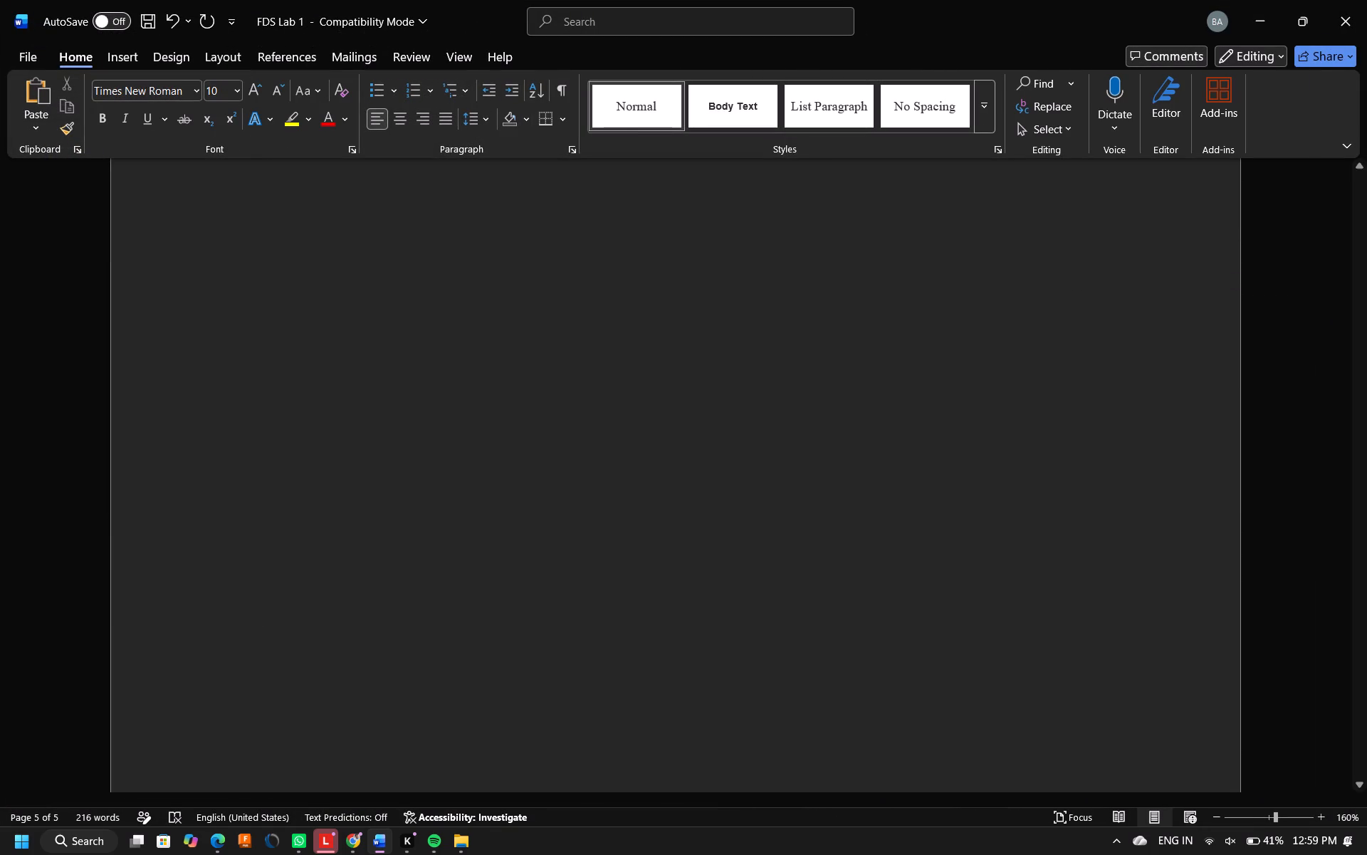
scroll(710, 489, down, 3)
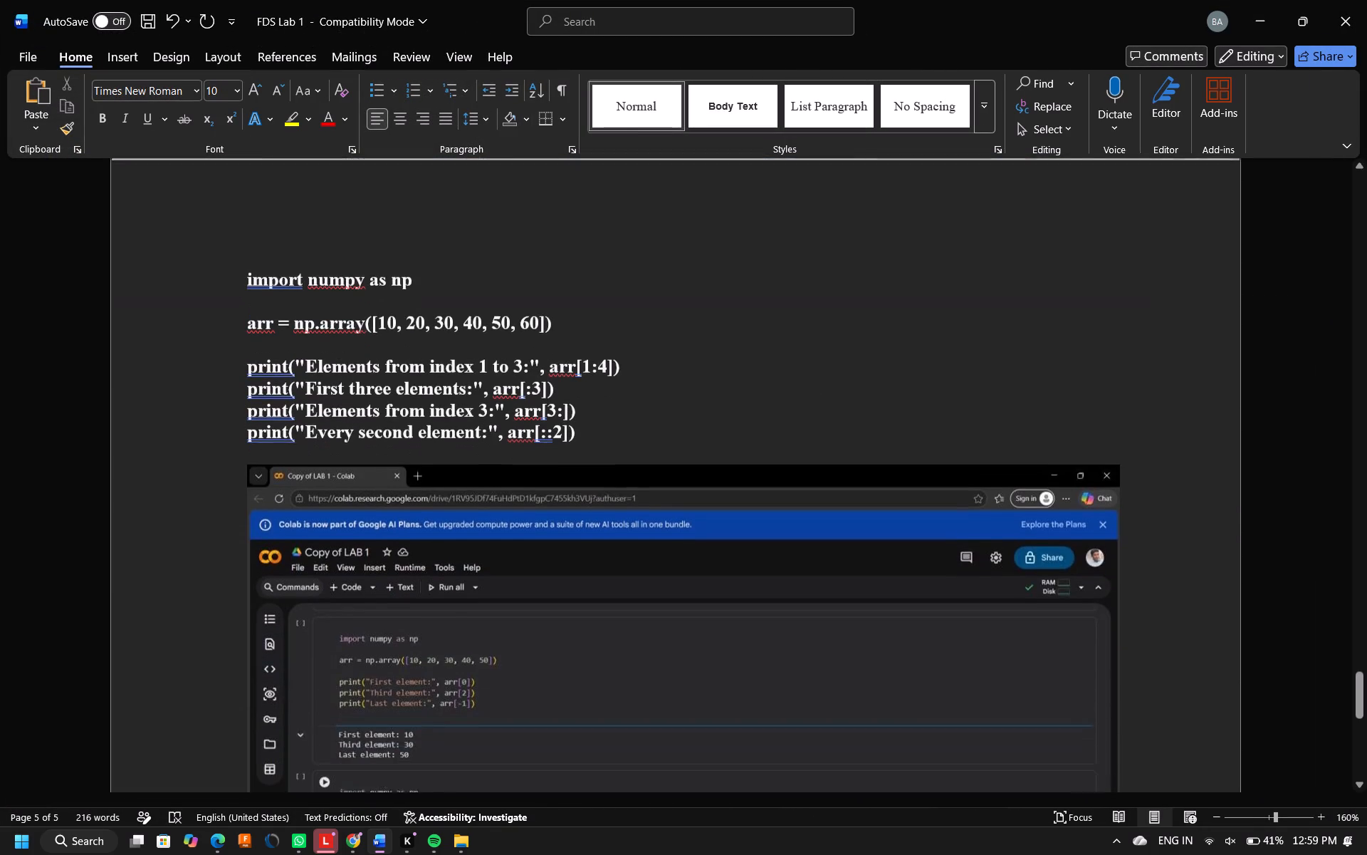
scroll(710, 489, down, 1)
click(238, 257)
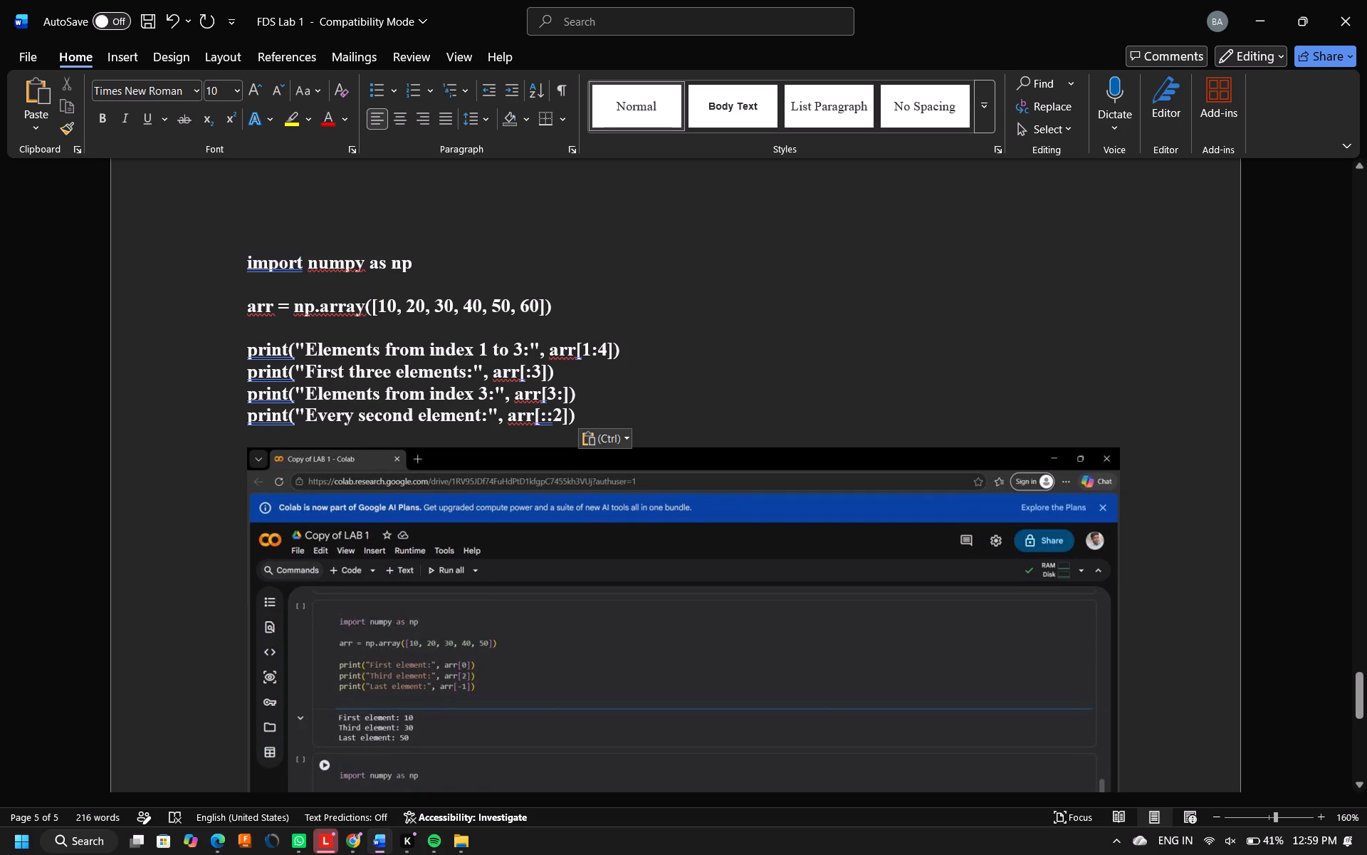
key(BackSpace)
key(BackSpace)
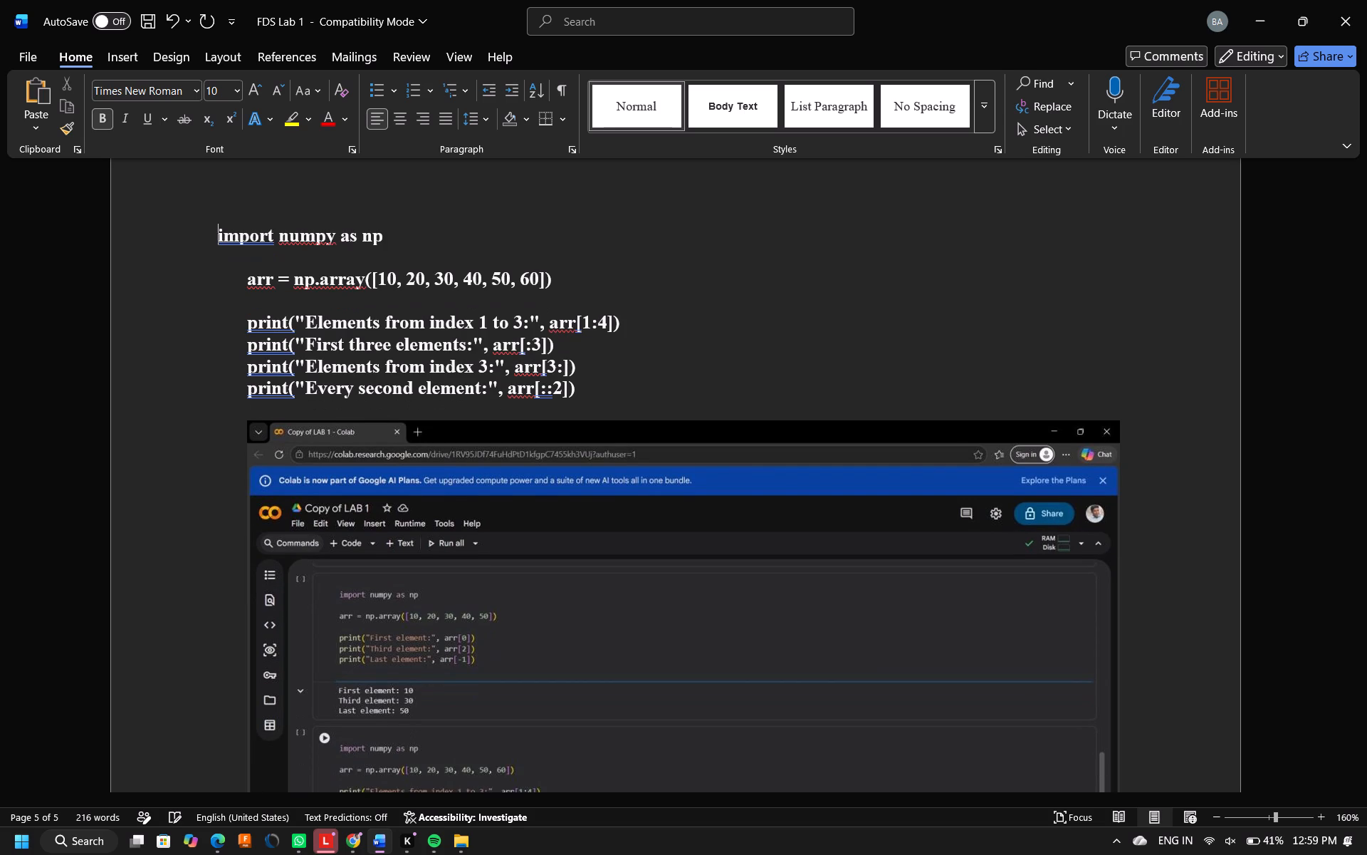
key(BackSpace)
key(BackSpace)
key(BackSpace)
key(BackSpace)
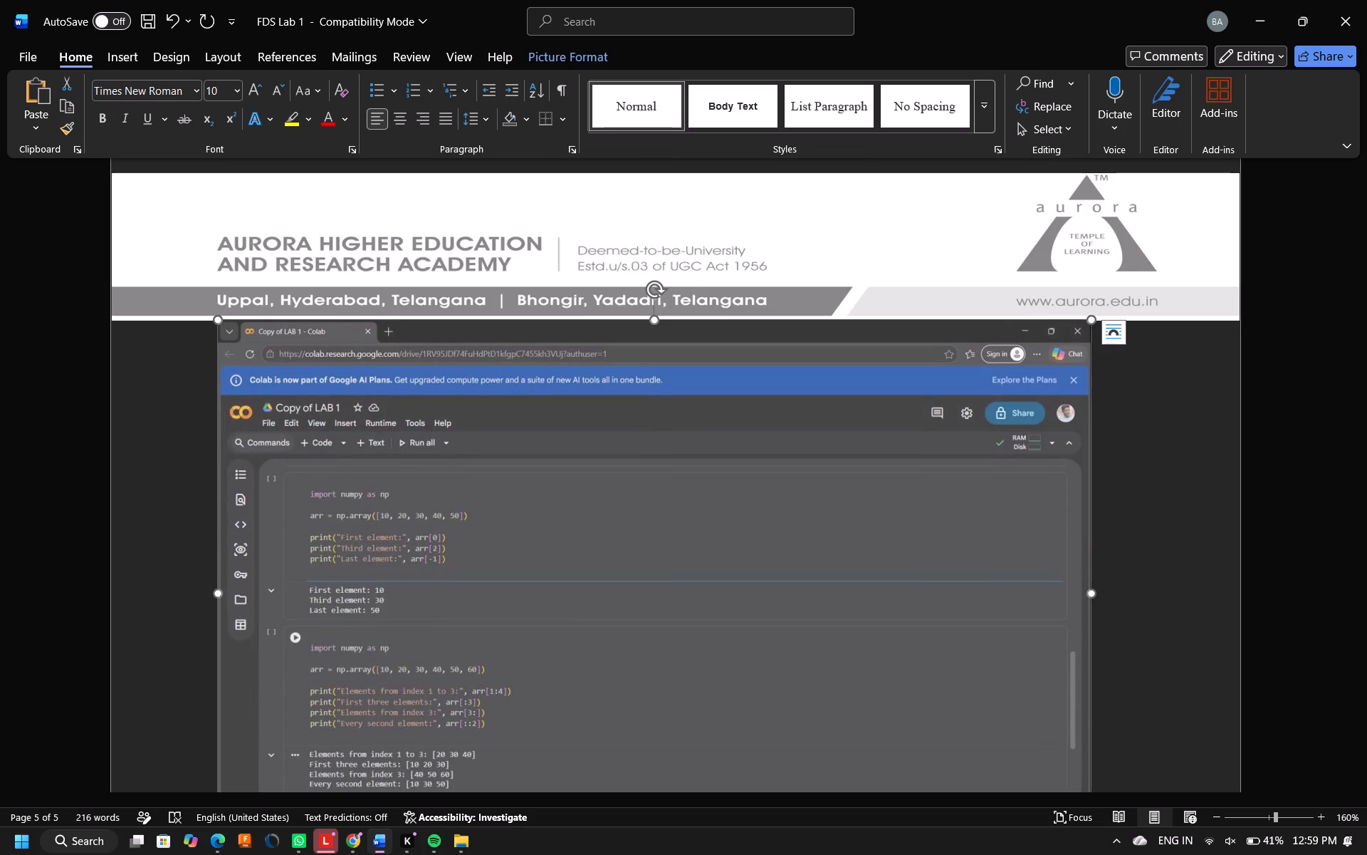
key(ctrl+z)
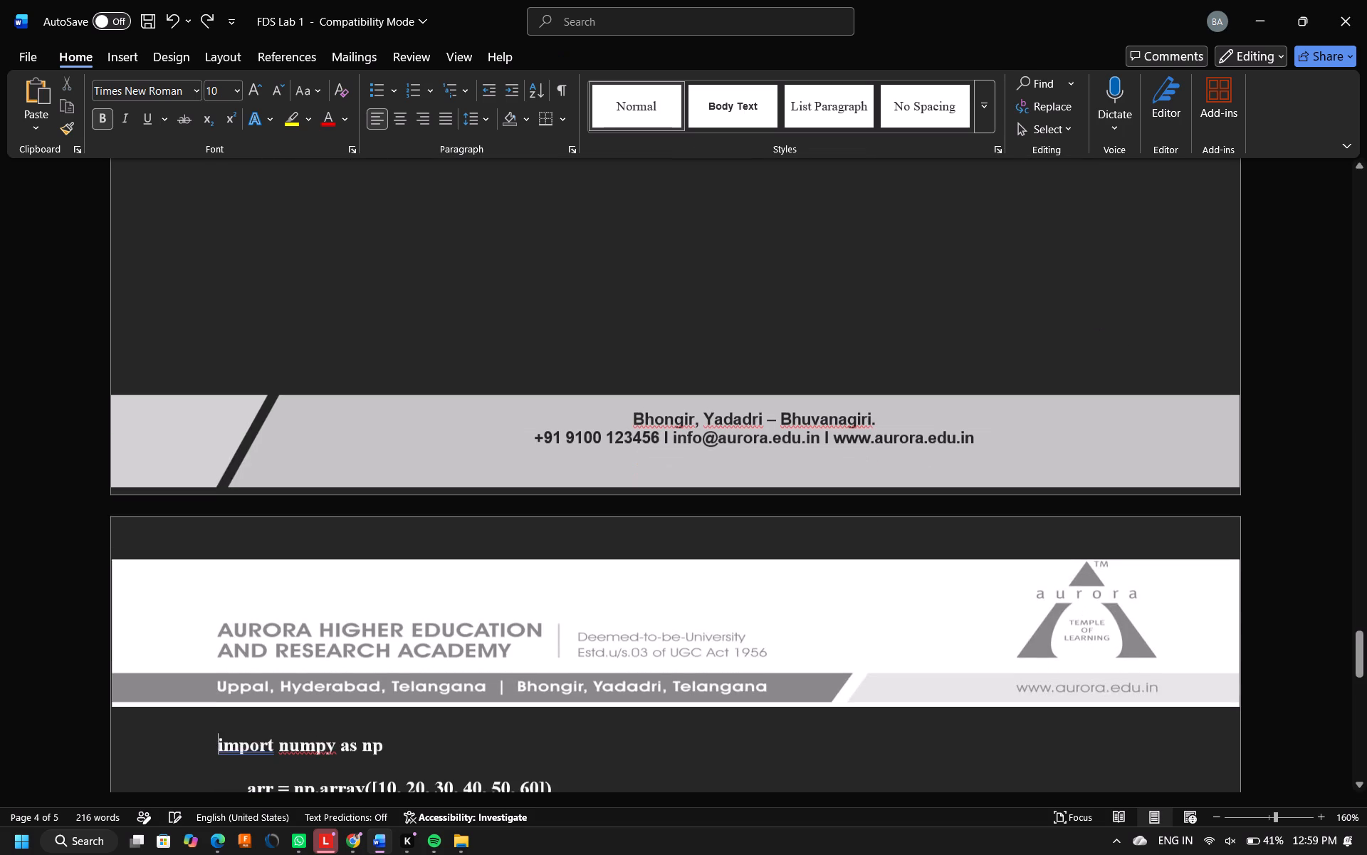
Indent the slicing code's import numpy line with seven spaces to align it with the lines below.
scroll(238, 257, right, 1)
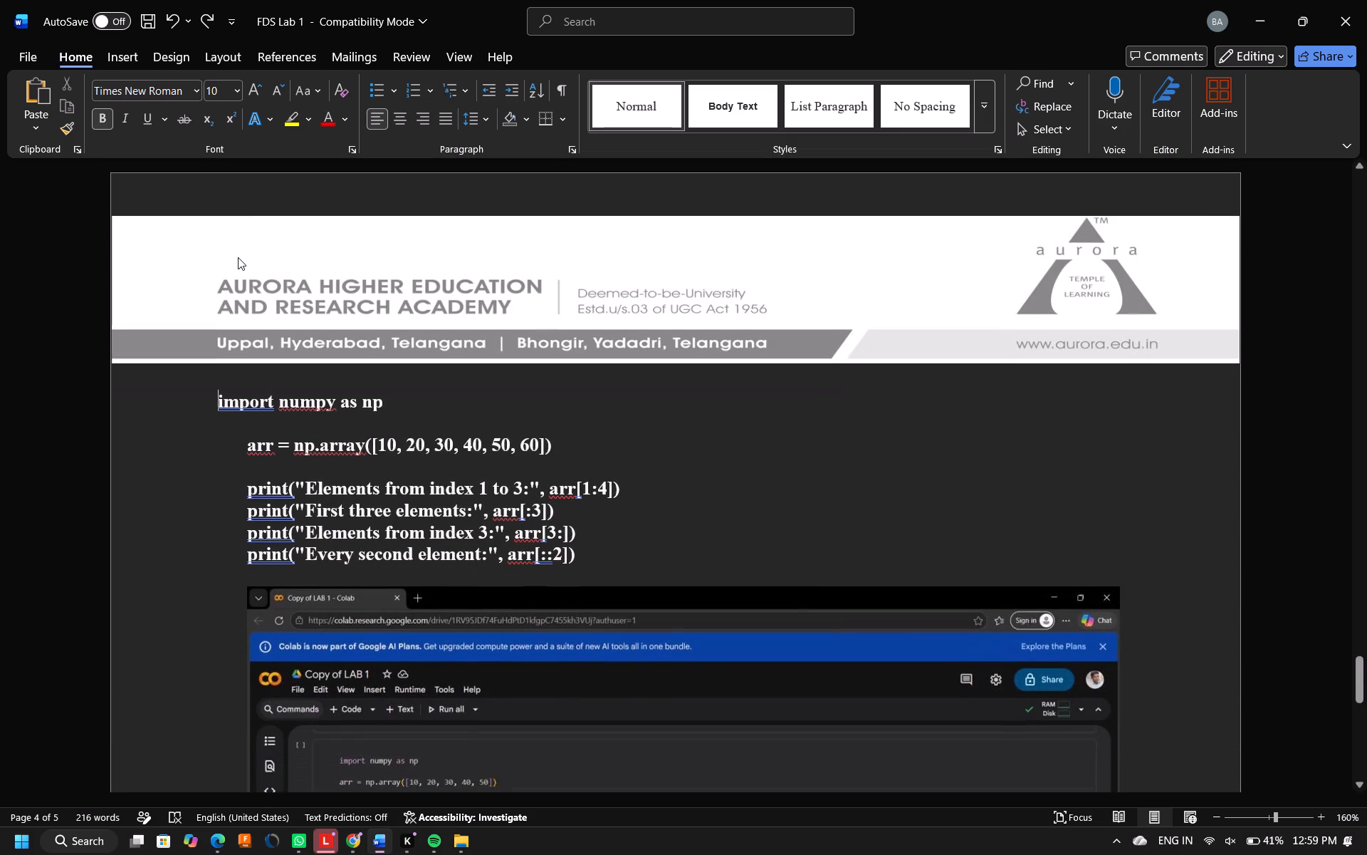
scroll(238, 257, right, 1)
key(space)
key(space)
key(space)
key(space)
key(space)
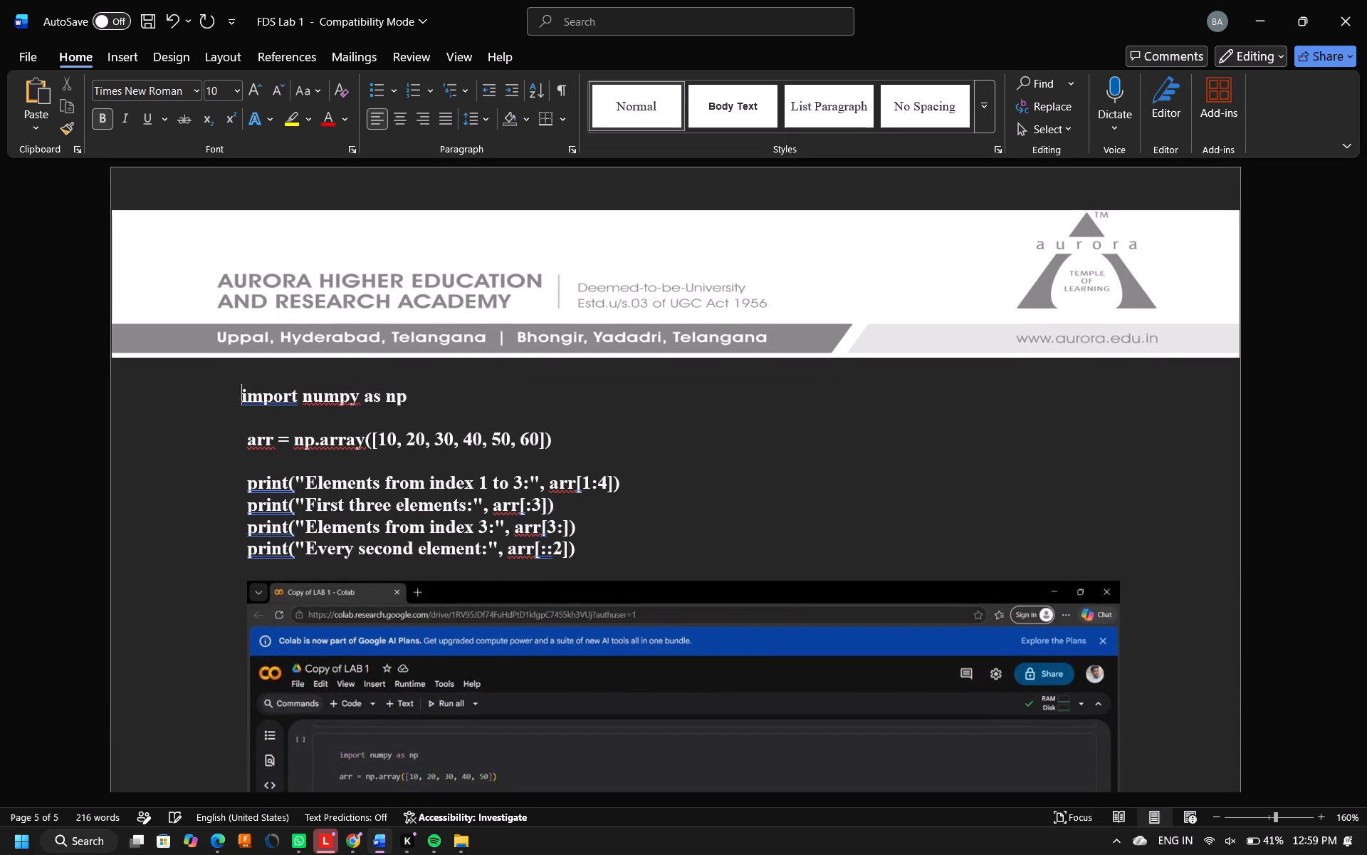
key(space)
key(space)
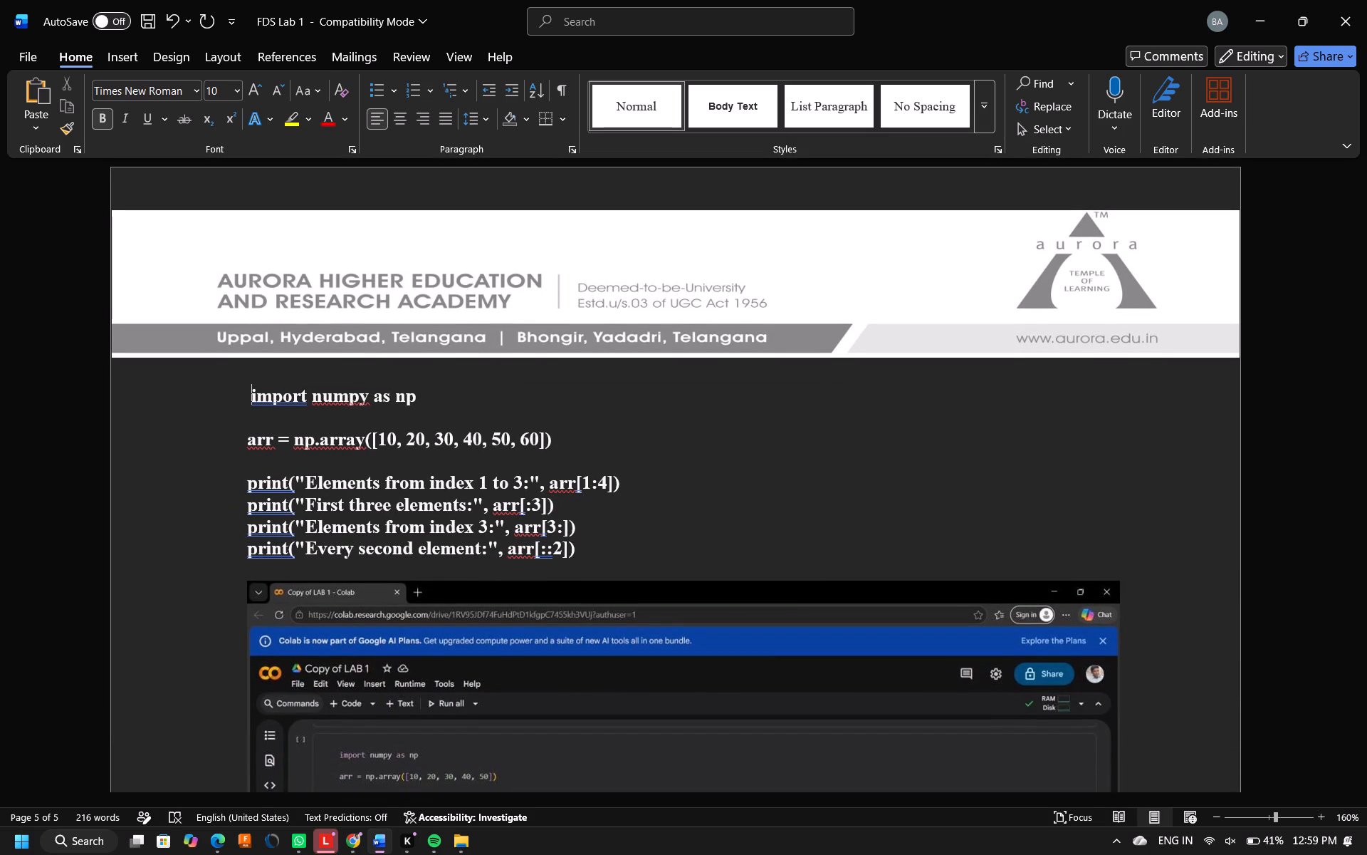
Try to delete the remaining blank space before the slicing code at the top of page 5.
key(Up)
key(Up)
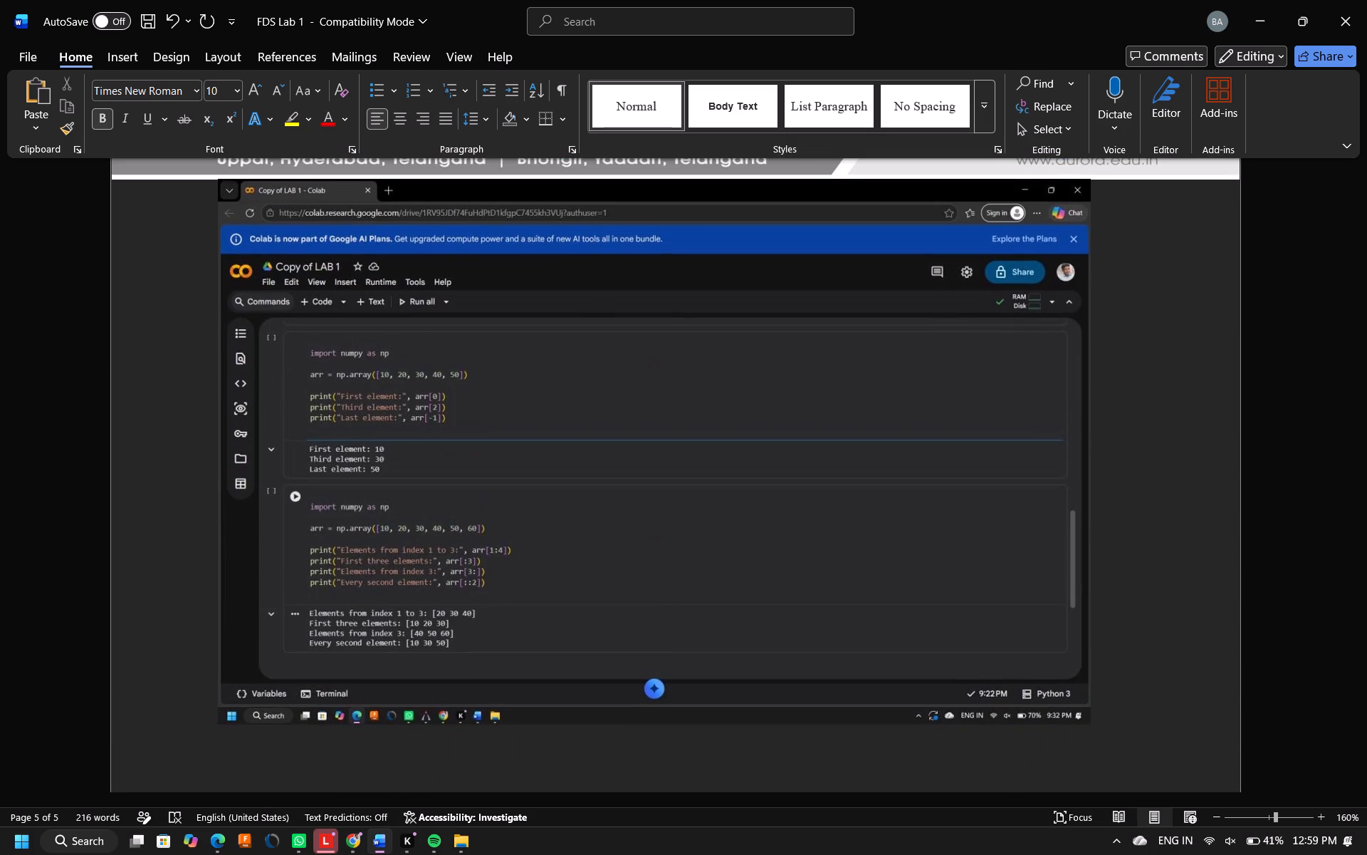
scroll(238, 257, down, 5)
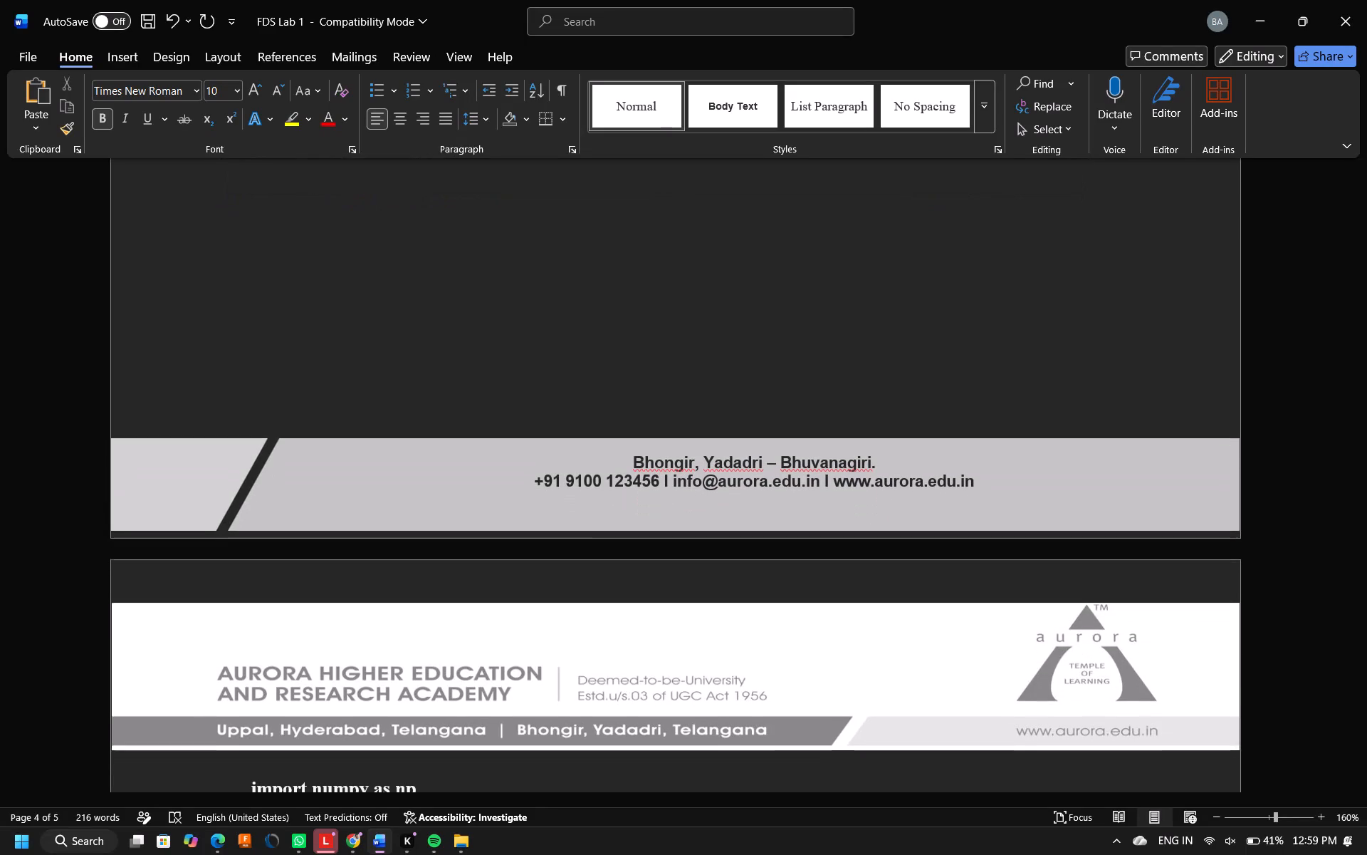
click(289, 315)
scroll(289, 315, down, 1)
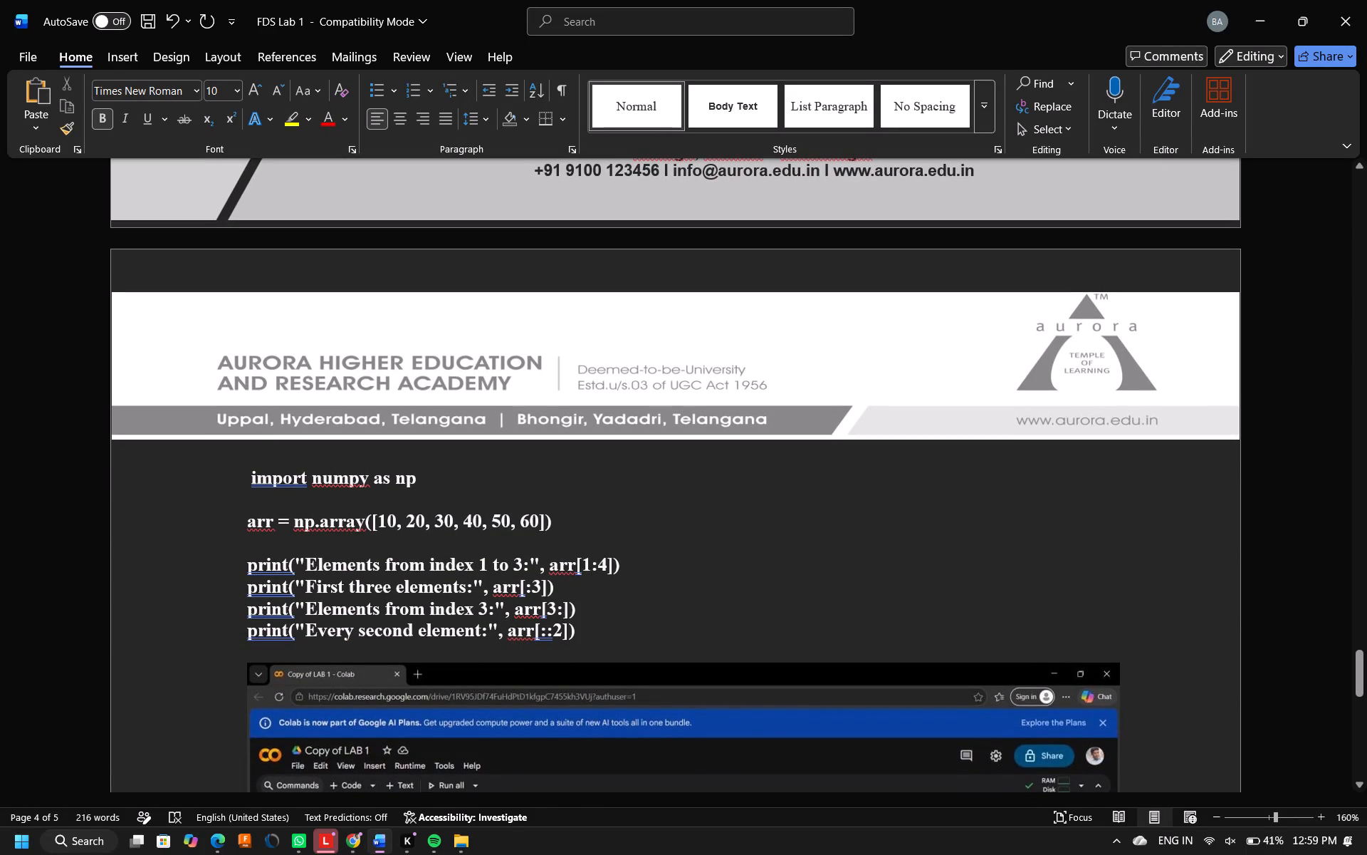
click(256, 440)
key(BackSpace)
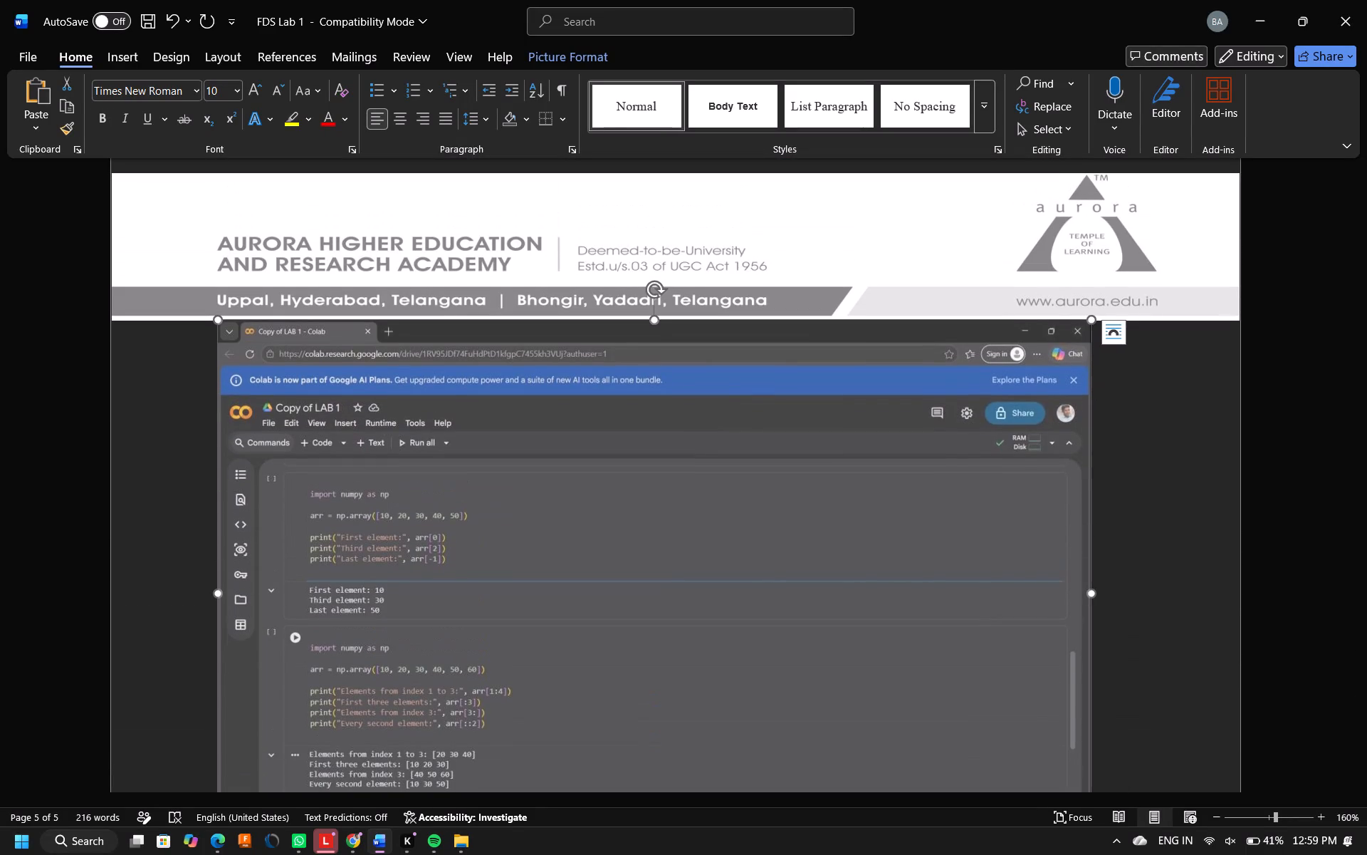
Check the layout of the array indexing code, its screenshot and the slicing section on pages 3 to 5.
scroll(451, 469, up, 2)
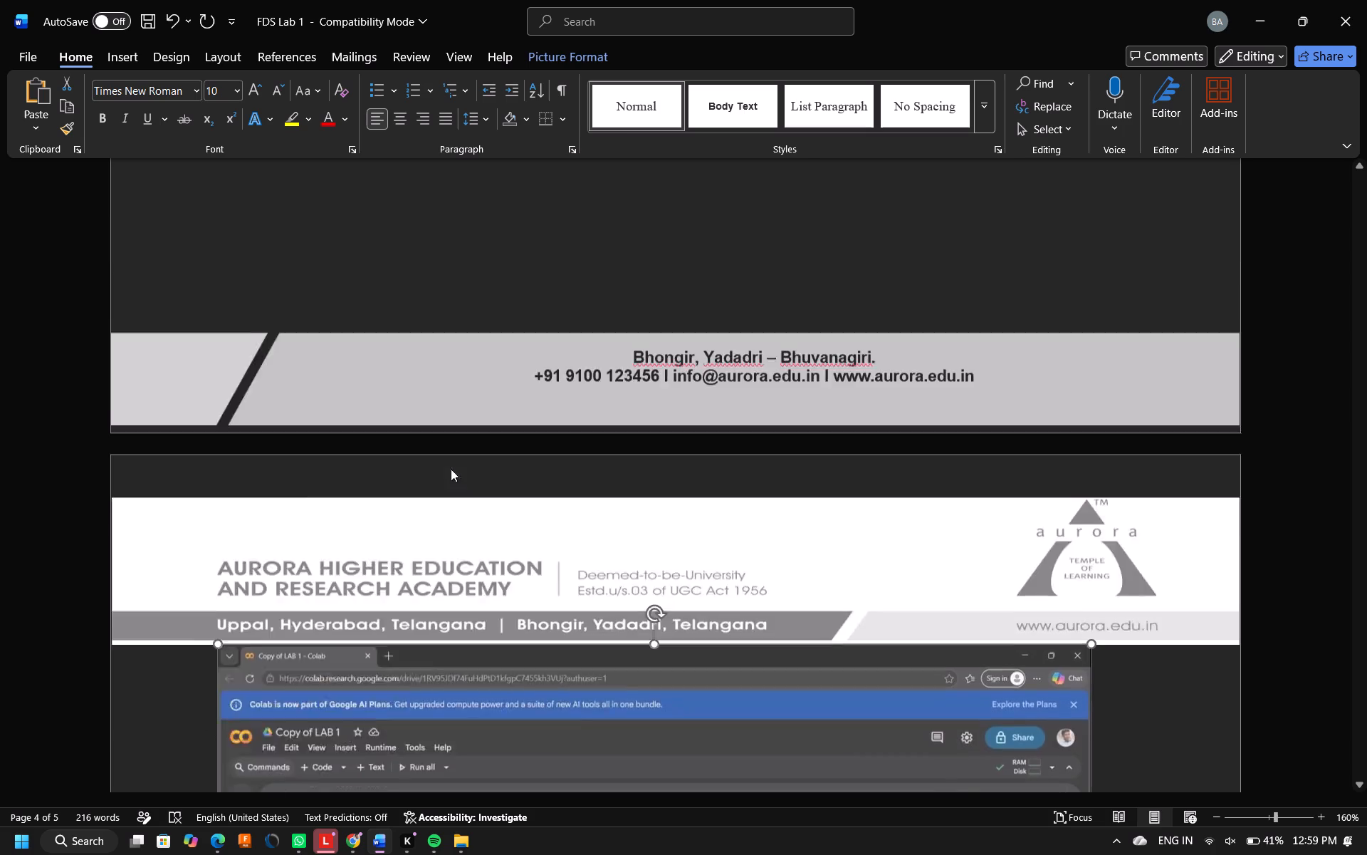
scroll(451, 469, up, 2)
scroll(451, 469, down, 1)
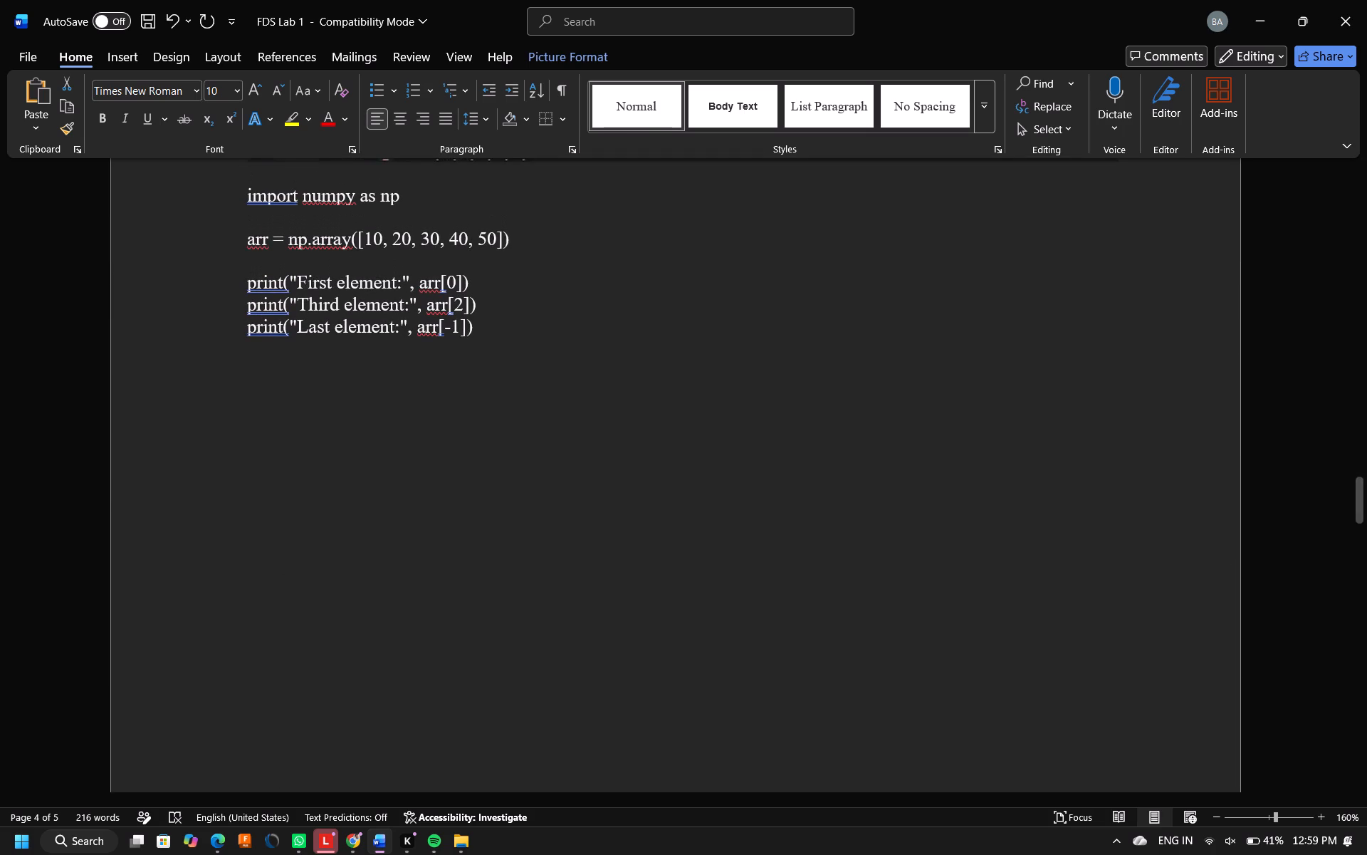
scroll(451, 469, down, 3)
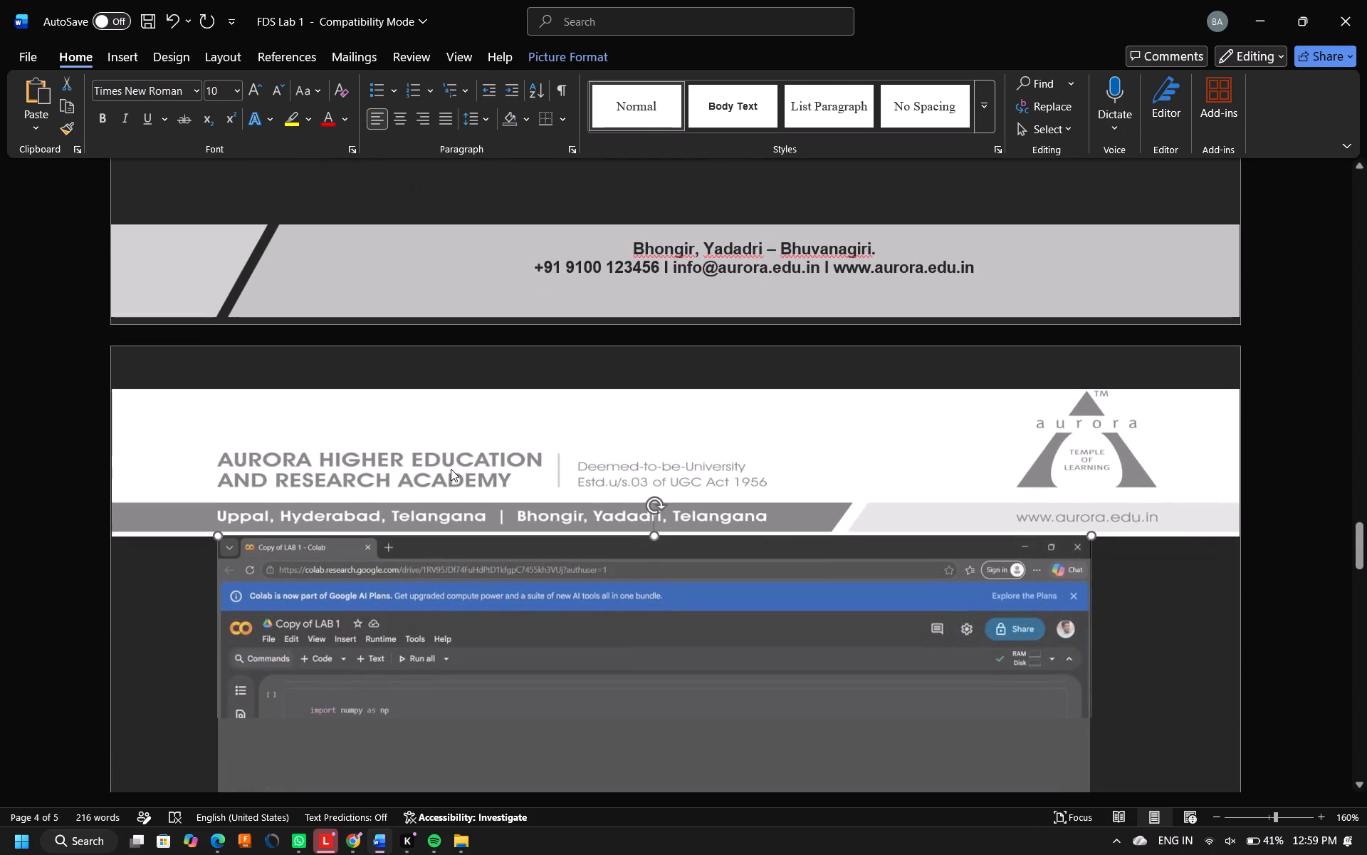
scroll(451, 469, down, 1)
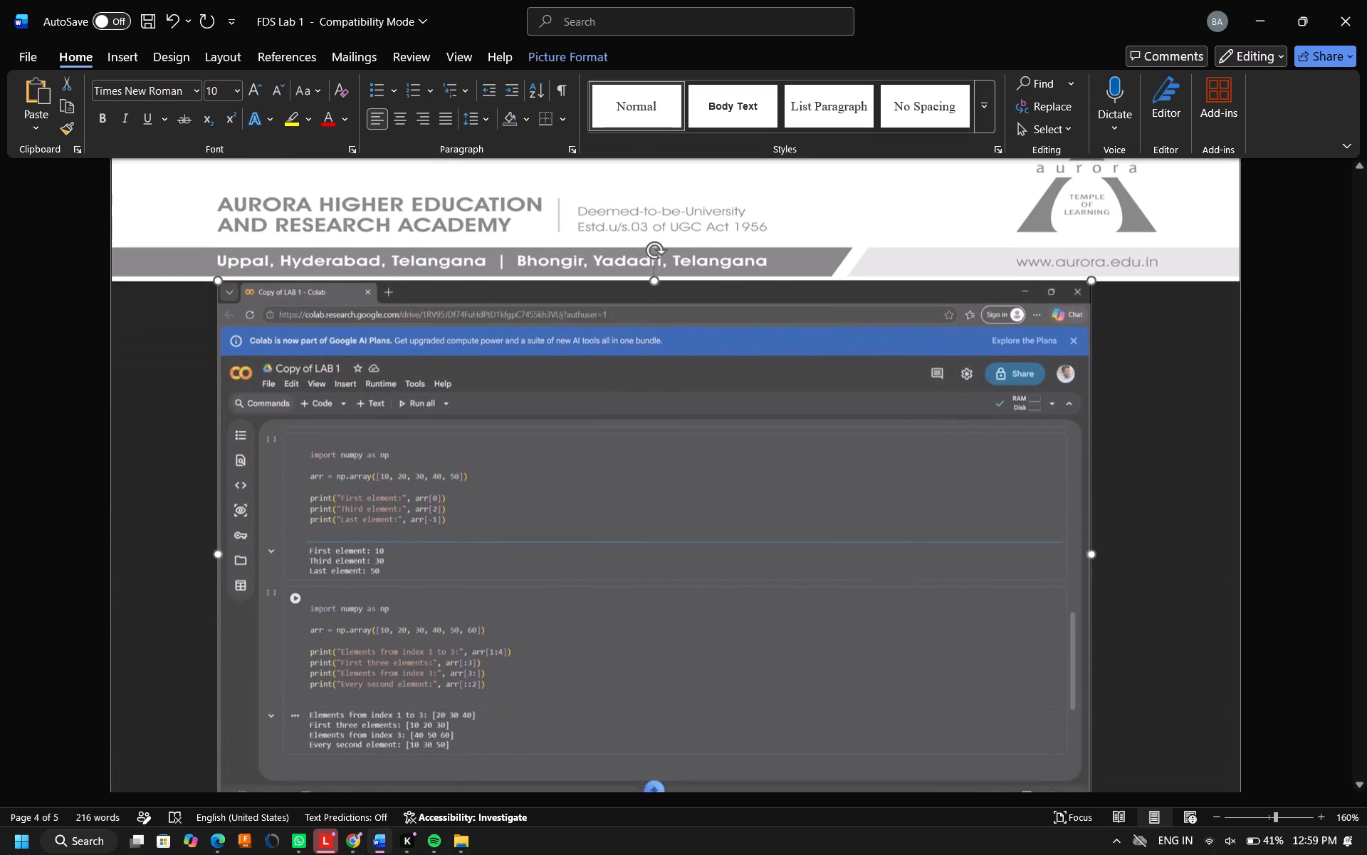
scroll(451, 469, down, 1)
click(61, 524)
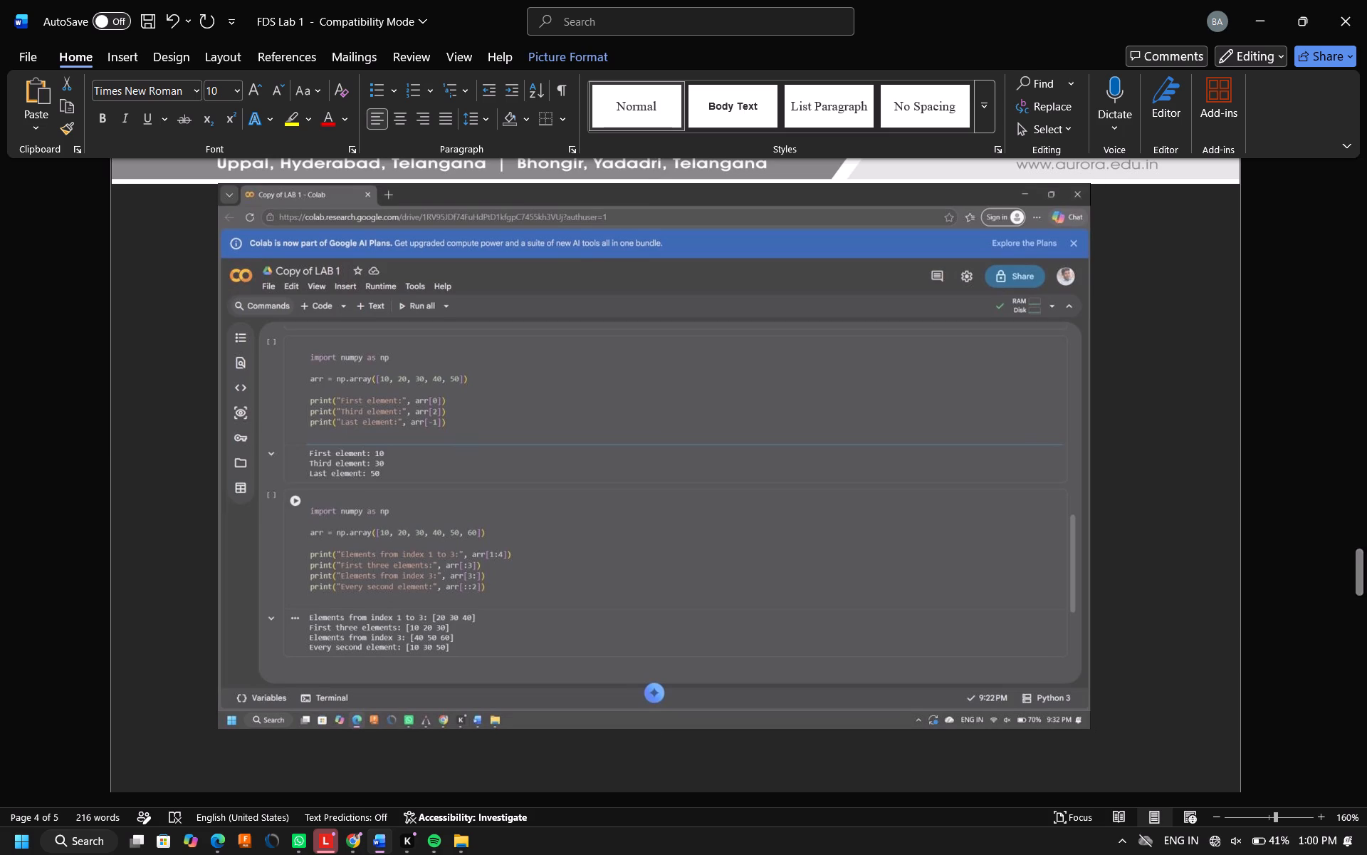
click(135, 541)
click(135, 541)
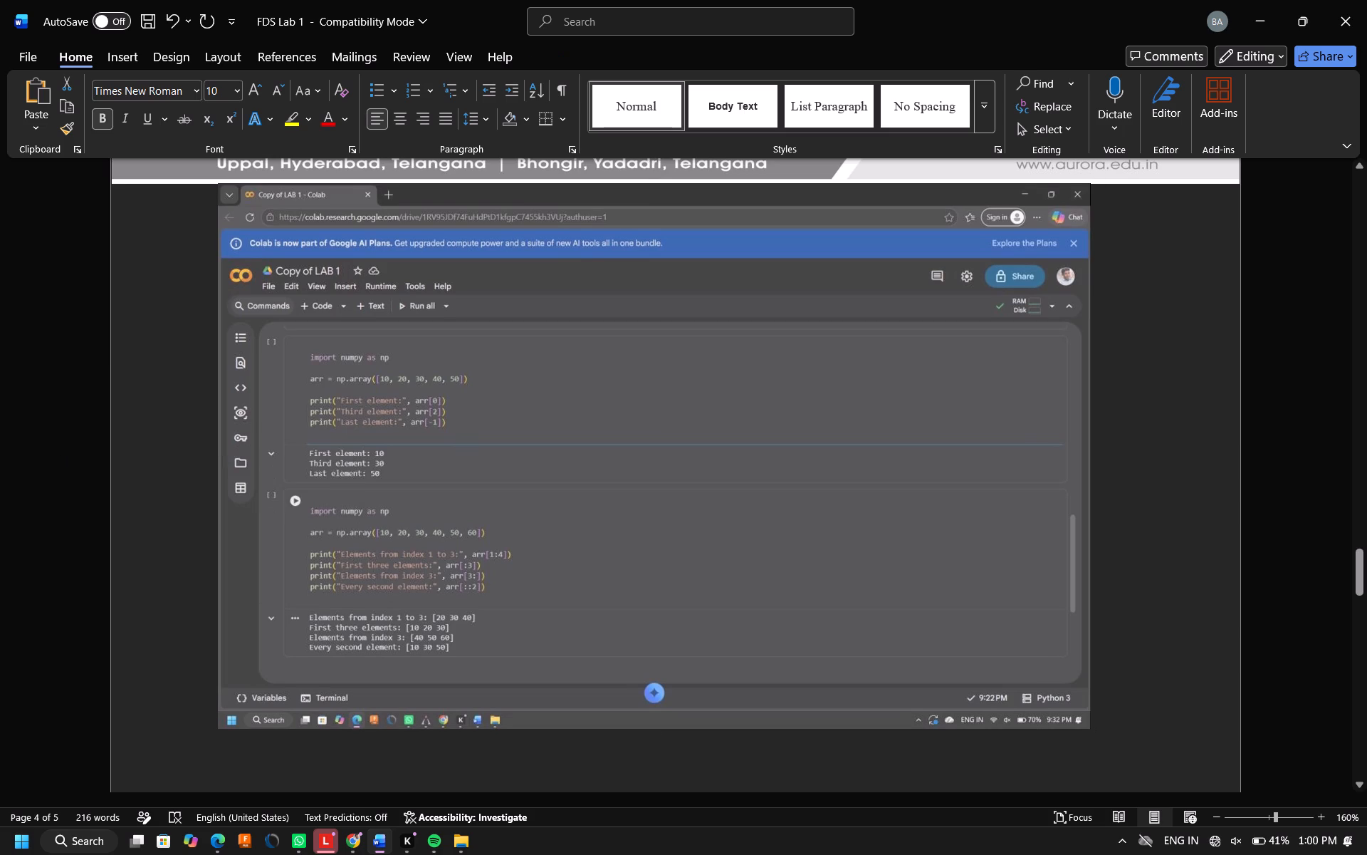
click(1135, 636)
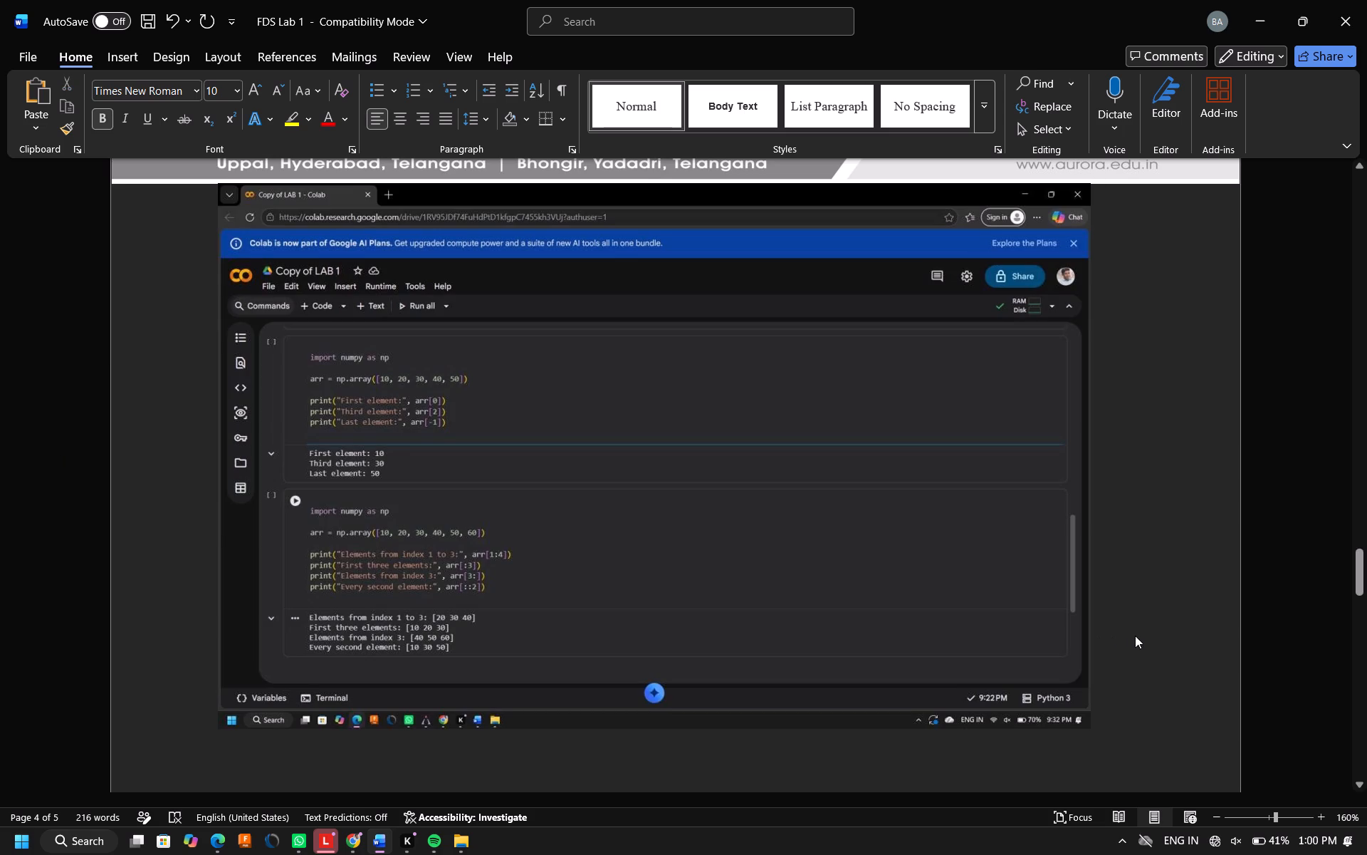
scroll(1135, 636, down, 13)
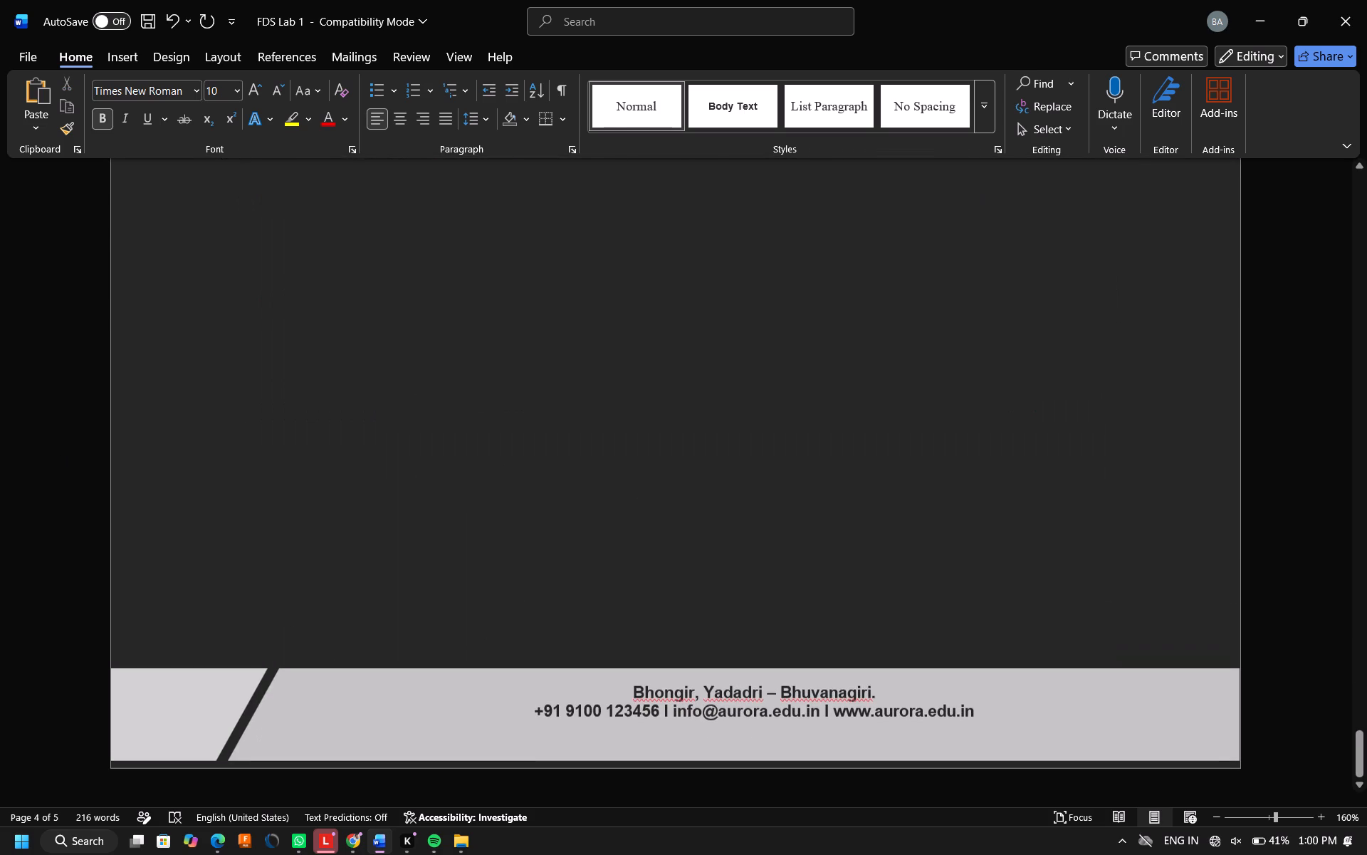
scroll(1135, 636, down, 3)
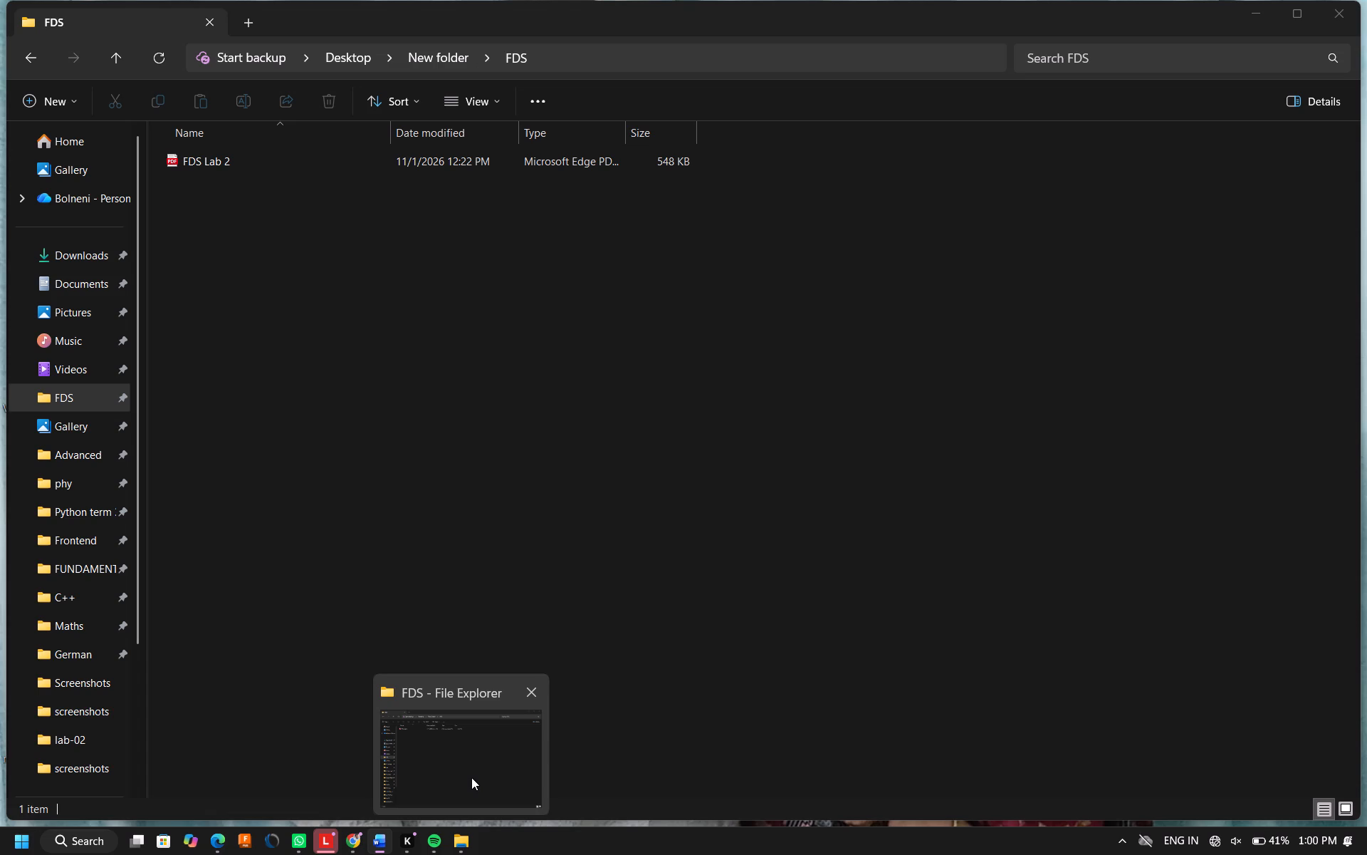
Export the report as a standard-quality PDF named FDS Lab 1 into the FDS folder.
click(26, 41)
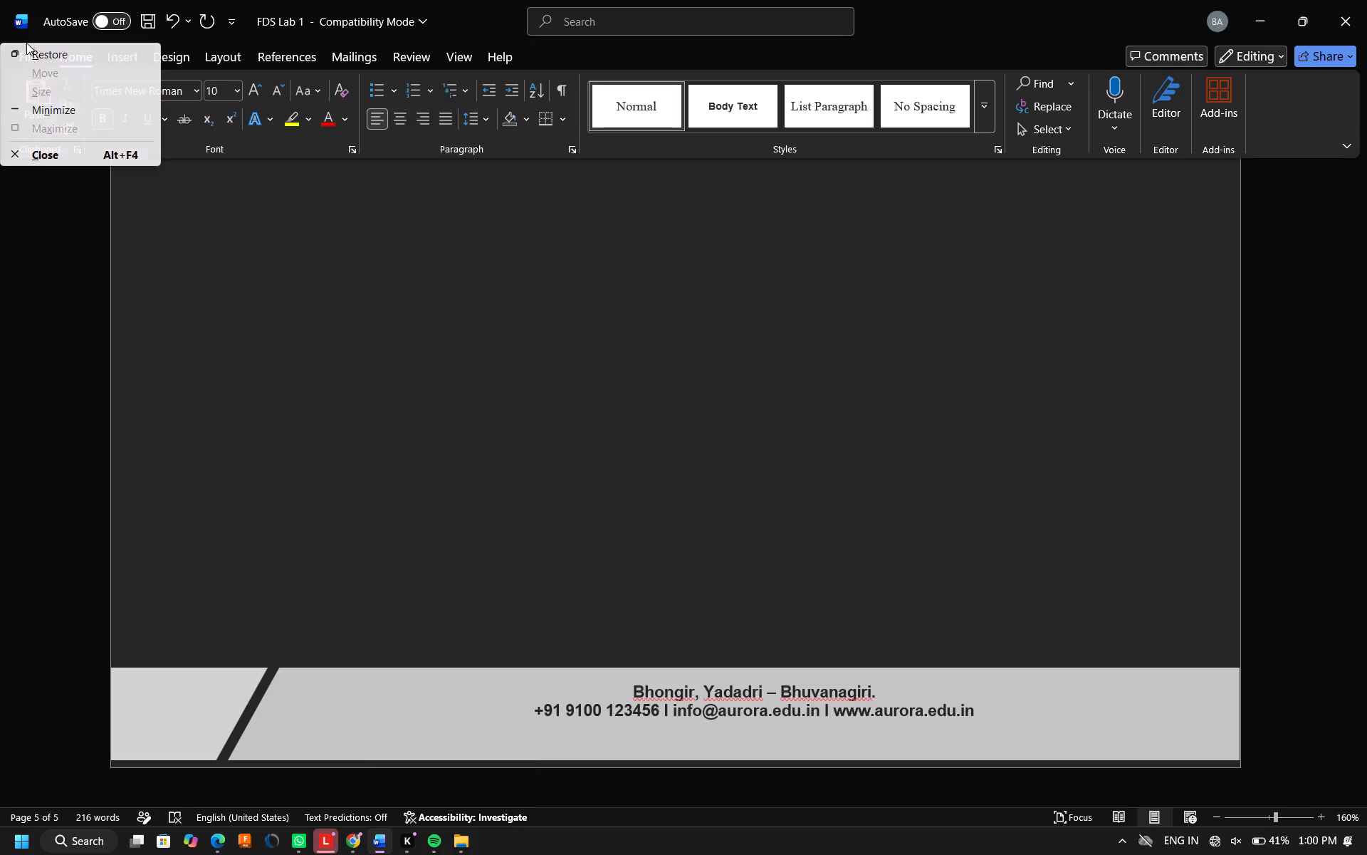
click(272, 360)
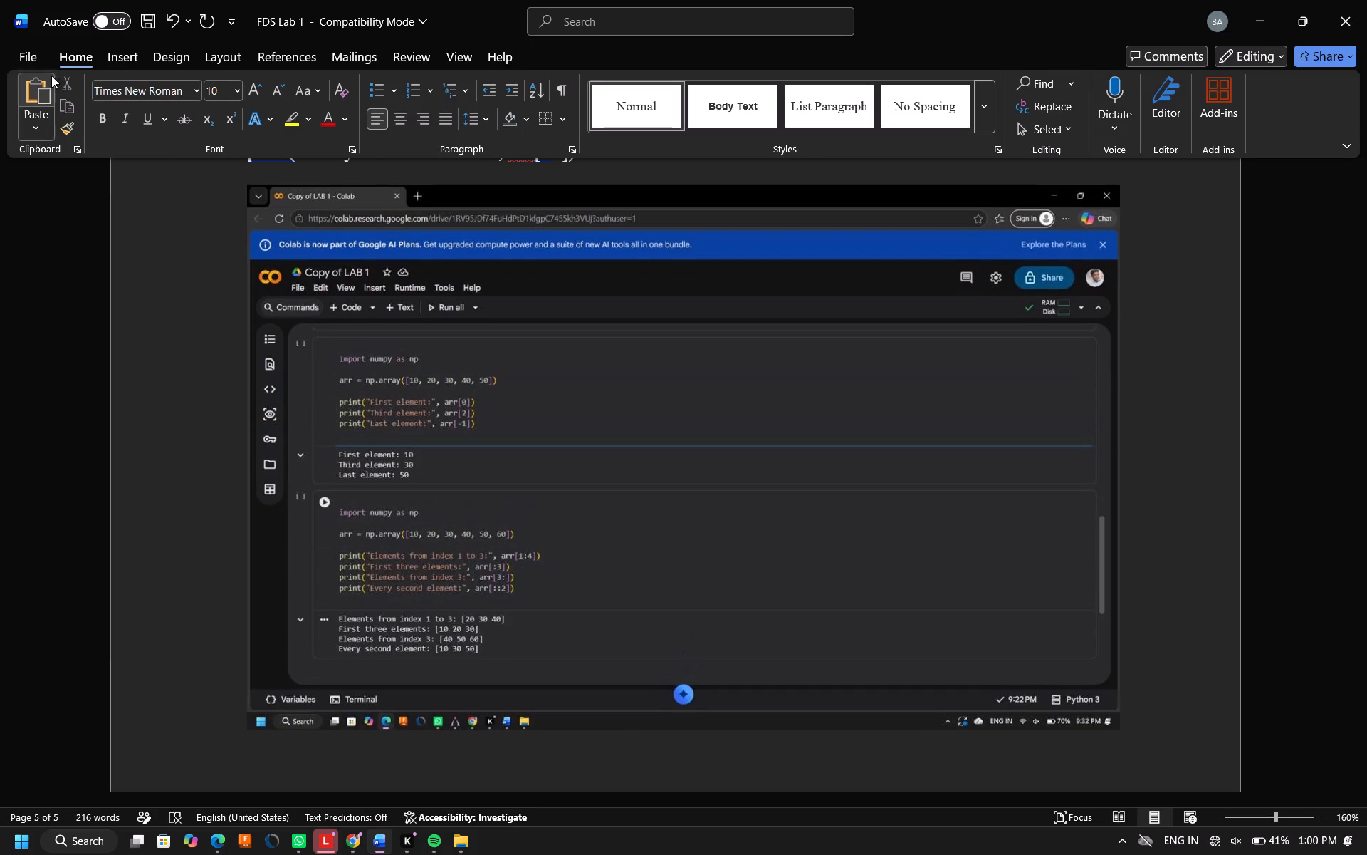
click(32, 58)
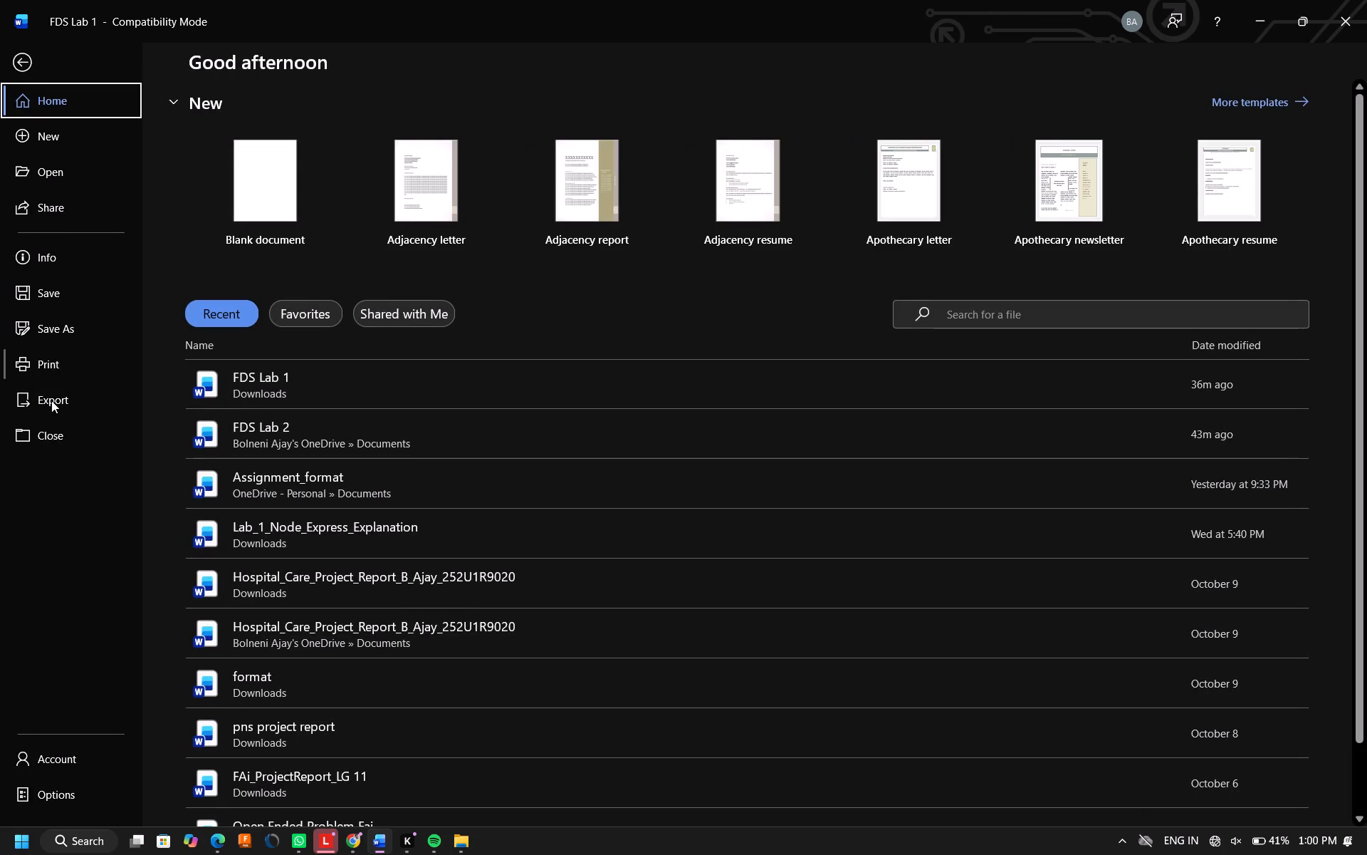
click(51, 400)
click(510, 269)
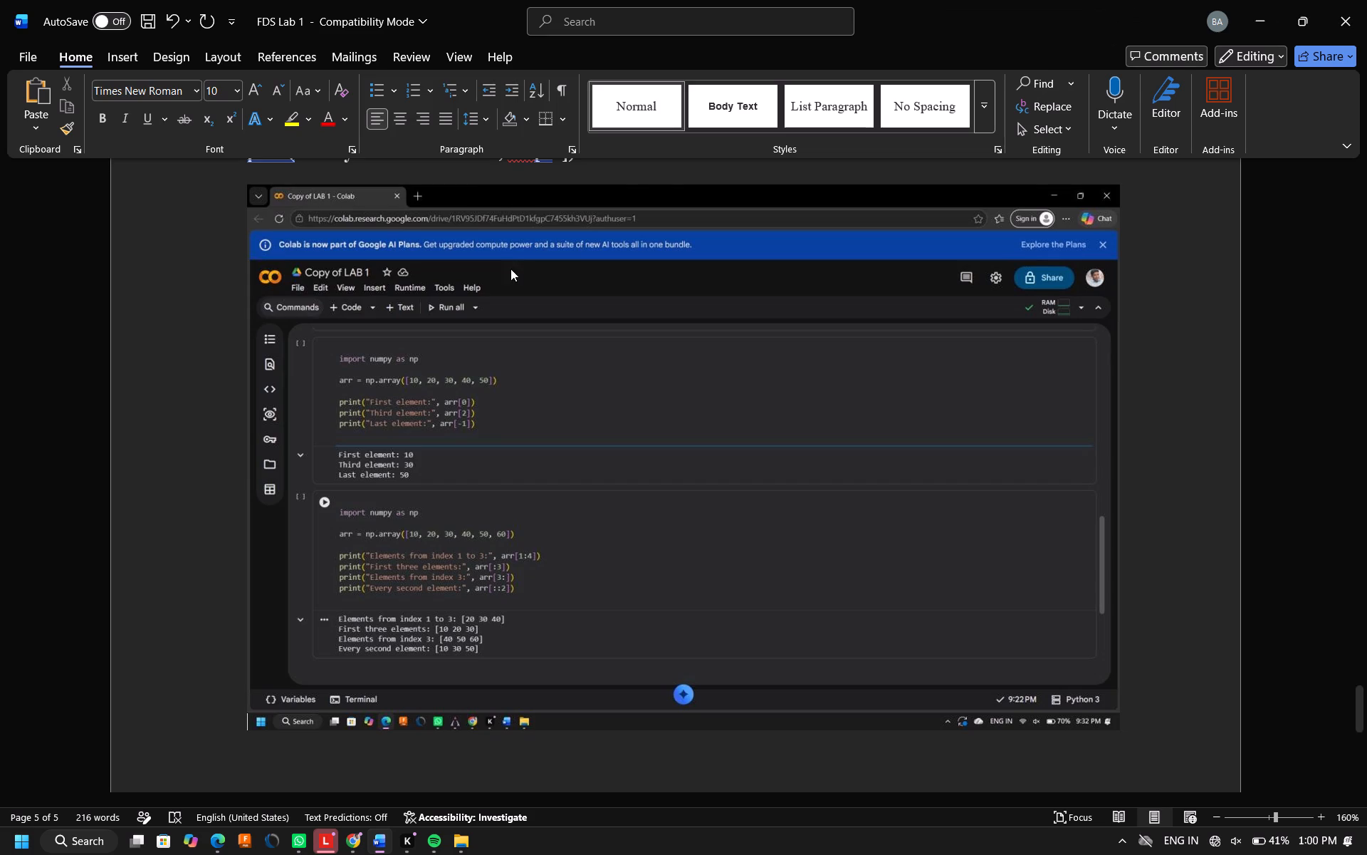
scroll(86, 179, up, 1)
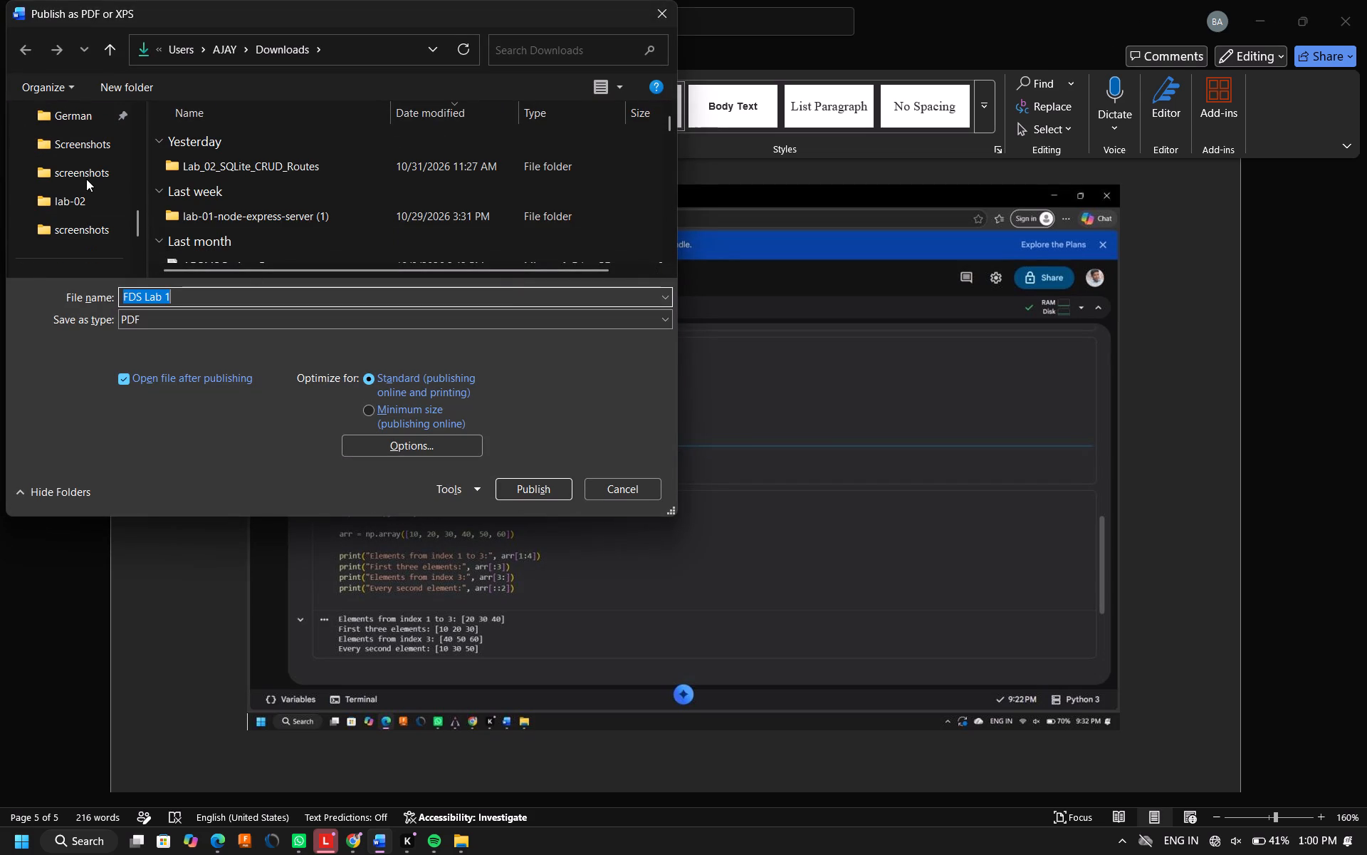
scroll(86, 179, up, 1)
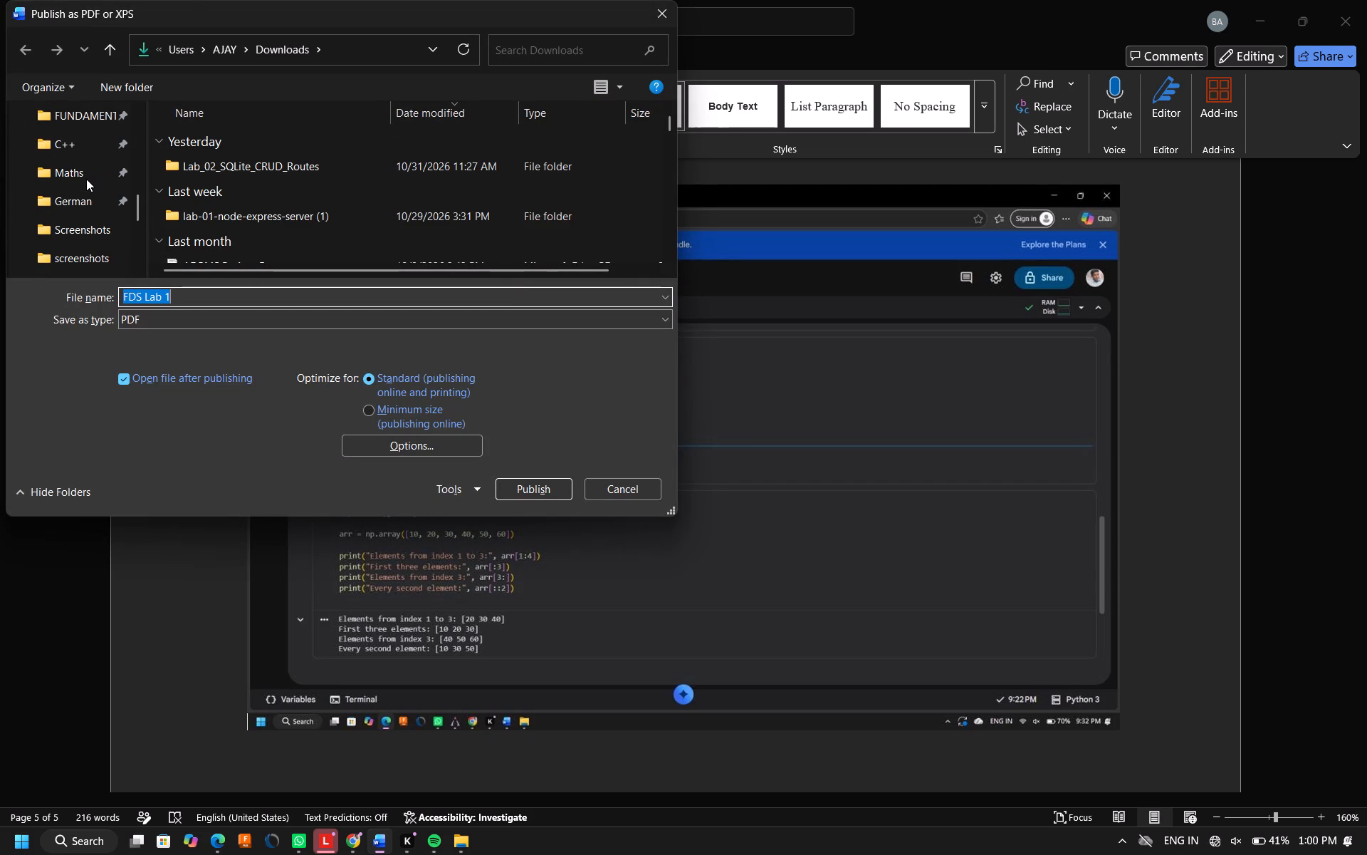
scroll(86, 179, up, 1)
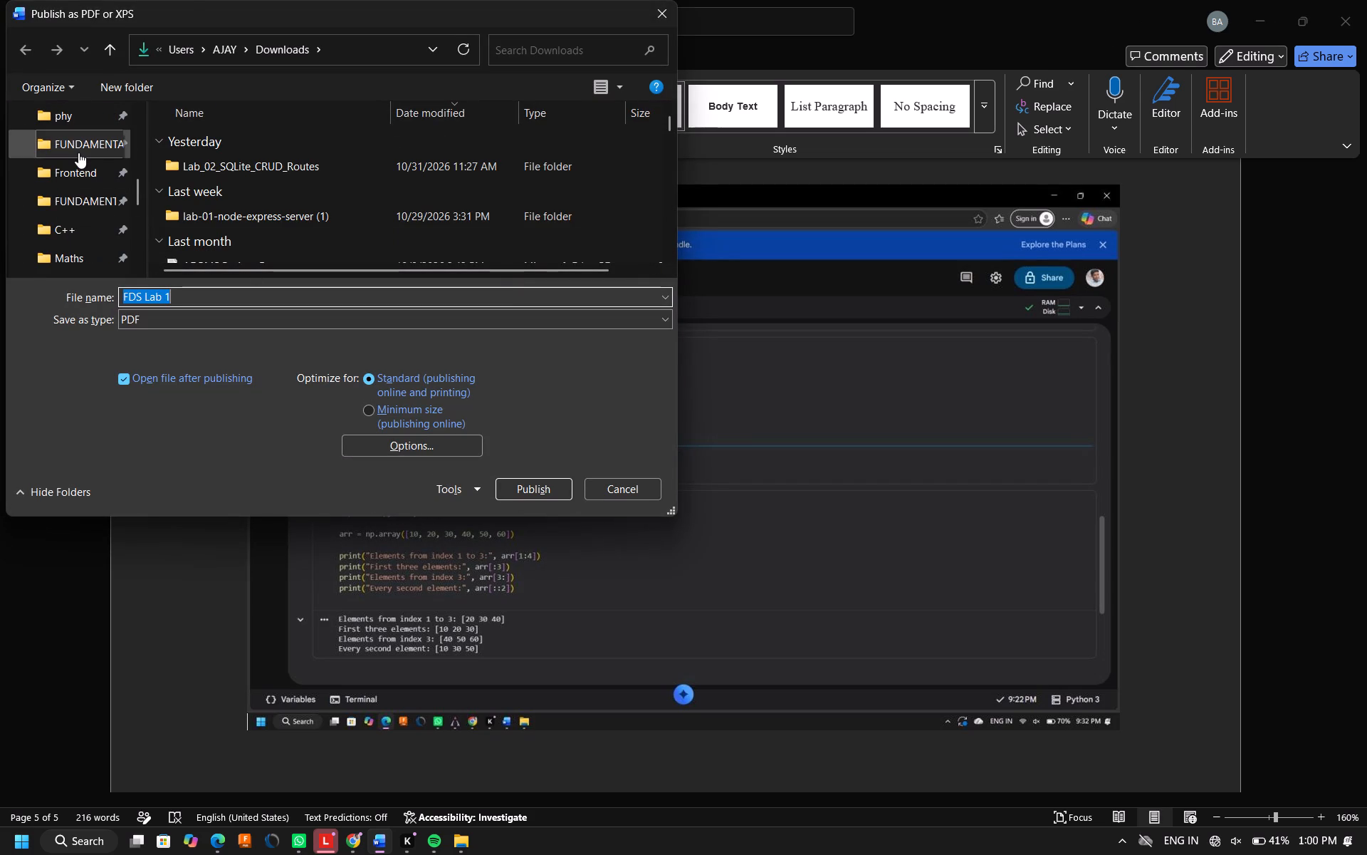
scroll(78, 152, up, 1)
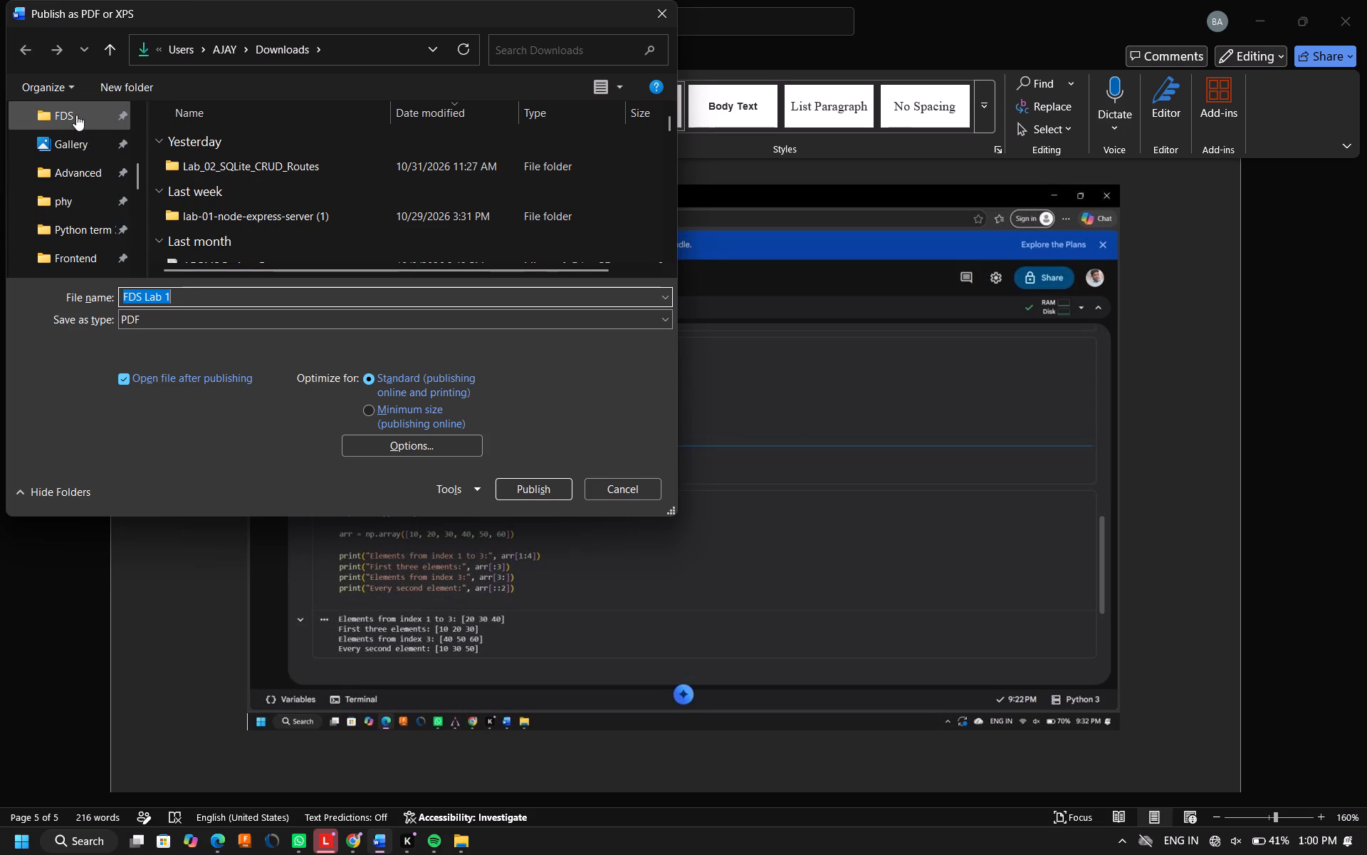
click(76, 115)
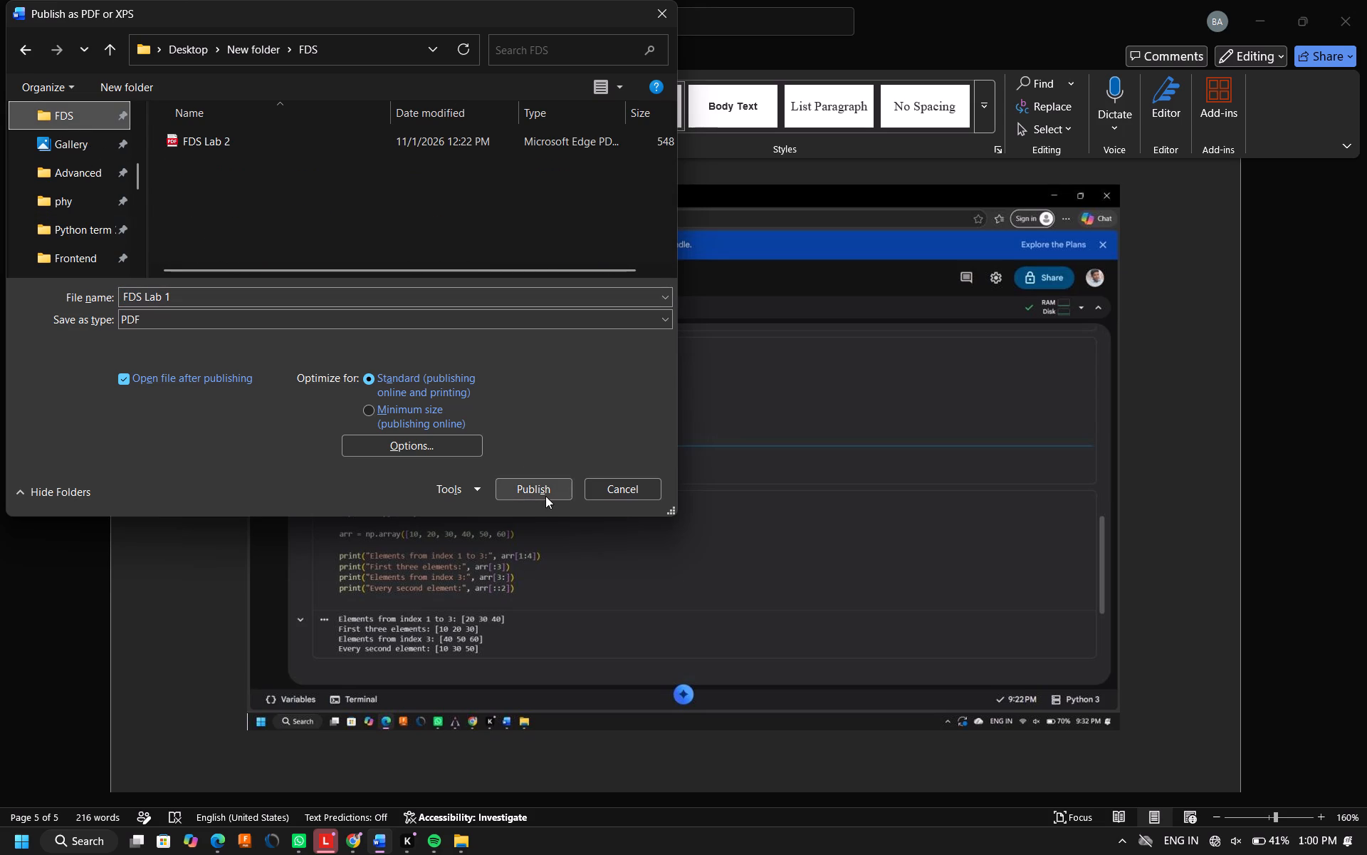
click(545, 496)
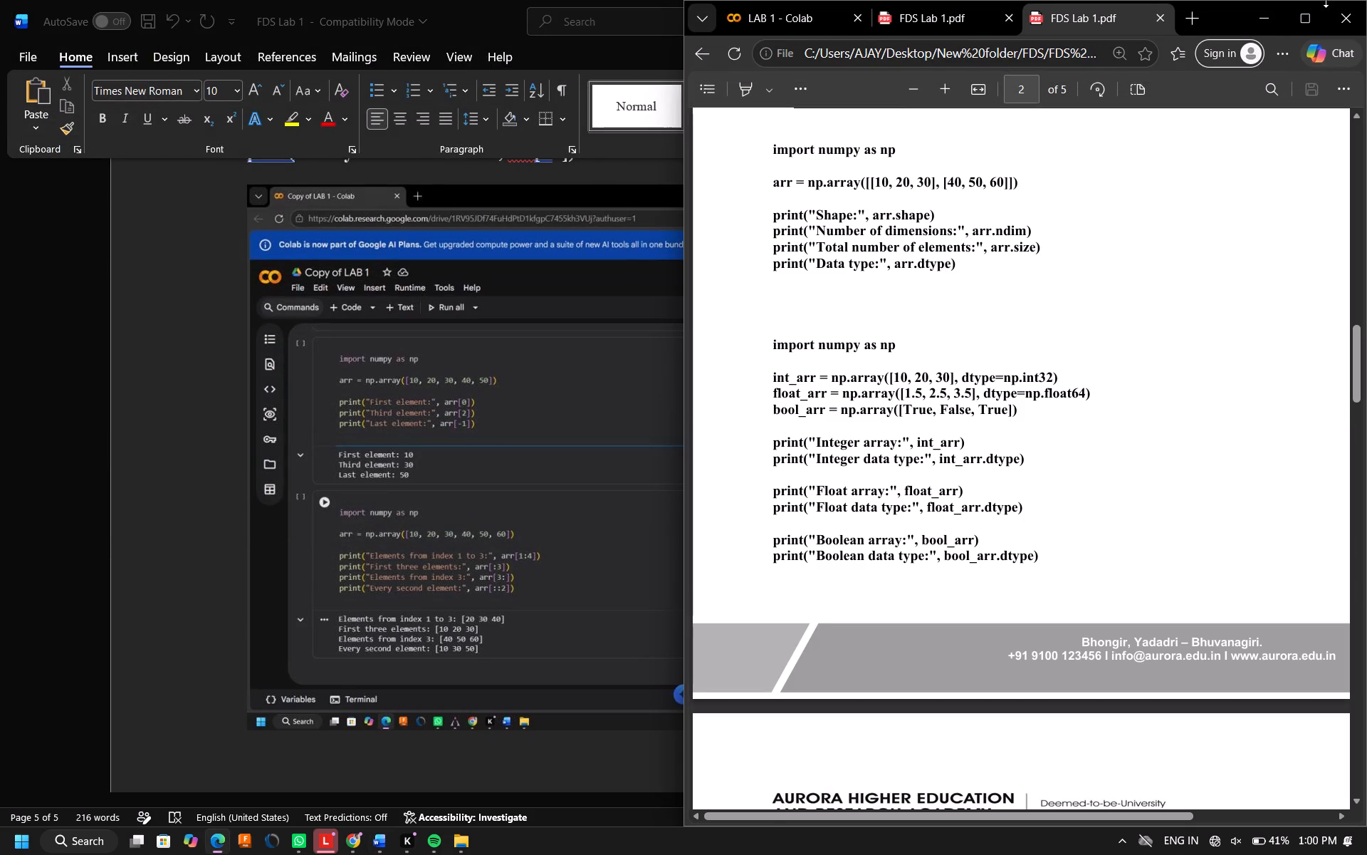
Maximize the PDF viewer window, close the duplicate FDS Lab 1.pdf tab and return to the report's first page.
click(1318, 9)
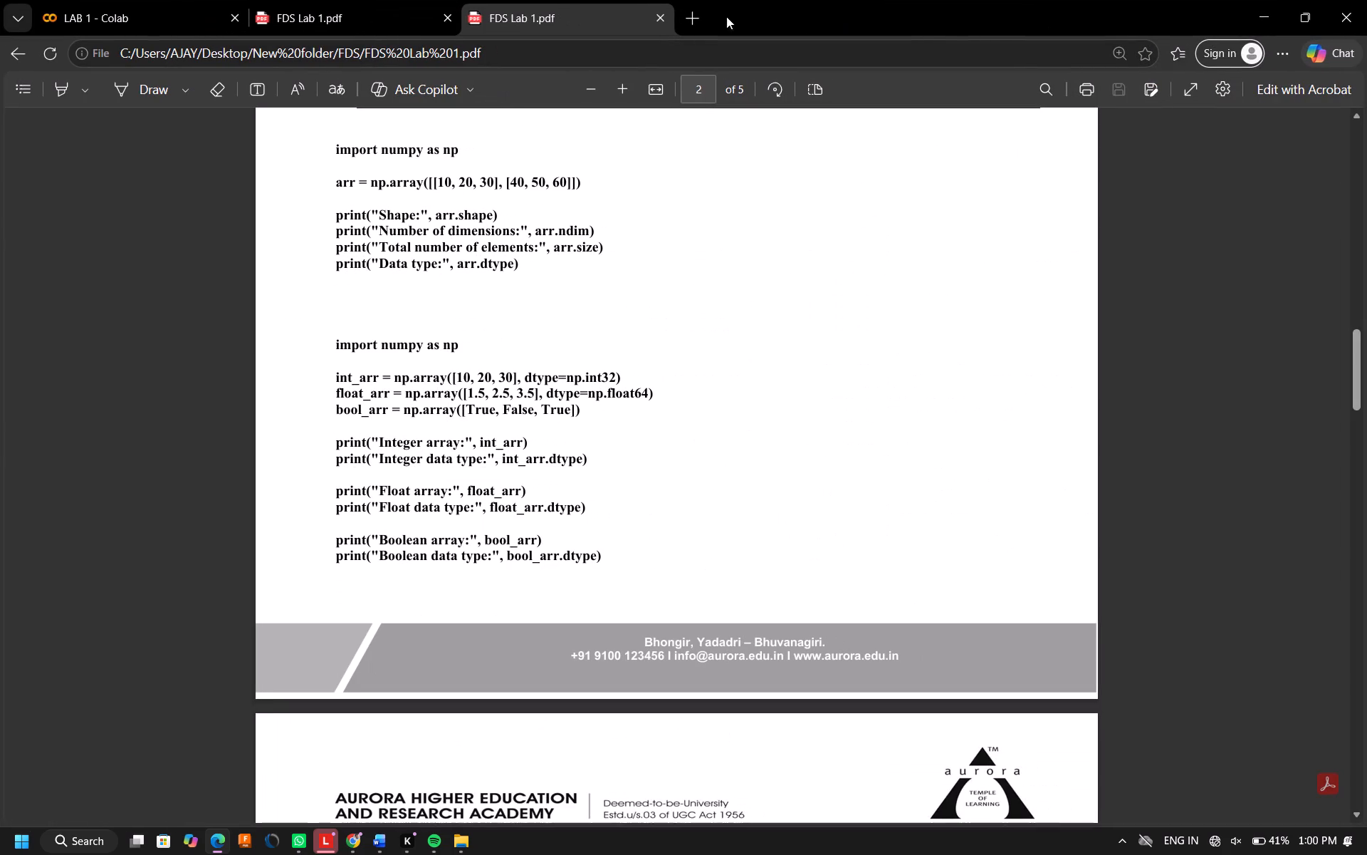
click(449, 14)
scroll(695, 442, up, 3)
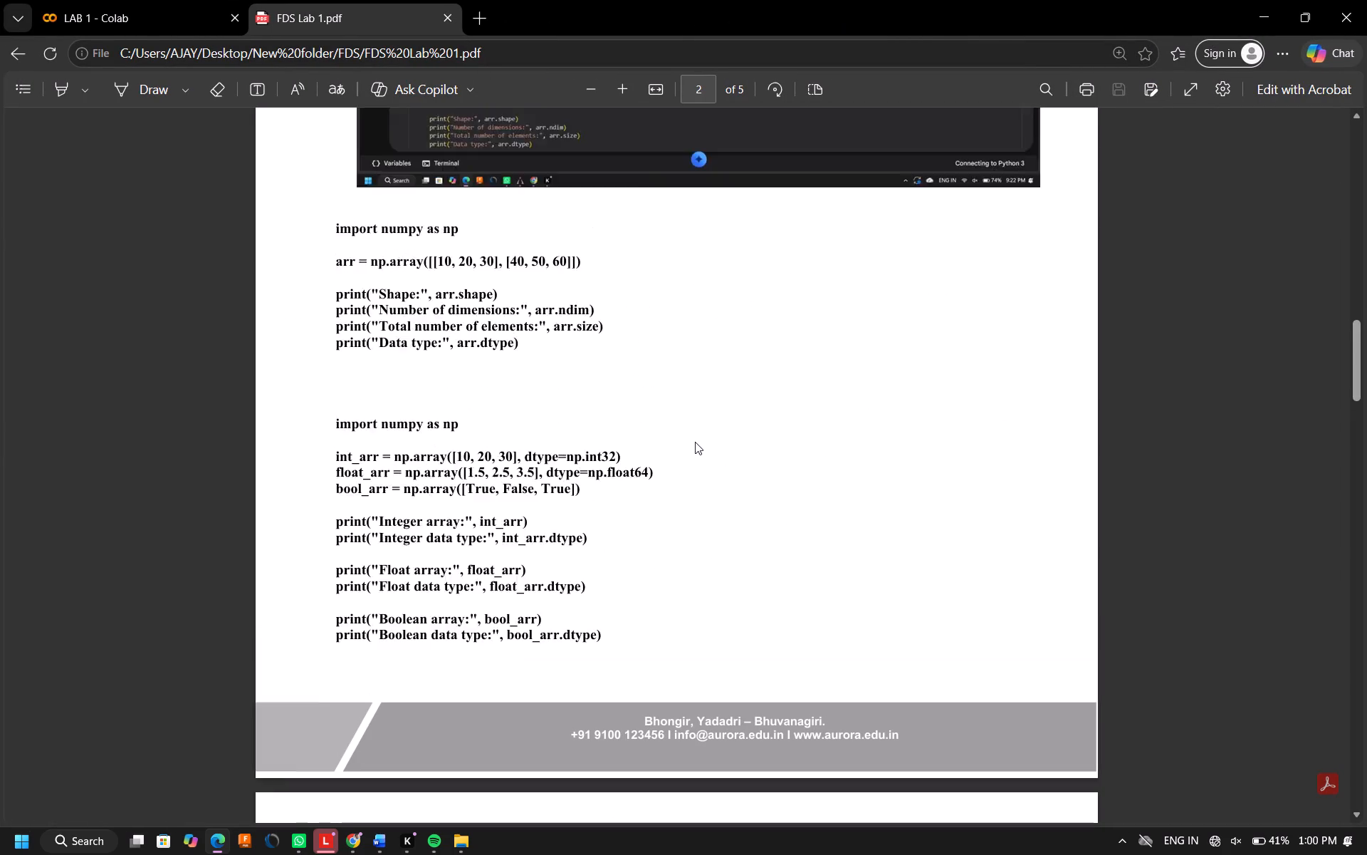
scroll(695, 442, up, 14)
scroll(695, 442, down, 1)
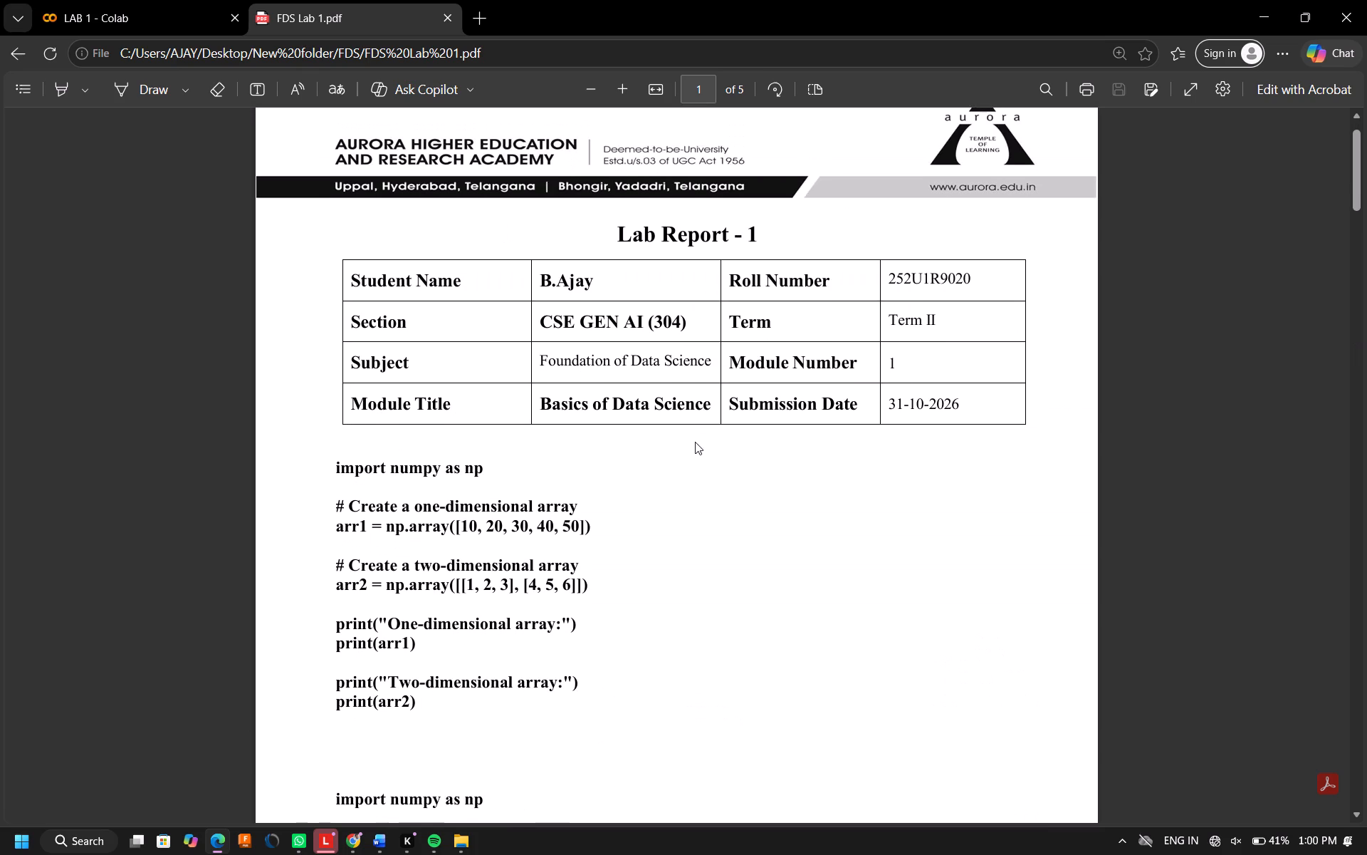
Turn on the computer's Wi-Fi and check its connection in the list of available networks.
click(1209, 847)
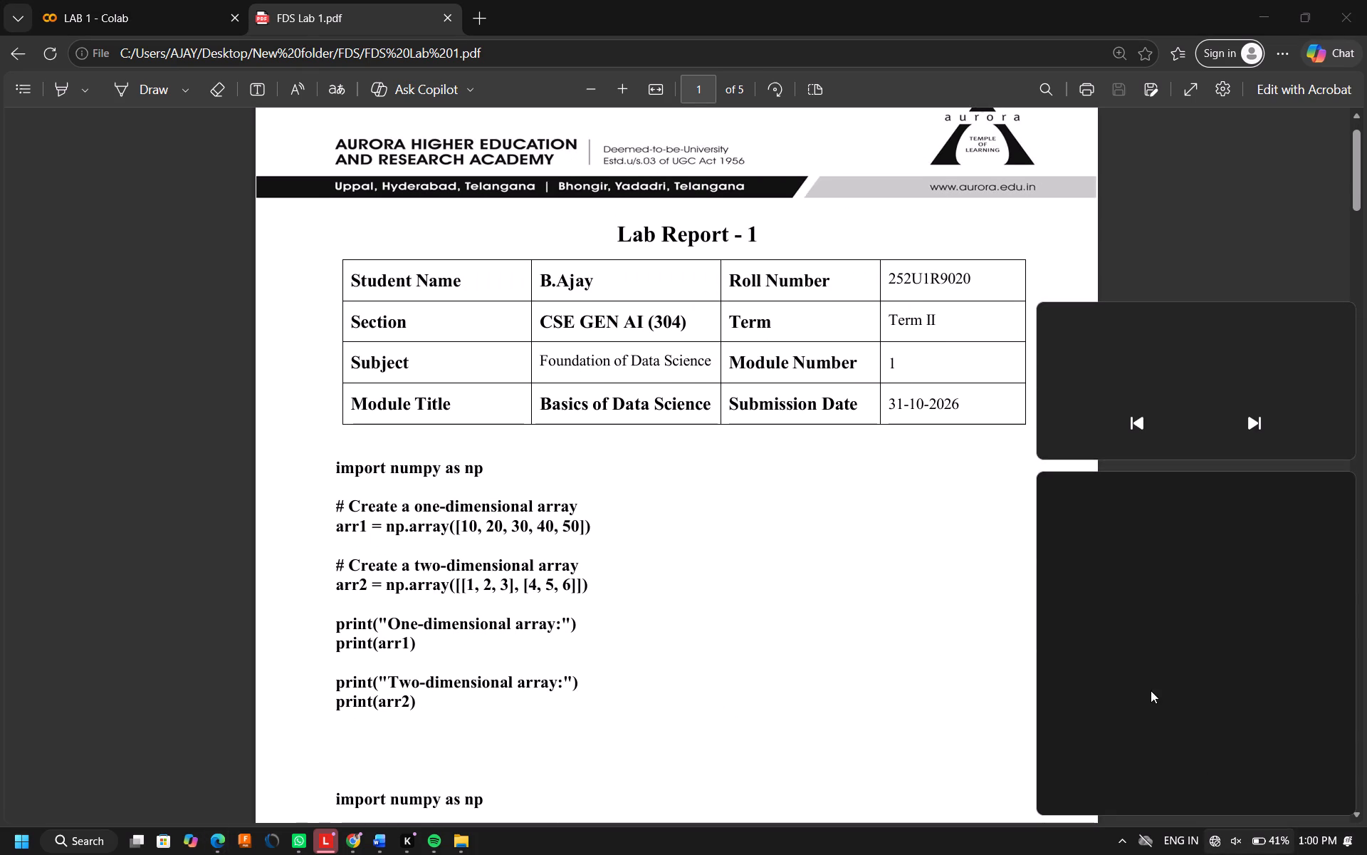
click(1123, 515)
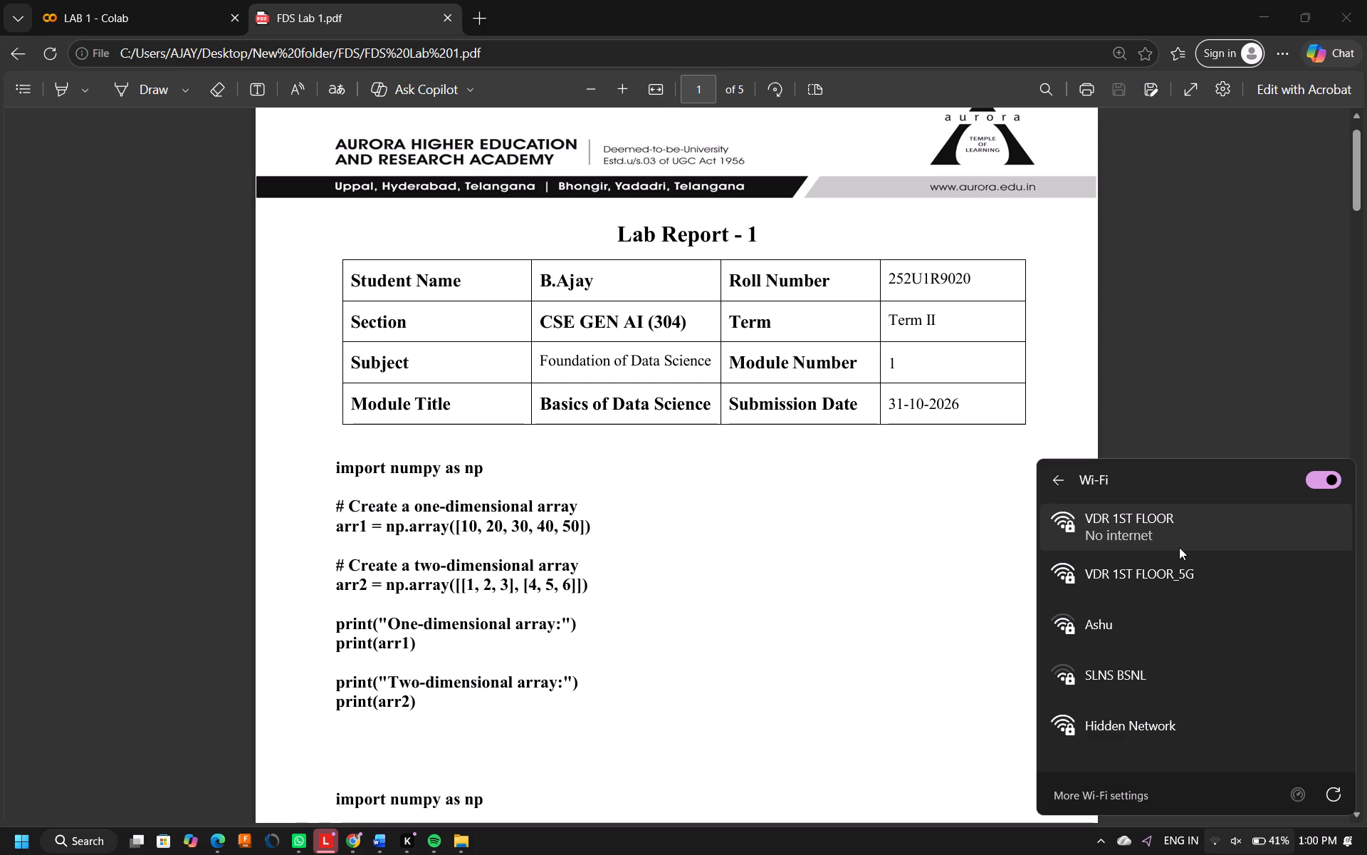
scroll(1151, 602, up, 2)
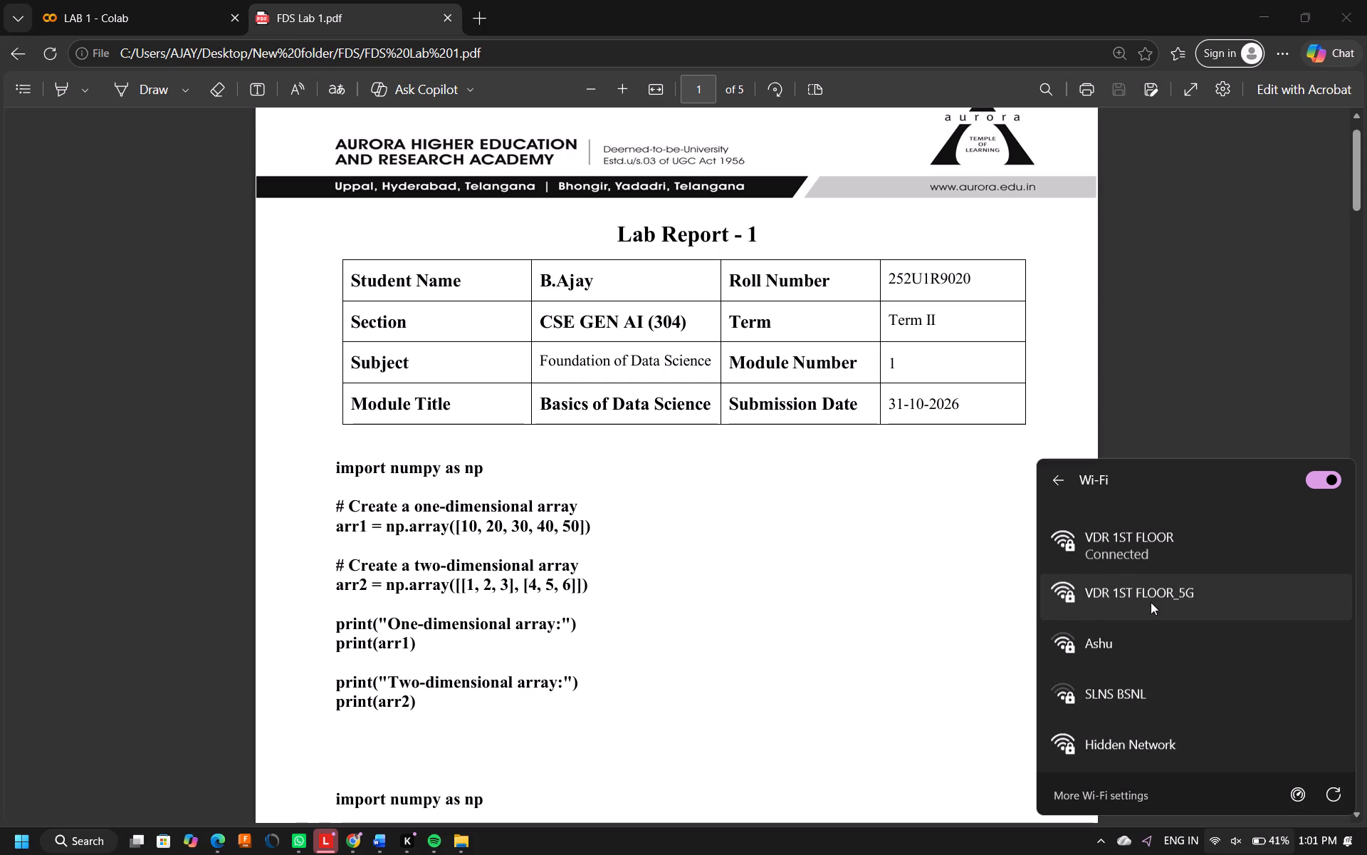
click(1215, 301)
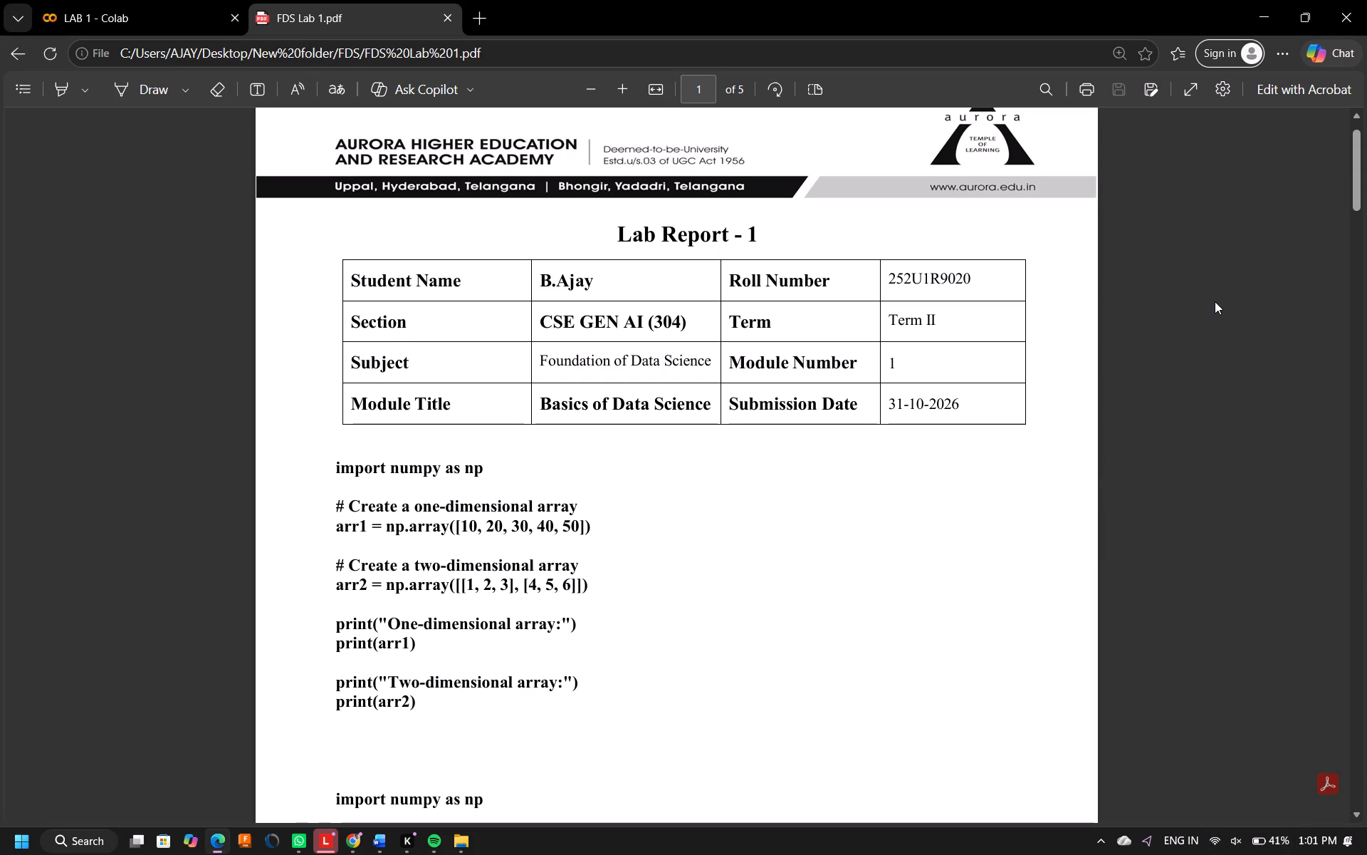
Review the exported report's layout from page 1 to the Colab screenshot on page 2.
scroll(1215, 301, down, 10)
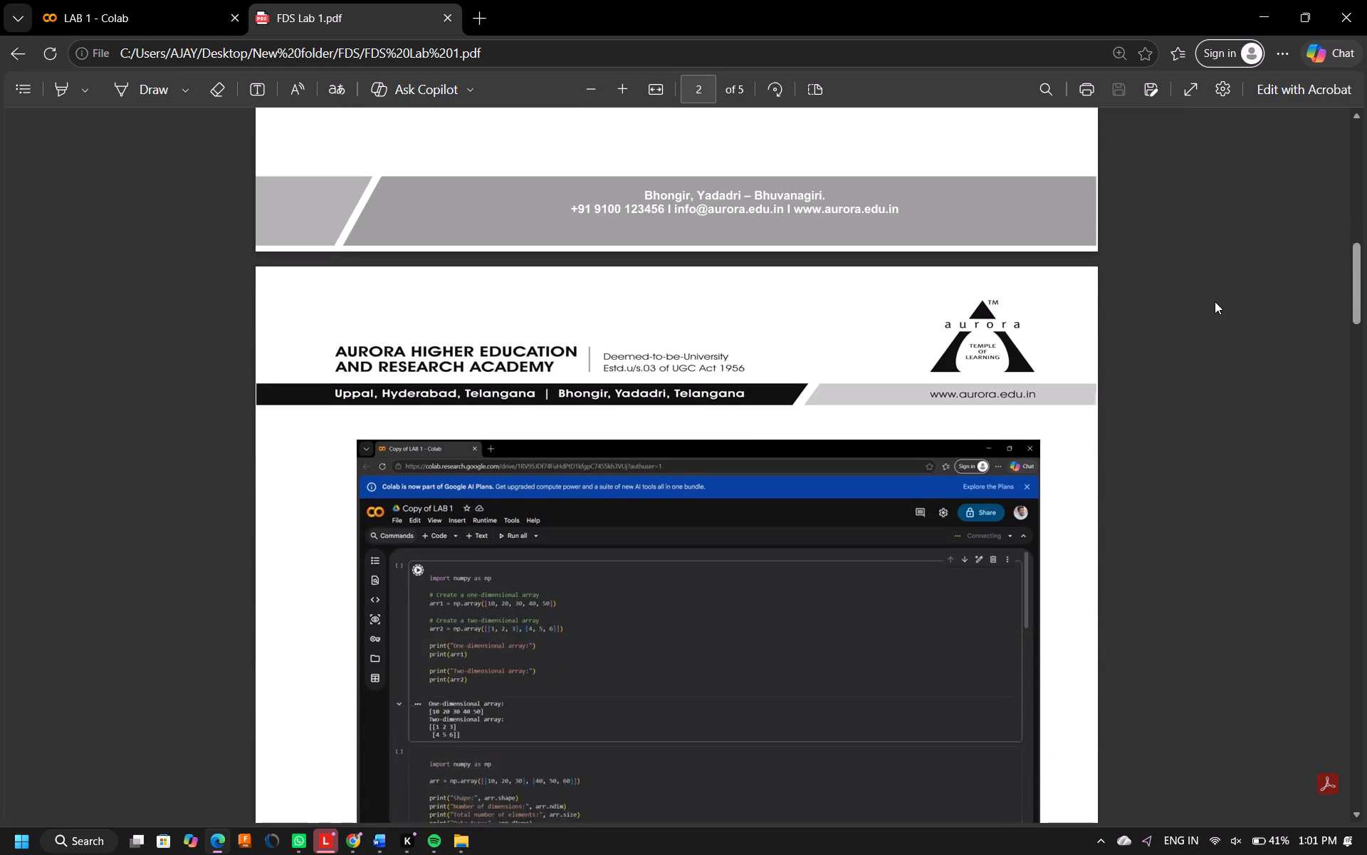
scroll(1215, 301, down, 4)
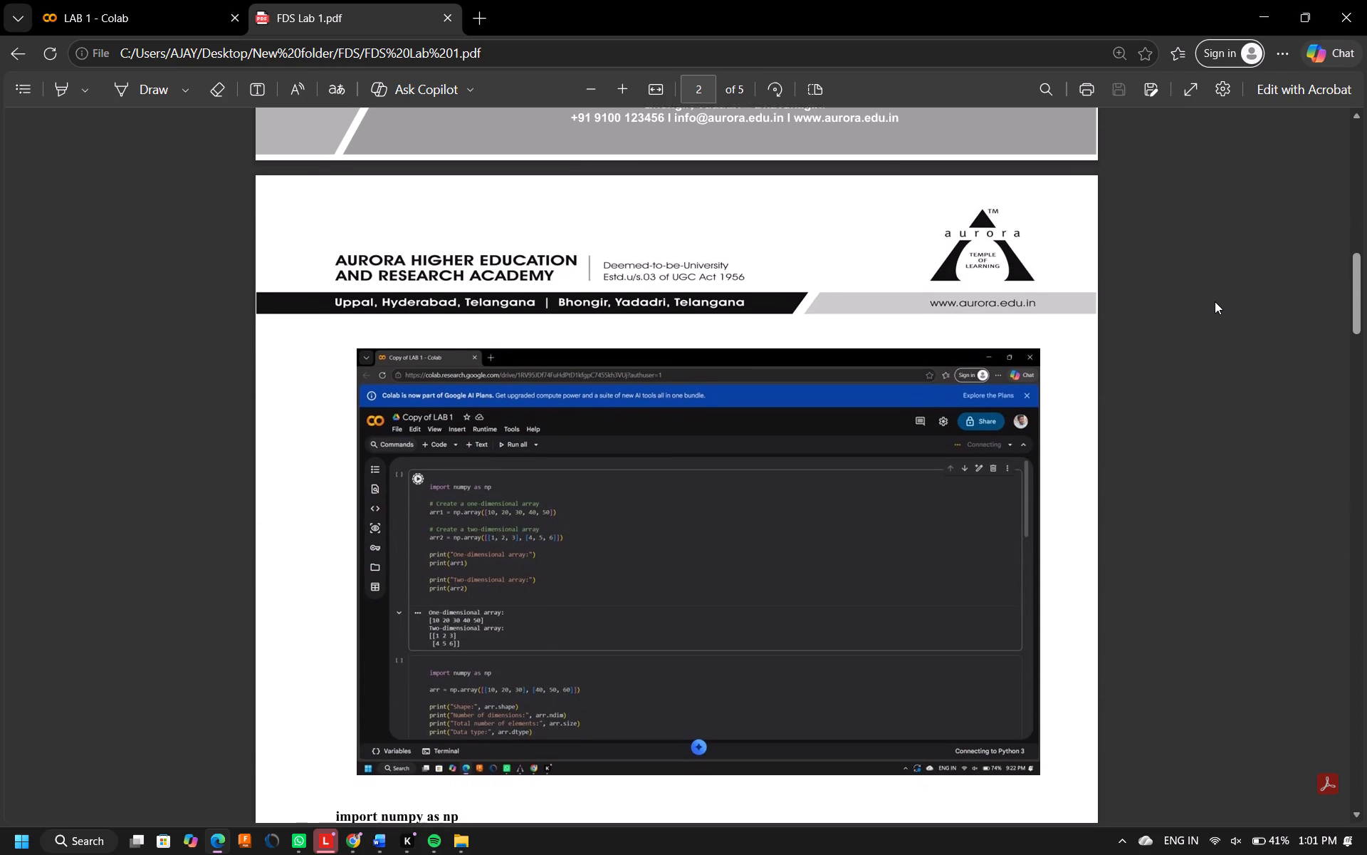
Review the code blocks, screenshots and page layout on pages 2 to 5 of the exported PDF, and close the viewer window.
scroll(1215, 301, down, 6)
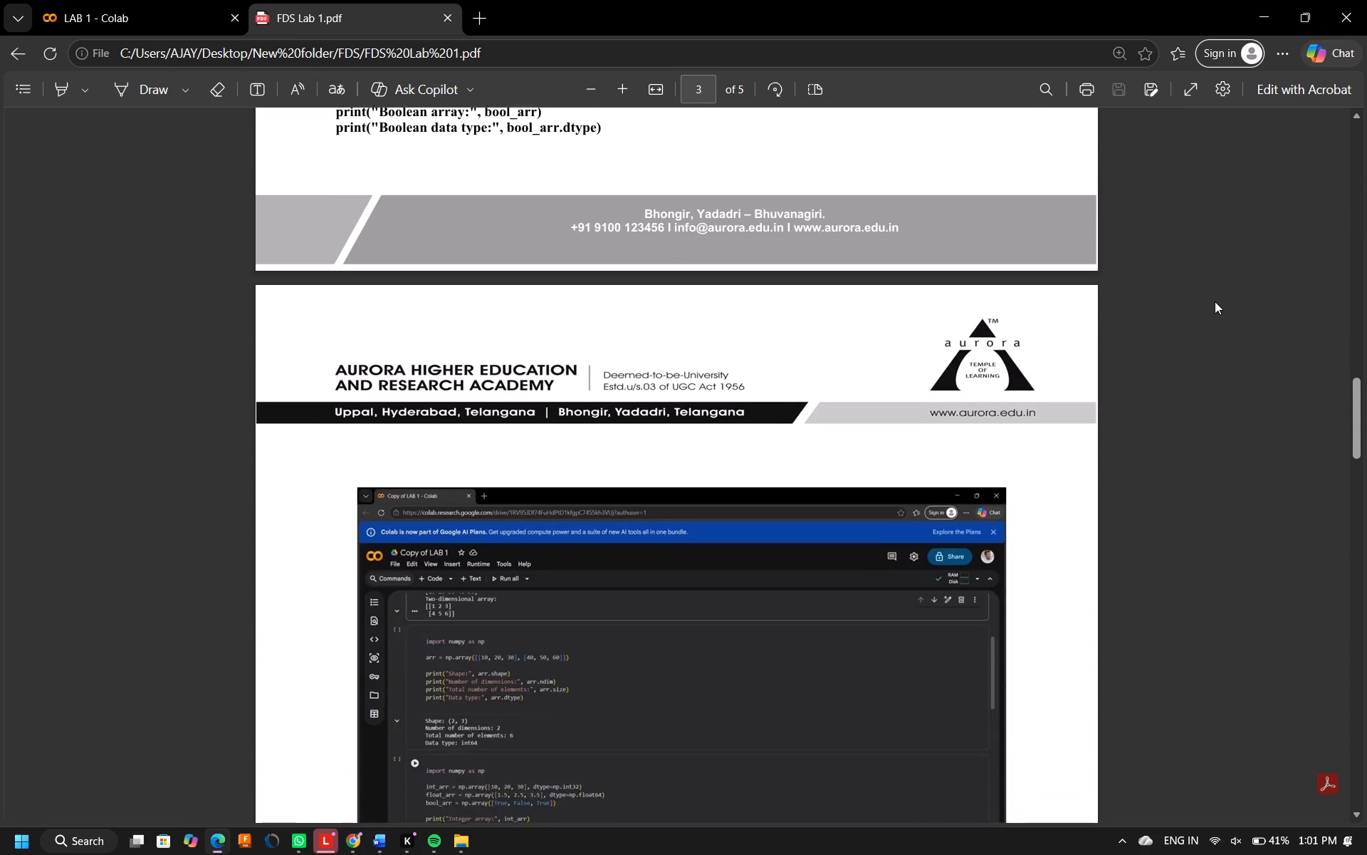
scroll(1215, 301, right, 1)
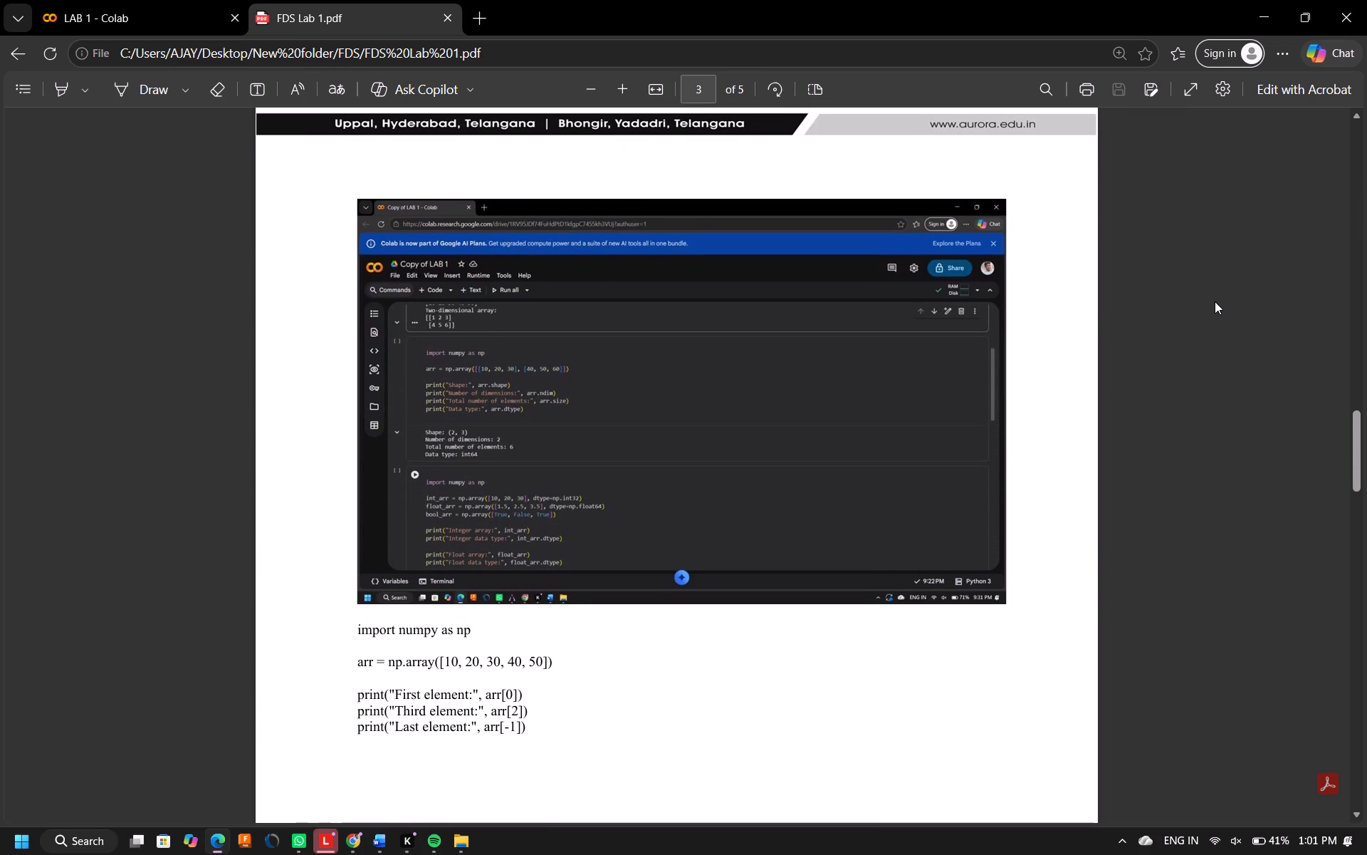
scroll(1215, 301, right, 2)
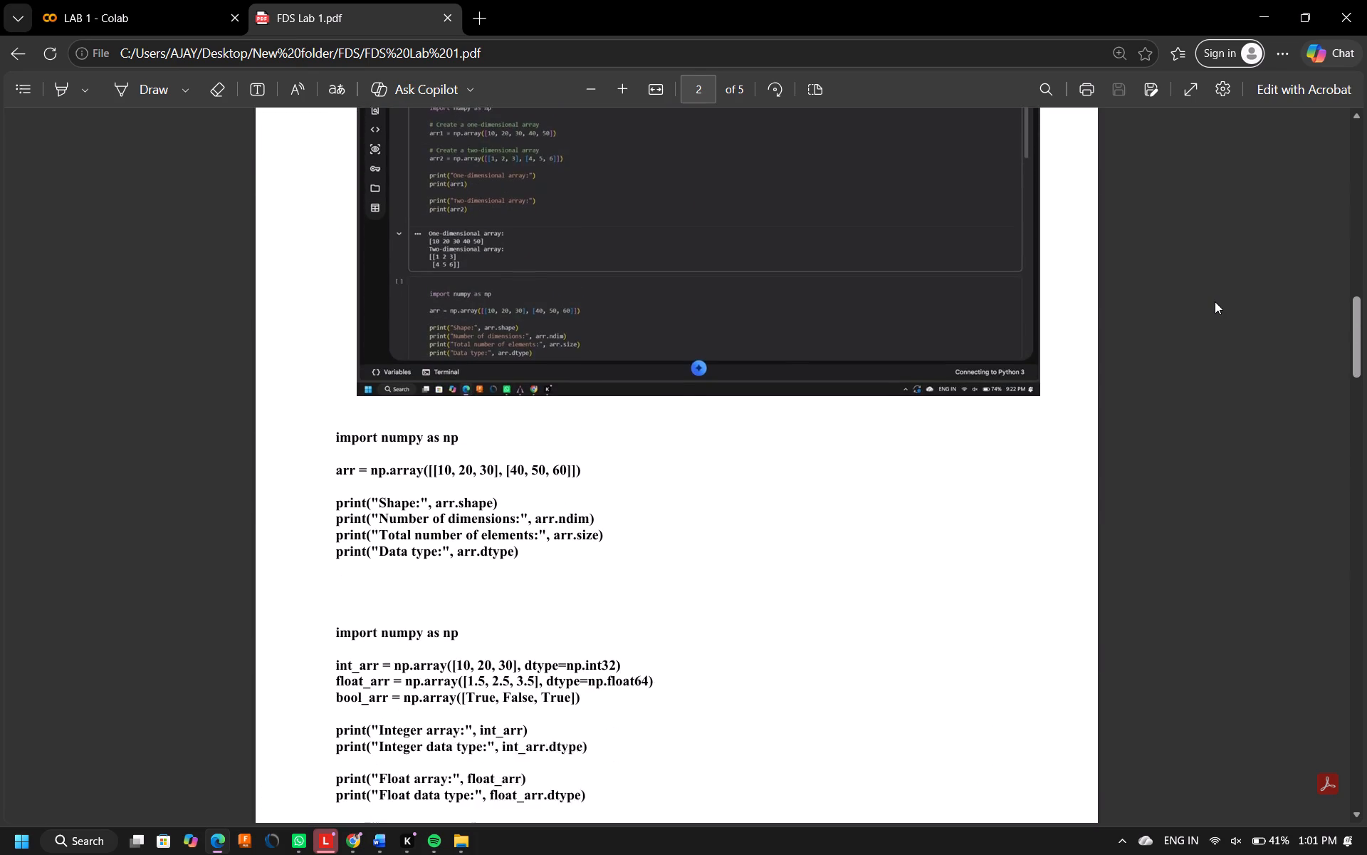
scroll(1215, 301, right, 1)
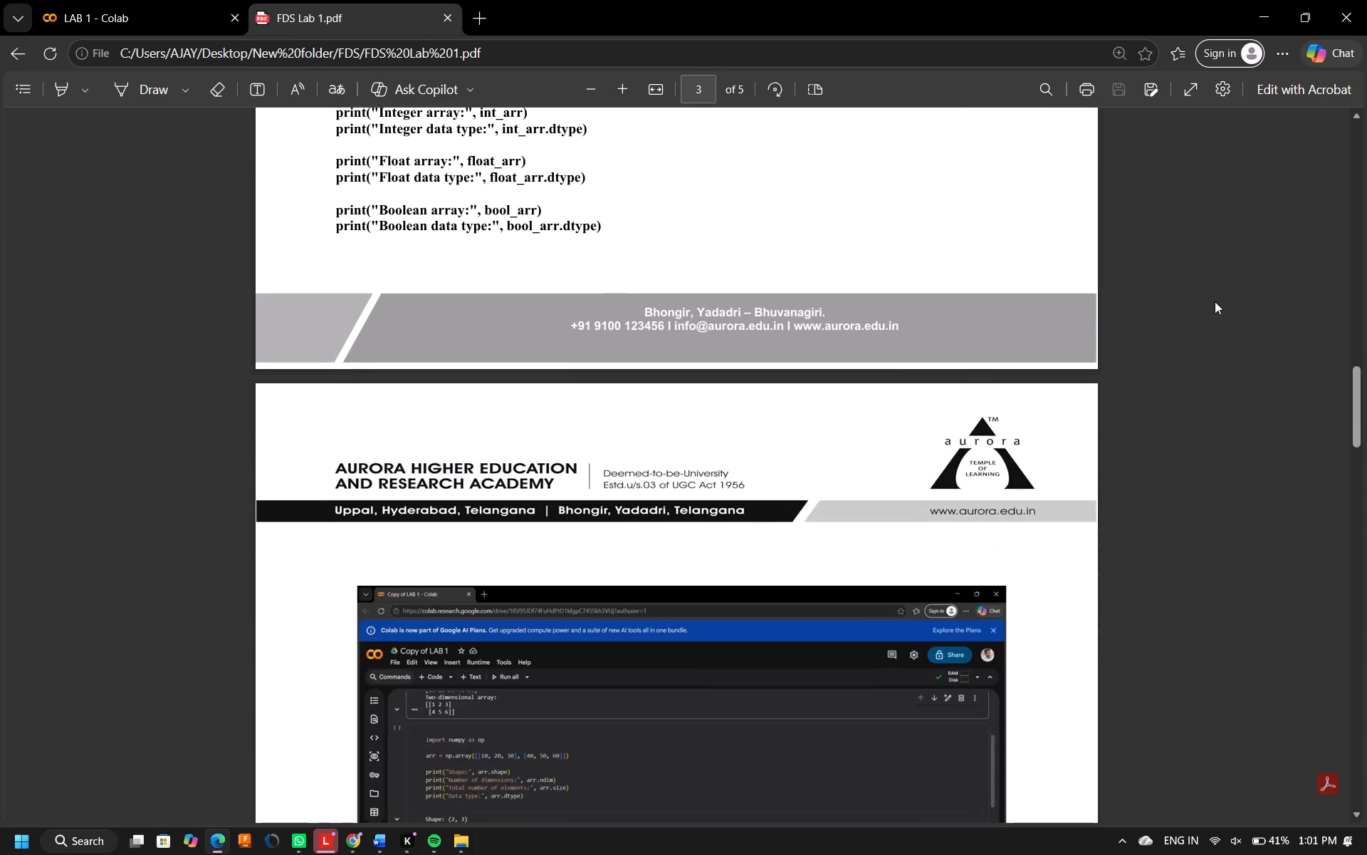
scroll(1215, 301, right, 1)
scroll(1215, 301, up, 7)
scroll(1215, 301, down, 1)
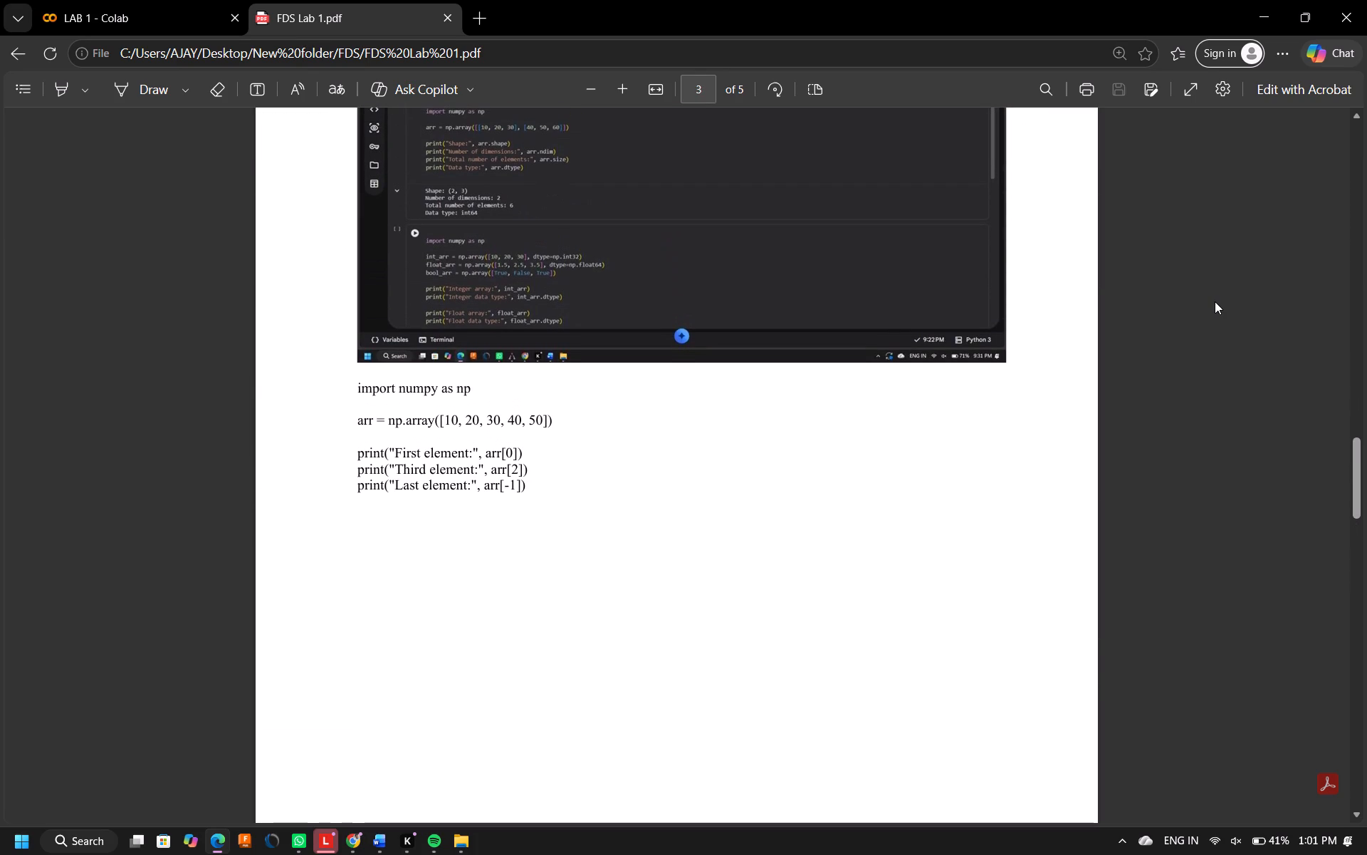
scroll(1215, 301, down, 2)
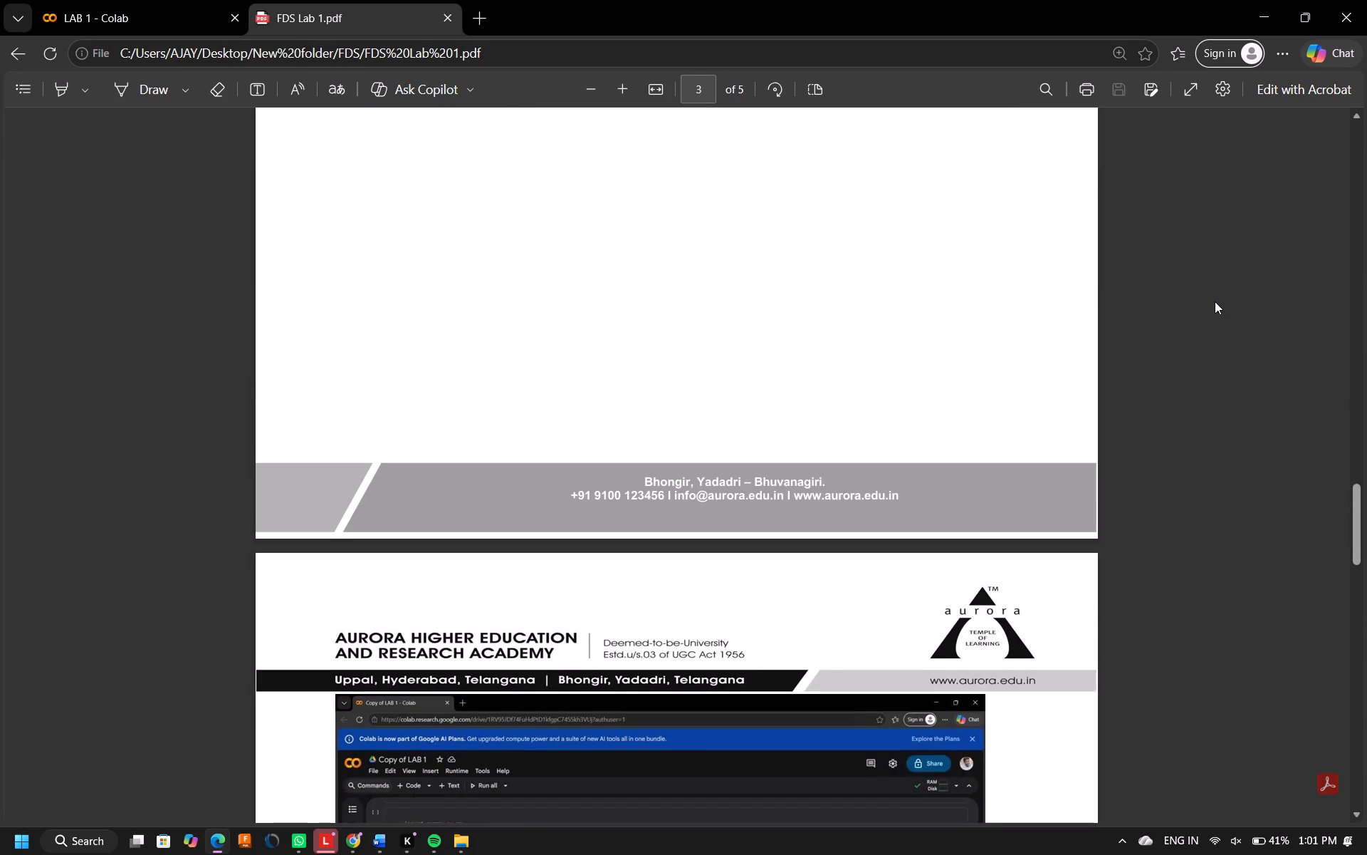
scroll(1215, 301, down, 2)
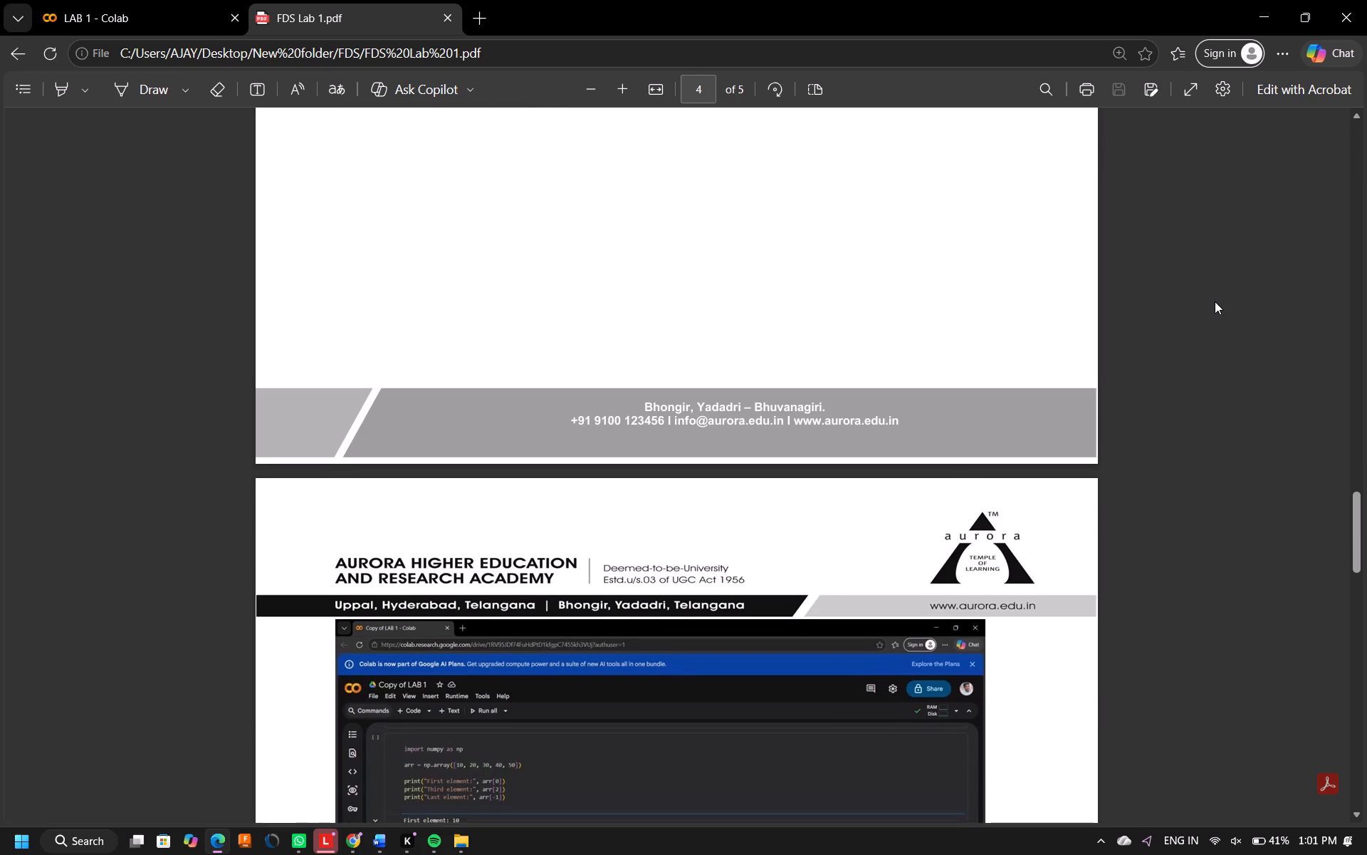
scroll(1215, 301, down, 2)
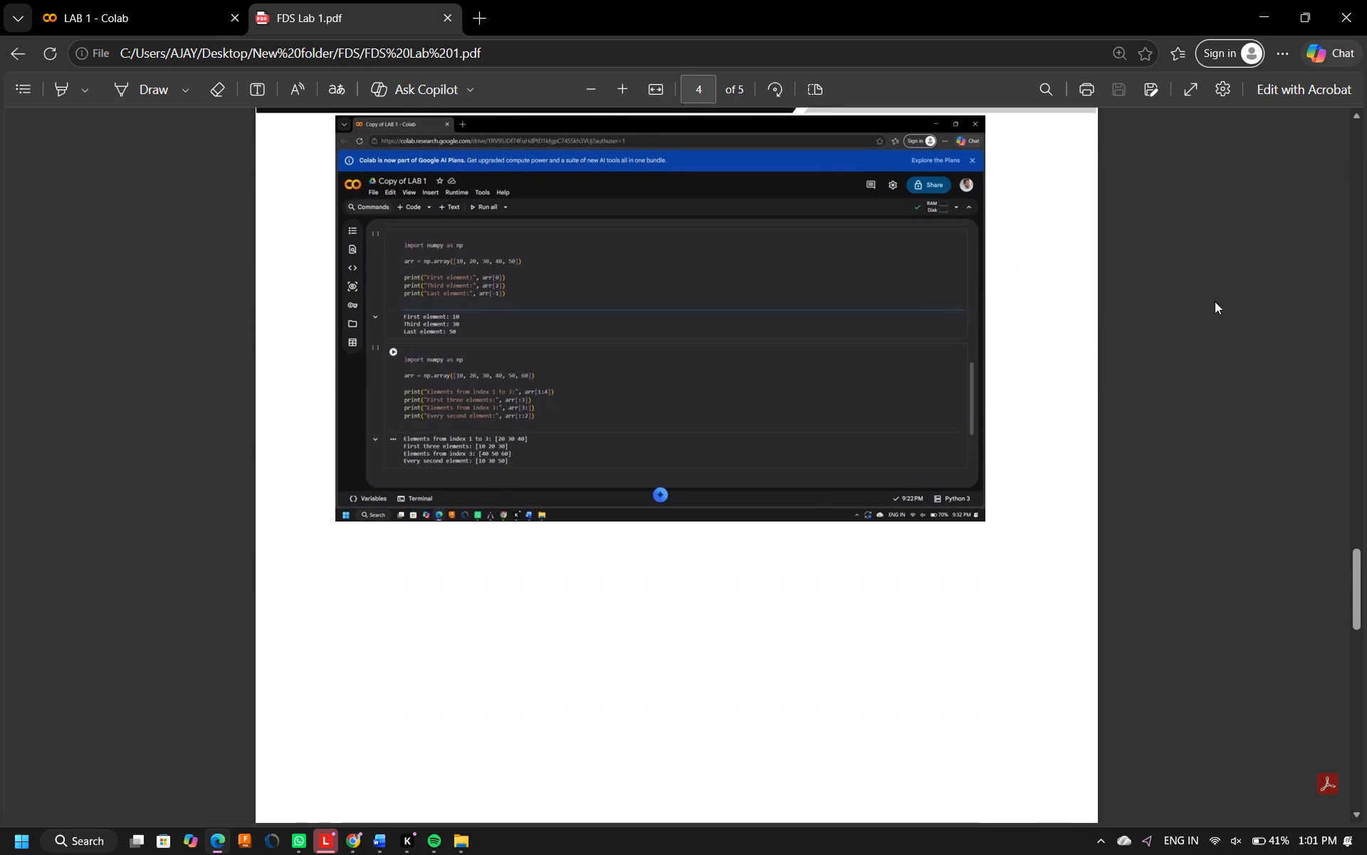
scroll(1215, 301, down, 5)
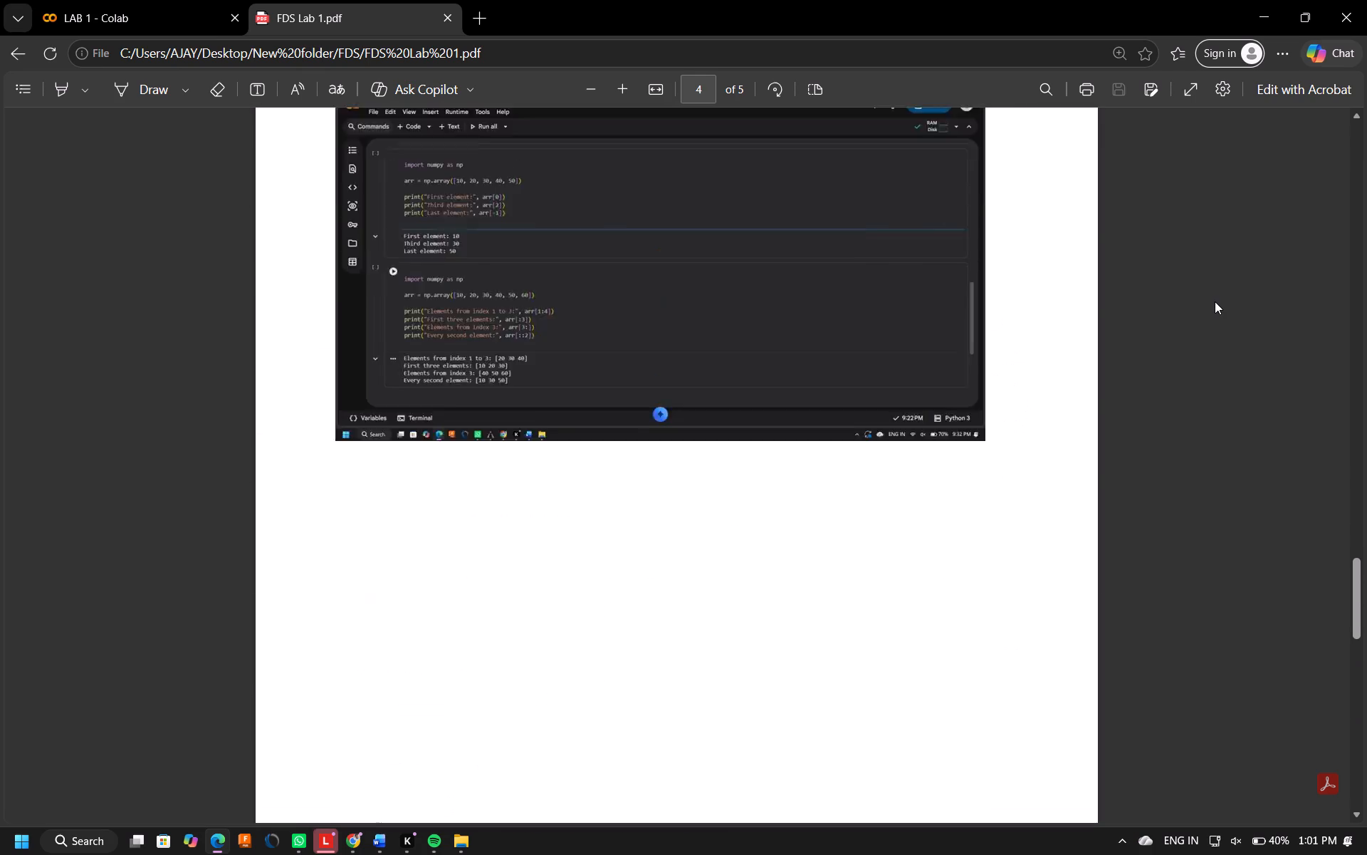
scroll(1215, 301, down, 1)
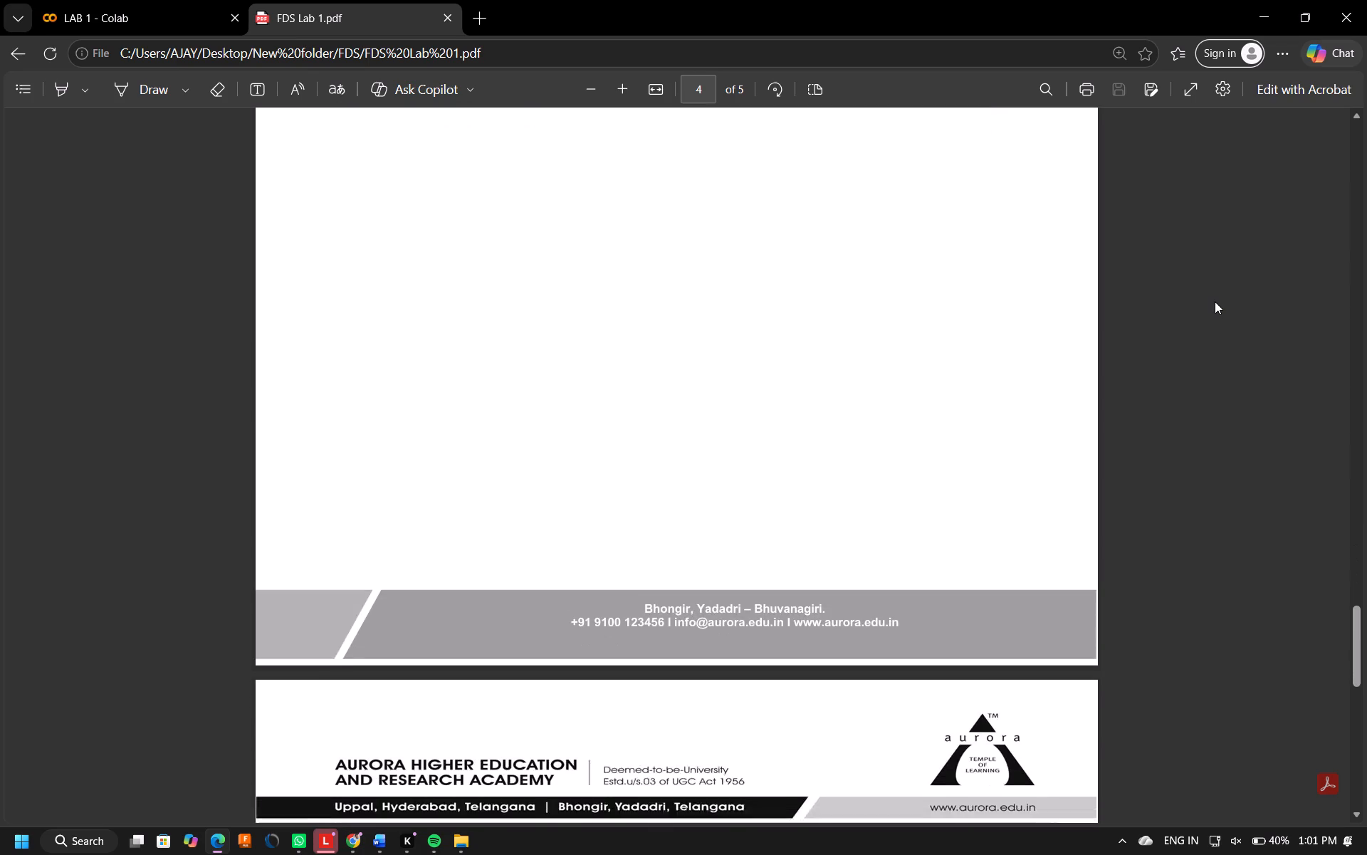
scroll(1215, 301, down, 4)
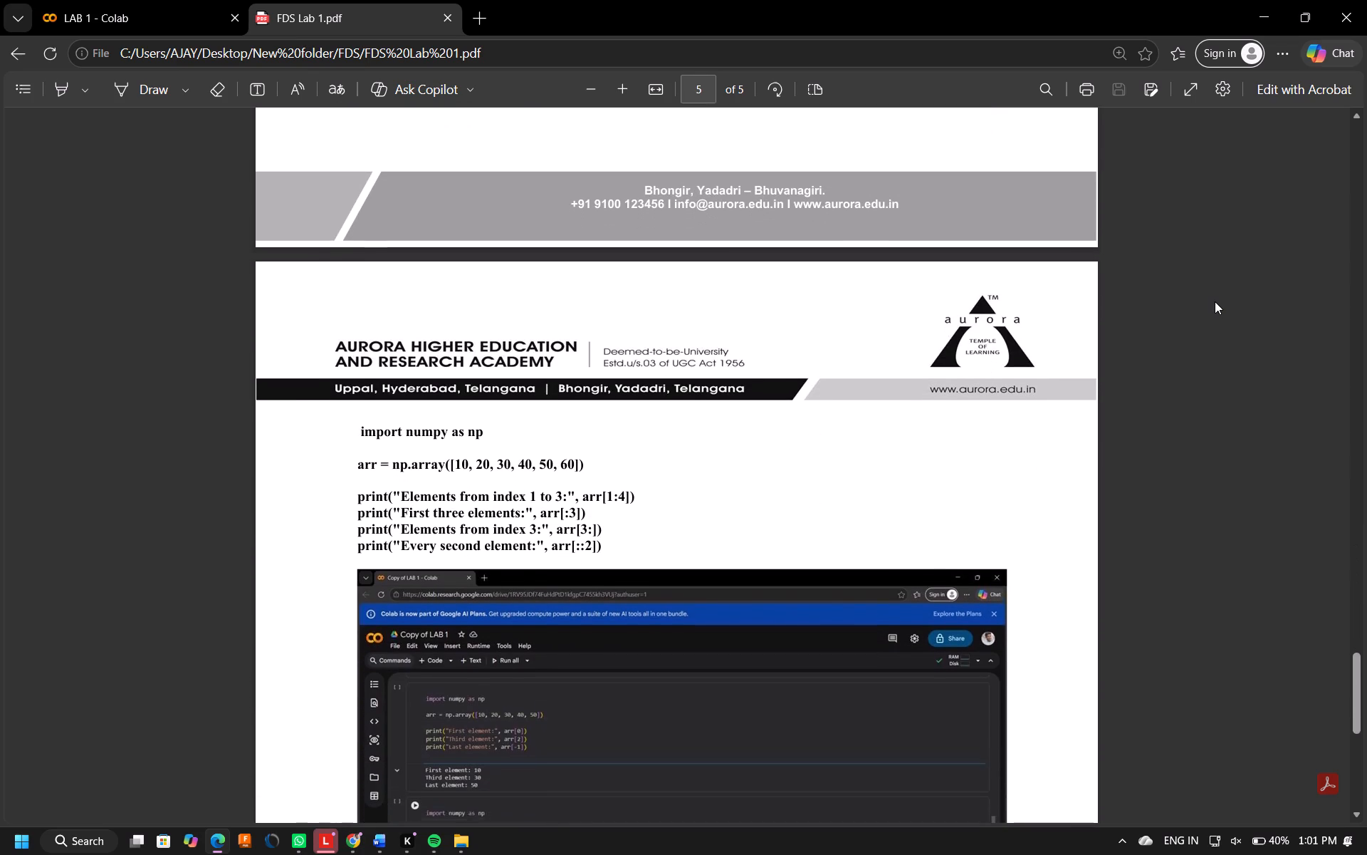
scroll(1215, 301, down, 6)
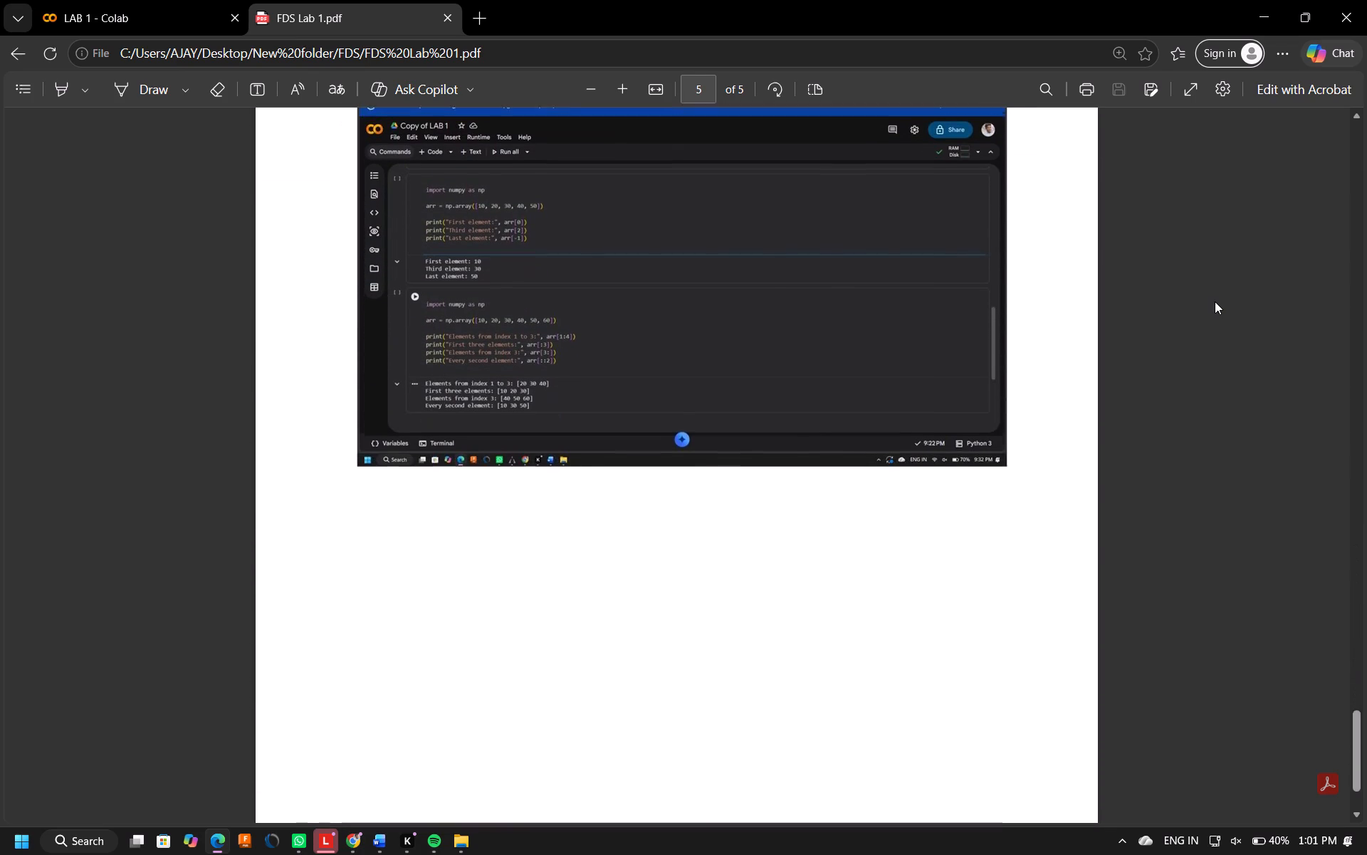
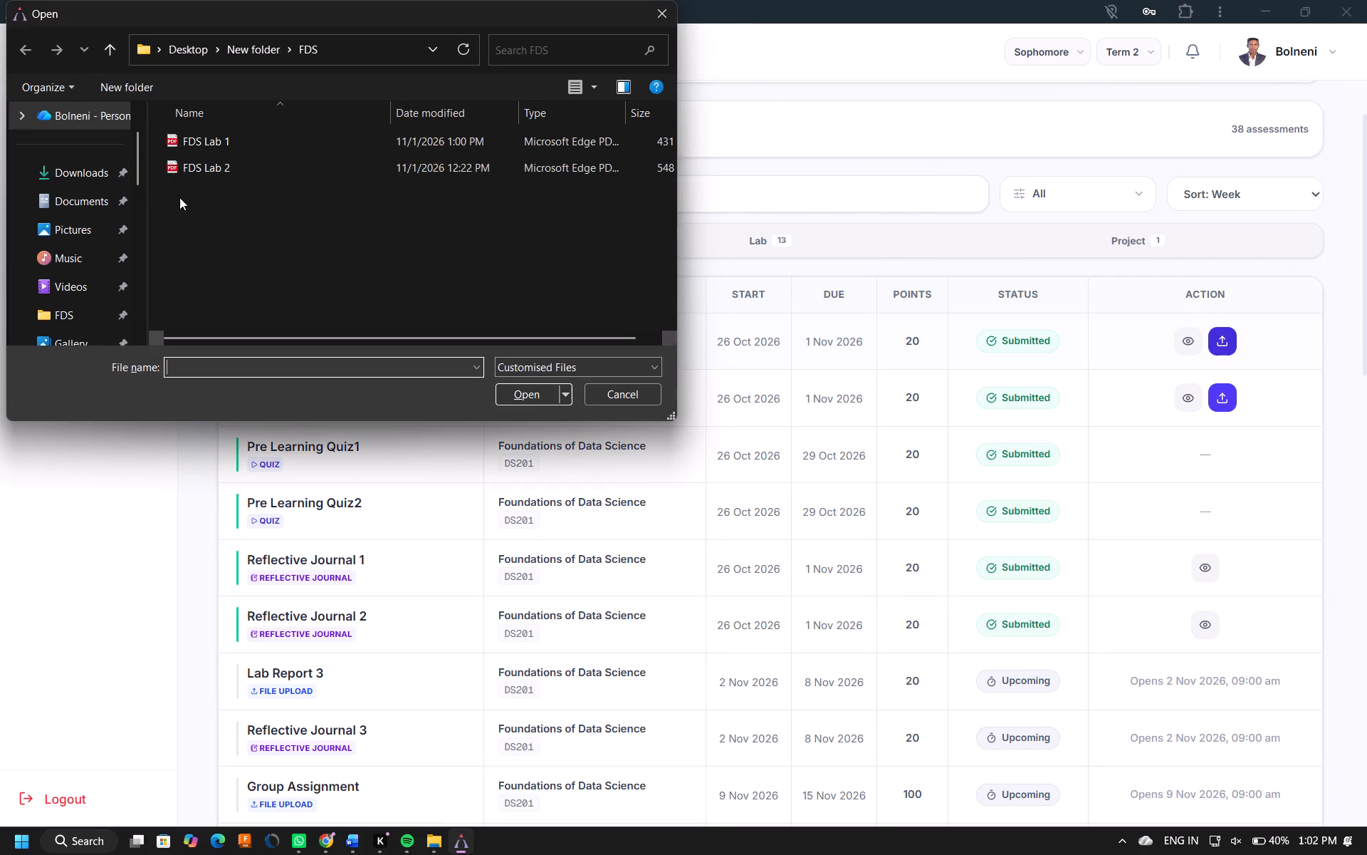
Re-upload the FDS Lab 1 PDF from the FDS folder as the Lab Report 1 submission.
click(201, 137)
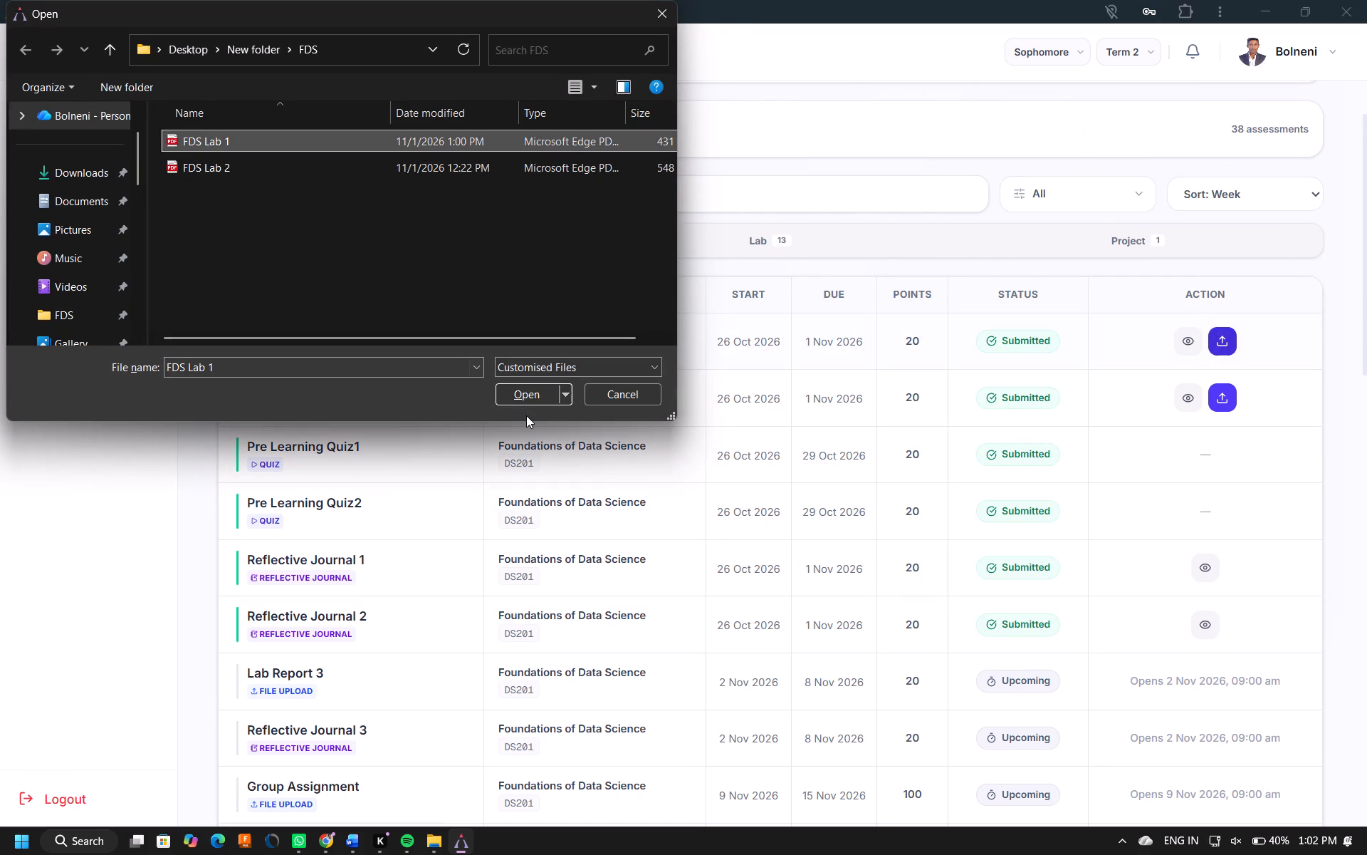
click(545, 398)
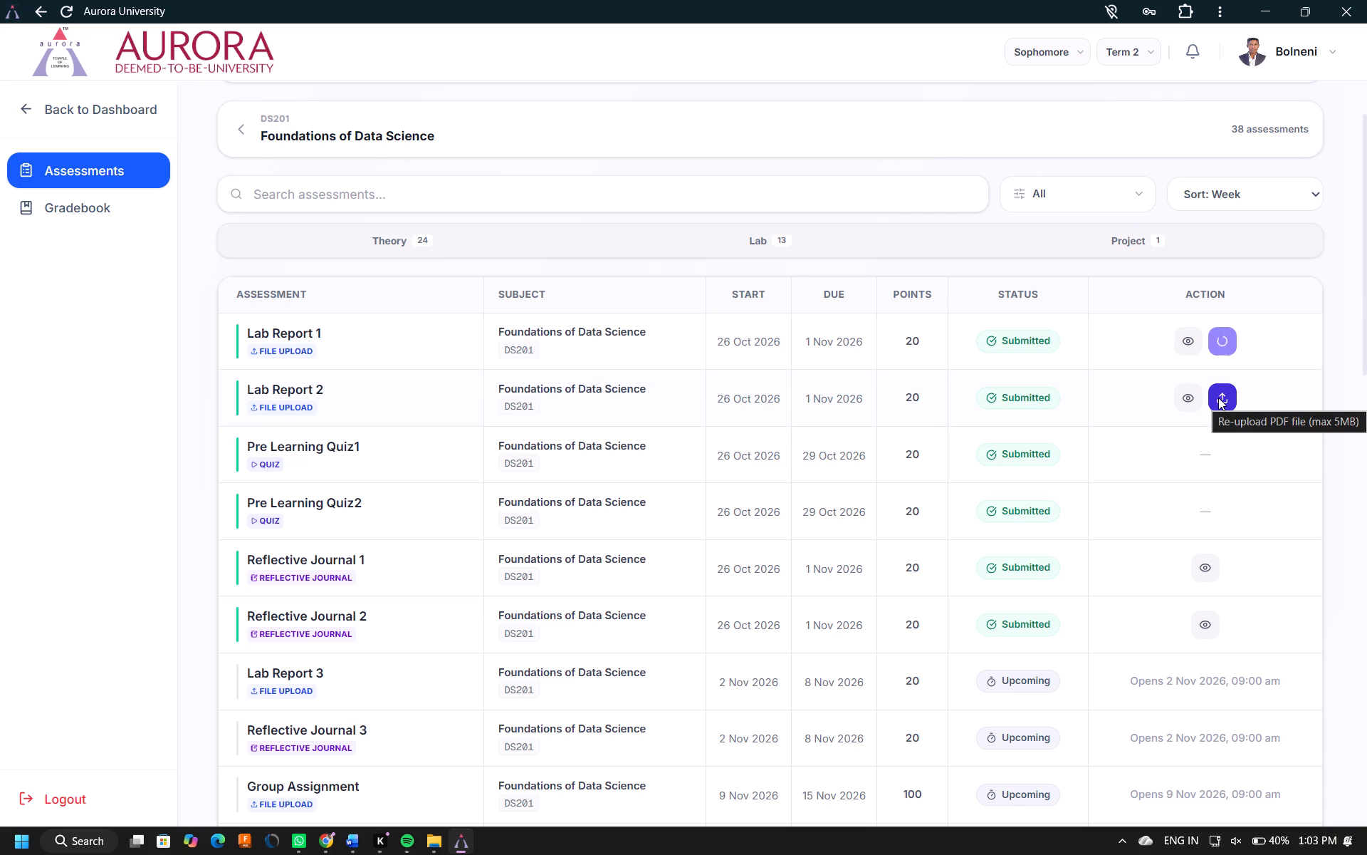
Disconnect Proton VPN and return to the Foundations of Data Science assessments list.
click(1125, 837)
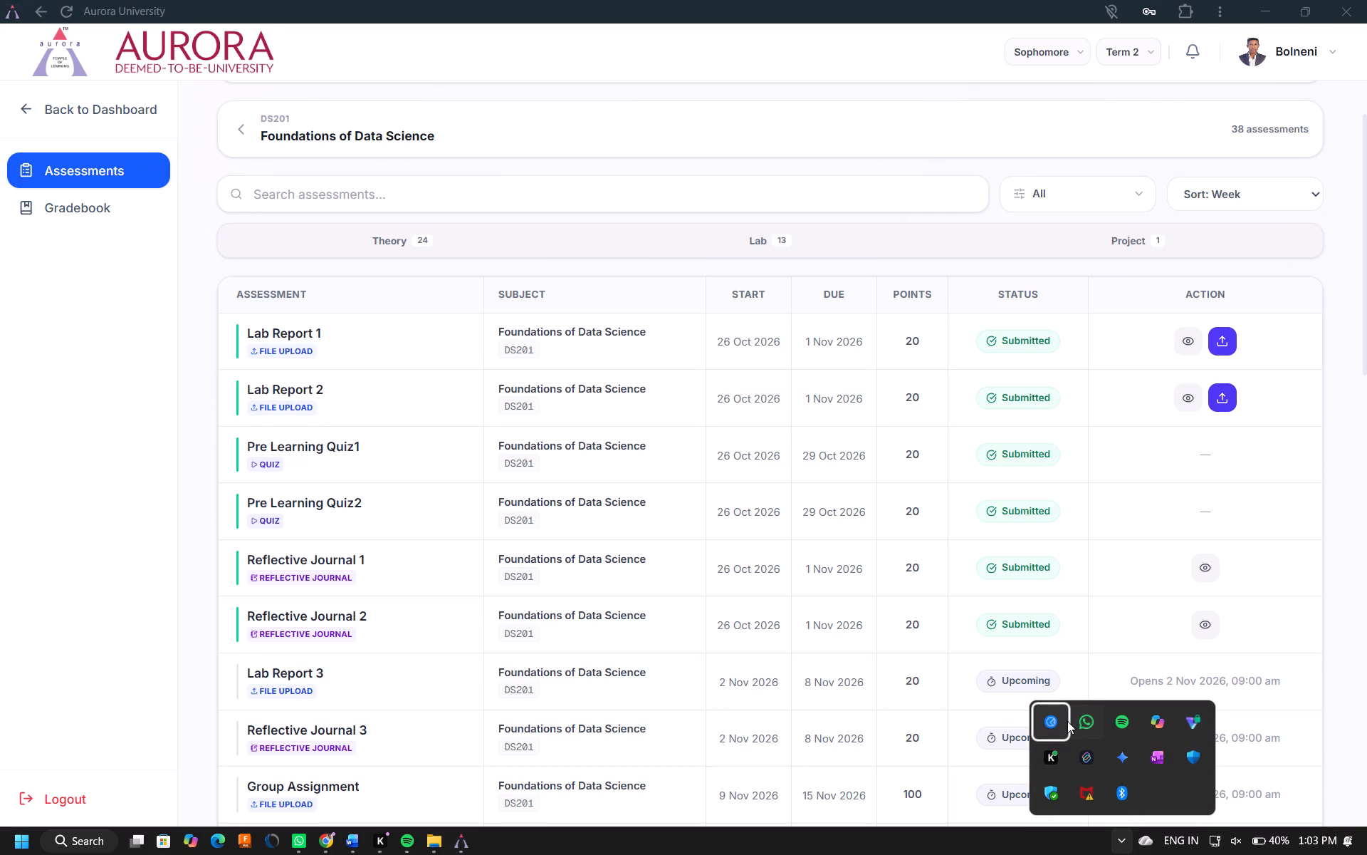
click(1180, 737)
click(1163, 574)
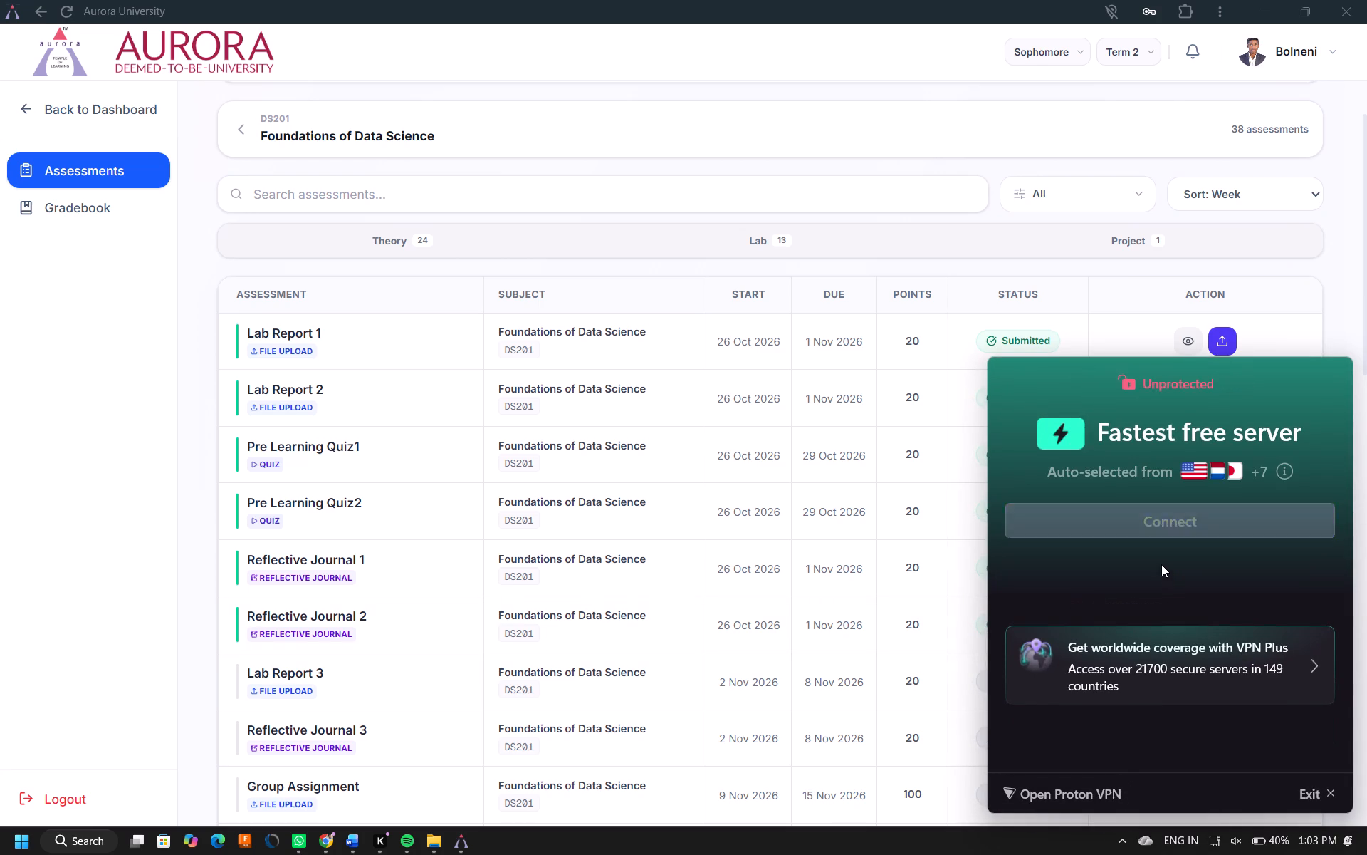
click(1220, 277)
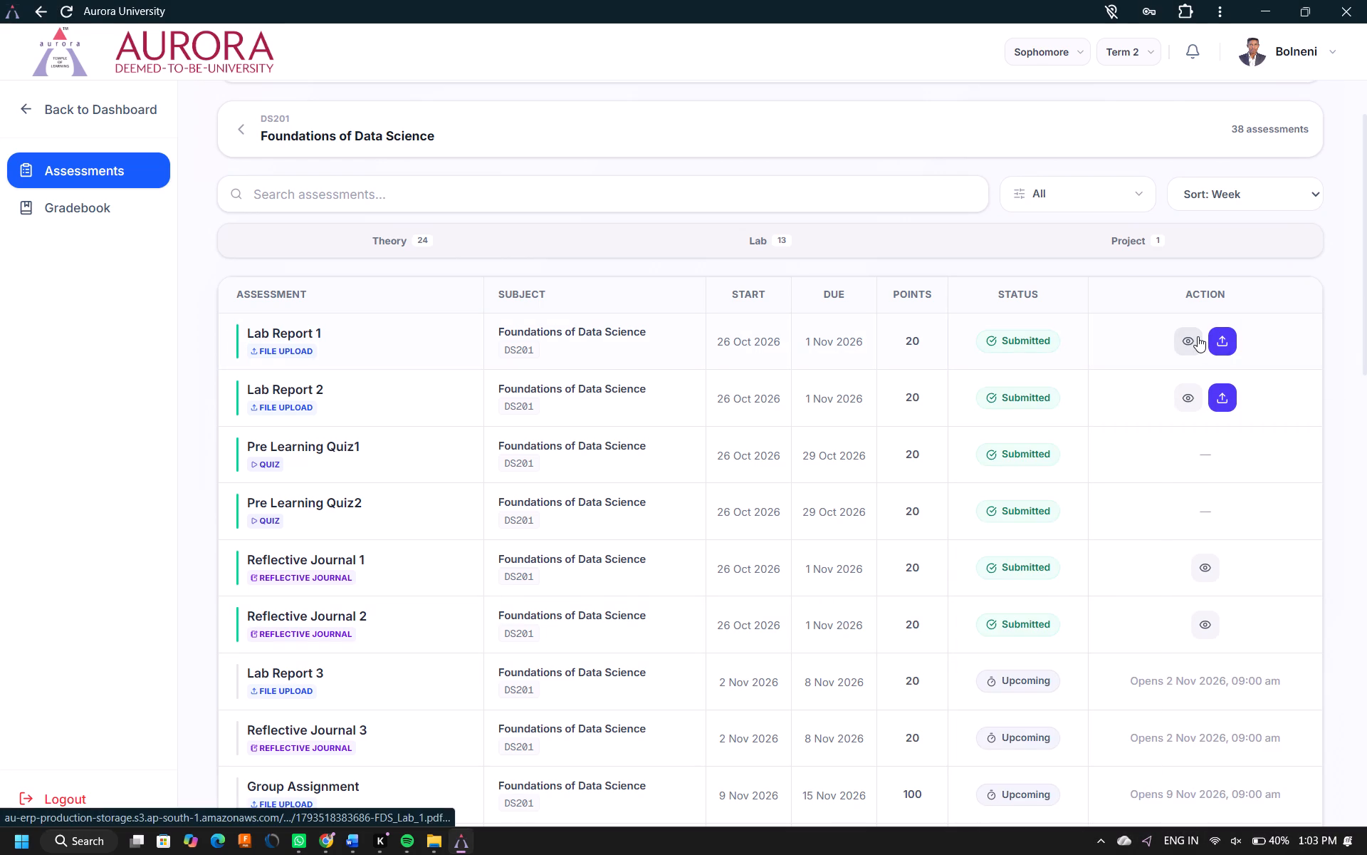
Review pages 1 and 2 of the uploaded Lab Report 1 document, and close the viewer window.
click(1198, 336)
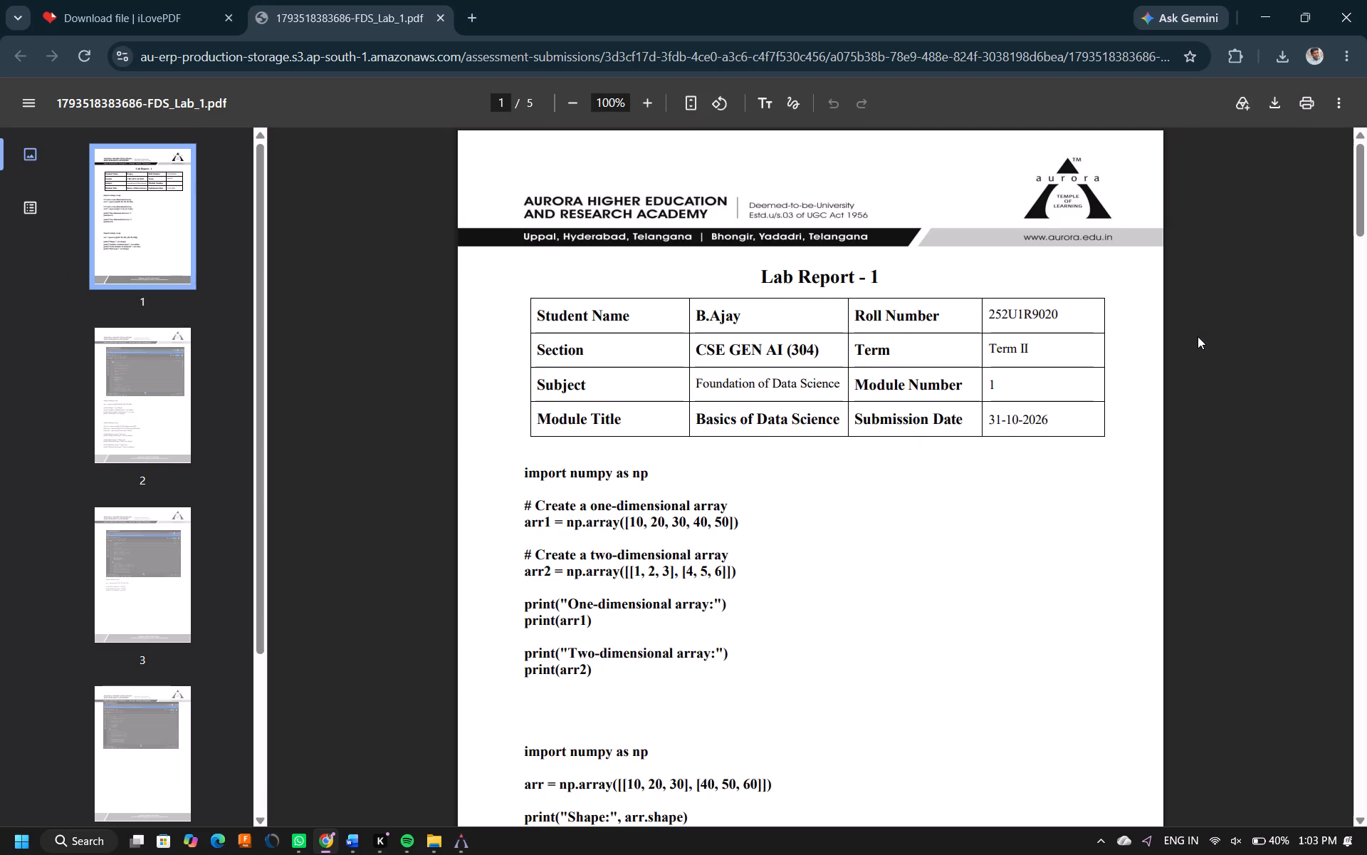
scroll(1198, 336, down, 6)
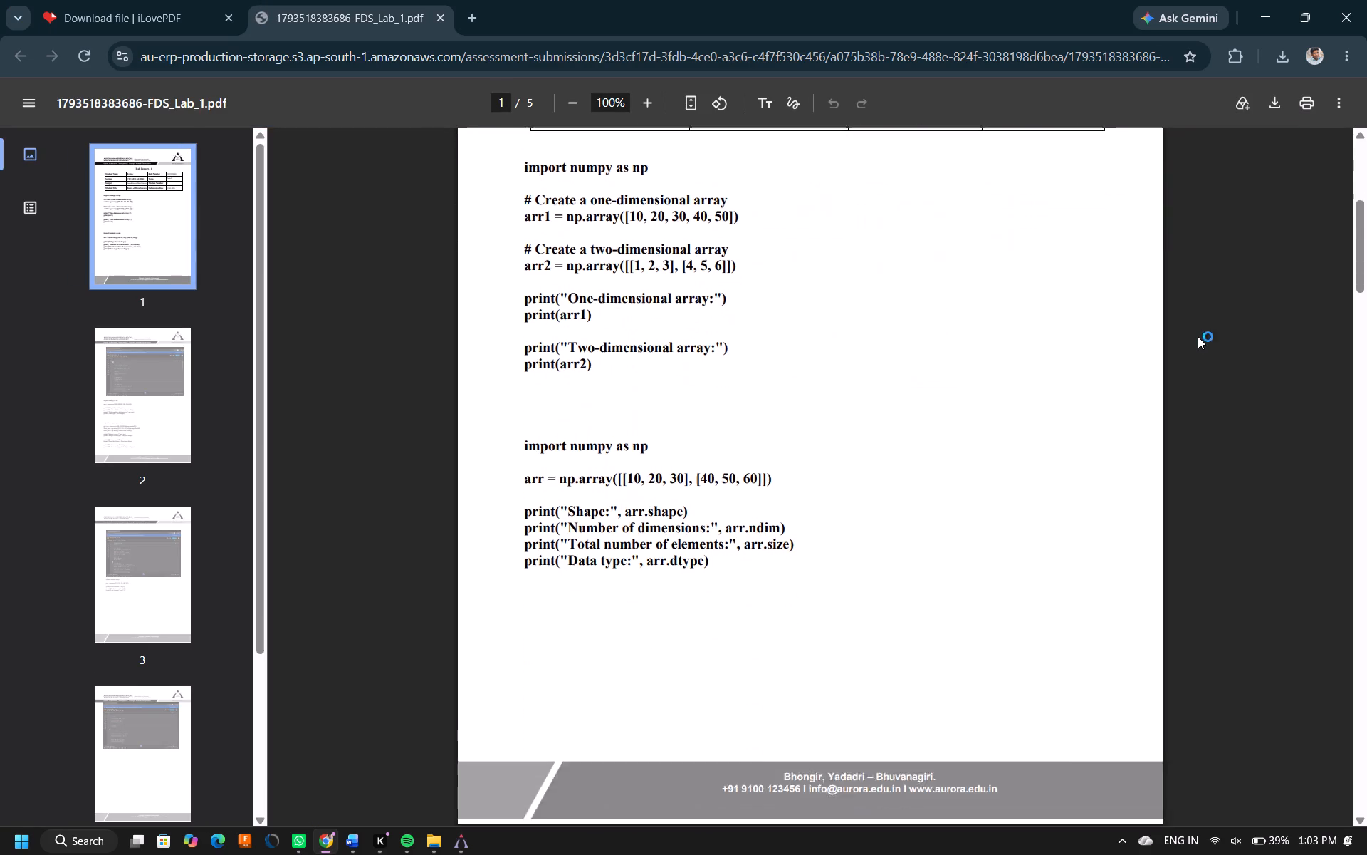
scroll(1198, 336, down, 2)
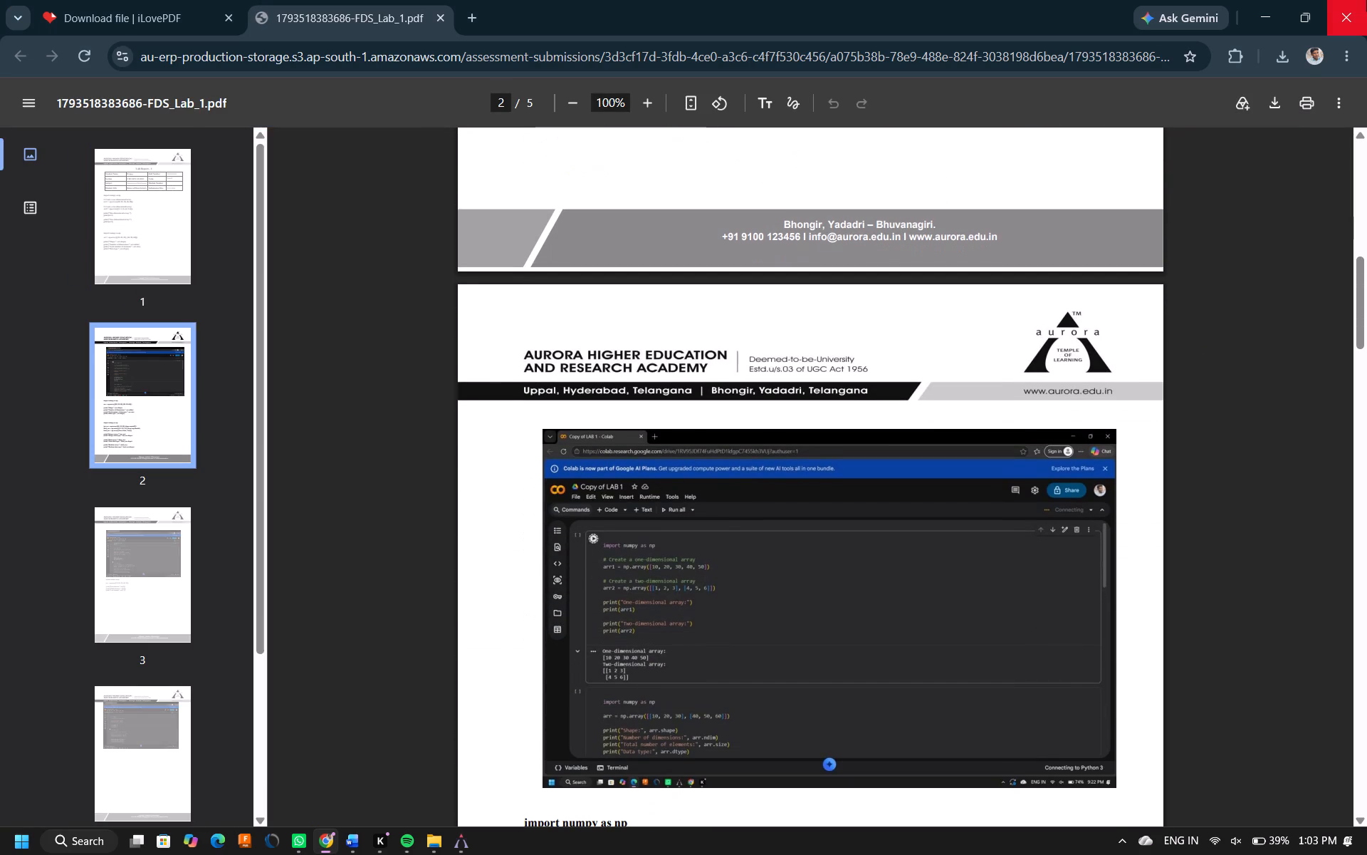
click(1366, 0)
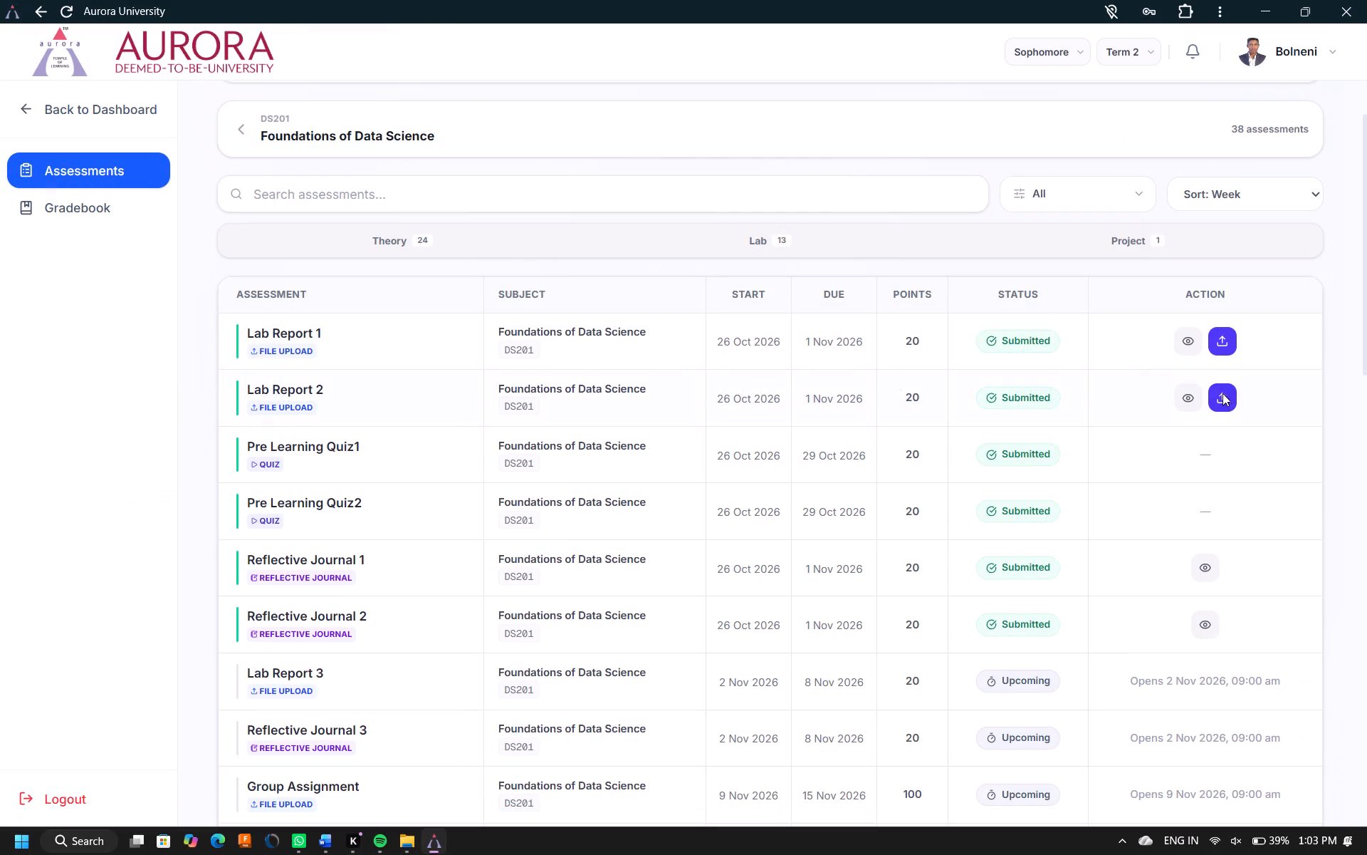
Re-upload the FDS Lab 2 PDF from the FDS folder as the Lab Report 2 submission.
click(1225, 398)
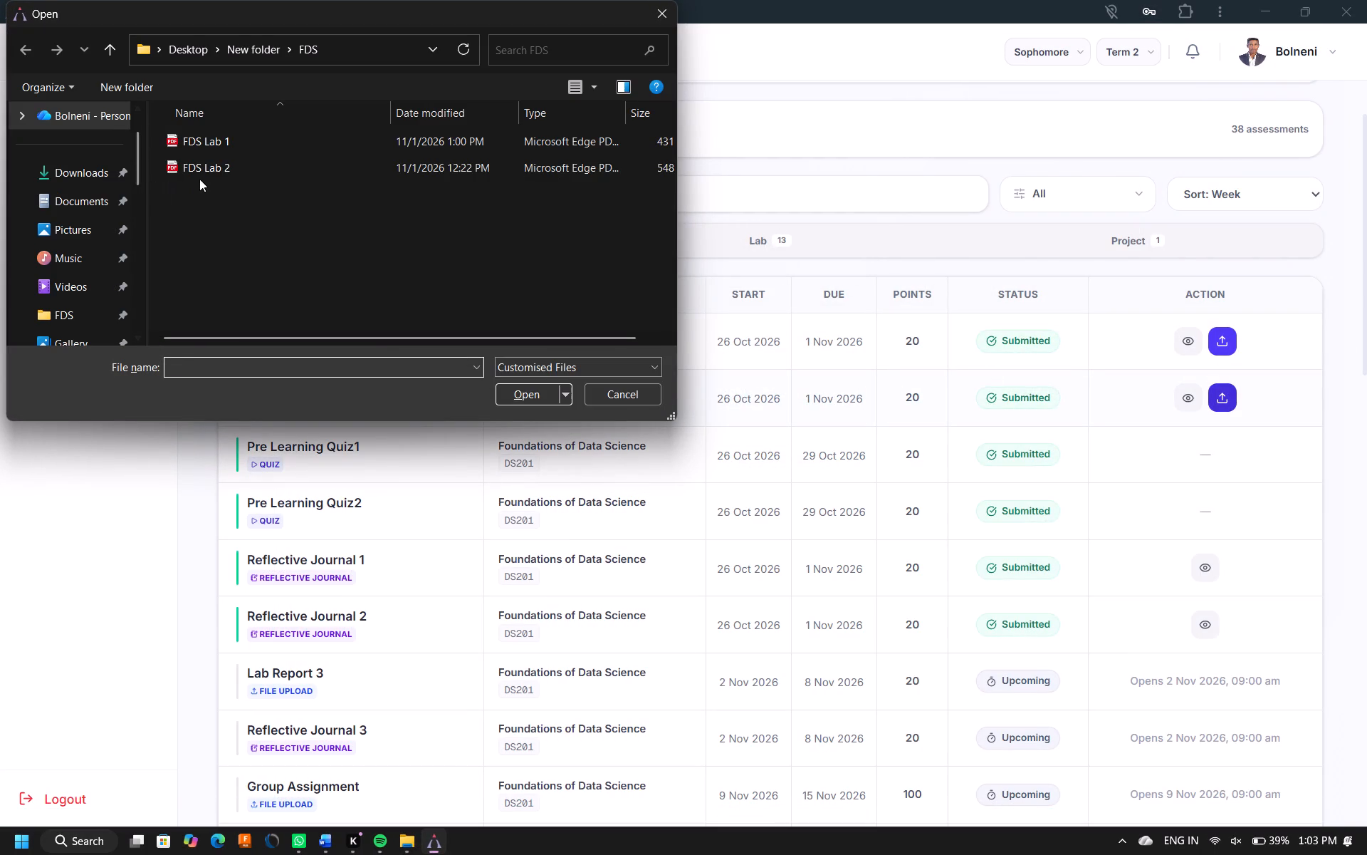
click(213, 173)
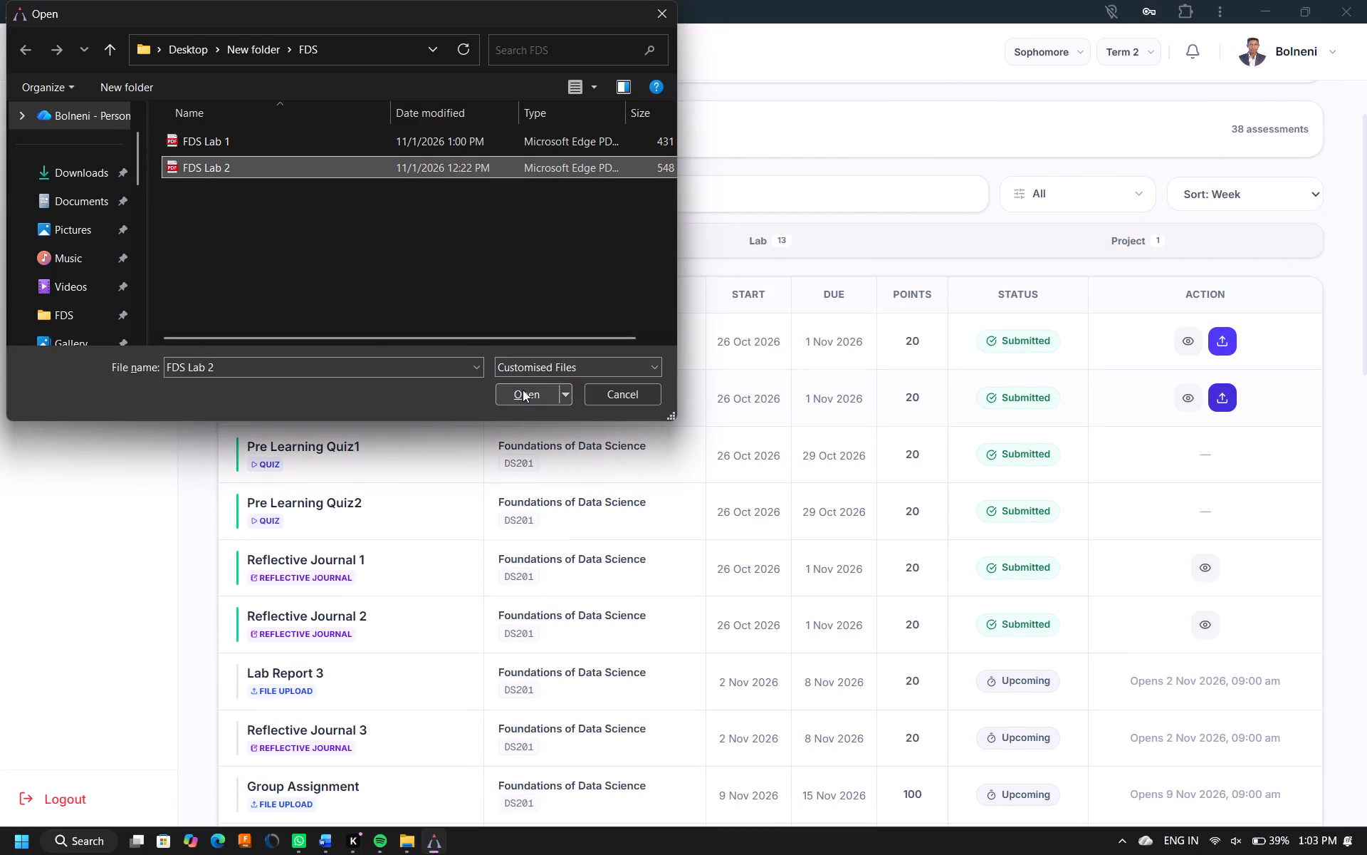
click(521, 392)
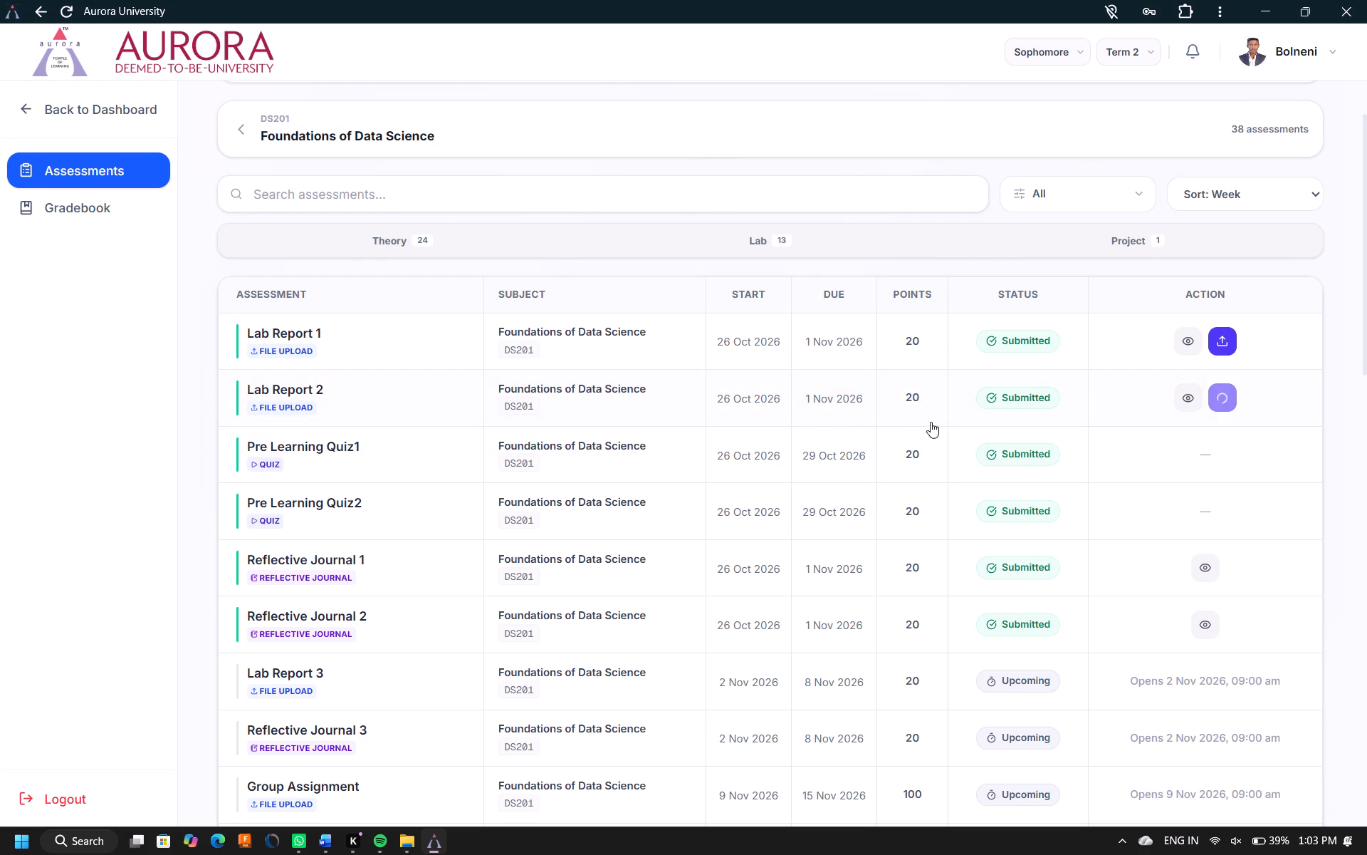
Review the header table, code blocks and screenshots of the uploaded Lab Report 2 document, and close the viewer window.
click(1194, 393)
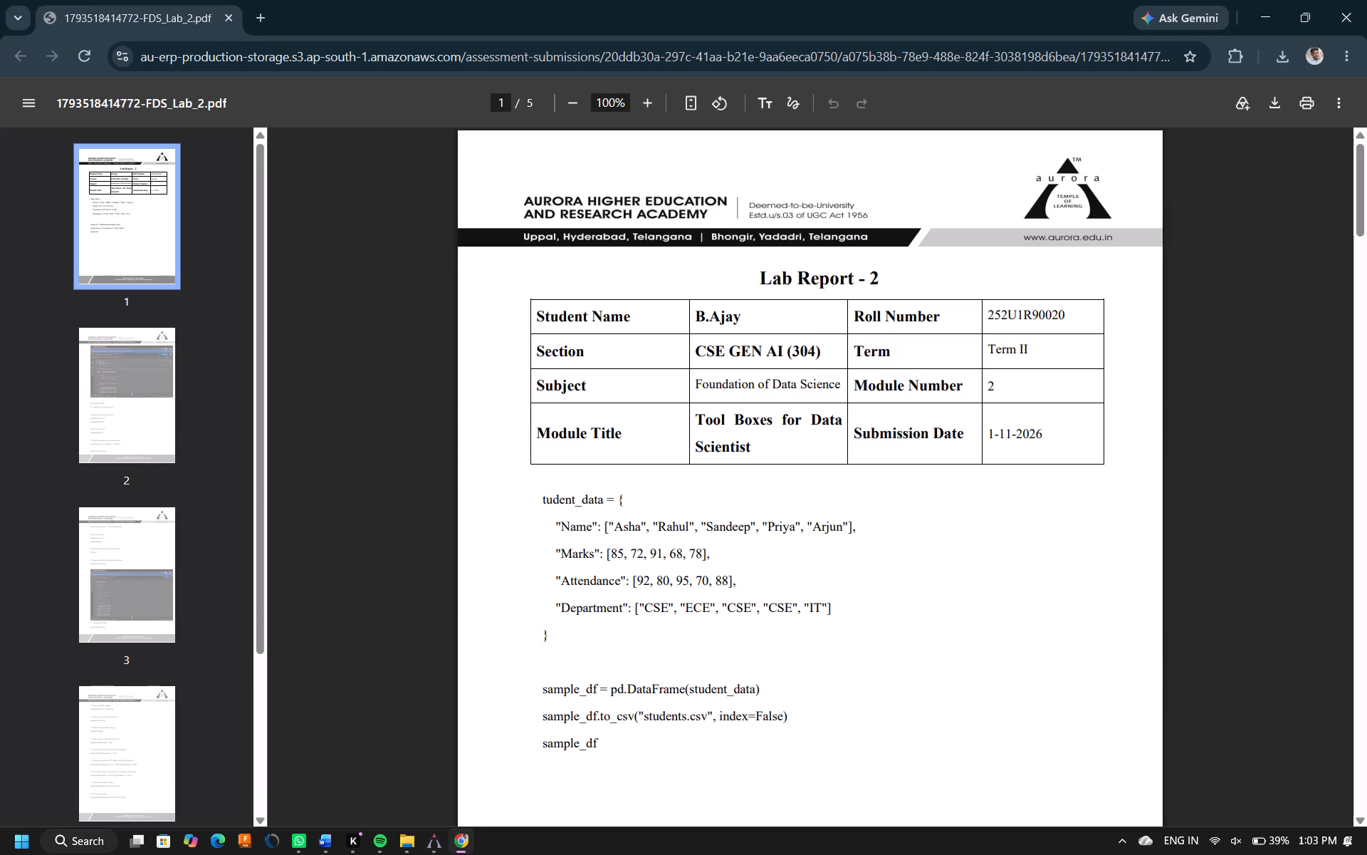
scroll(760, 393, right, 6)
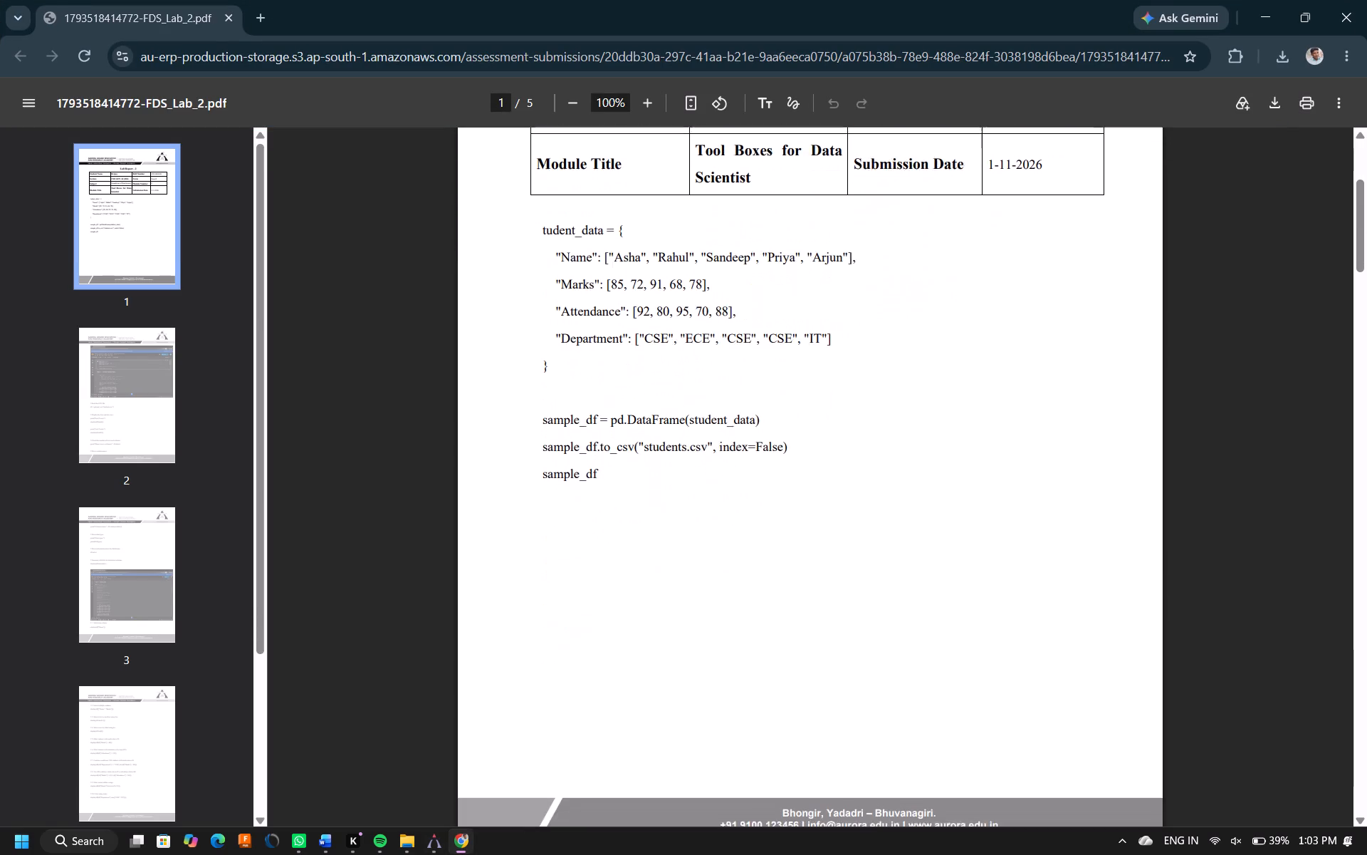
scroll(760, 393, right, 5)
scroll(760, 393, down, 2)
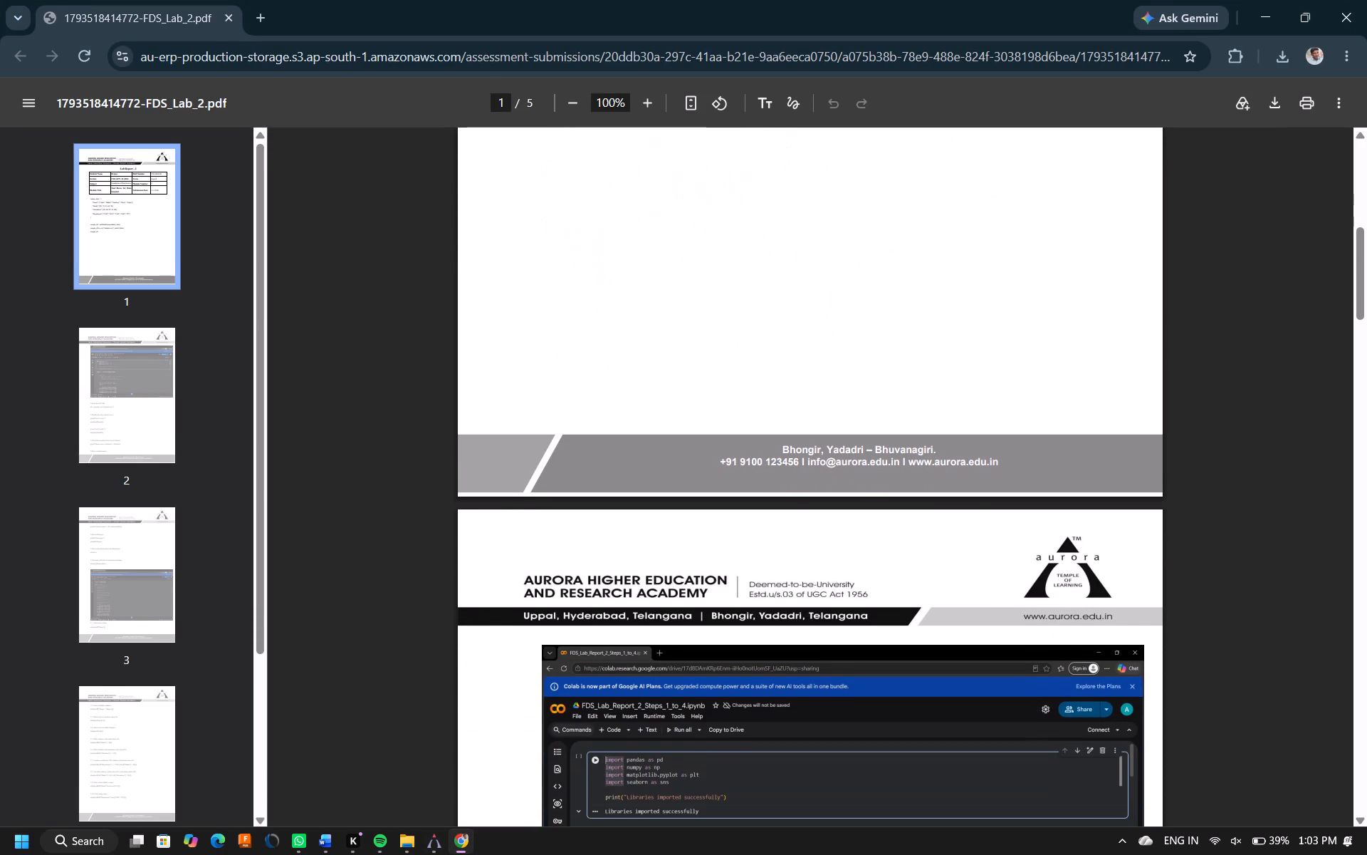
scroll(760, 393, down, 12)
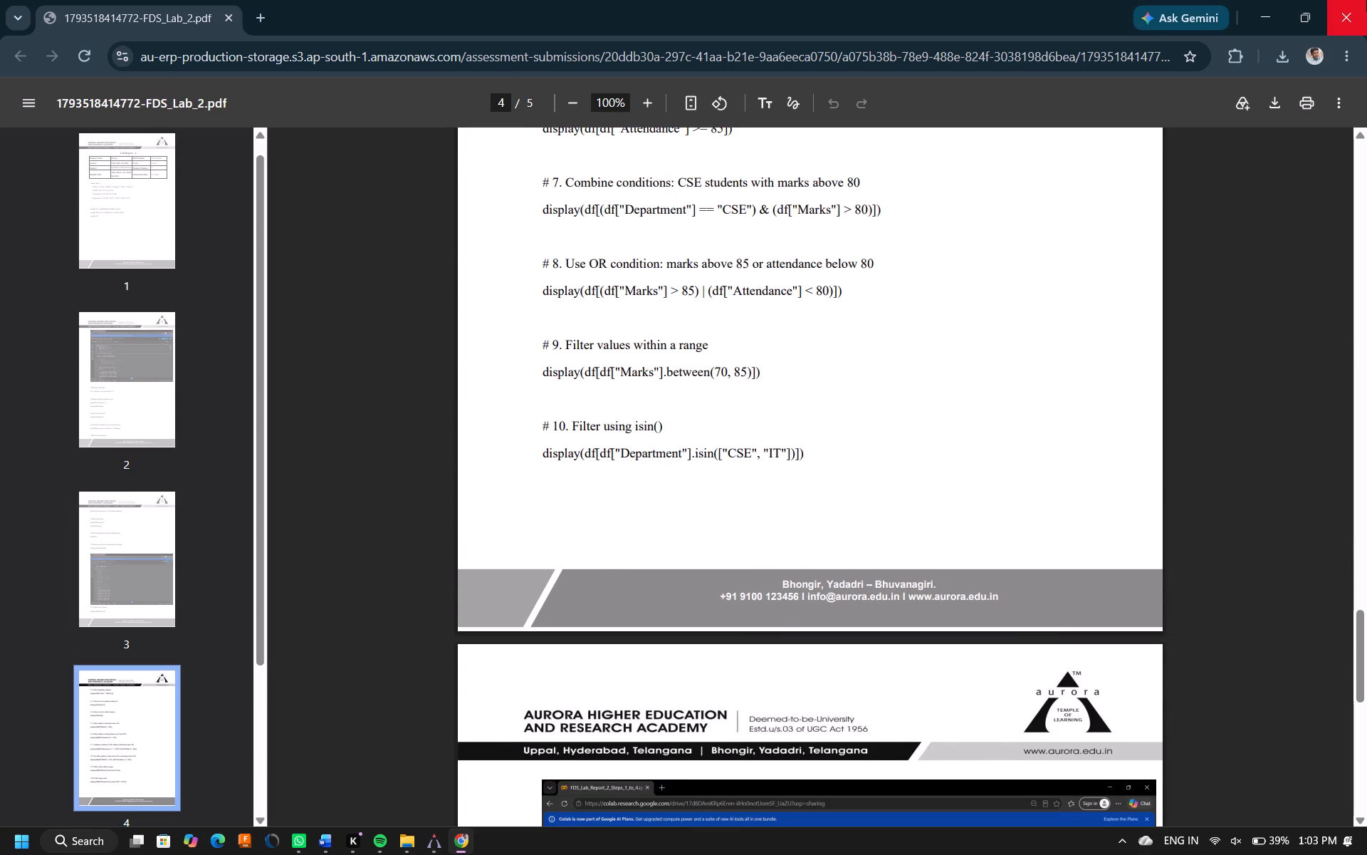
click(1366, 0)
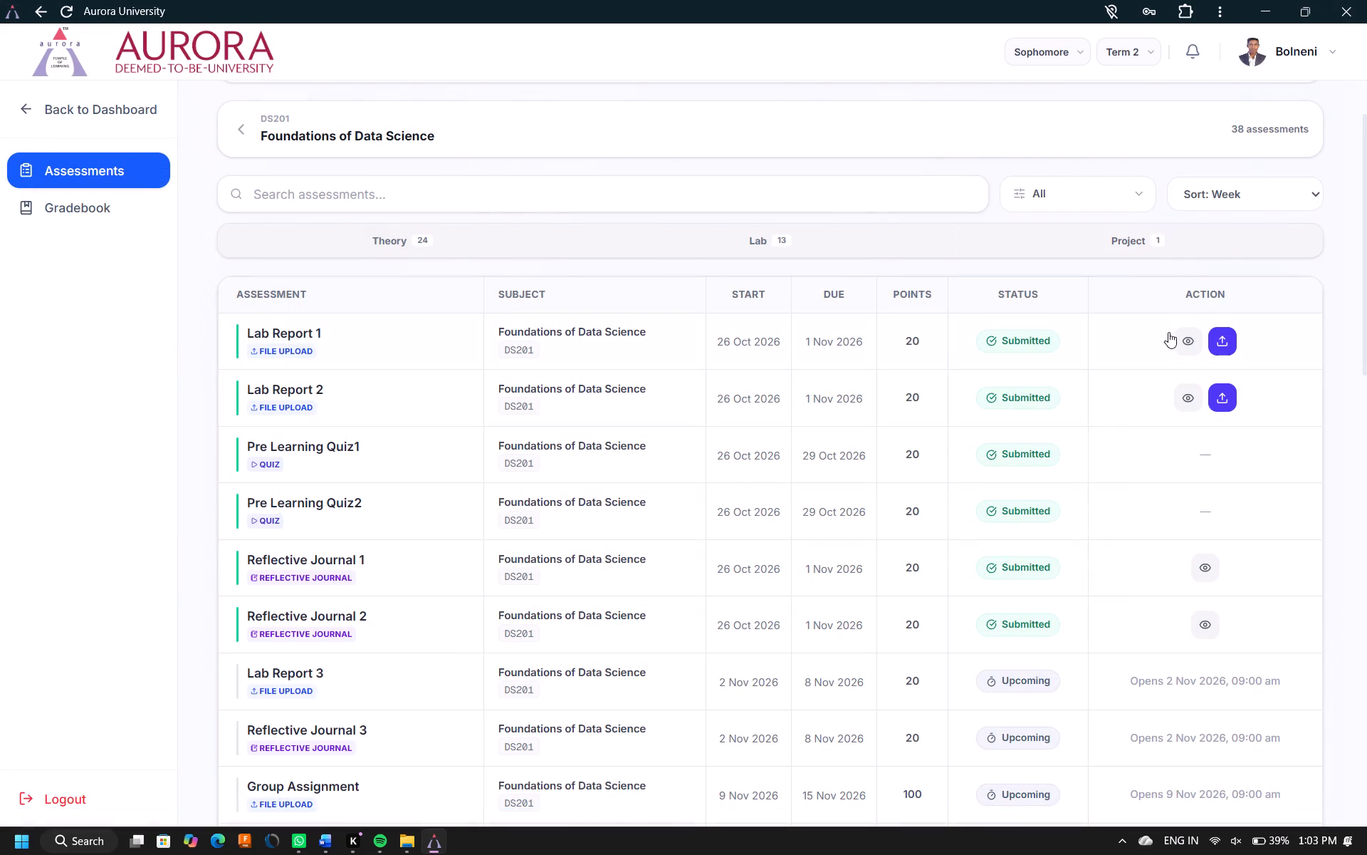
Recheck the header table on the first page of the uploaded Lab Report 1 document, and close the viewer window.
click(1197, 335)
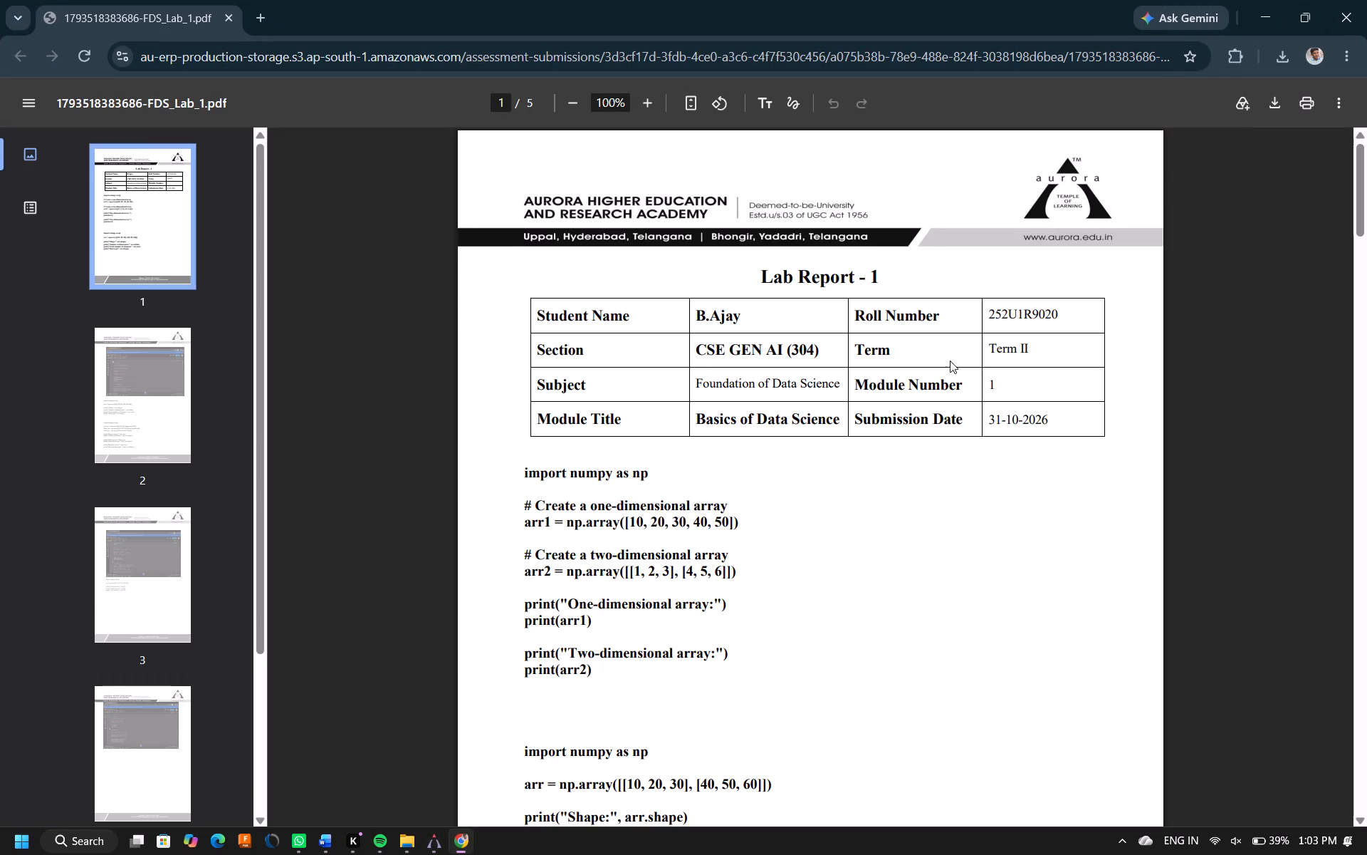
click(1366, 0)
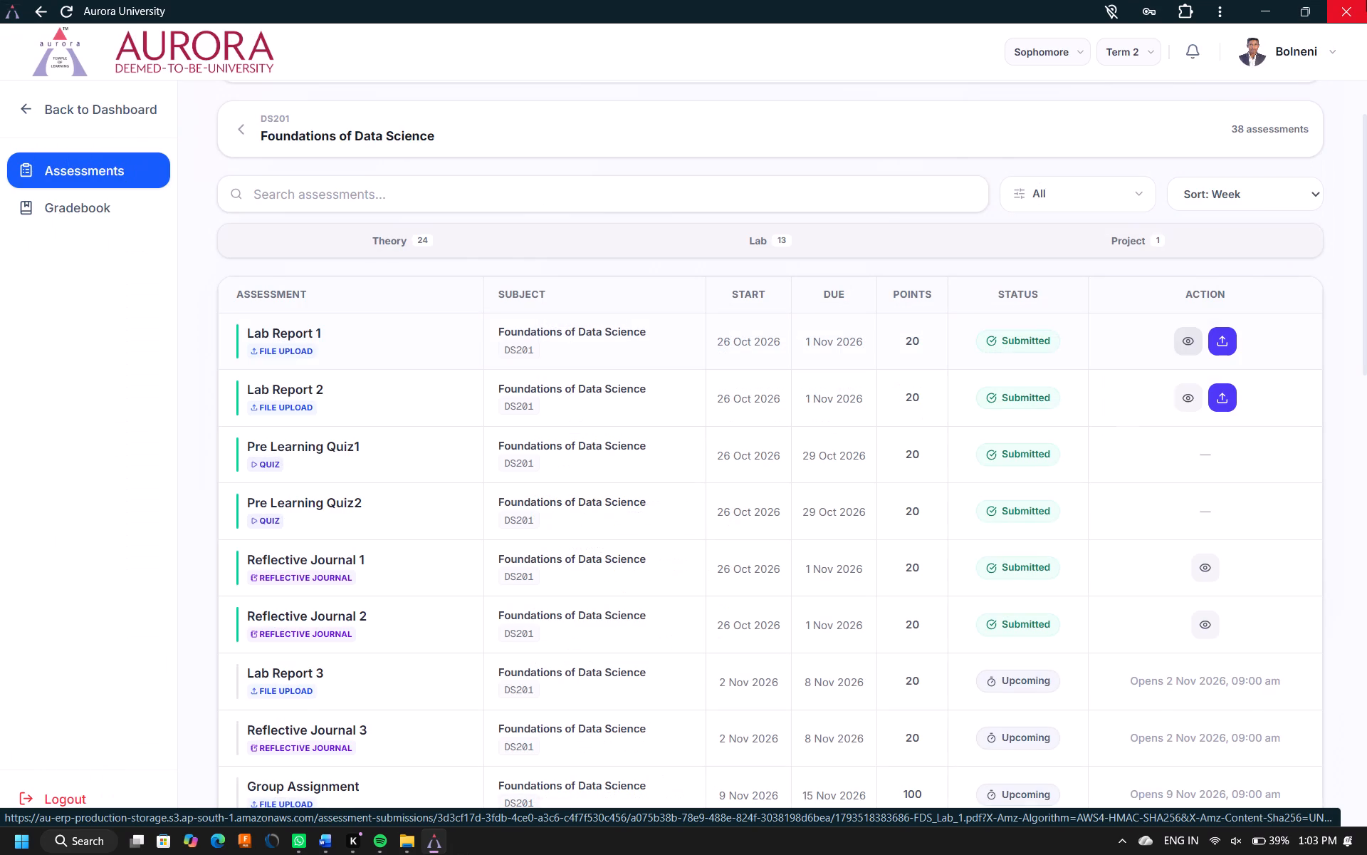
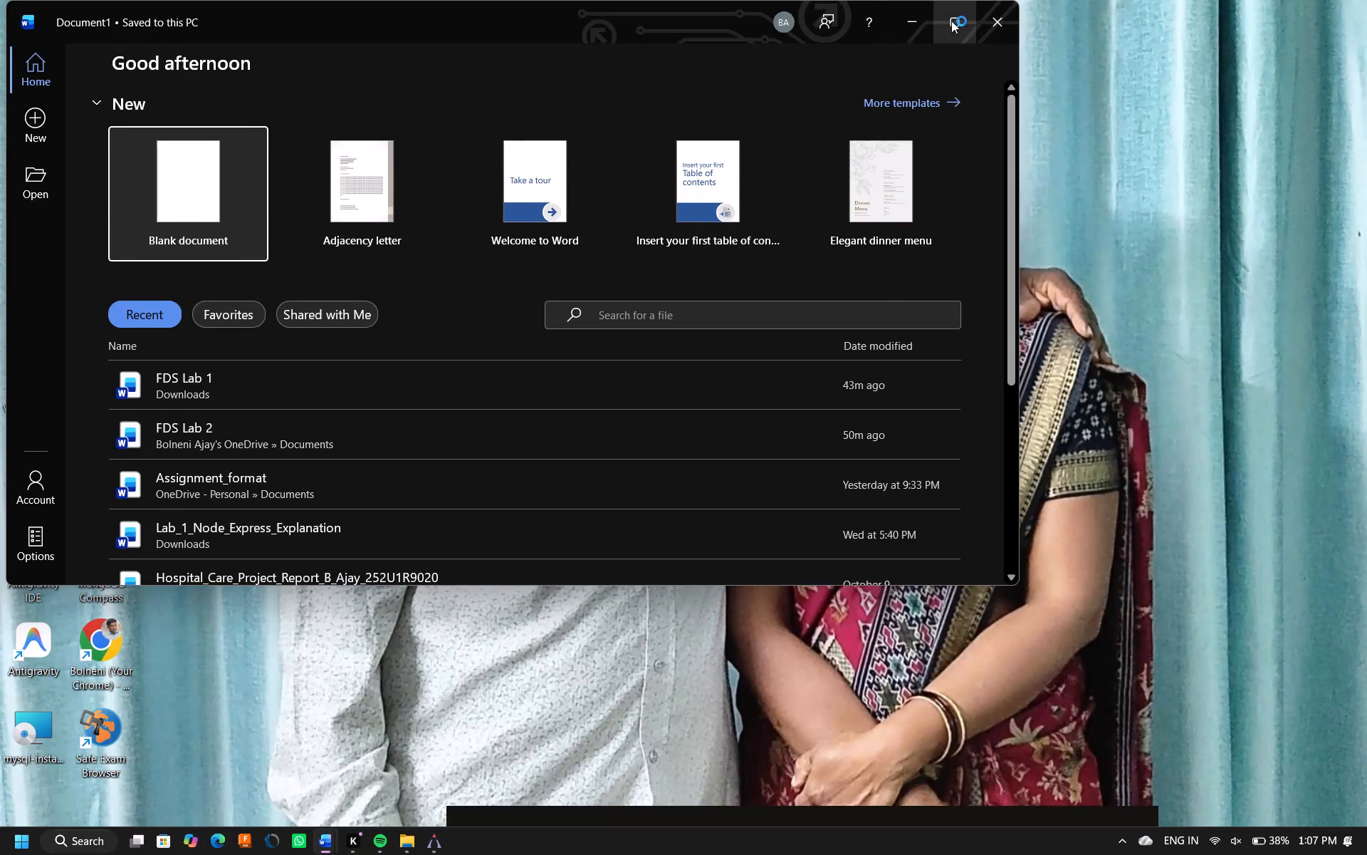
Maximize the Word start window that lists the recent documents.
click(951, 21)
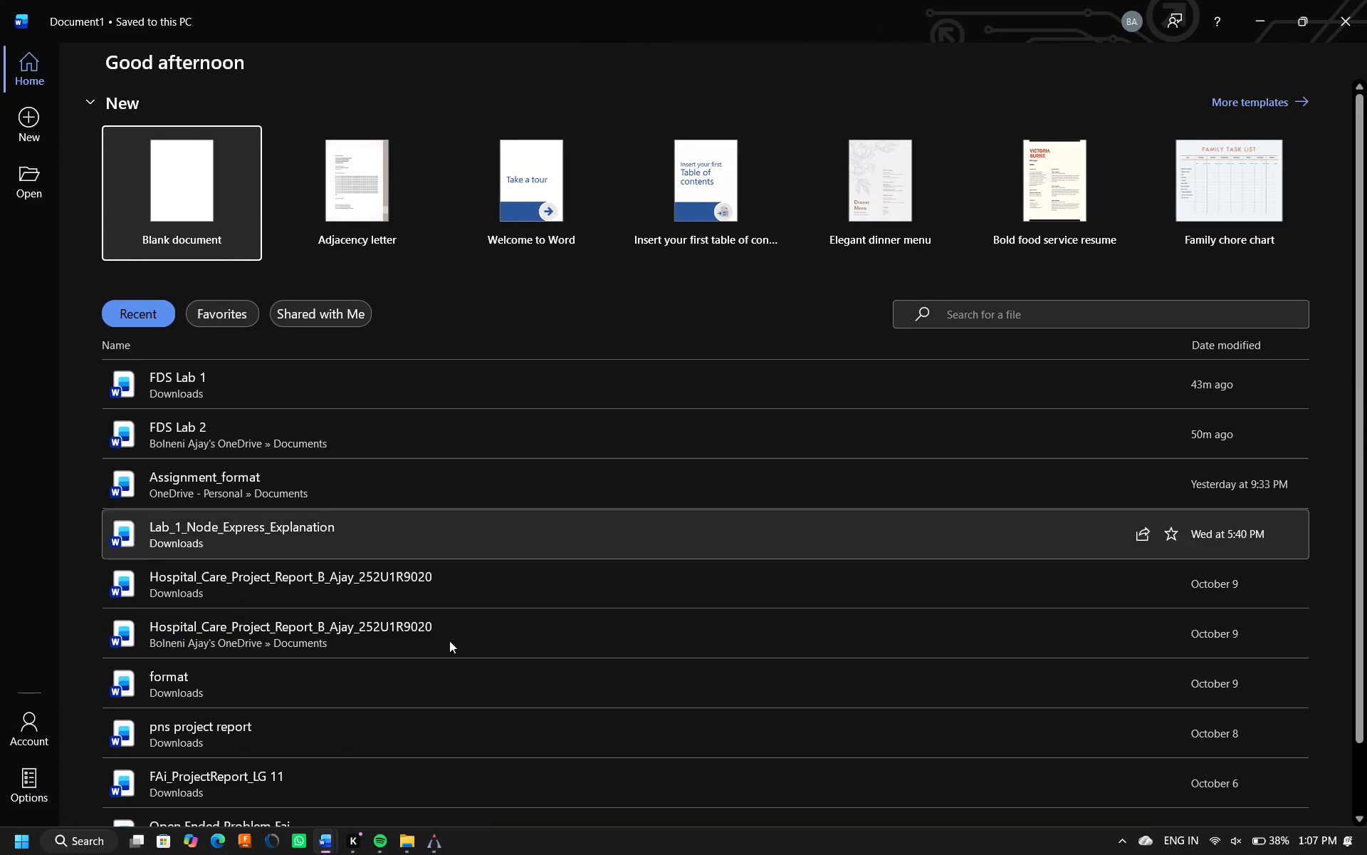
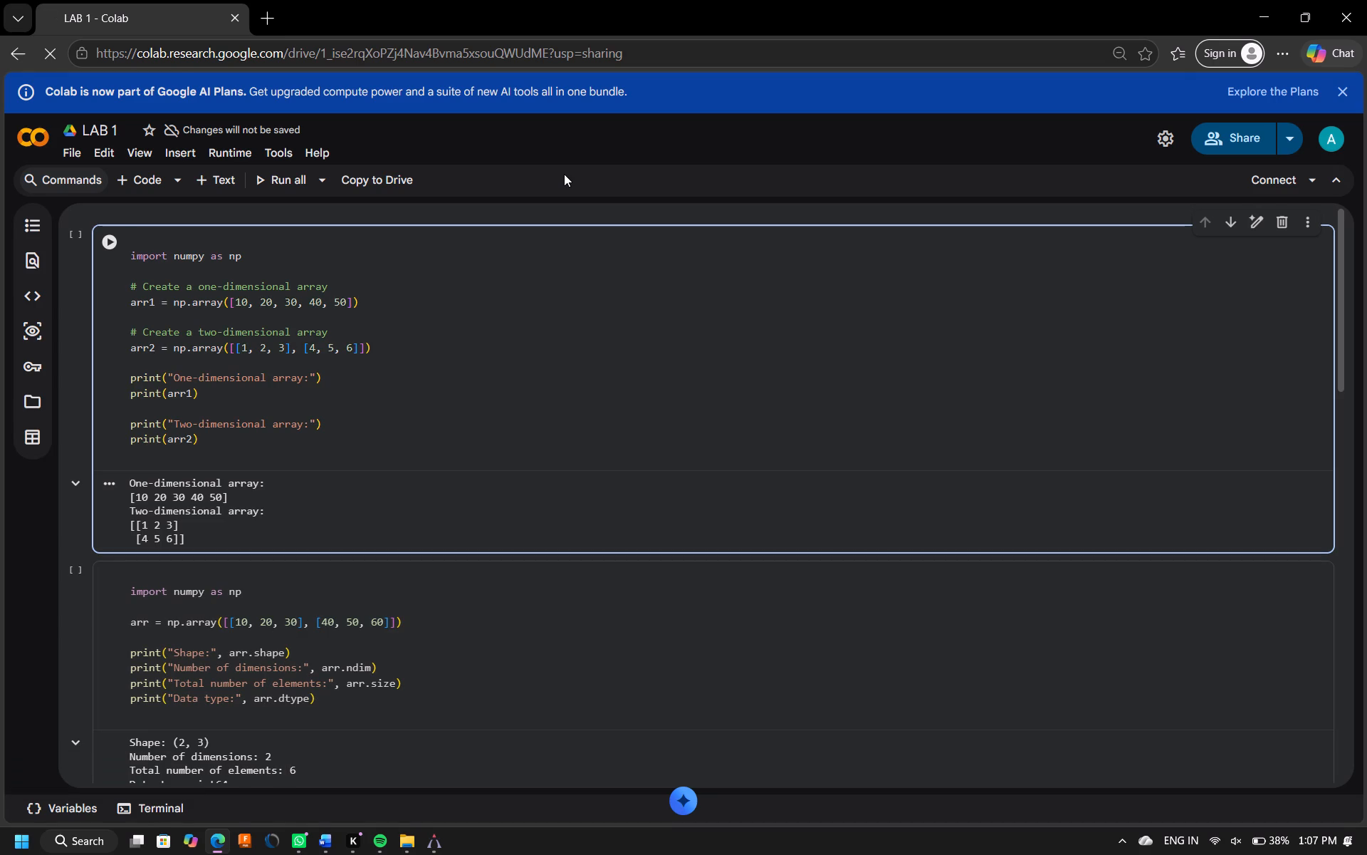
Review the code cells and their outputs in the shared LAB 1 Colab notebook through to the last cell.
scroll(564, 174, down, 4)
scroll(493, 358, down, 2)
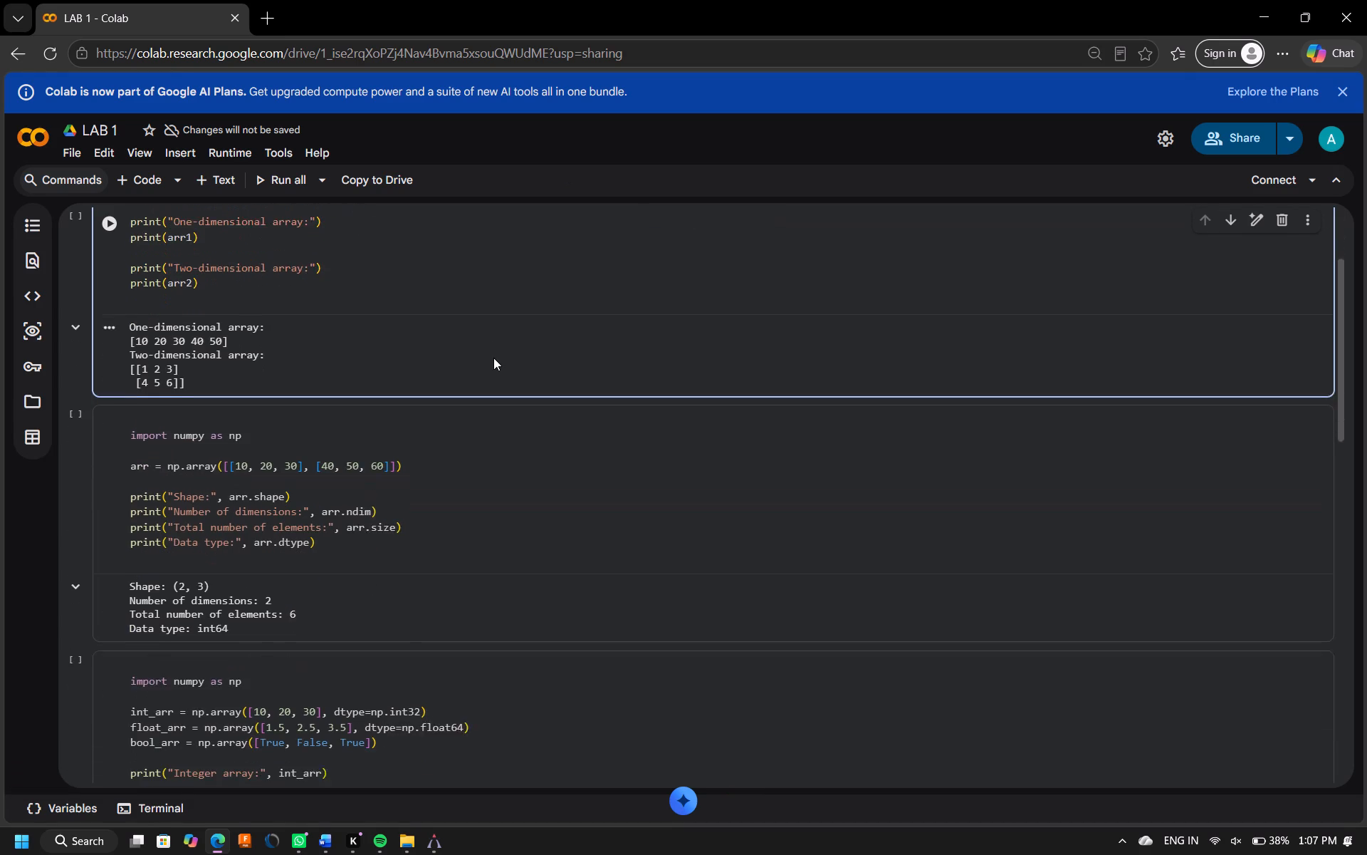
scroll(493, 358, down, 5)
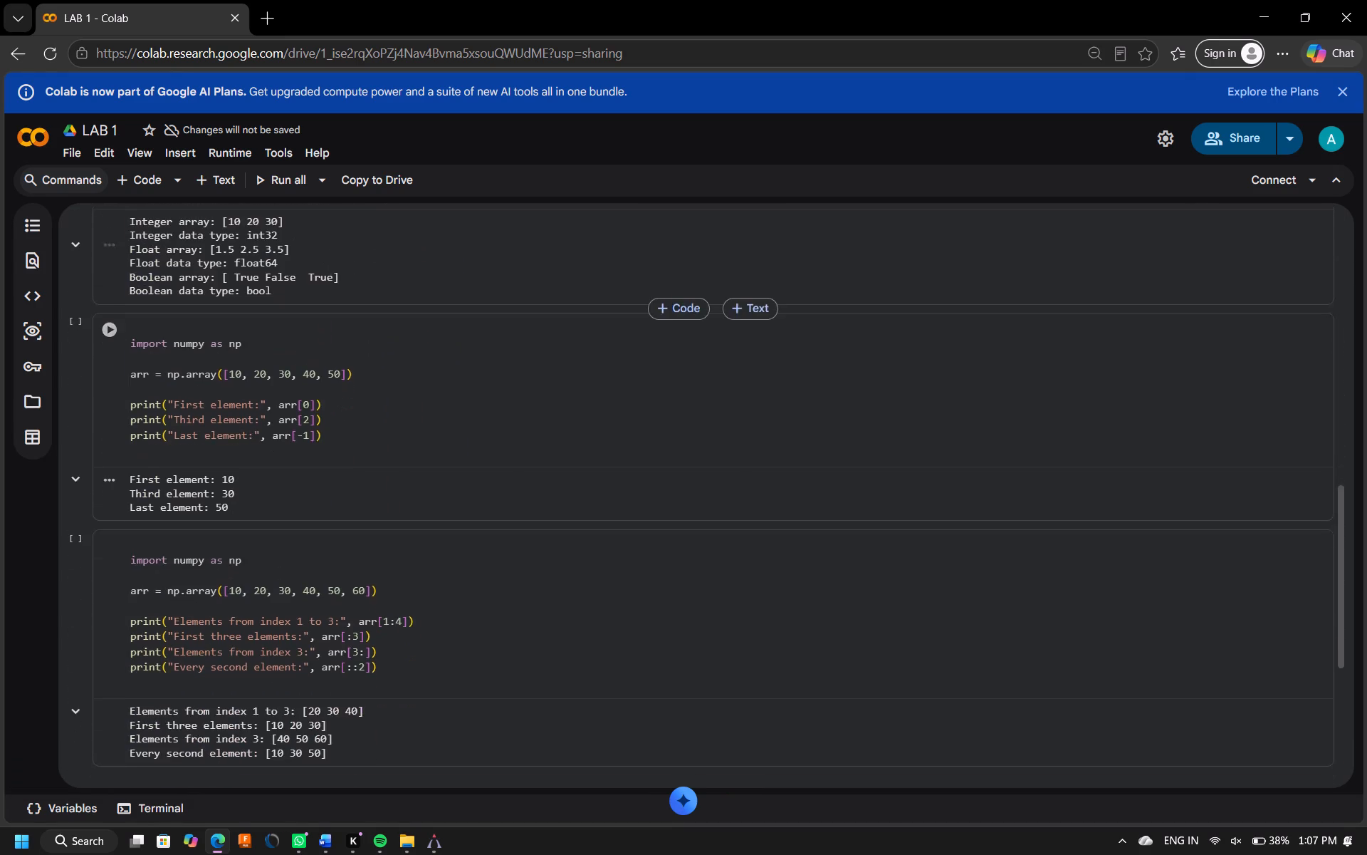
scroll(493, 358, down, 4)
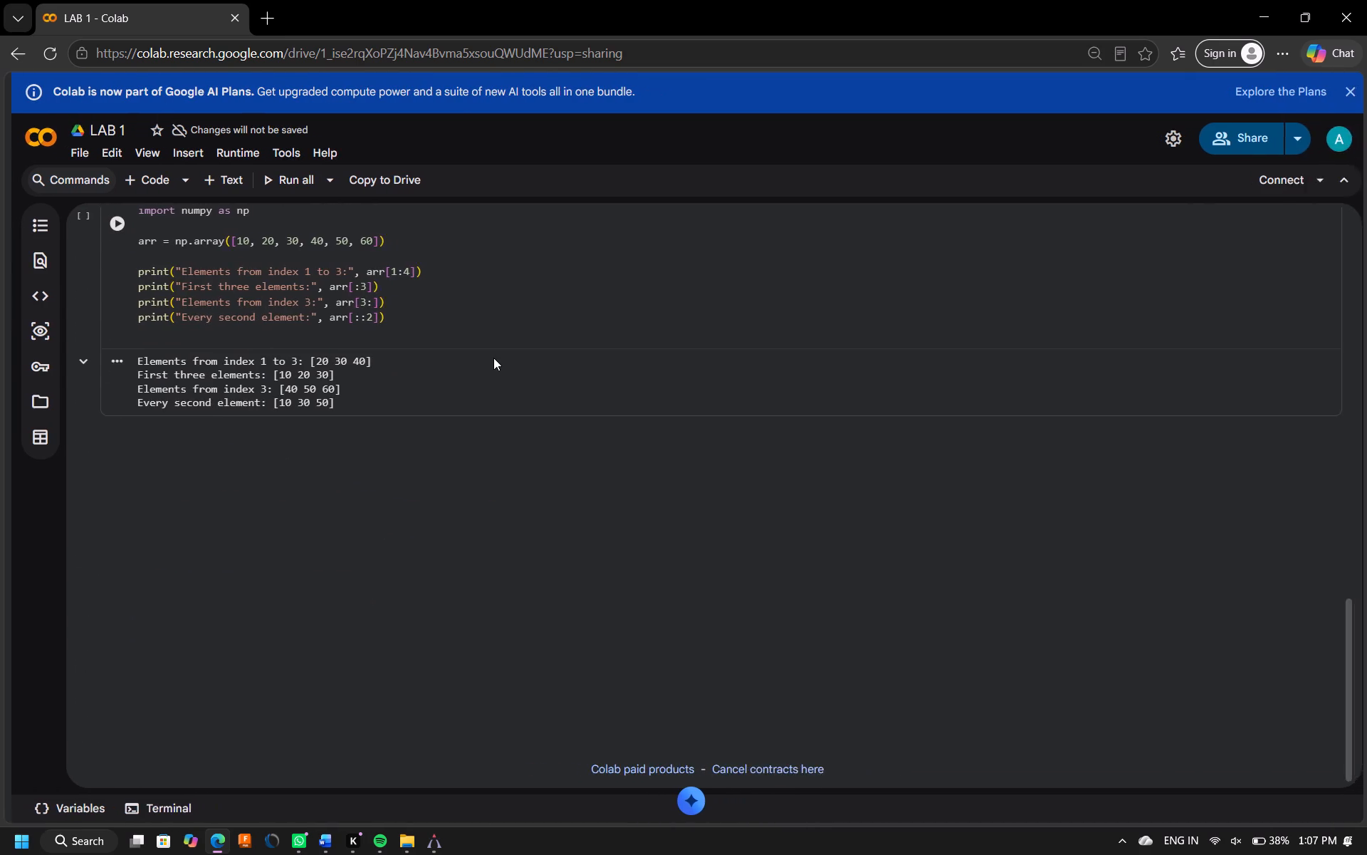
scroll(493, 358, down, 1)
scroll(493, 358, right, 1)
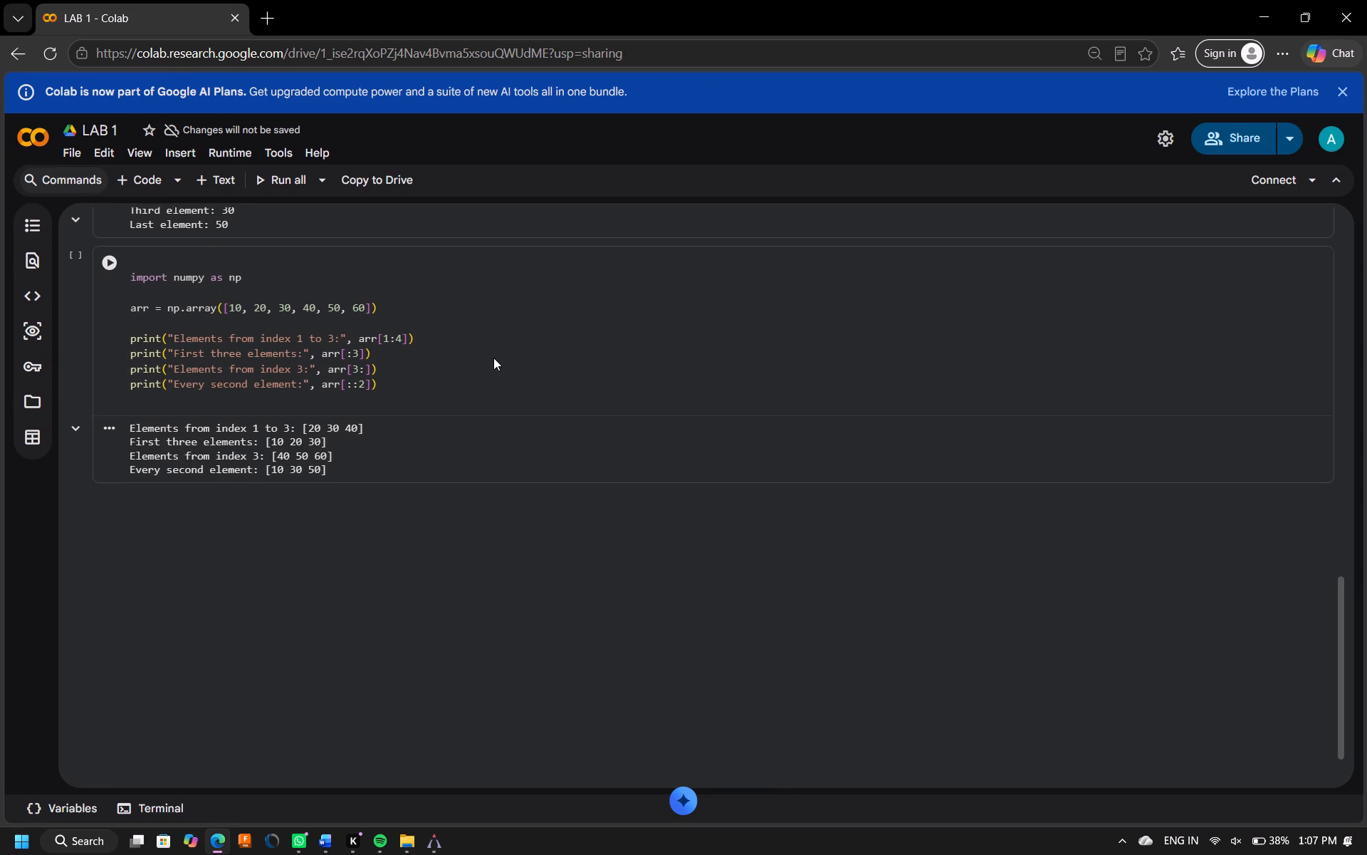
scroll(493, 358, right, 1)
scroll(493, 358, down, 2)
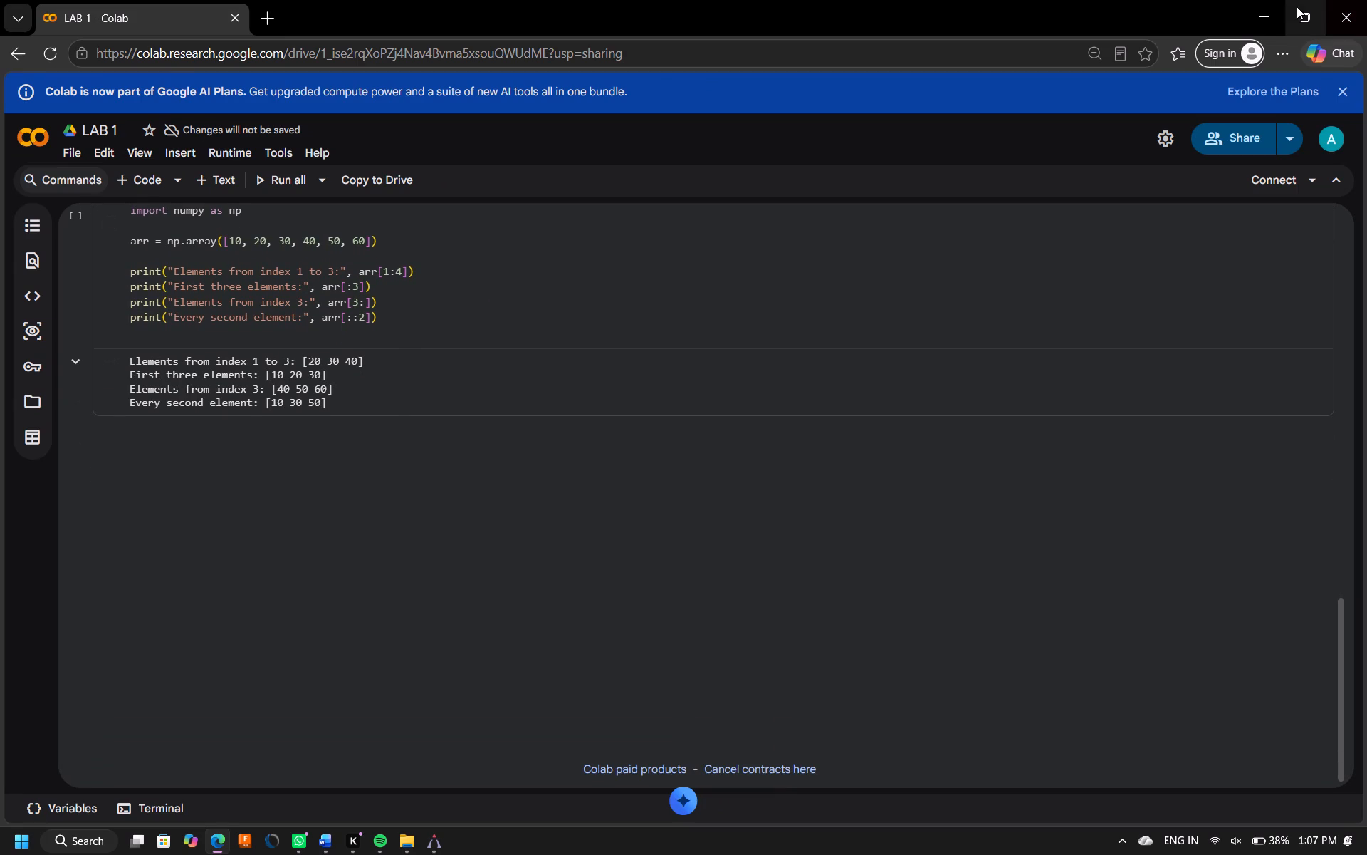